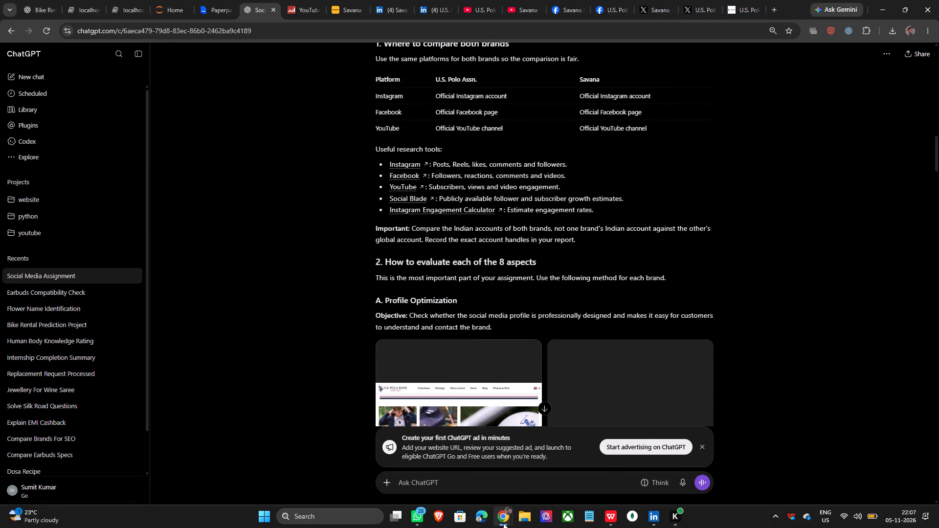
Search the web for instagram account insights in a new tab, open the InsTrack.app result and look over its analytics features.
{"action": "left_click", "coordinate": [548, 485]}
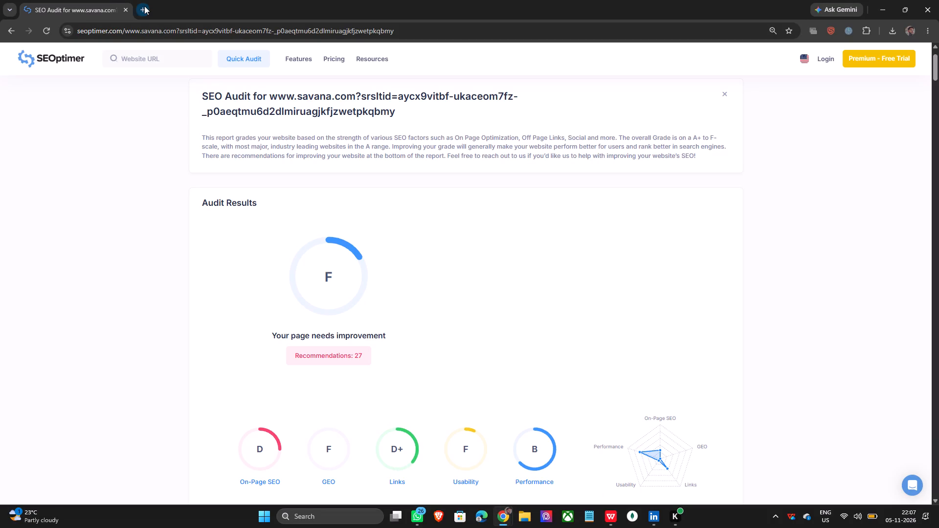
{"action": "left_click", "coordinate": [144, 6]}
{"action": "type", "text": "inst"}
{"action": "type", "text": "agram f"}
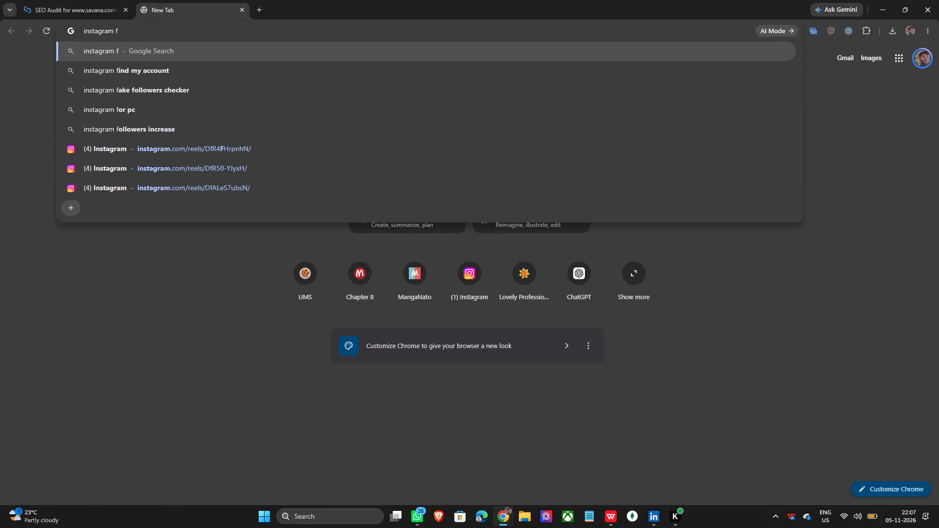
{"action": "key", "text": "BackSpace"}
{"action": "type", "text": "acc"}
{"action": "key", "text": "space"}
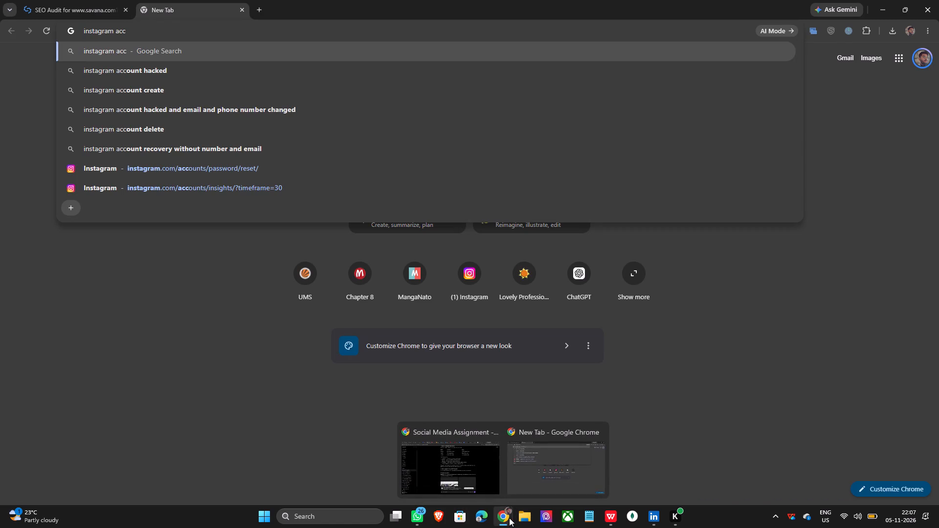
{"action": "left_click", "coordinate": [531, 481]}
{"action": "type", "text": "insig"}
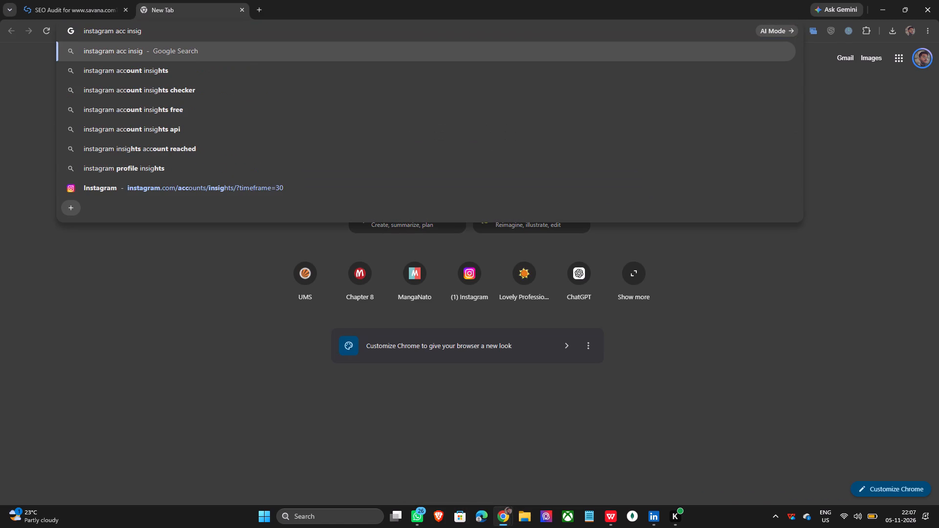
{"action": "left_click", "coordinate": [161, 67]}
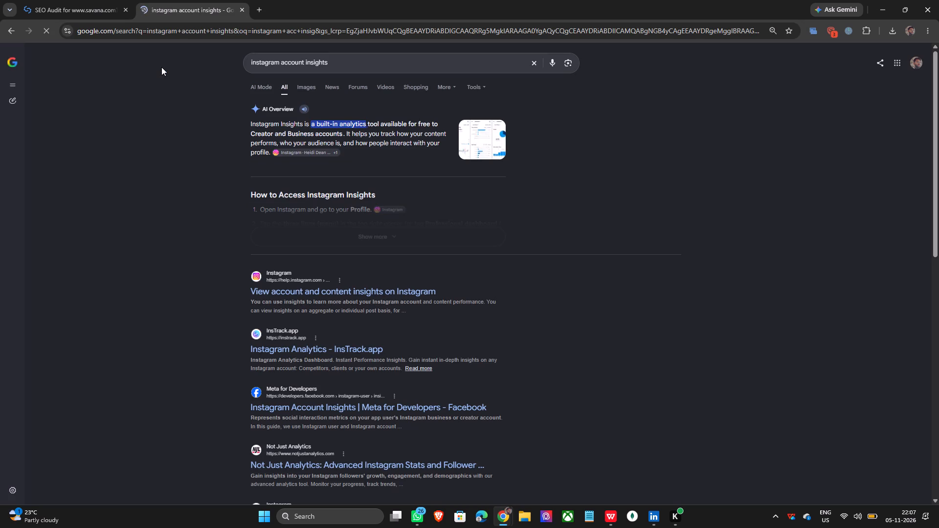
{"action": "left_click", "coordinate": [314, 346]}
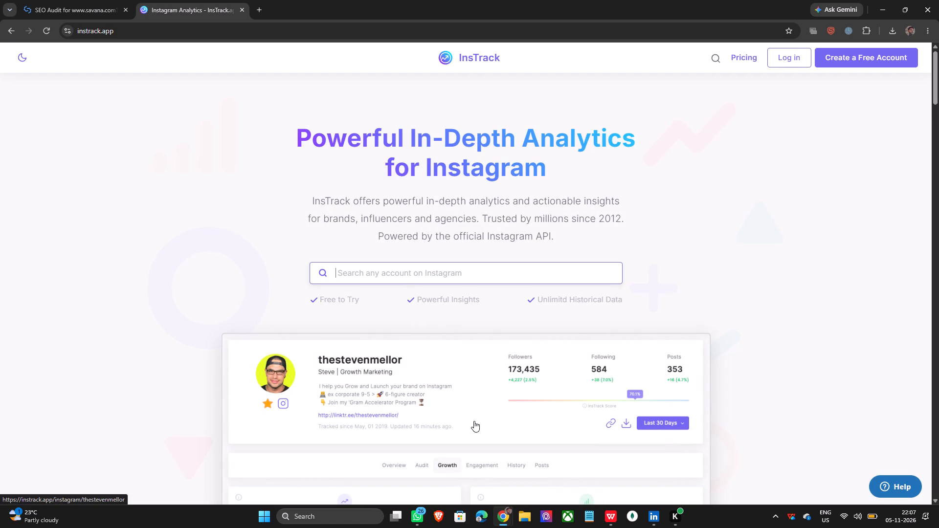
{"action": "scroll", "coordinate": [474, 421], "scroll_direction": "down", "scroll_amount": 4}
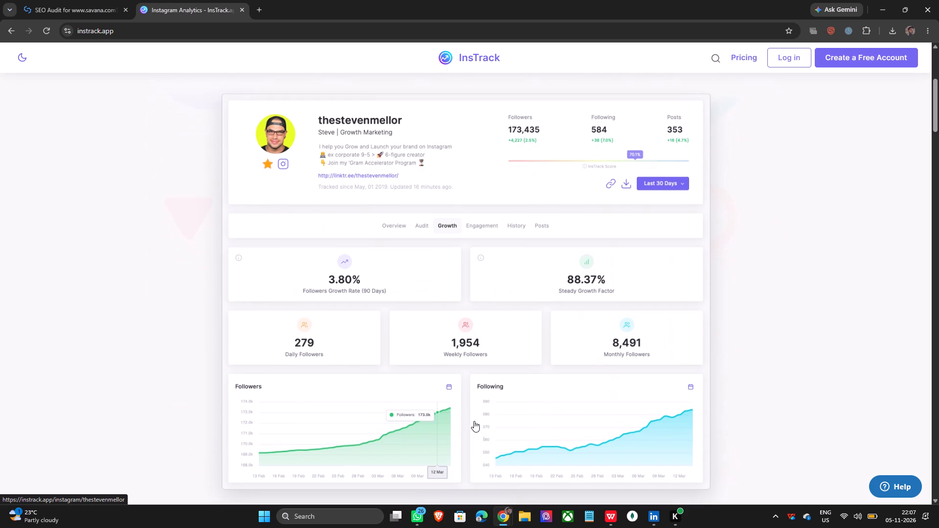
{"action": "scroll", "coordinate": [474, 421], "scroll_direction": "down", "scroll_amount": 3}
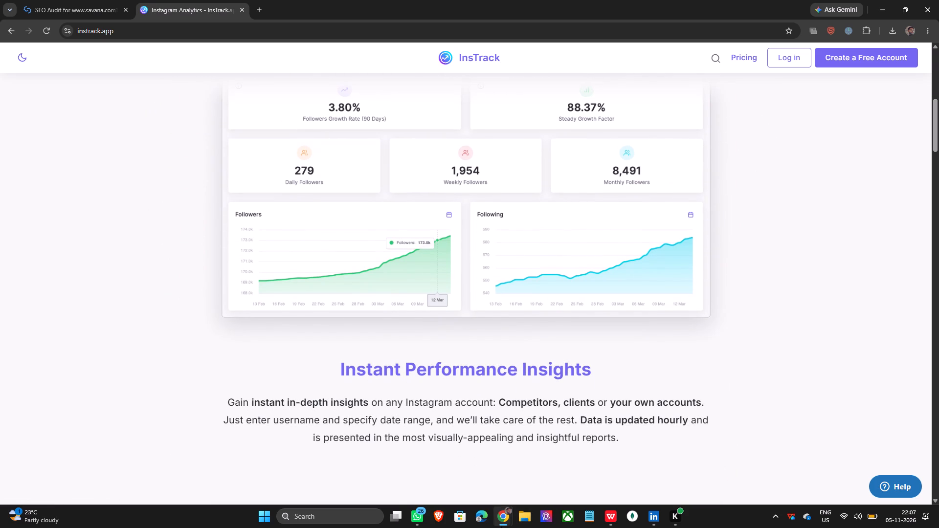
Return to the Social Media Assignment browser window and review the open LinkedIn and YouTube pages of both brands.
{"action": "left_click", "coordinate": [514, 480]}
{"action": "left_click", "coordinate": [455, 447]}
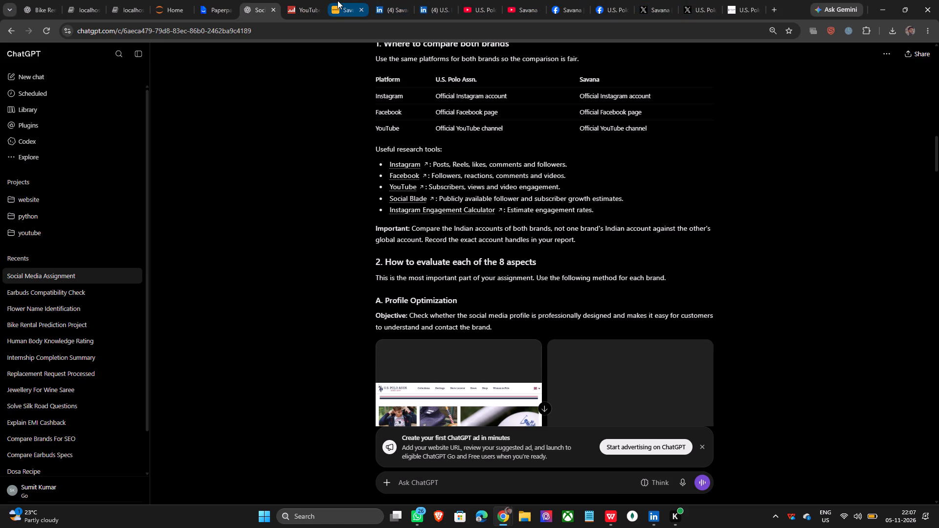
{"action": "left_click", "coordinate": [401, 0]}
{"action": "left_click", "coordinate": [429, 0]}
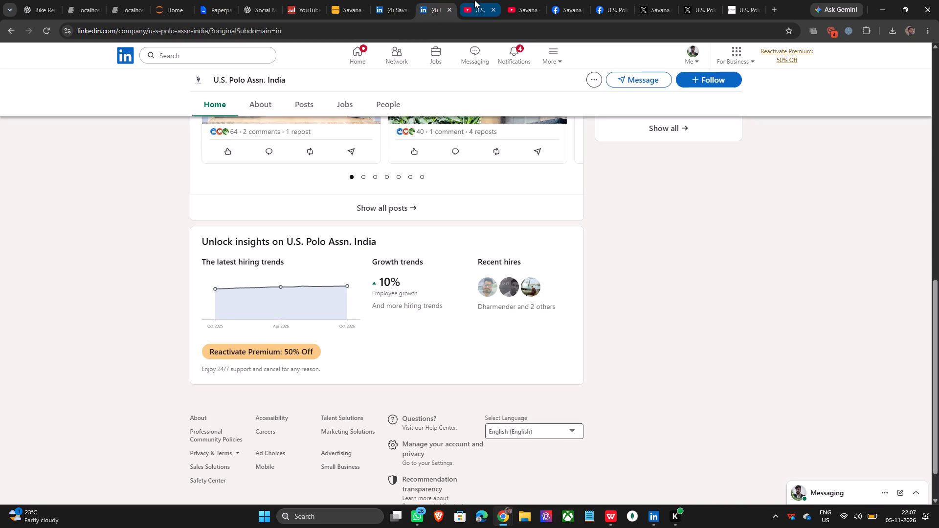
{"action": "left_click", "coordinate": [474, 0]}
{"action": "left_click", "coordinate": [508, 0]}
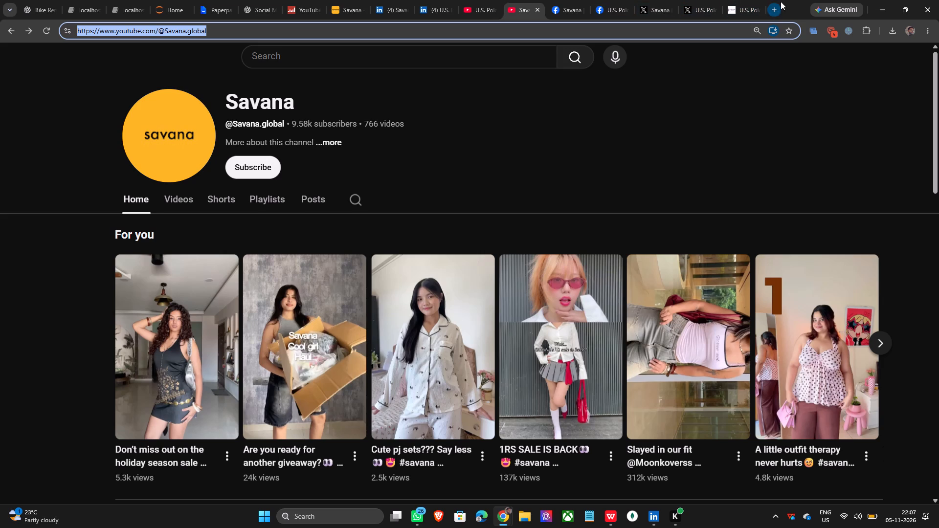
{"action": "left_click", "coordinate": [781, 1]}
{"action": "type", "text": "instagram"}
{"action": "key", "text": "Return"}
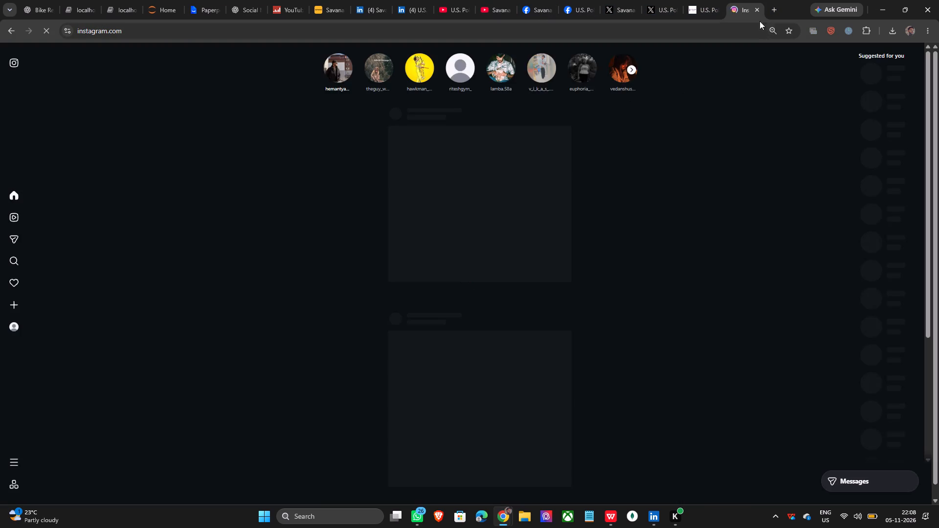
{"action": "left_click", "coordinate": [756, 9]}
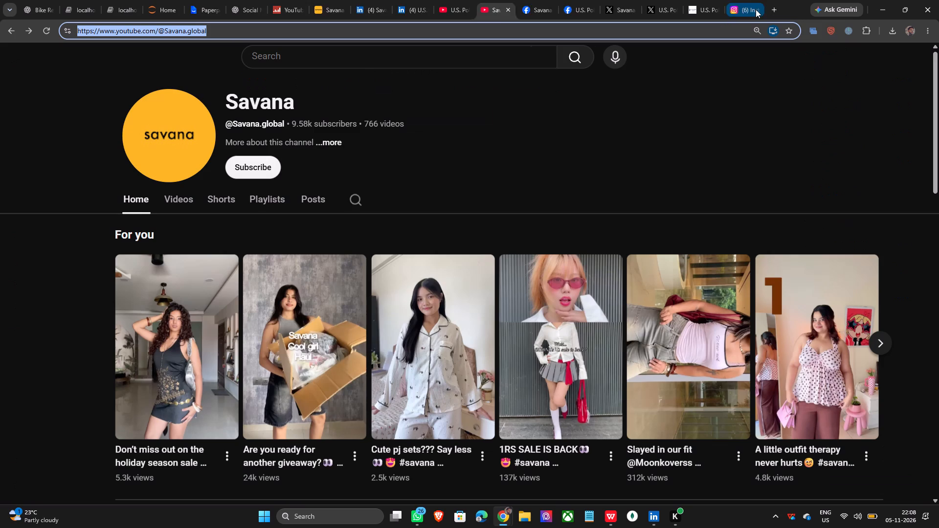
{"action": "left_click", "coordinate": [769, 7]}
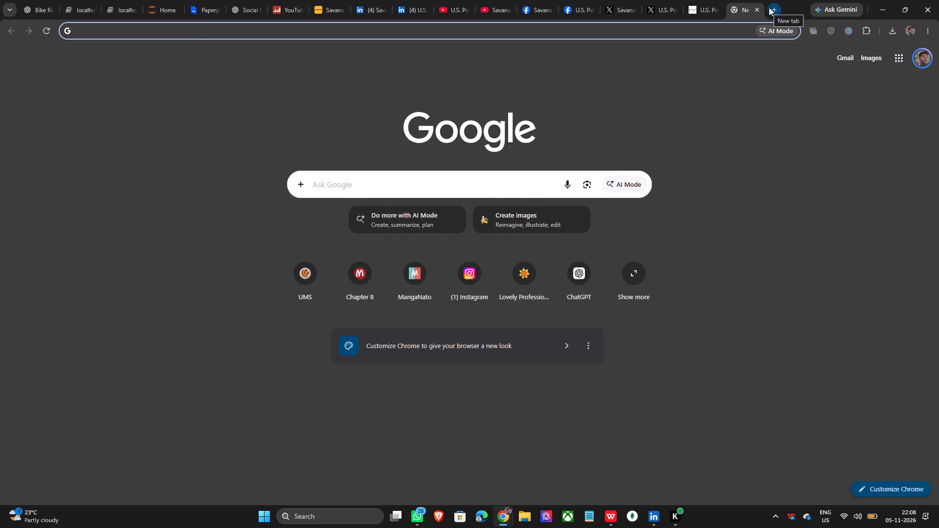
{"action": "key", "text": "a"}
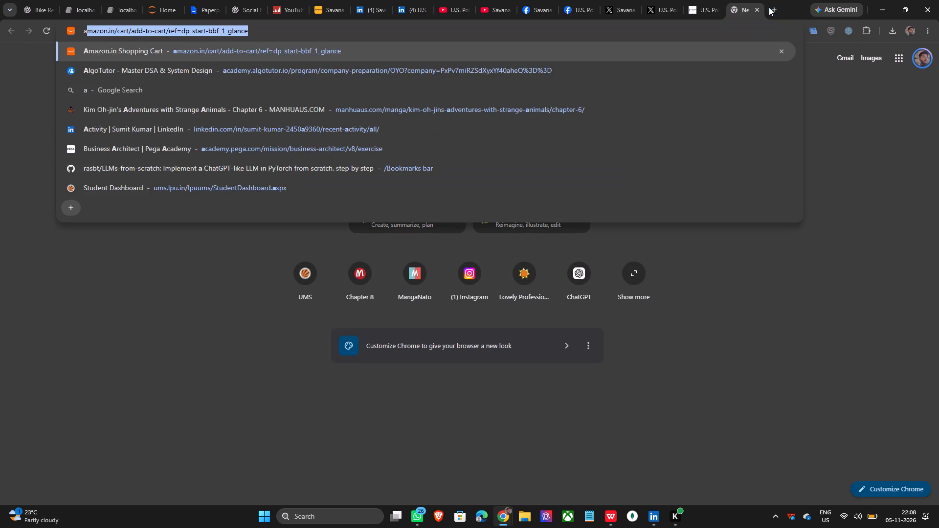
{"action": "key", "text": "BackSpace"}
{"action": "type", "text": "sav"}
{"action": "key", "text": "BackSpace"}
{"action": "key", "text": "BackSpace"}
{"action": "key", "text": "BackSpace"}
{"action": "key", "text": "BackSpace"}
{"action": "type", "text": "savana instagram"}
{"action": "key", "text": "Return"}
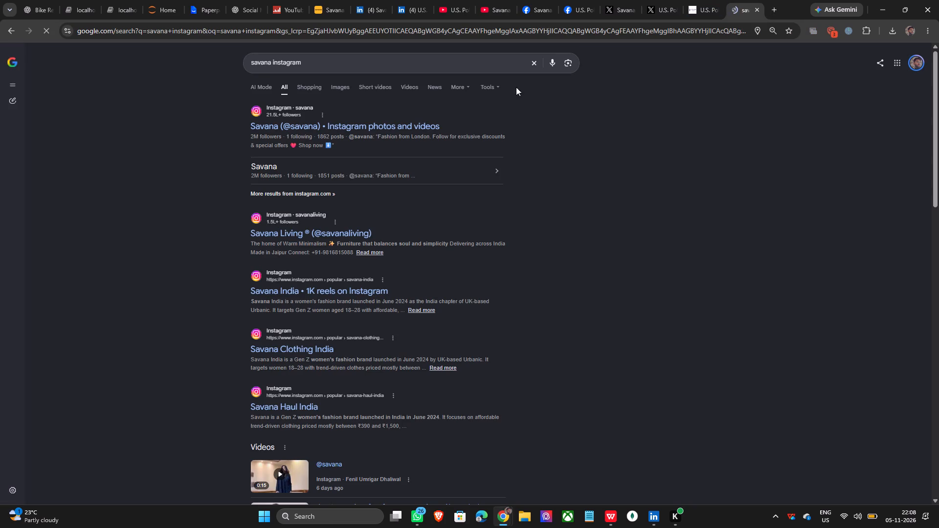
{"action": "left_click", "coordinate": [424, 124]}
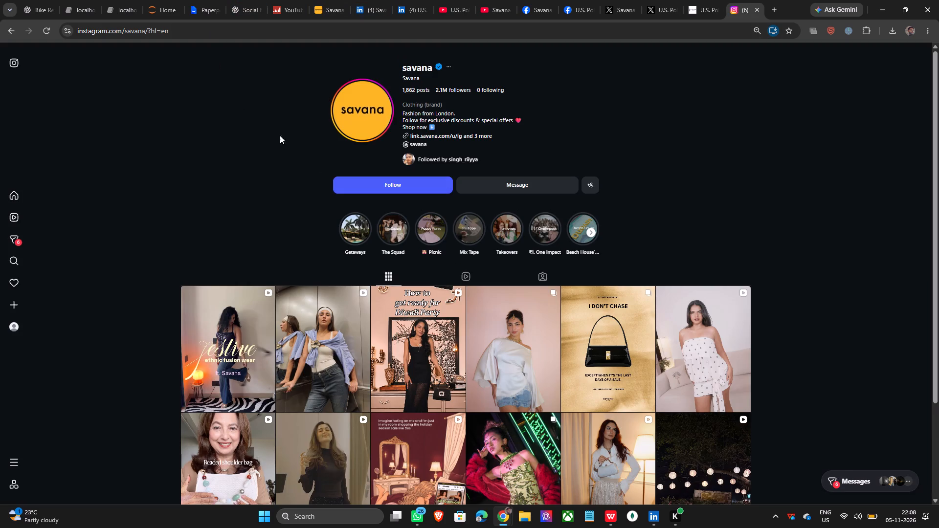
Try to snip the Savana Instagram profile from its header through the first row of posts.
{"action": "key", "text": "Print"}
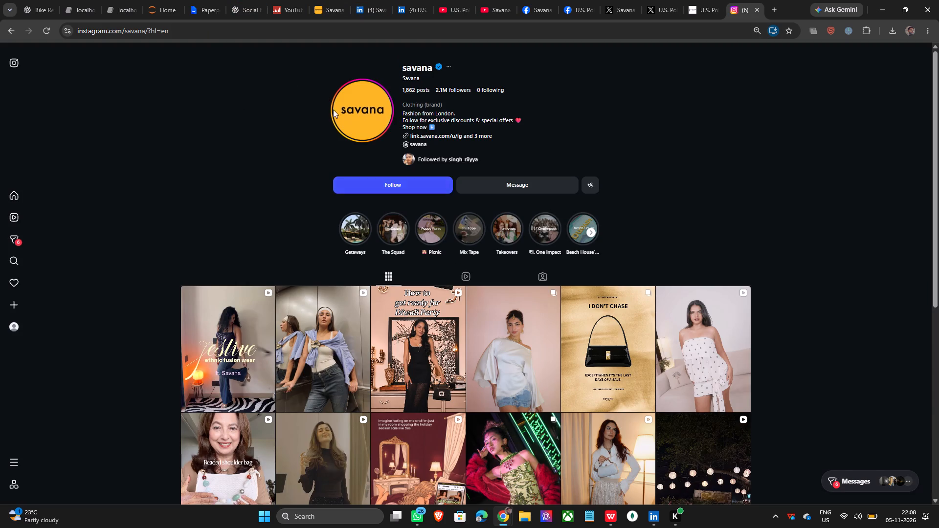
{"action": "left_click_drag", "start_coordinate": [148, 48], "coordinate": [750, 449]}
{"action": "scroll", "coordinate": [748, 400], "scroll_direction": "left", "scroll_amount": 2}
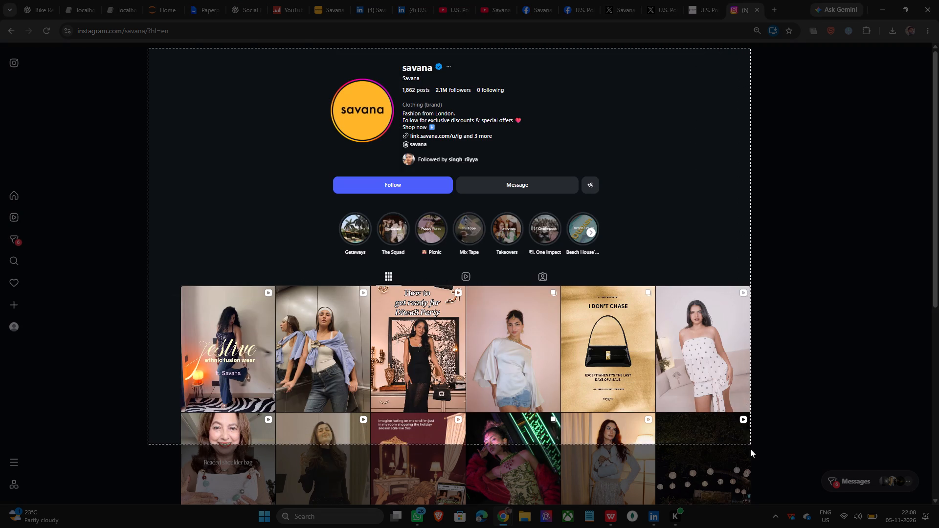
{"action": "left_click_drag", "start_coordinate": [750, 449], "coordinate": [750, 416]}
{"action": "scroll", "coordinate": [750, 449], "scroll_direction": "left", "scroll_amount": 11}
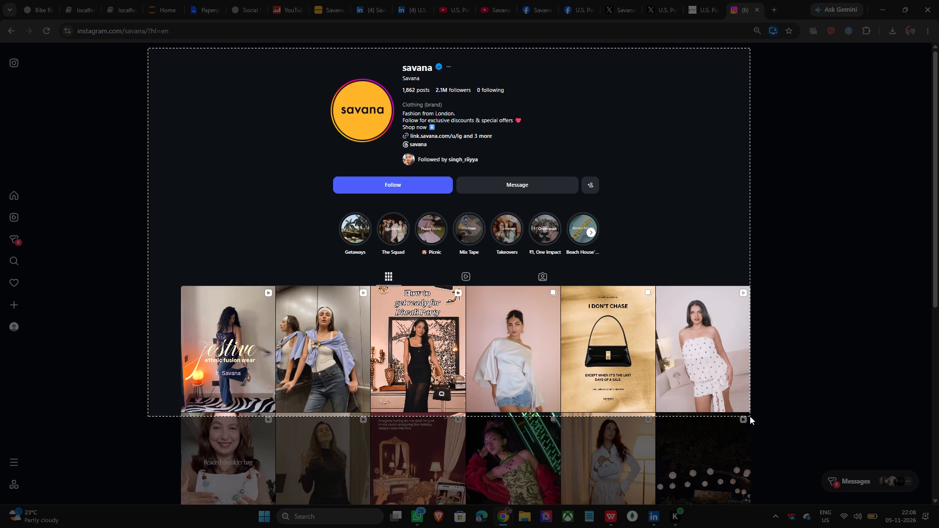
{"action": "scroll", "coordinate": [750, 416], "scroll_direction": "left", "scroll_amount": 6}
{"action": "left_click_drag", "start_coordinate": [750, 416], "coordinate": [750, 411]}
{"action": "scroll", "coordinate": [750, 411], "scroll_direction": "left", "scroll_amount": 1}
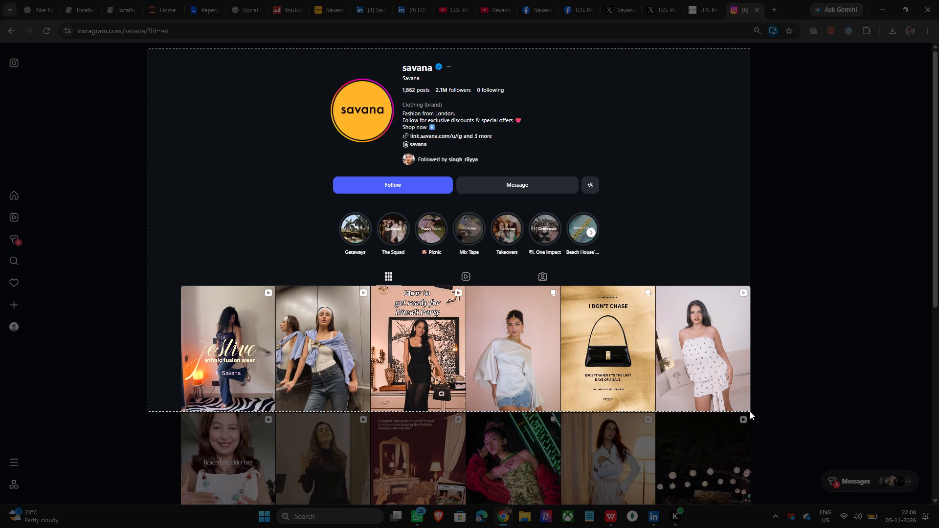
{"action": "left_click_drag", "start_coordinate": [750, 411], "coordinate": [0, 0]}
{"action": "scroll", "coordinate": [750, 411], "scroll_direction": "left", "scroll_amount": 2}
Capture a screen snip of the Savana Instagram profile covering the header, highlights and first row of posts.
{"action": "key", "text": "Print"}
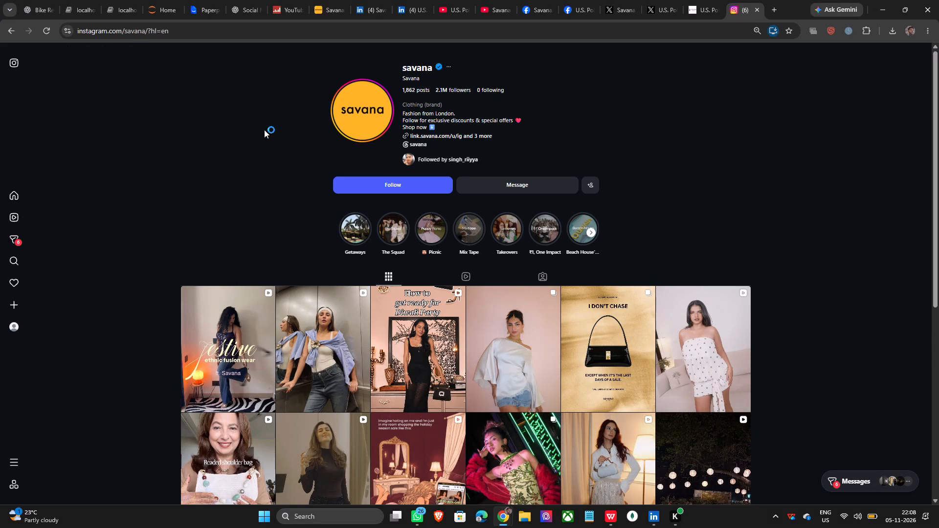
{"action": "left_click_drag", "start_coordinate": [172, 57], "coordinate": [612, 338]}
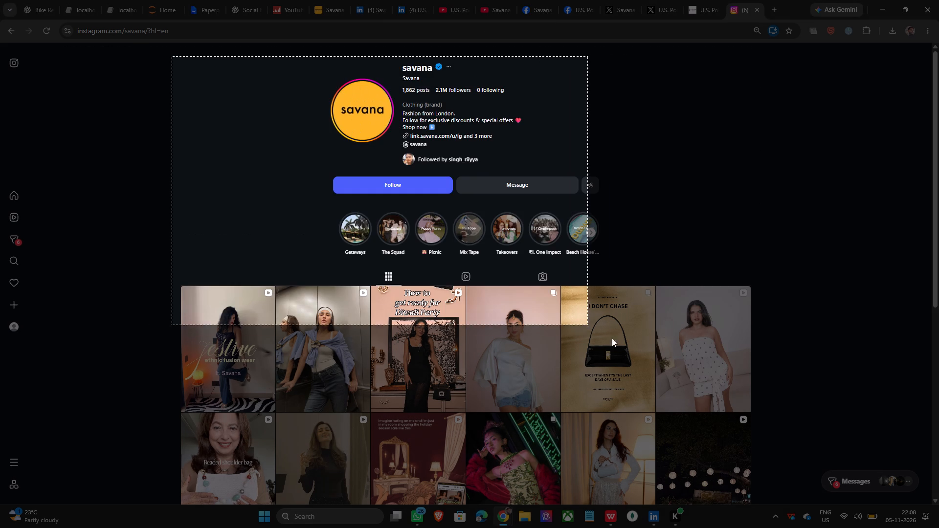
{"action": "left_click_drag", "start_coordinate": [612, 338], "coordinate": [751, 413]}
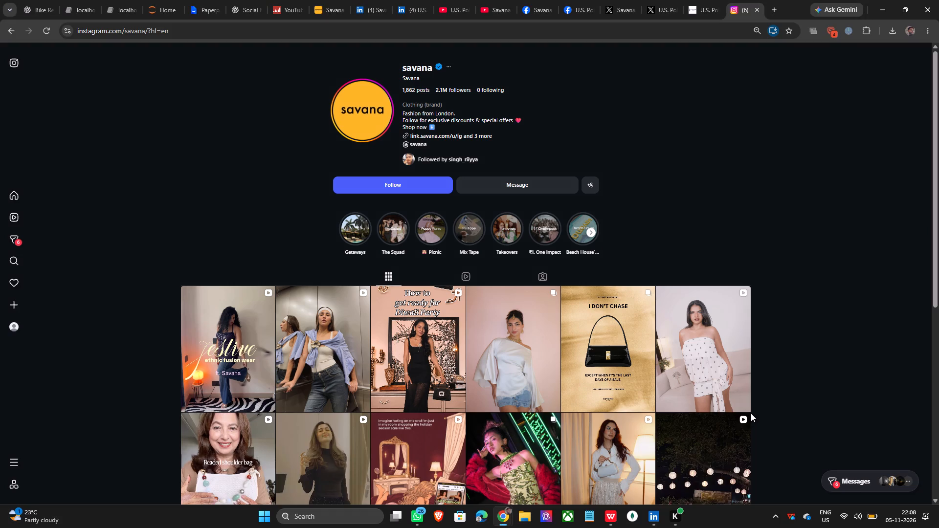
In Document1 in WPS Office, paste the Savana Instagram snip on a new line after the last Savana X screenshot.
{"action": "left_click", "coordinate": [614, 519]}
{"action": "left_click", "coordinate": [369, 0]}
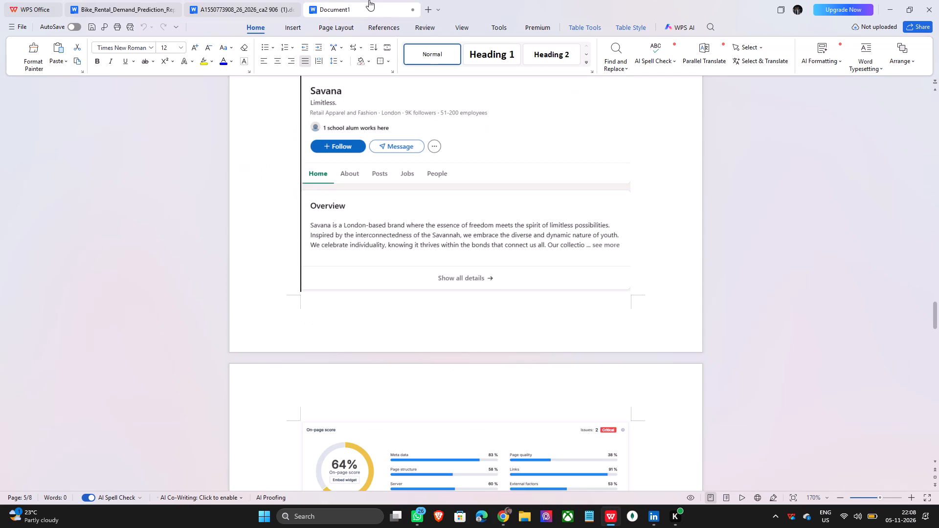
{"action": "scroll", "coordinate": [459, 320], "scroll_direction": "down", "scroll_amount": 16}
{"action": "scroll", "coordinate": [459, 320], "scroll_direction": "down", "scroll_amount": 9}
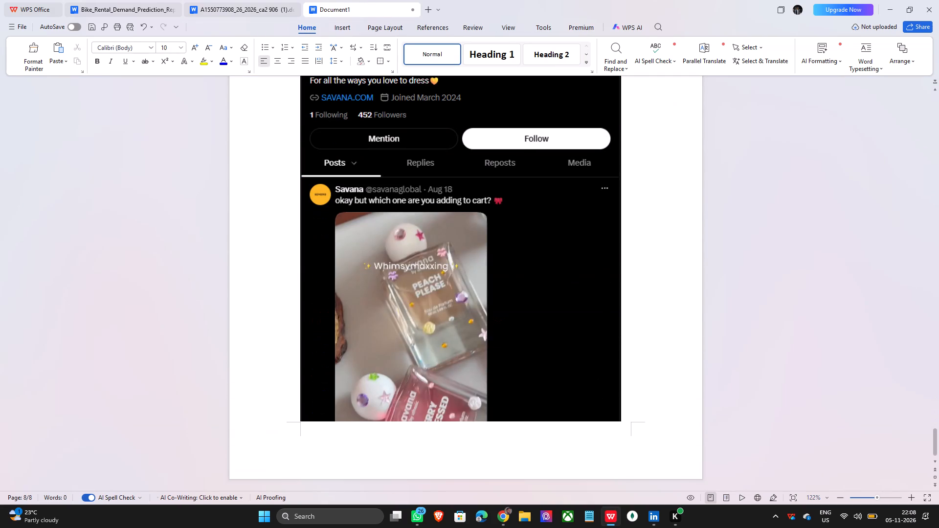
{"action": "left_click", "coordinate": [639, 414]}
{"action": "key", "text": "Return"}
{"action": "key", "text": "ctrl+v"}
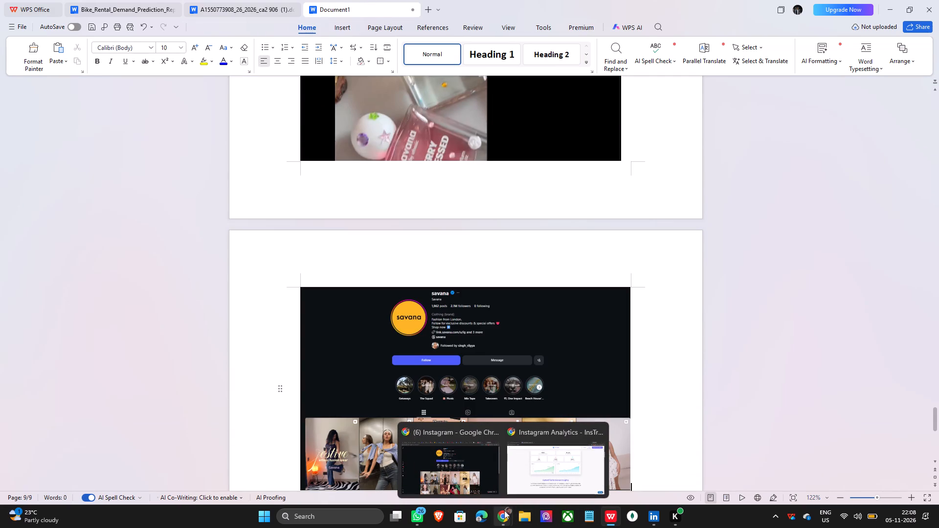
{"action": "left_click", "coordinate": [470, 472]}
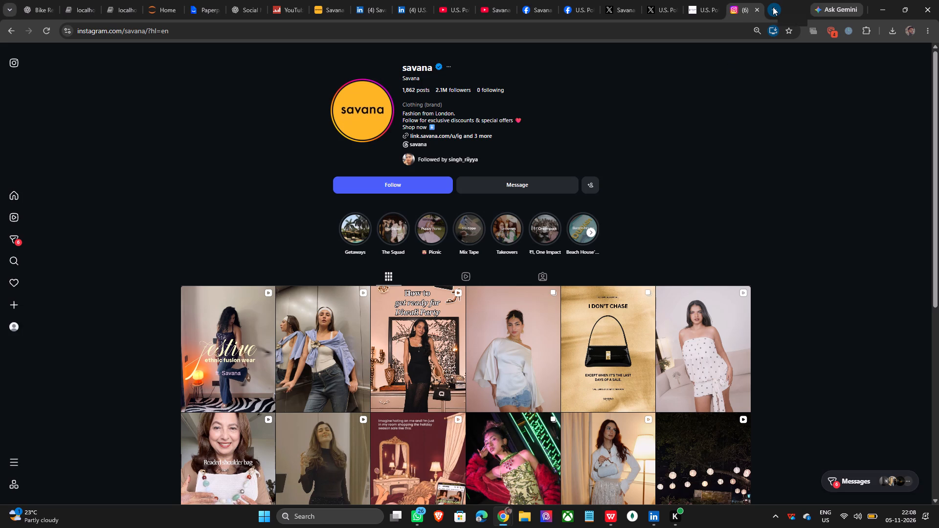
{"action": "left_click", "coordinate": [773, 7]}
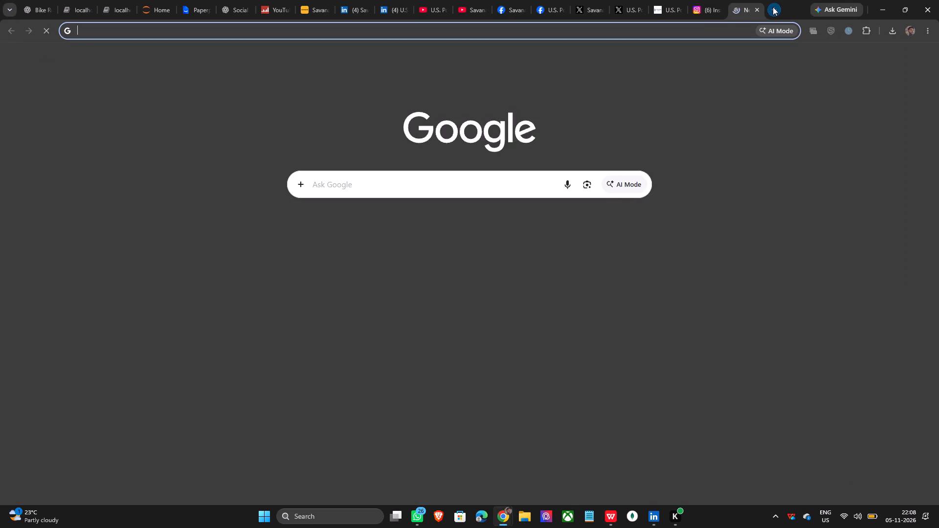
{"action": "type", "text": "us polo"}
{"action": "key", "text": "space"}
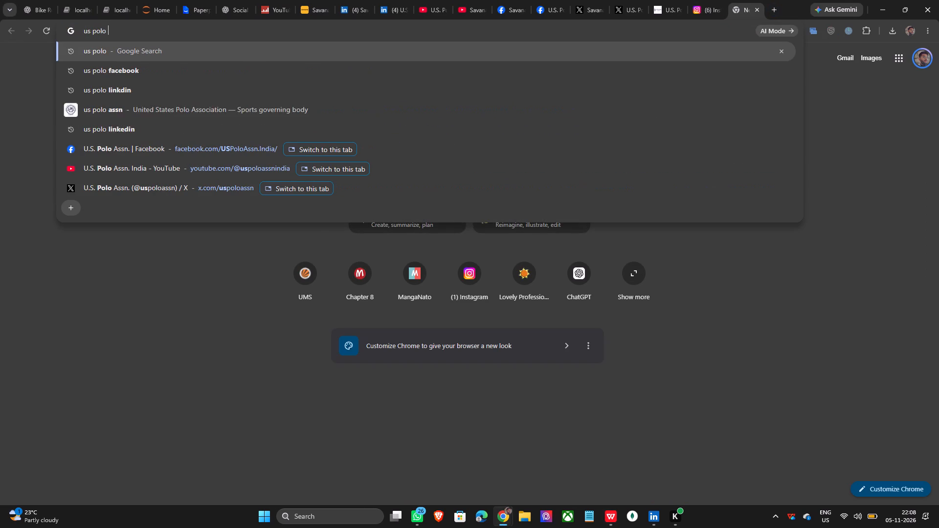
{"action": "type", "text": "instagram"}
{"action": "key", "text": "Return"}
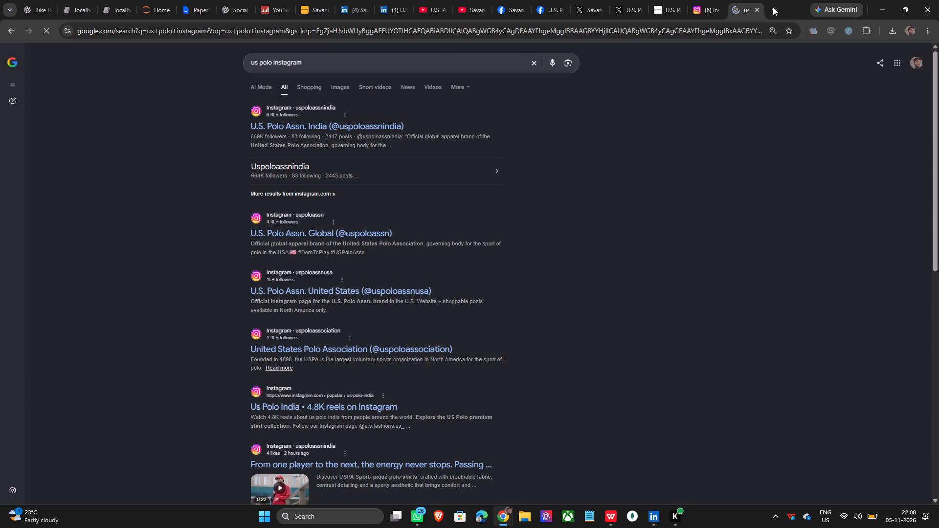
{"action": "left_click", "coordinate": [328, 124]}
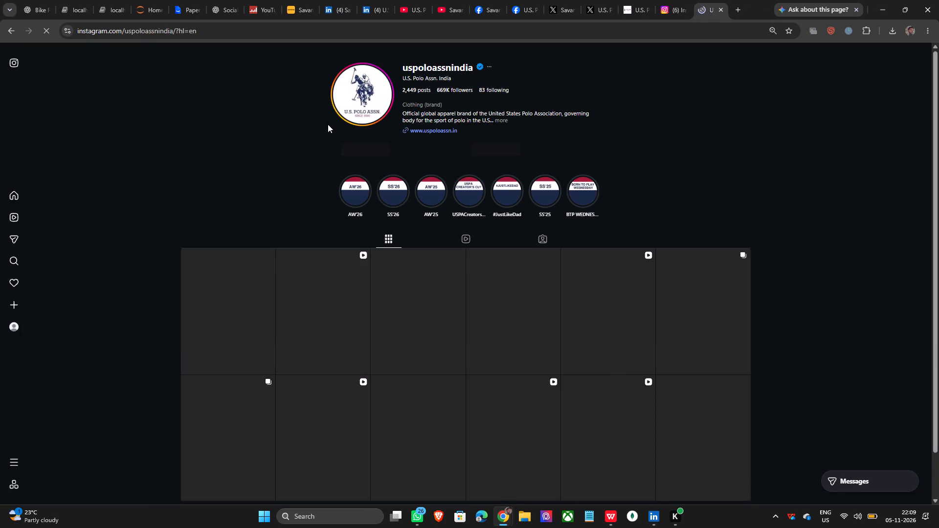
Capture a screen snip of the U.S. Polo Assn. India Instagram profile covering the header, highlights and first row of posts.
{"action": "key", "text": "Print"}
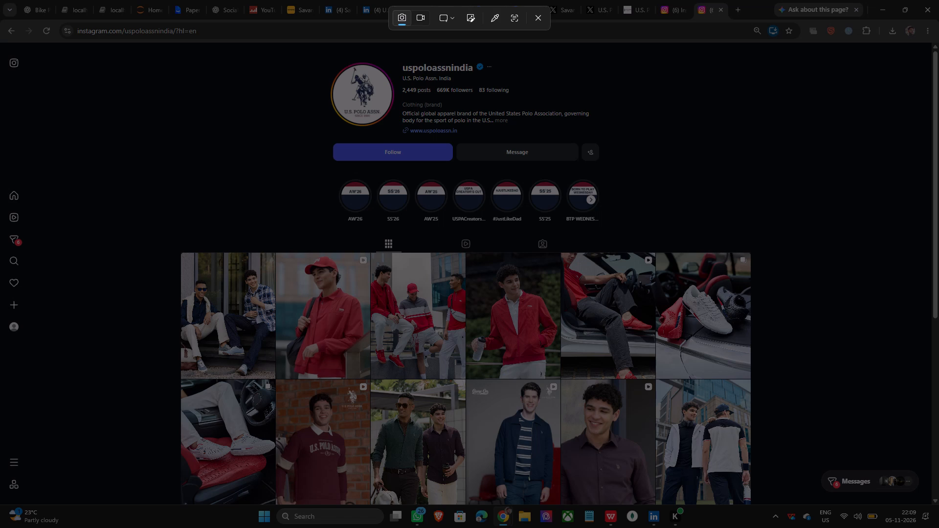
{"action": "left_click_drag", "start_coordinate": [173, 48], "coordinate": [752, 372]}
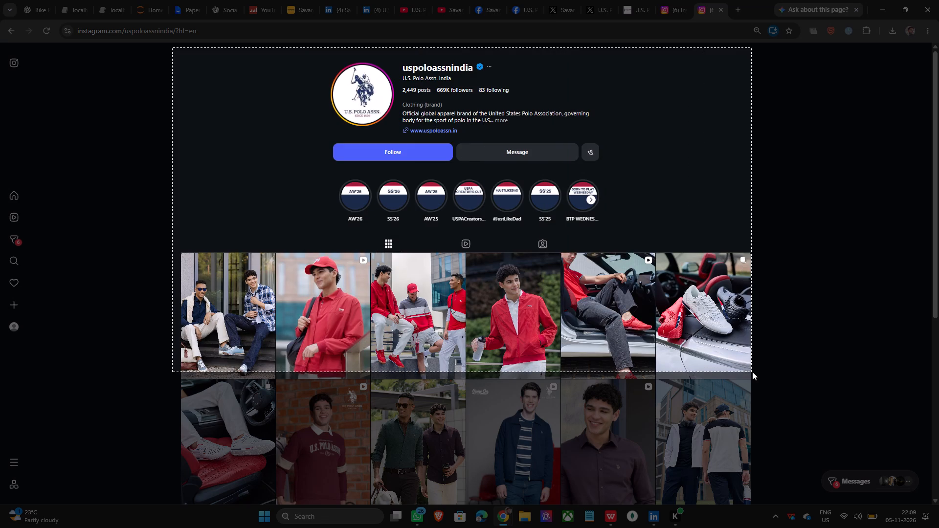
{"action": "left_click_drag", "start_coordinate": [752, 372], "coordinate": [750, 376]}
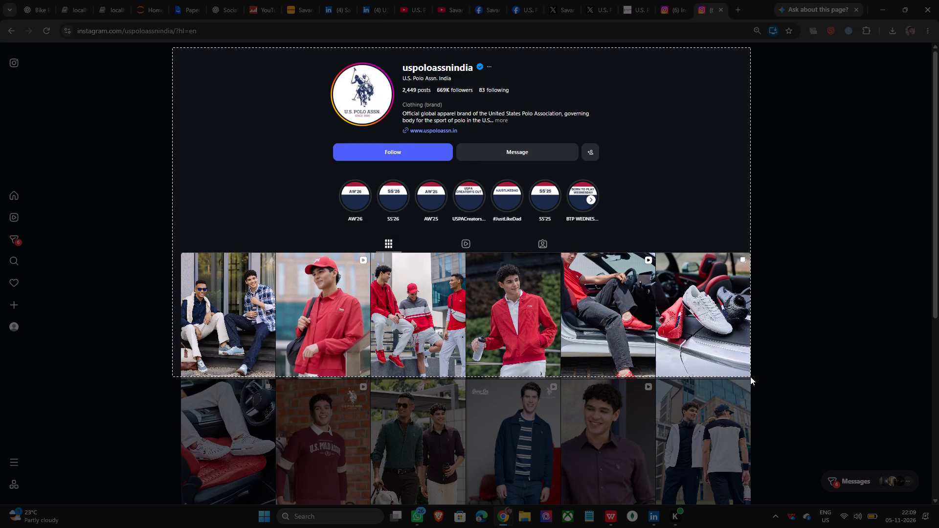
{"action": "left_click_drag", "start_coordinate": [750, 376], "coordinate": [750, 378]}
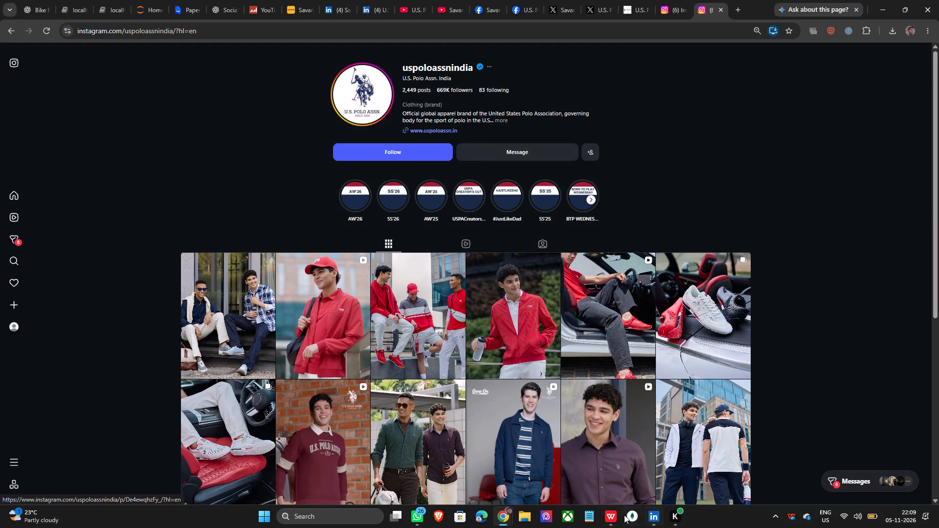
In Document1 in WPS Office, paste the U.S. Polo Assn. Instagram snip directly after the U.S. Polo Assn. X profile screenshot.
{"action": "left_click", "coordinate": [710, 480]}
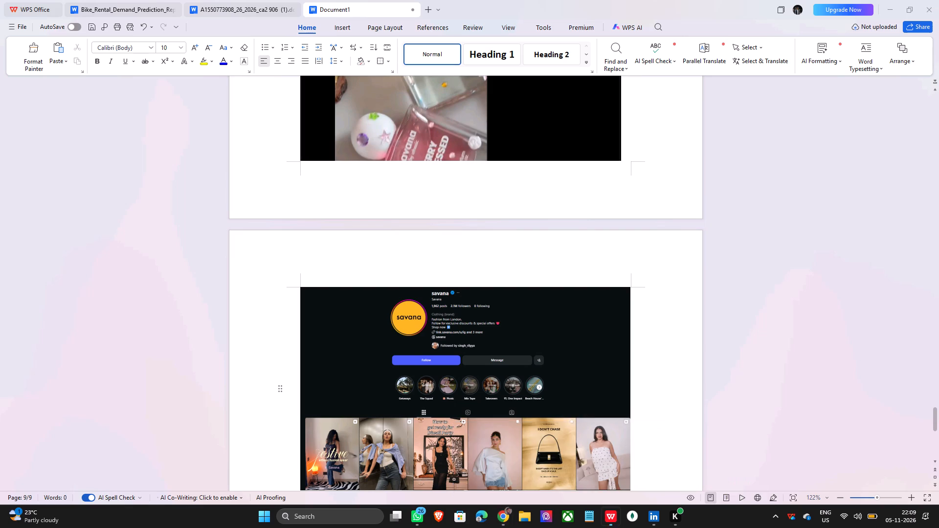
{"action": "scroll", "coordinate": [508, 289], "scroll_direction": "up", "scroll_amount": 17}
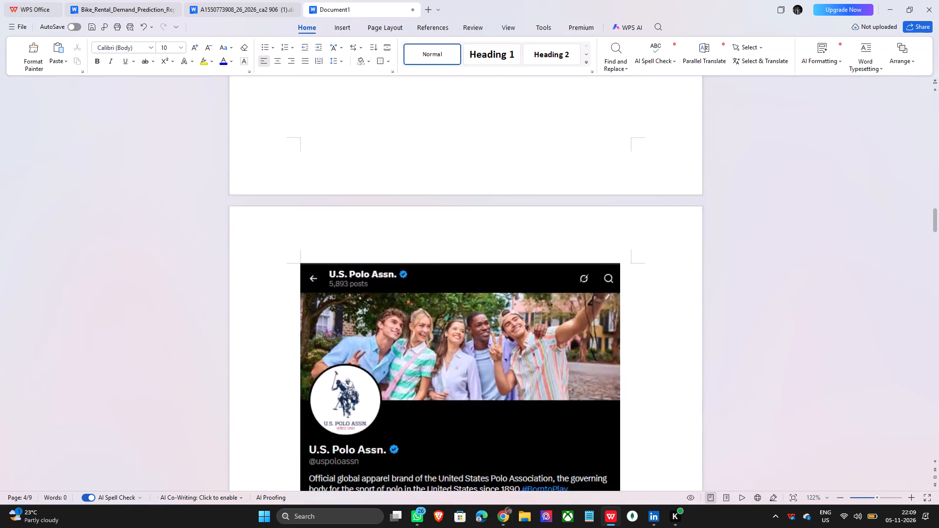
{"action": "scroll", "coordinate": [508, 289], "scroll_direction": "up", "scroll_amount": 3}
{"action": "scroll", "coordinate": [508, 289], "scroll_direction": "left", "scroll_amount": 1}
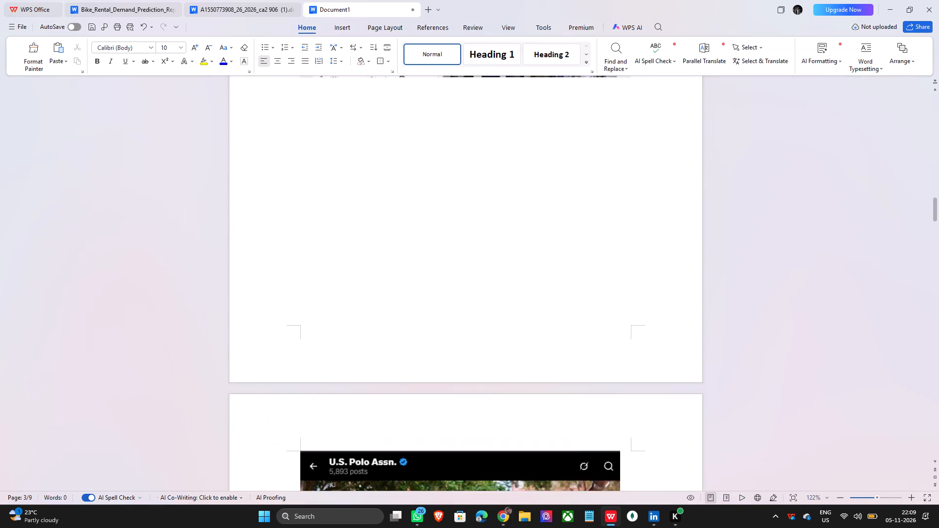
{"action": "scroll", "coordinate": [508, 289], "scroll_direction": "down", "scroll_amount": 3}
{"action": "scroll", "coordinate": [508, 289], "scroll_direction": "up", "scroll_amount": 1}
{"action": "scroll", "coordinate": [508, 289], "scroll_direction": "down", "scroll_amount": 2}
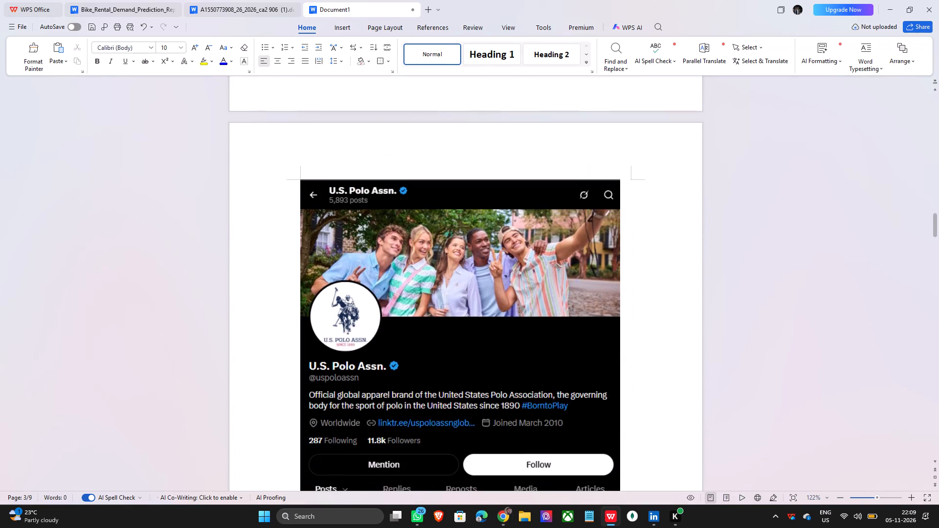
{"action": "scroll", "coordinate": [508, 289], "scroll_direction": "down", "scroll_amount": 2}
{"action": "scroll", "coordinate": [616, 353], "scroll_direction": "down", "scroll_amount": 1}
{"action": "left_click", "coordinate": [632, 370]}
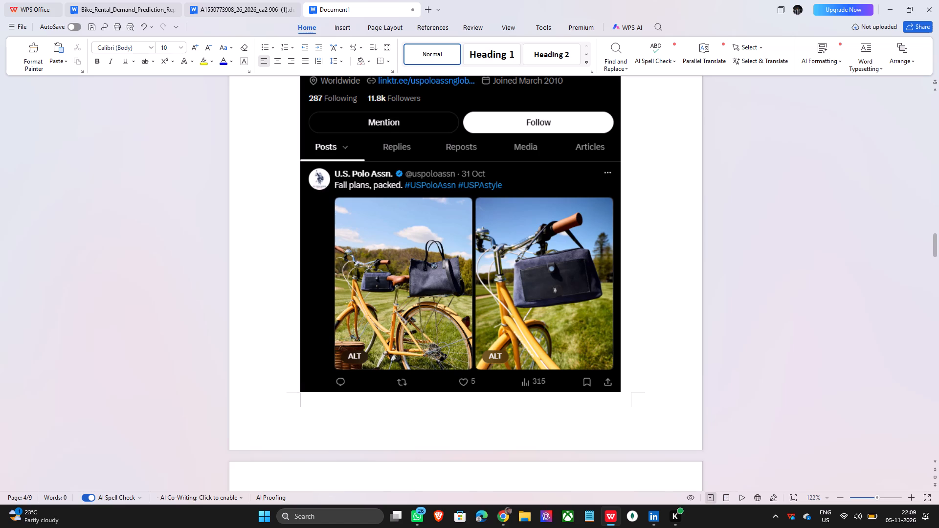
{"action": "key", "text": "ctrl+v"}
{"action": "scroll", "coordinate": [632, 370], "scroll_direction": "down", "scroll_amount": 5}
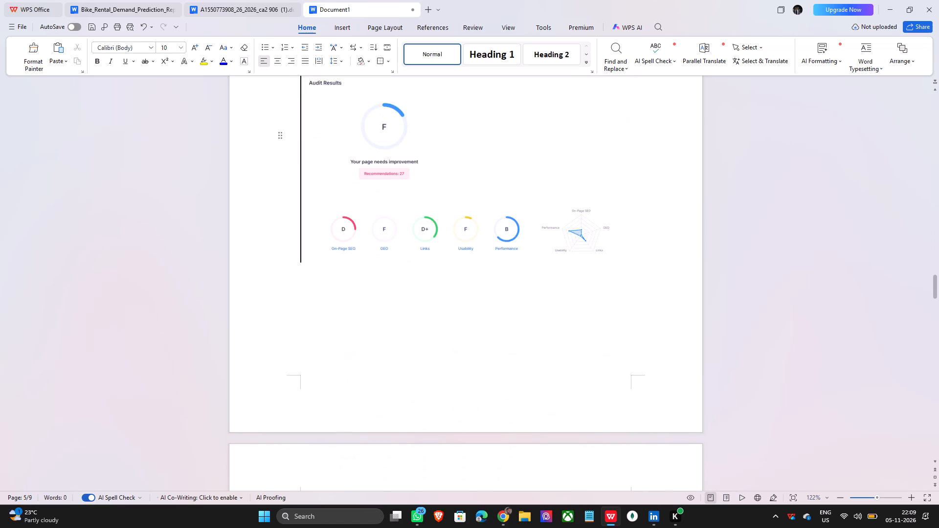
{"action": "scroll", "coordinate": [632, 370], "scroll_direction": "up", "scroll_amount": 6}
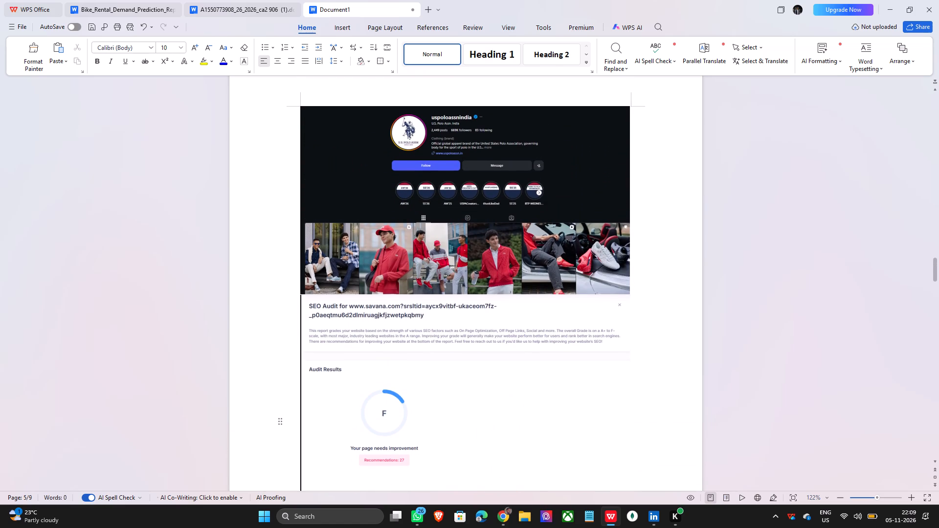
Back in the browser, copy the handle uspoloassnindia from the Instagram profile and search for it on InsTrack in the other browser window.
{"action": "left_click", "coordinate": [509, 513]}
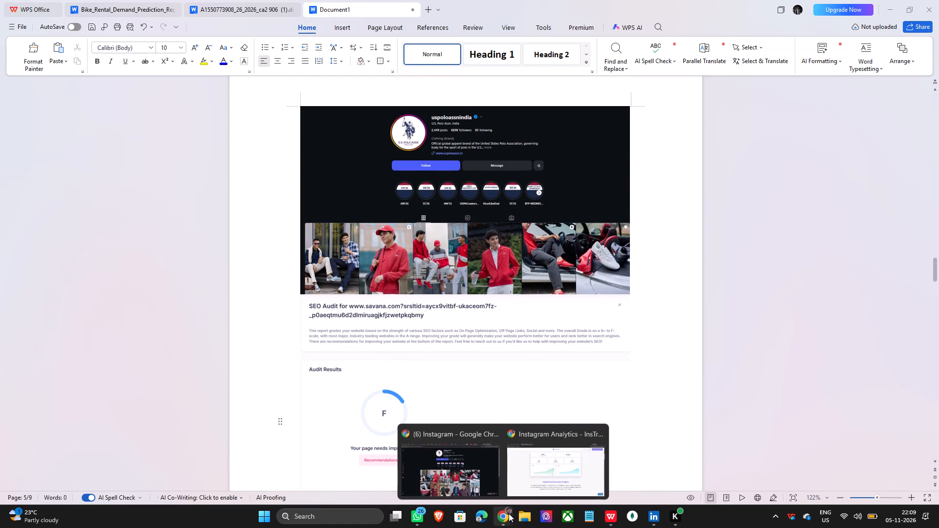
{"action": "left_click", "coordinate": [498, 478]}
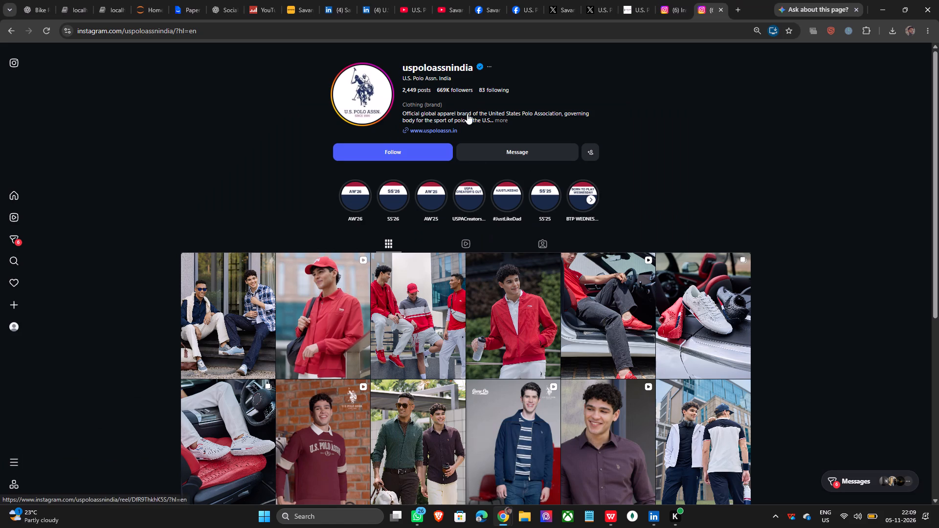
{"action": "left_click_drag", "start_coordinate": [402, 64], "coordinate": [454, 64]}
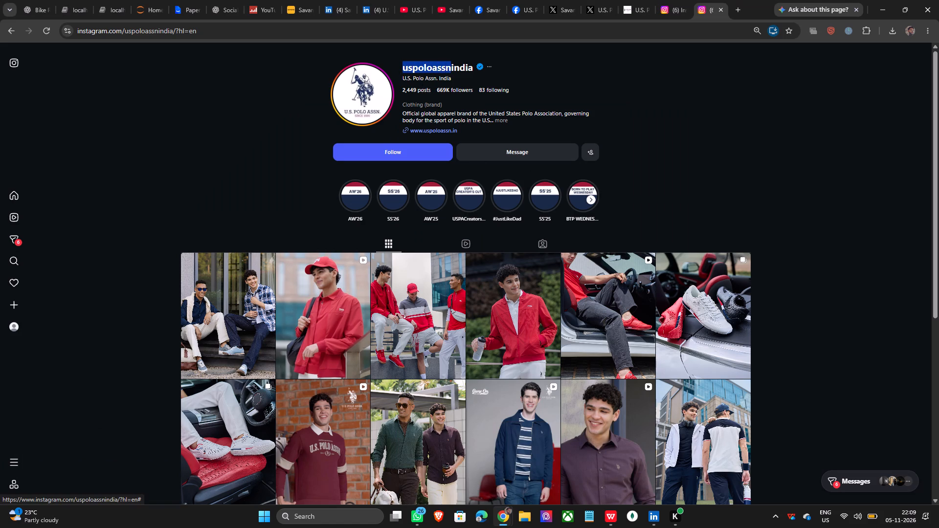
{"action": "left_click_drag", "start_coordinate": [454, 64], "coordinate": [472, 65]}
{"action": "key", "text": "ctrl+c"}
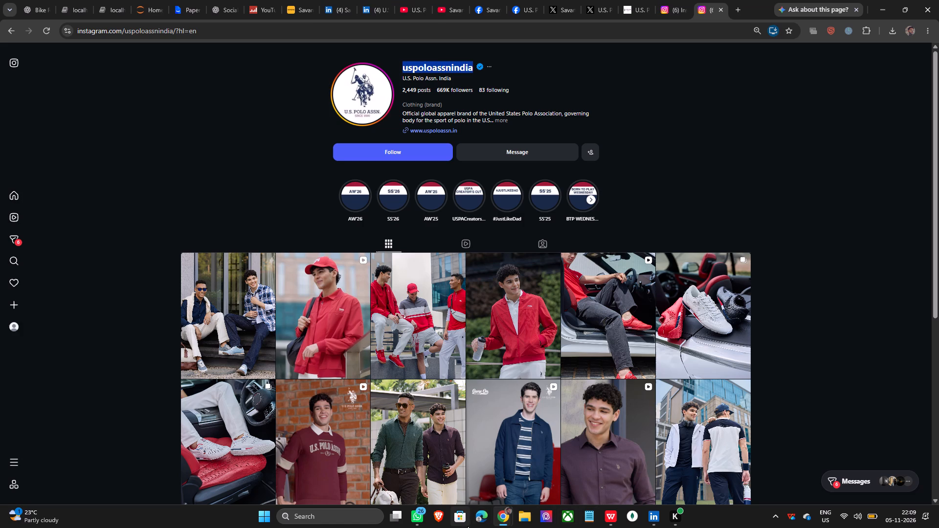
{"action": "left_click", "coordinate": [562, 460]}
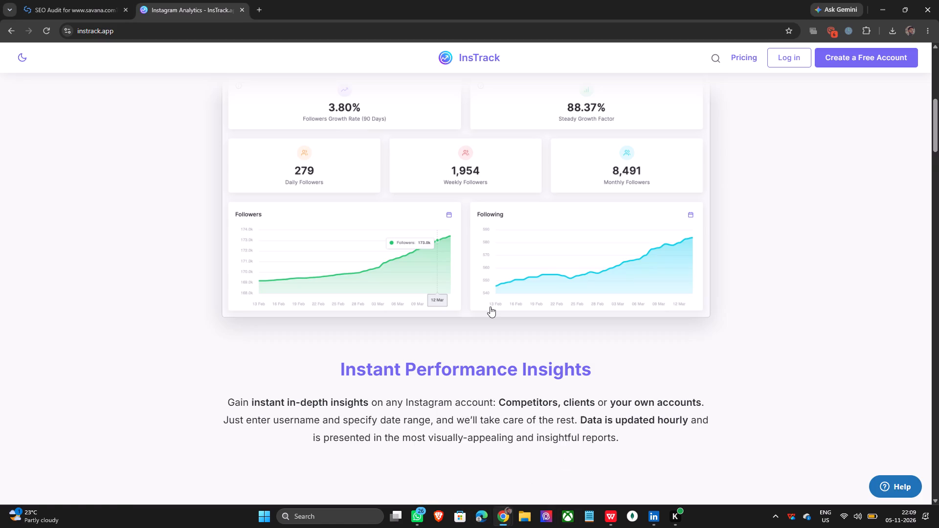
{"action": "scroll", "coordinate": [490, 307], "scroll_direction": "up", "scroll_amount": 8}
{"action": "left_click", "coordinate": [427, 280]}
{"action": "key", "text": "ctrl+v"}
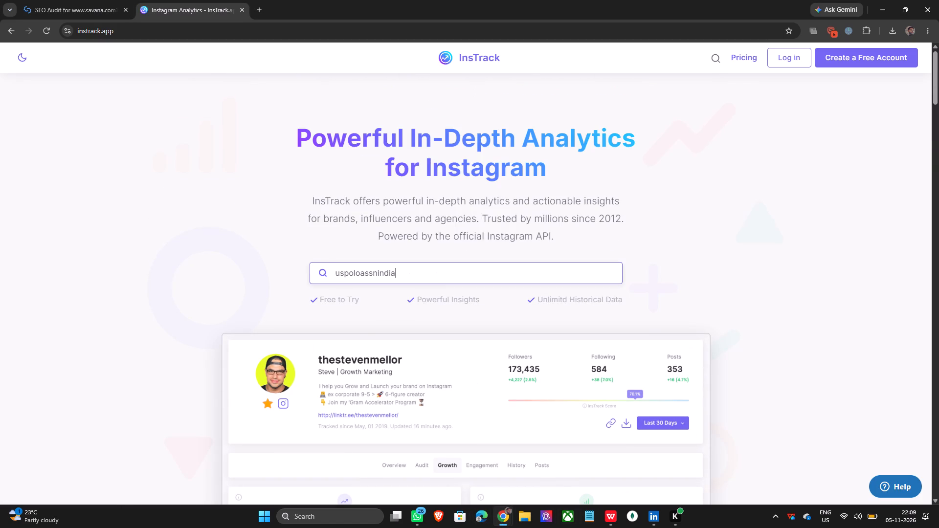
{"action": "key", "text": "Return"}
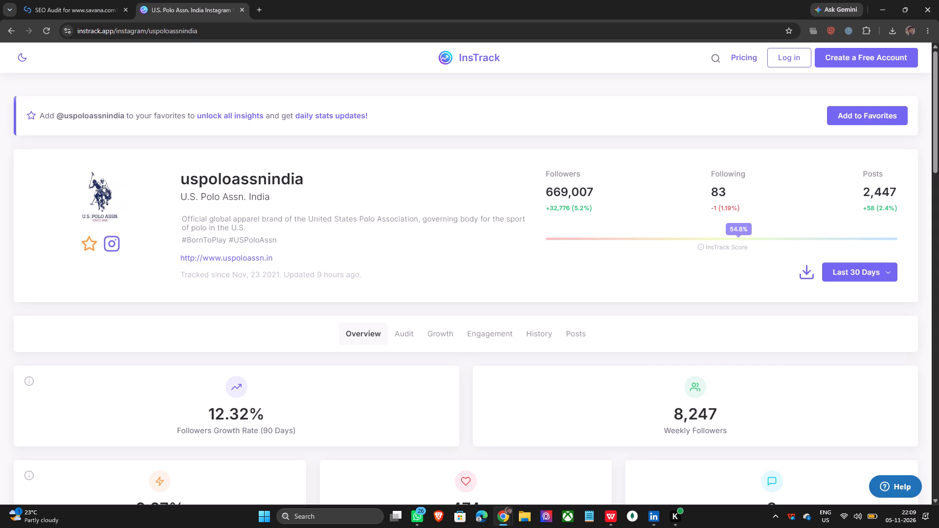
Look through the InsTrack overview for uspoloassnindia, including its charts and the Historical Stats table.
{"action": "scroll", "coordinate": [427, 280], "scroll_direction": "down", "scroll_amount": 7}
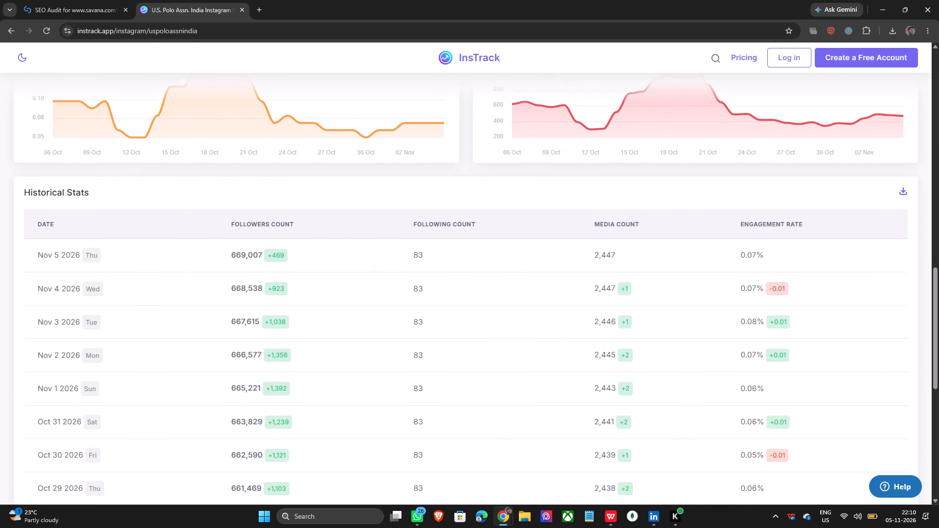
{"action": "scroll", "coordinate": [441, 328], "scroll_direction": "down", "scroll_amount": 9}
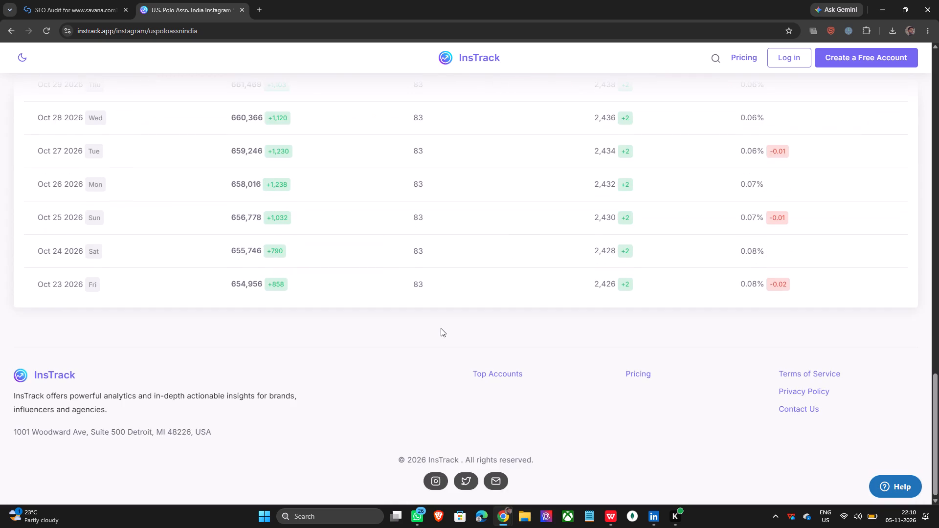
{"action": "scroll", "coordinate": [441, 328], "scroll_direction": "up", "scroll_amount": 10}
{"action": "scroll", "coordinate": [441, 328], "scroll_direction": "down", "scroll_amount": 1}
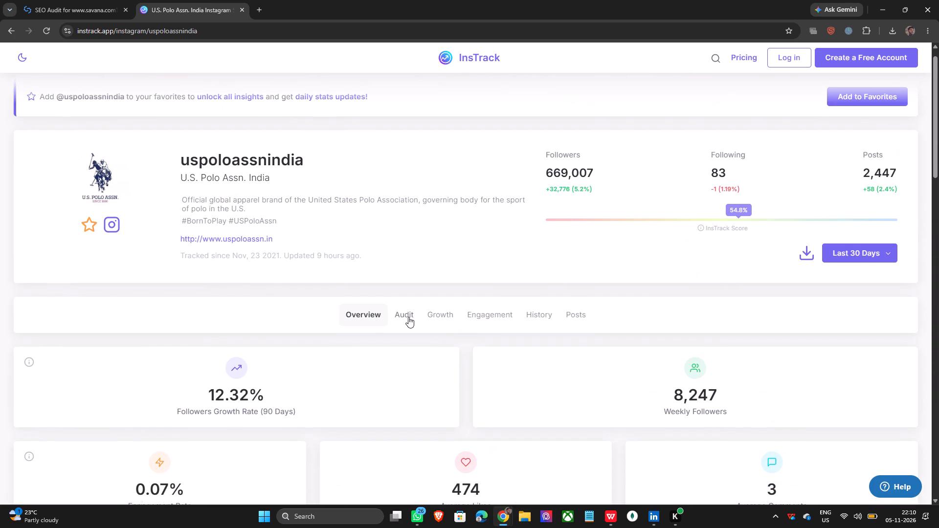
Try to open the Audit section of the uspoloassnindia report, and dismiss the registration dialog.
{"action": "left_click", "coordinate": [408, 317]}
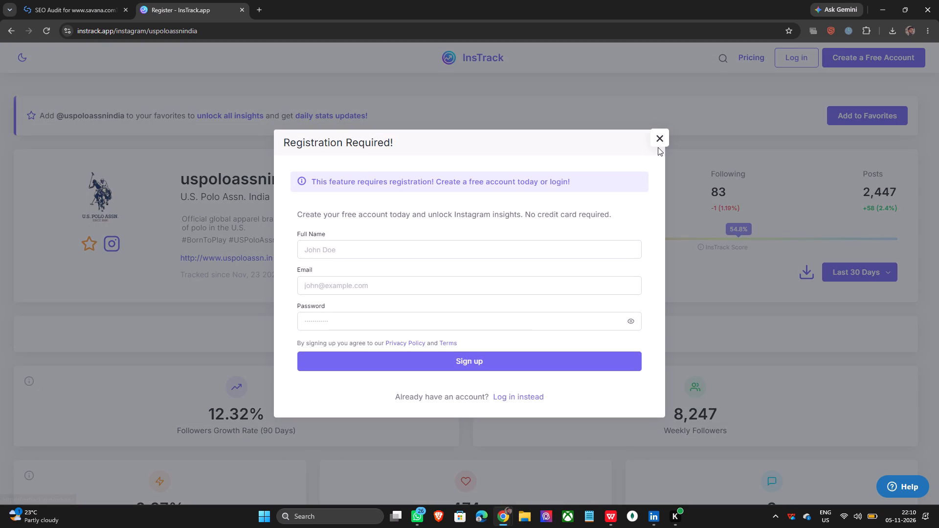
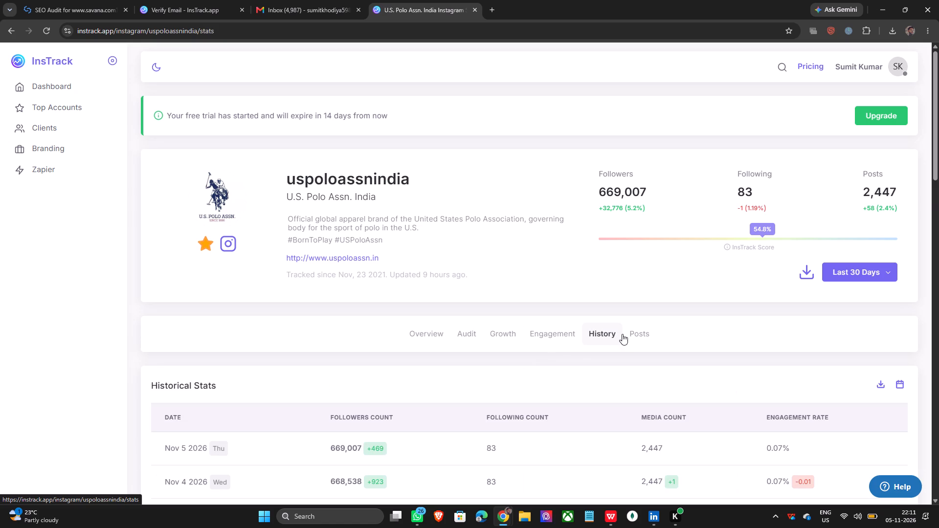
Open the Overview section of the uspoloassnindia report and go to its growth and engagement figures.
{"action": "left_click", "coordinate": [429, 329]}
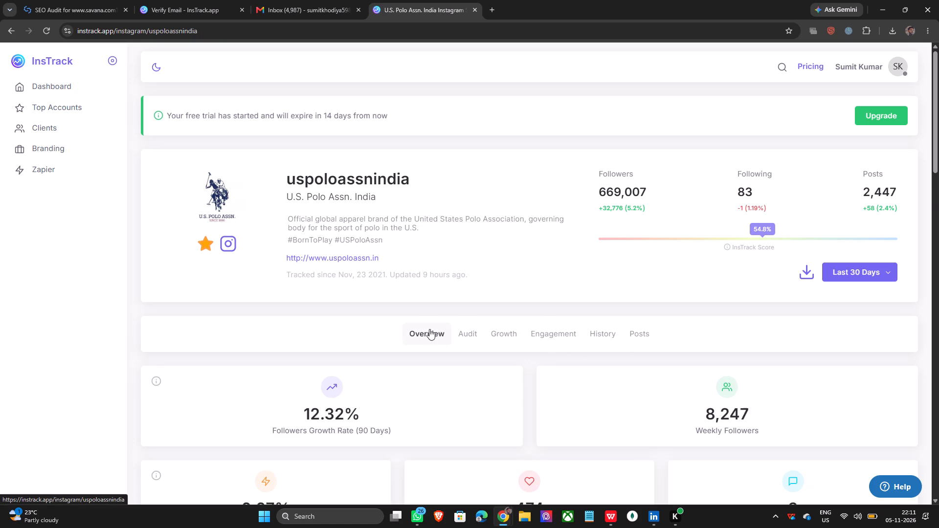
{"action": "scroll", "coordinate": [243, 298], "scroll_direction": "down", "scroll_amount": 2}
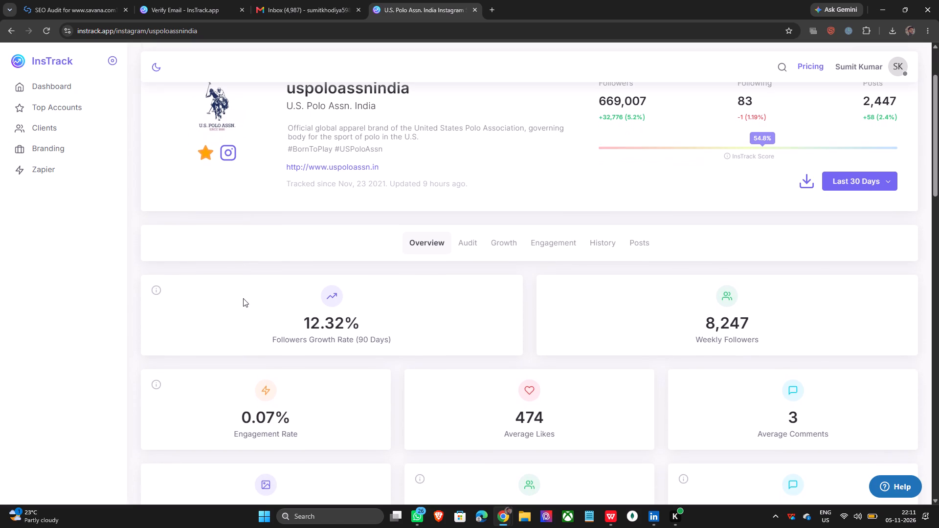
{"action": "scroll", "coordinate": [243, 298], "scroll_direction": "down", "scroll_amount": 1}
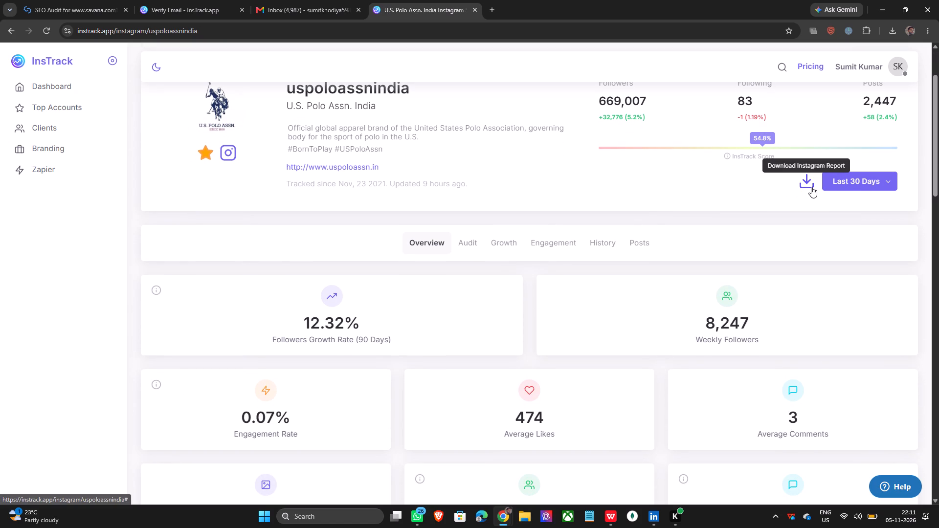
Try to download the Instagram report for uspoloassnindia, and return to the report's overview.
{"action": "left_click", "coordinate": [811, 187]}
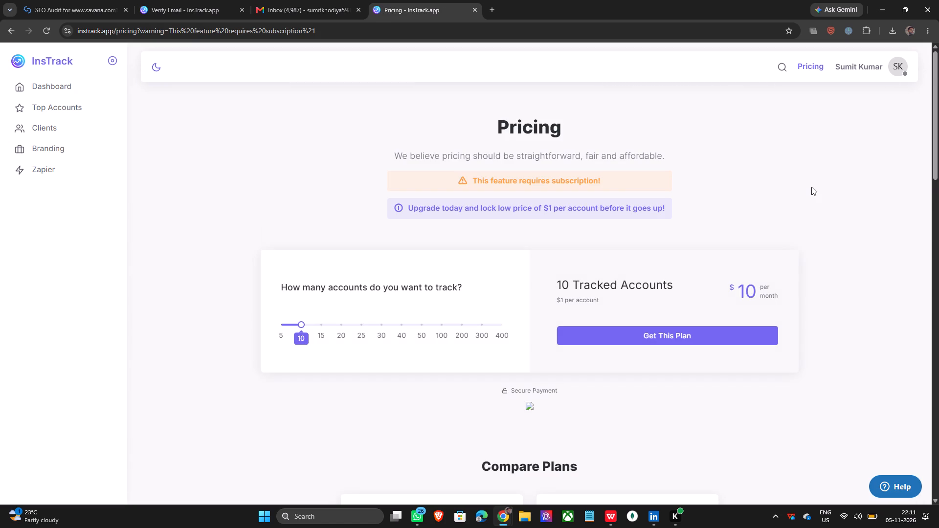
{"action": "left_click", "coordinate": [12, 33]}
Capture a screenshot of the uspoloassnindia overview, from the profile header down to the engagement rate, average likes and average comments cards.
{"action": "scroll", "coordinate": [428, 324], "scroll_direction": "up", "scroll_amount": 2}
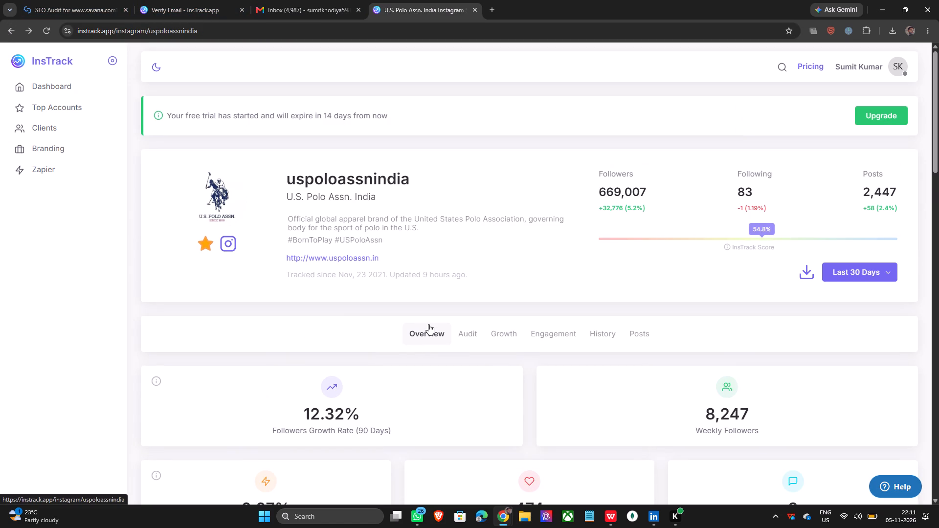
{"action": "scroll", "coordinate": [428, 324], "scroll_direction": "down", "scroll_amount": 1}
{"action": "key", "text": "Print"}
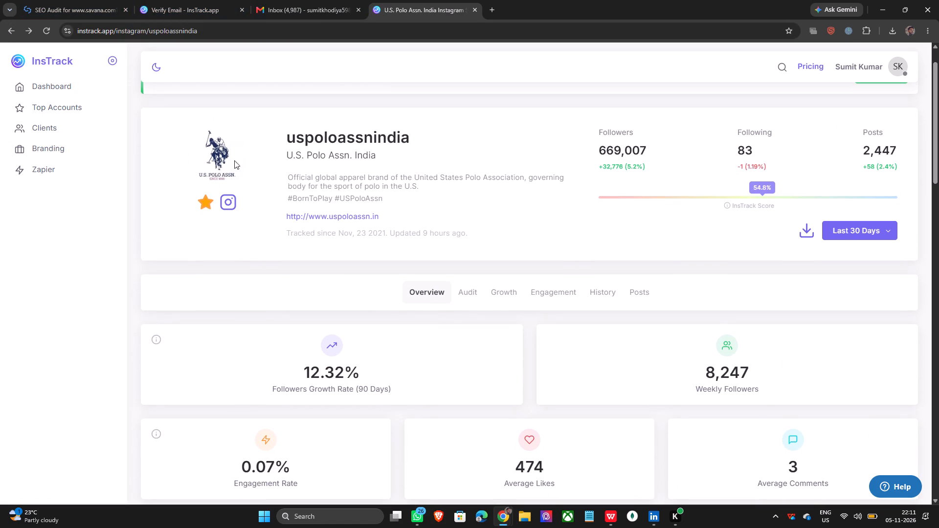
{"action": "left_click_drag", "start_coordinate": [137, 96], "coordinate": [832, 408]}
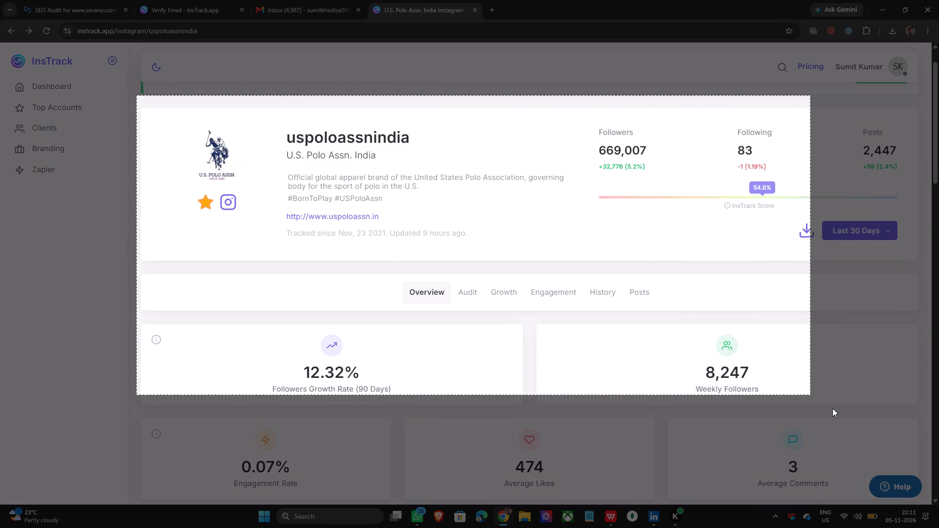
{"action": "left_click_drag", "start_coordinate": [832, 408], "coordinate": [925, 499]}
{"action": "scroll", "coordinate": [902, 478], "scroll_direction": "up", "scroll_amount": 1}
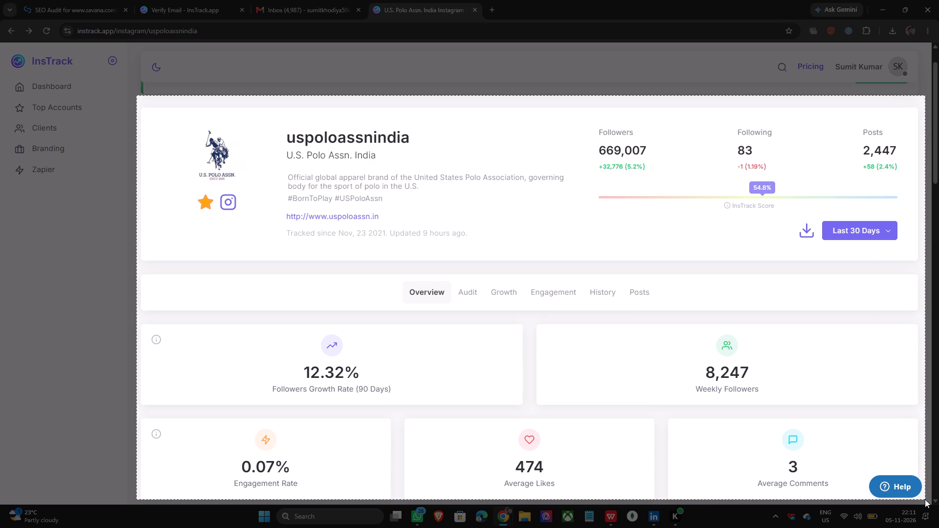
{"action": "scroll", "coordinate": [925, 499], "scroll_direction": "up", "scroll_amount": 1}
{"action": "left_click_drag", "start_coordinate": [925, 499], "coordinate": [923, 499]}
{"action": "scroll", "coordinate": [925, 499], "scroll_direction": "up", "scroll_amount": 2}
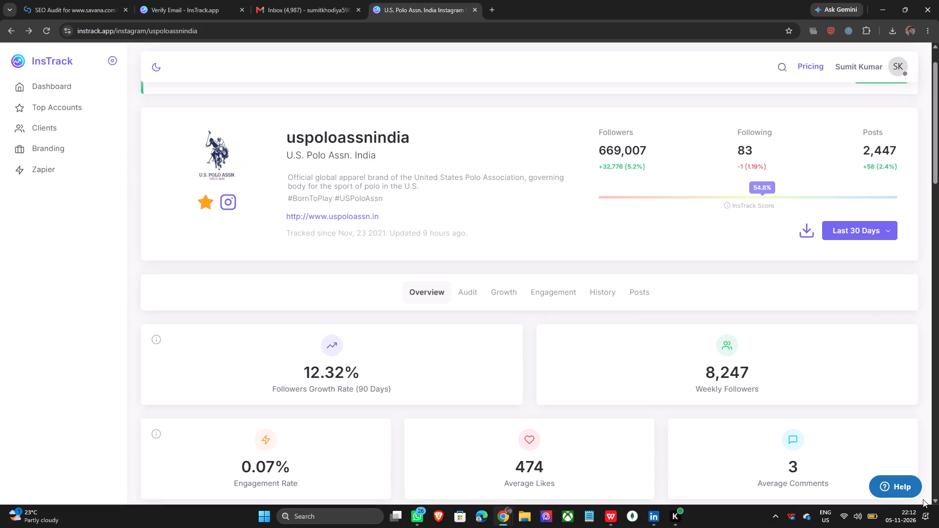
Look through the rest of the uspoloassnindia overview, including the Followers, Following, Engagement Rate and Average Likes charts.
{"action": "scroll", "coordinate": [560, 343], "scroll_direction": "down", "scroll_amount": 5}
{"action": "scroll", "coordinate": [560, 343], "scroll_direction": "up", "scroll_amount": 7}
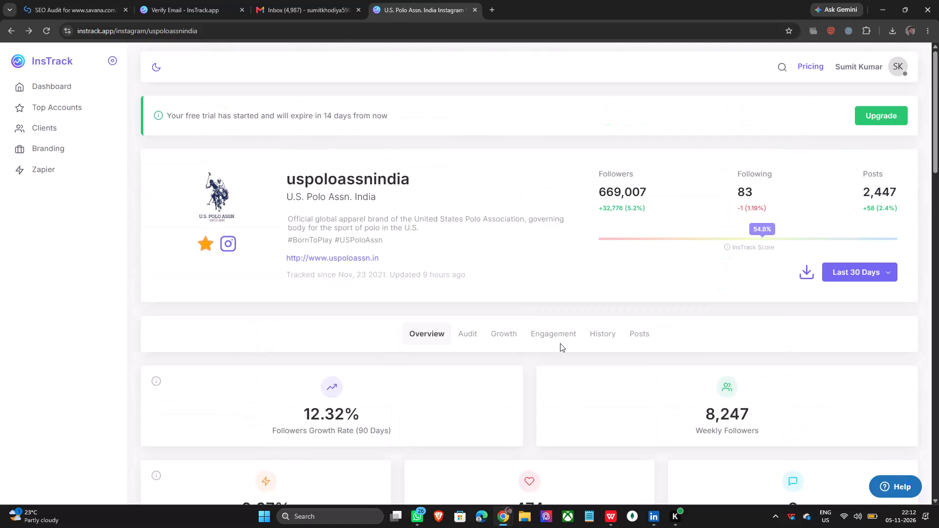
{"action": "scroll", "coordinate": [560, 343], "scroll_direction": "down", "scroll_amount": 6}
{"action": "scroll", "coordinate": [560, 343], "scroll_direction": "up", "scroll_amount": 3}
{"action": "scroll", "coordinate": [560, 343], "scroll_direction": "down", "scroll_amount": 1}
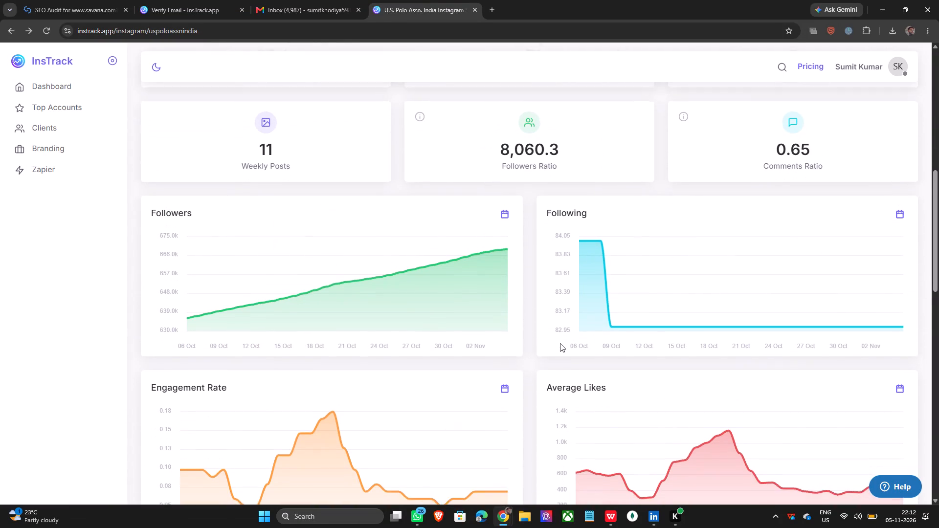
{"action": "scroll", "coordinate": [560, 343], "scroll_direction": "down", "scroll_amount": 1}
{"action": "scroll", "coordinate": [560, 343], "scroll_direction": "up", "scroll_amount": 1}
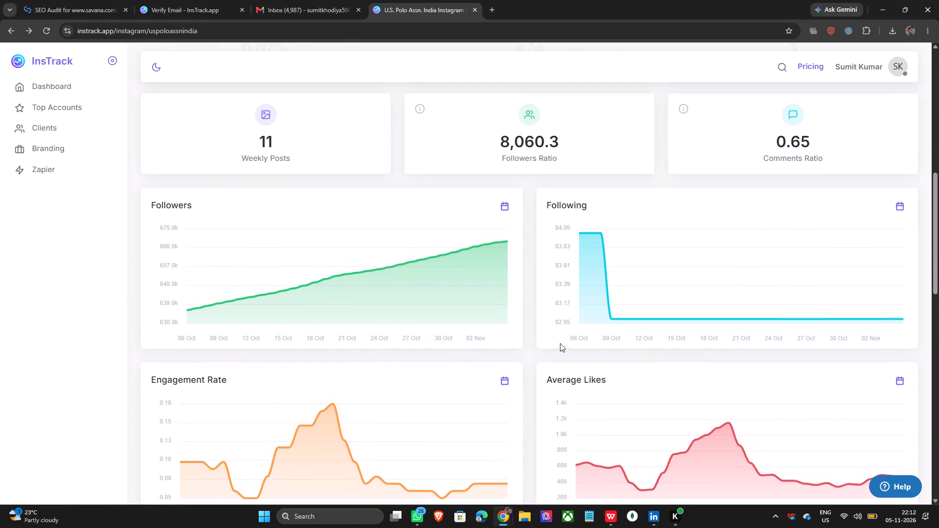
{"action": "scroll", "coordinate": [560, 343], "scroll_direction": "up", "scroll_amount": 2}
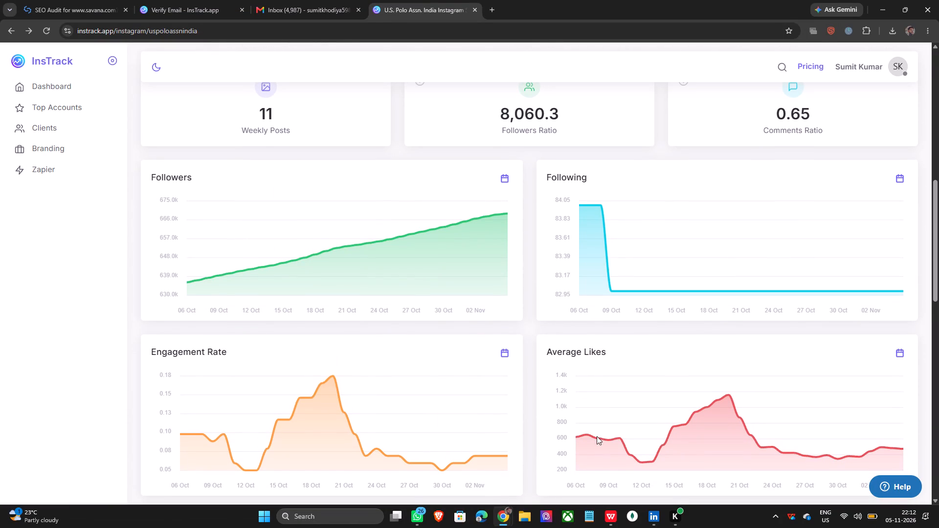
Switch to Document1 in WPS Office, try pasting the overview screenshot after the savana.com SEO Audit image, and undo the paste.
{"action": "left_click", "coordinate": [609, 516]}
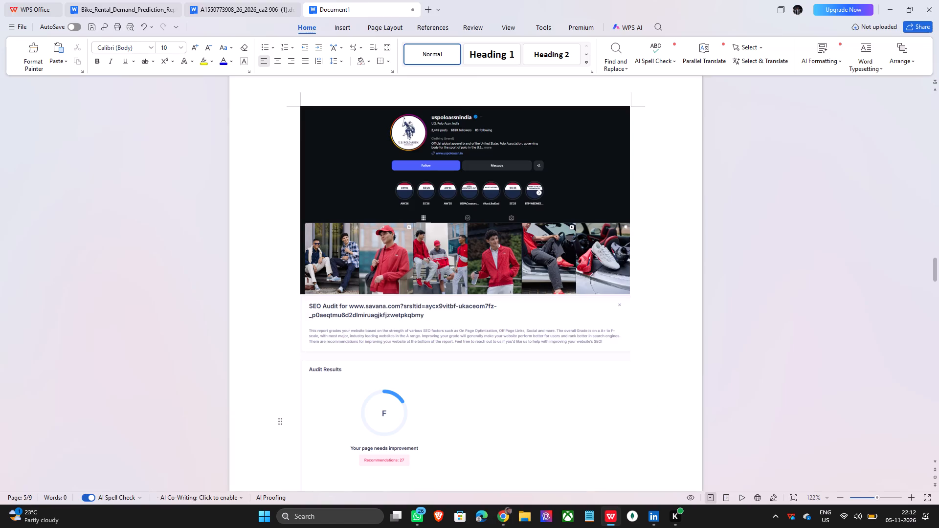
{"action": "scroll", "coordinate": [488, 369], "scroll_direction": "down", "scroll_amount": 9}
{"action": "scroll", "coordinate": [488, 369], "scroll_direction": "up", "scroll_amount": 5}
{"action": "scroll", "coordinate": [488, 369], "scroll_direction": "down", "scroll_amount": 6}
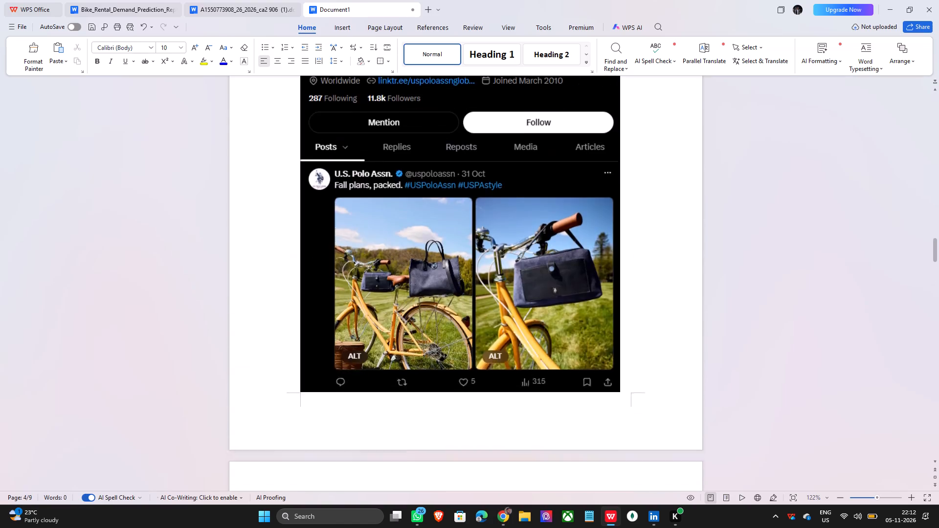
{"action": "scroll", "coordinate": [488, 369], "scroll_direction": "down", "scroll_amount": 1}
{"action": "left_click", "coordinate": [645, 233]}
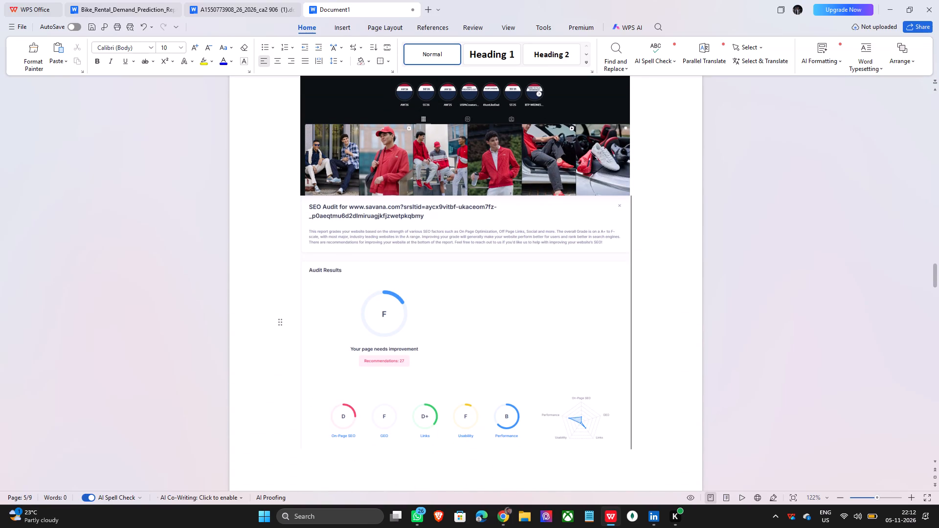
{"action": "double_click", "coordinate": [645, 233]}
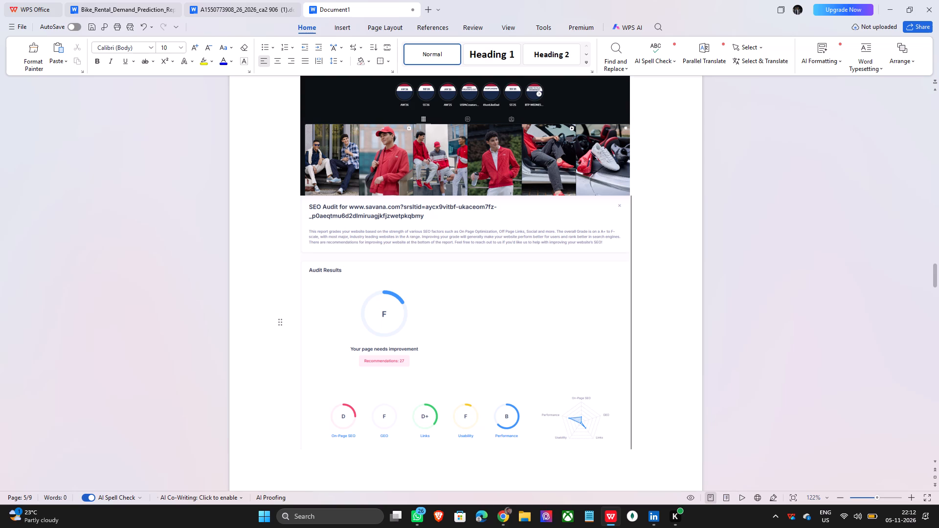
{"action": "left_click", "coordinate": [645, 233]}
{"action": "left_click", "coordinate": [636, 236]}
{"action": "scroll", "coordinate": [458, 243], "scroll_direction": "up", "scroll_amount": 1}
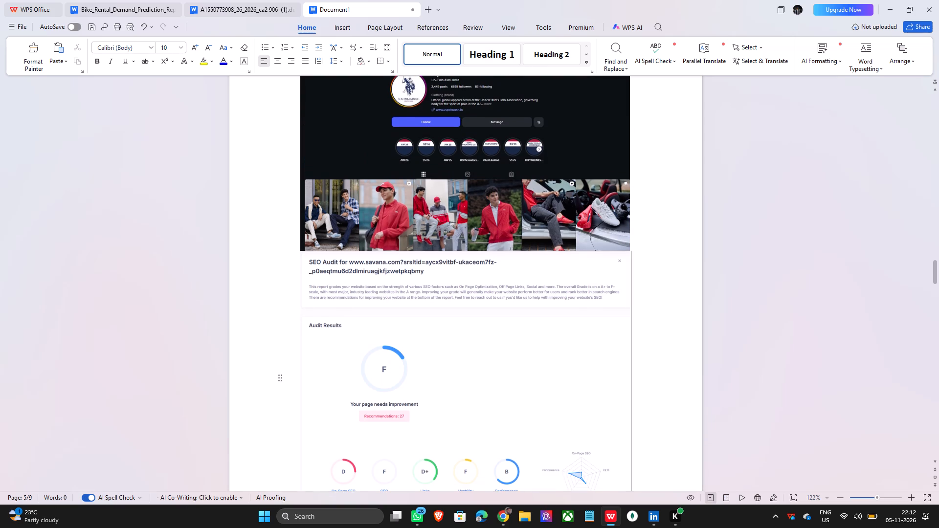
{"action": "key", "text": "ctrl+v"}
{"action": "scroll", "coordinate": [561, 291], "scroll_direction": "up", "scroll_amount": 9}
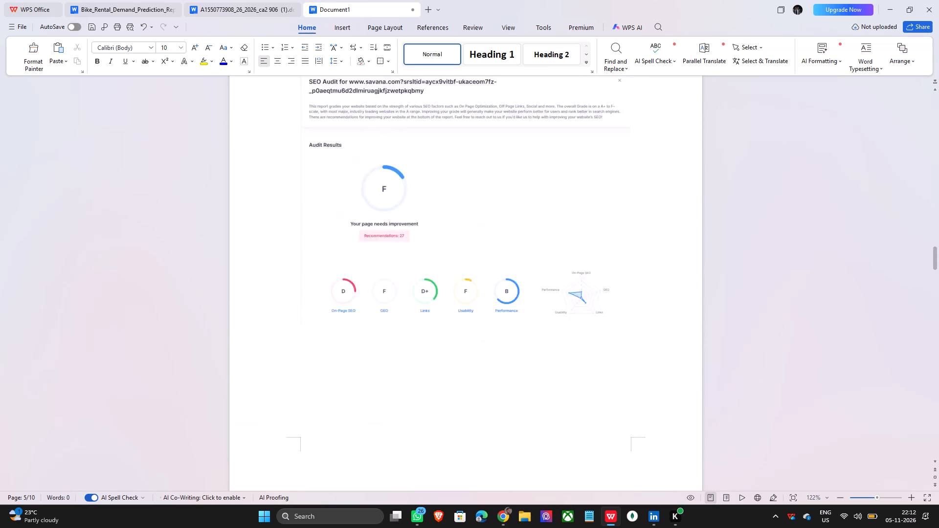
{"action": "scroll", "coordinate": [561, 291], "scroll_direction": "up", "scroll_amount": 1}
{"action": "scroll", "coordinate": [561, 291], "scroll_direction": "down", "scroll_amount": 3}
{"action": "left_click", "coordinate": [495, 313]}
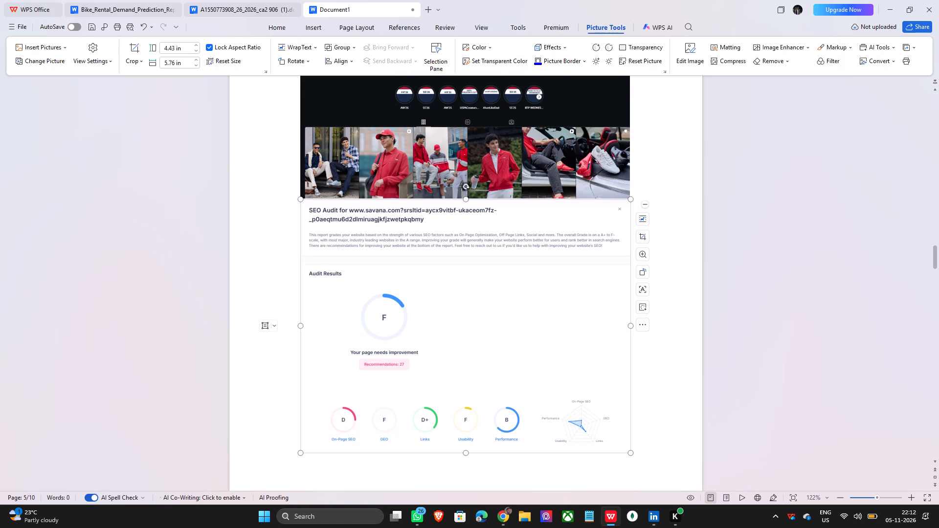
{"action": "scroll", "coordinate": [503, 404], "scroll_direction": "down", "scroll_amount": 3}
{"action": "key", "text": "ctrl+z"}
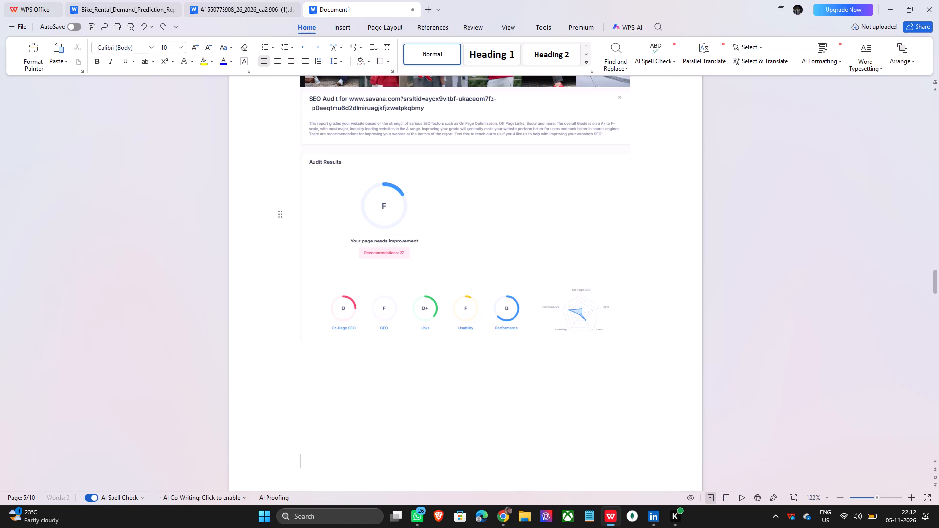
Paste the uspoloassnindia overview screenshot directly below the Instagram profile image, before the SEO Audit image, and check its placement.
{"action": "left_click", "coordinate": [640, 190]}
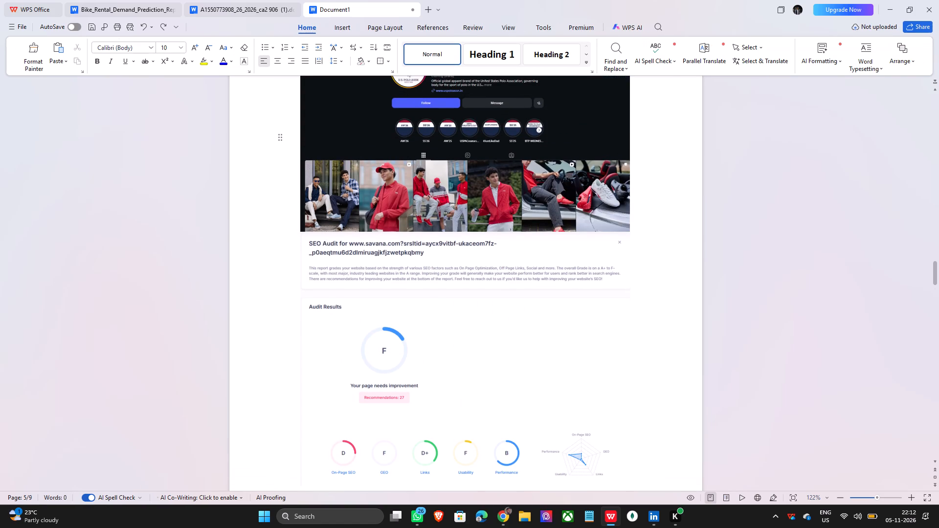
{"action": "key", "text": "ctrl+v"}
{"action": "scroll", "coordinate": [640, 190], "scroll_direction": "up", "scroll_amount": 7}
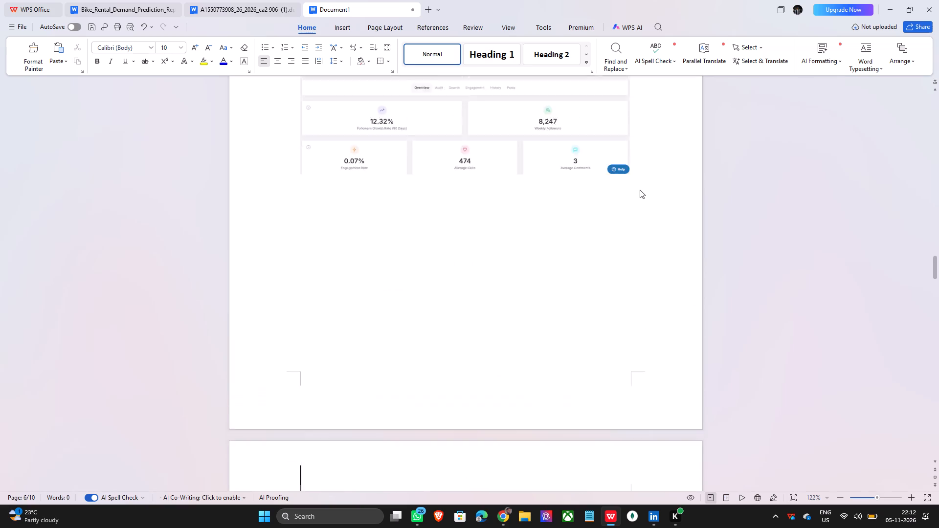
{"action": "scroll", "coordinate": [640, 190], "scroll_direction": "up", "scroll_amount": 4}
{"action": "scroll", "coordinate": [638, 194], "scroll_direction": "down", "scroll_amount": 6}
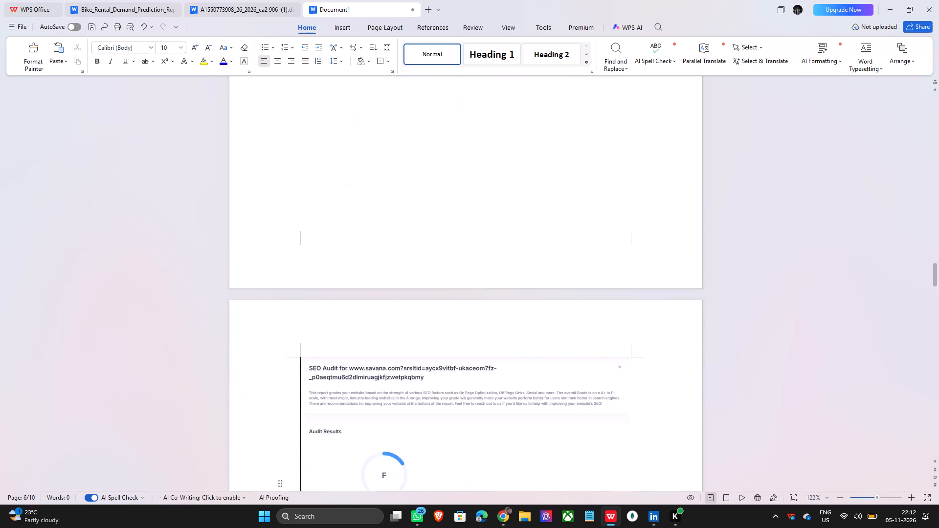
{"action": "scroll", "coordinate": [638, 194], "scroll_direction": "down", "scroll_amount": 3}
{"action": "scroll", "coordinate": [638, 194], "scroll_direction": "up", "scroll_amount": 8}
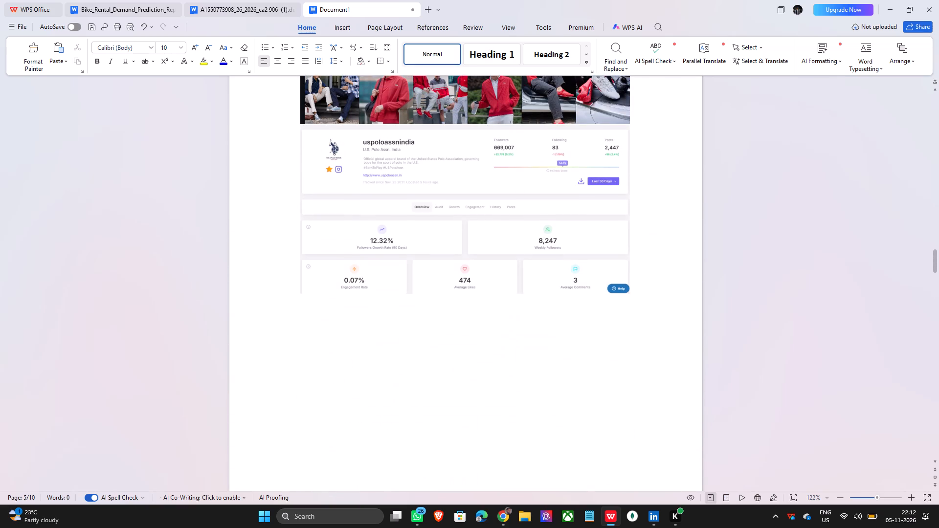
{"action": "scroll", "coordinate": [649, 271], "scroll_direction": "up", "scroll_amount": 5}
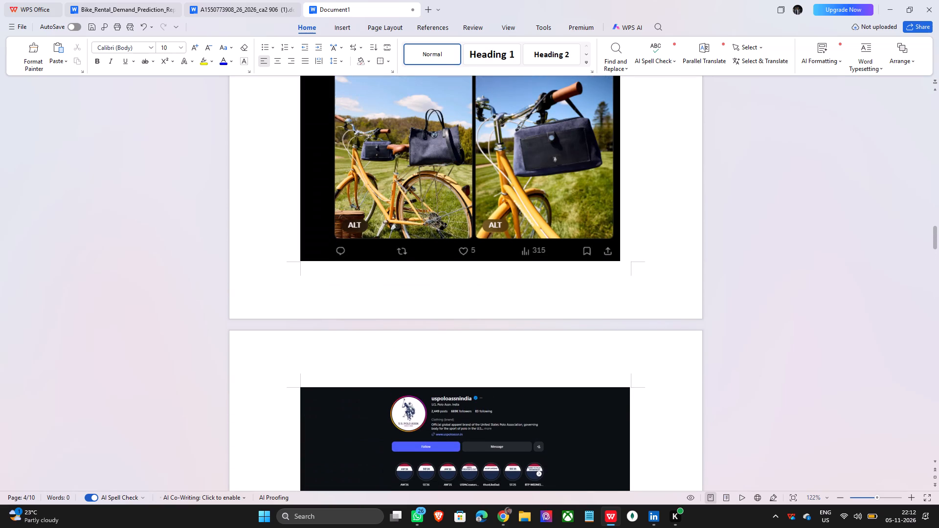
{"action": "scroll", "coordinate": [649, 271], "scroll_direction": "down", "scroll_amount": 5}
Paste the overview screenshot once more below the first copy, and check the surrounding pages.
{"action": "left_click", "coordinate": [645, 383]}
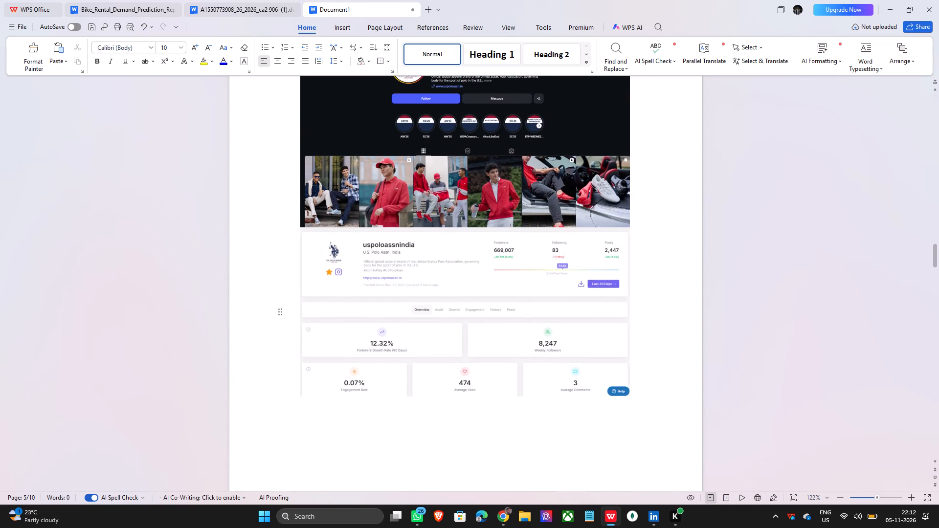
{"action": "key", "text": "ctrl+v"}
{"action": "scroll", "coordinate": [452, 361], "scroll_direction": "up", "scroll_amount": 5}
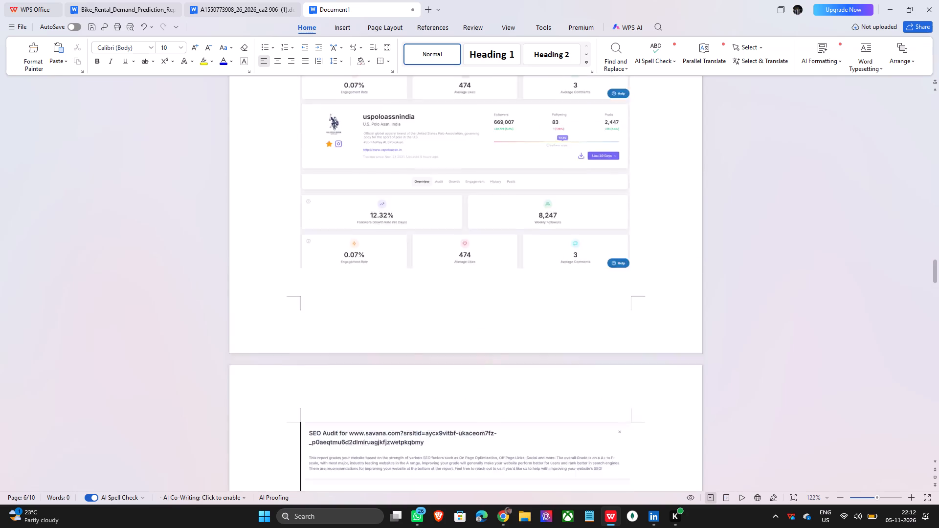
{"action": "scroll", "coordinate": [452, 361], "scroll_direction": "up", "scroll_amount": 7}
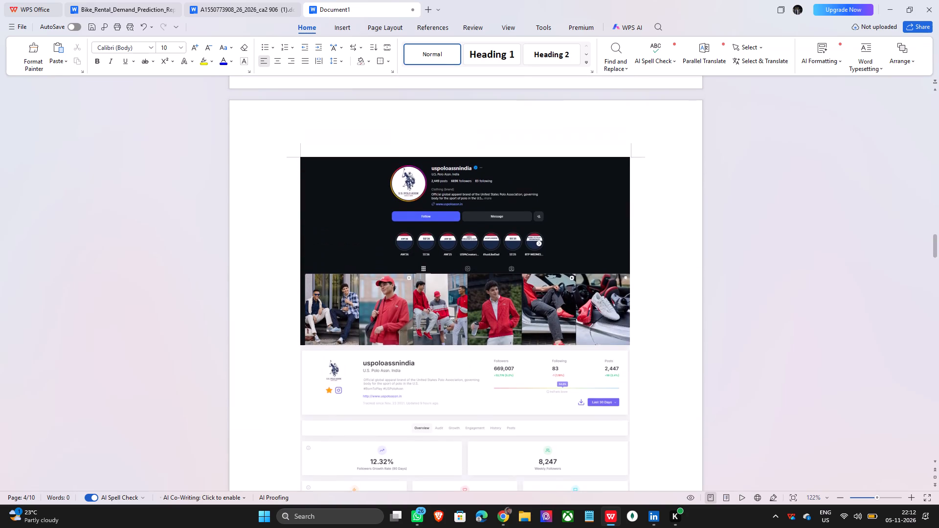
{"action": "scroll", "coordinate": [452, 361], "scroll_direction": "up", "scroll_amount": 3}
{"action": "scroll", "coordinate": [452, 361], "scroll_direction": "down", "scroll_amount": 10}
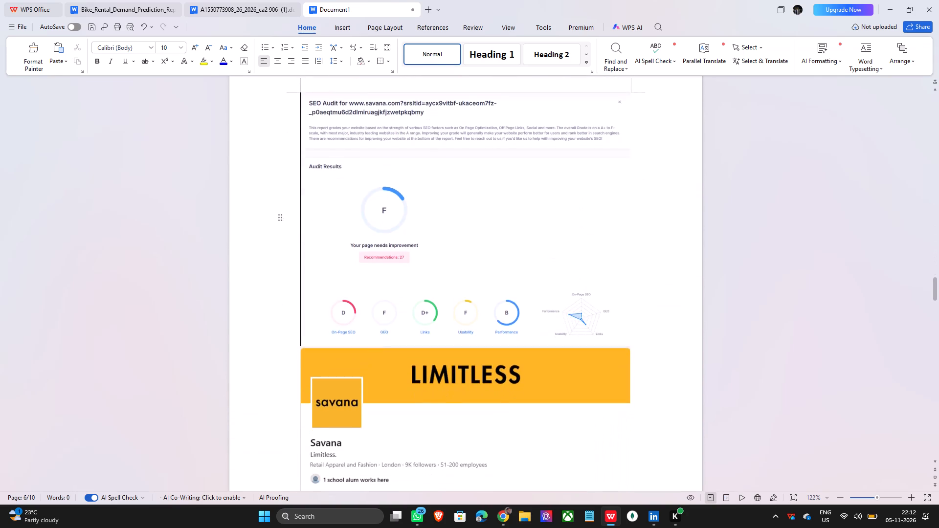
{"action": "scroll", "coordinate": [452, 361], "scroll_direction": "down", "scroll_amount": 1}
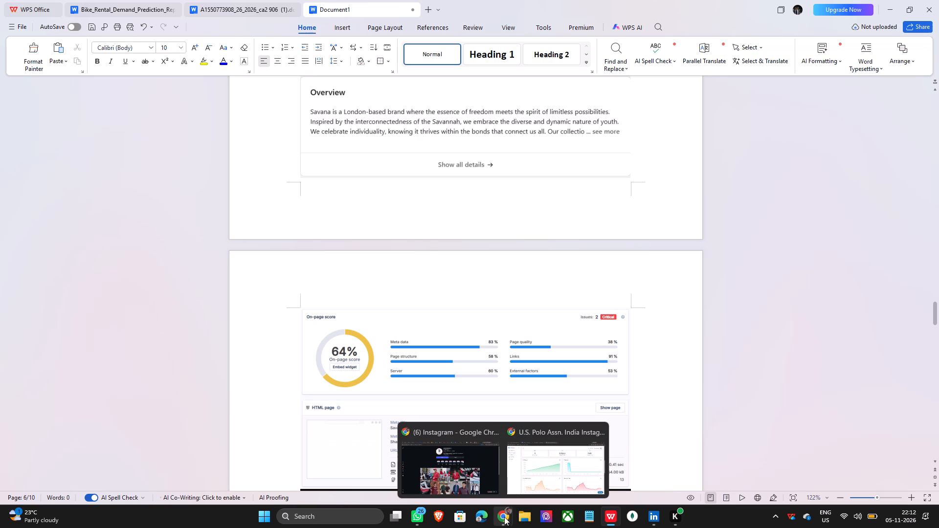
Switch to the uspoloassnindia InsTrack page in Chrome and capture the area from Weekly Posts through the Engagement Rate and Average Likes charts.
{"action": "left_click", "coordinate": [504, 517]}
{"action": "left_click", "coordinate": [520, 477]}
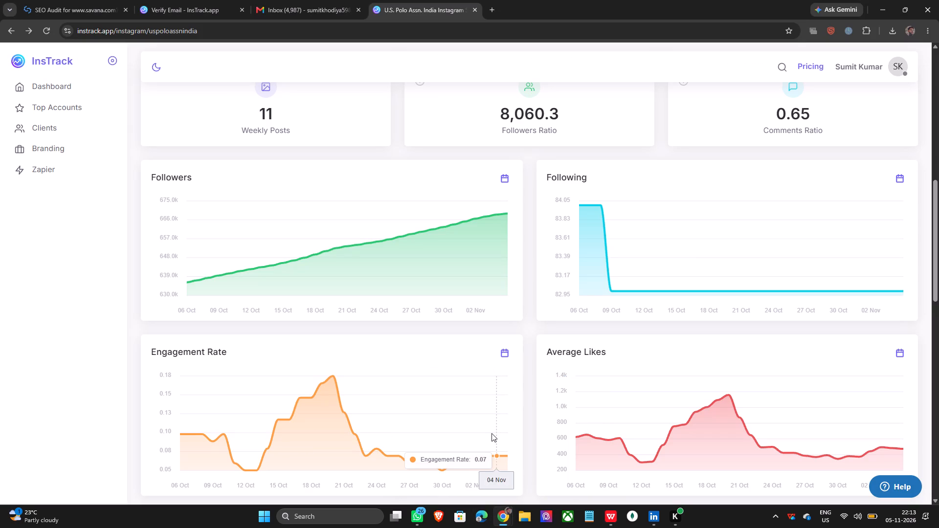
{"action": "key", "text": "ctrl+minus"}
{"action": "scroll", "coordinate": [433, 377], "scroll_direction": "left", "scroll_amount": 1}
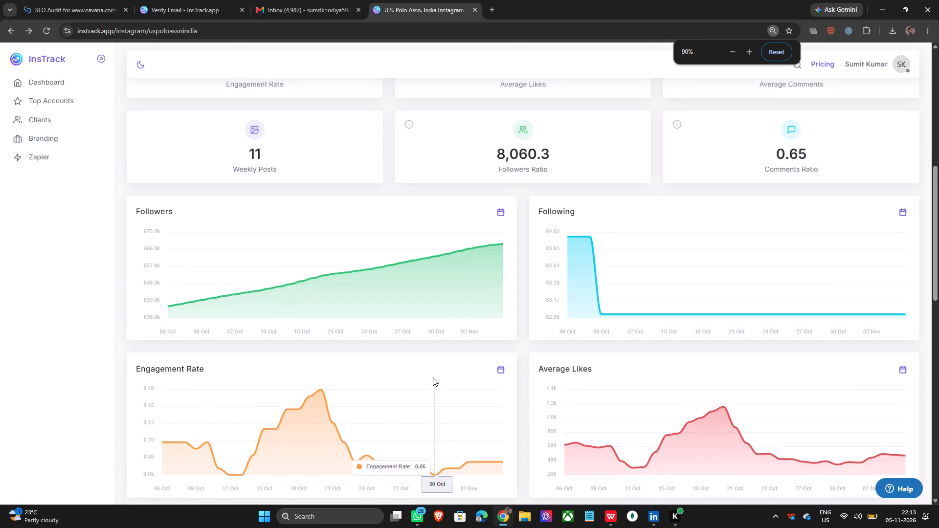
{"action": "scroll", "coordinate": [433, 377], "scroll_direction": "left", "scroll_amount": 1}
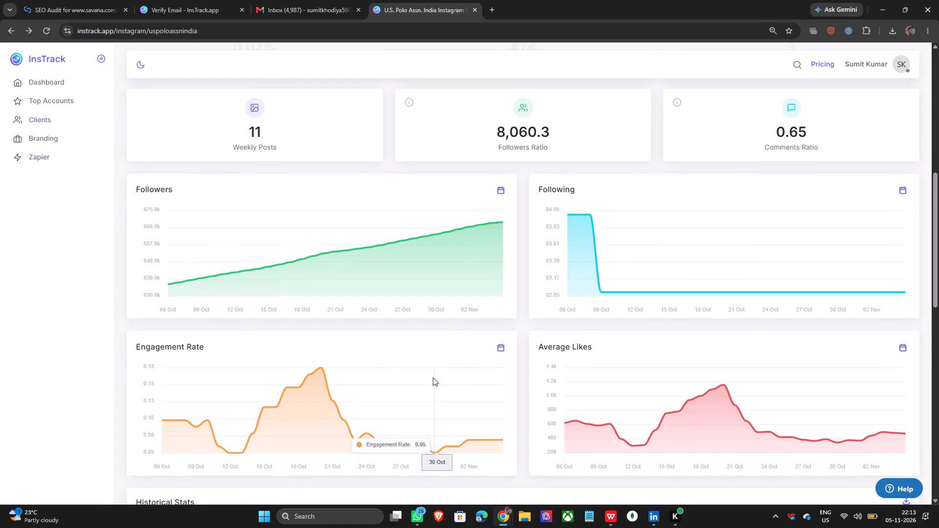
{"action": "key", "text": "Print"}
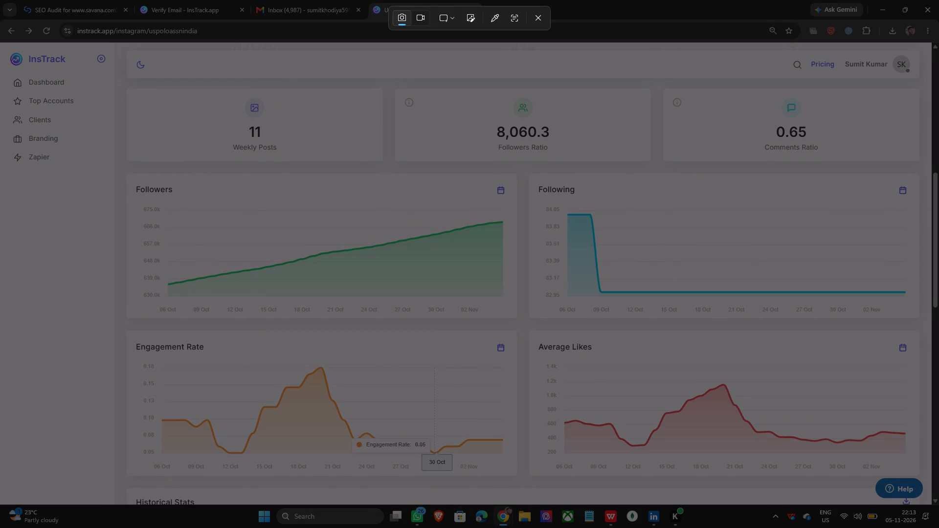
{"action": "left_click_drag", "start_coordinate": [123, 78], "coordinate": [929, 483]}
{"action": "scroll", "coordinate": [743, 396], "scroll_direction": "right", "scroll_amount": 1}
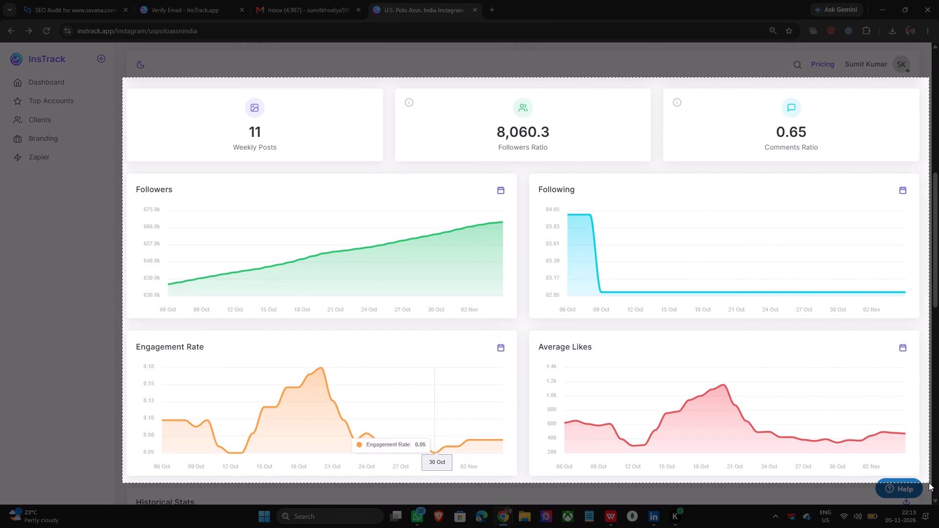
{"action": "left_click_drag", "start_coordinate": [929, 483], "coordinate": [927, 482]}
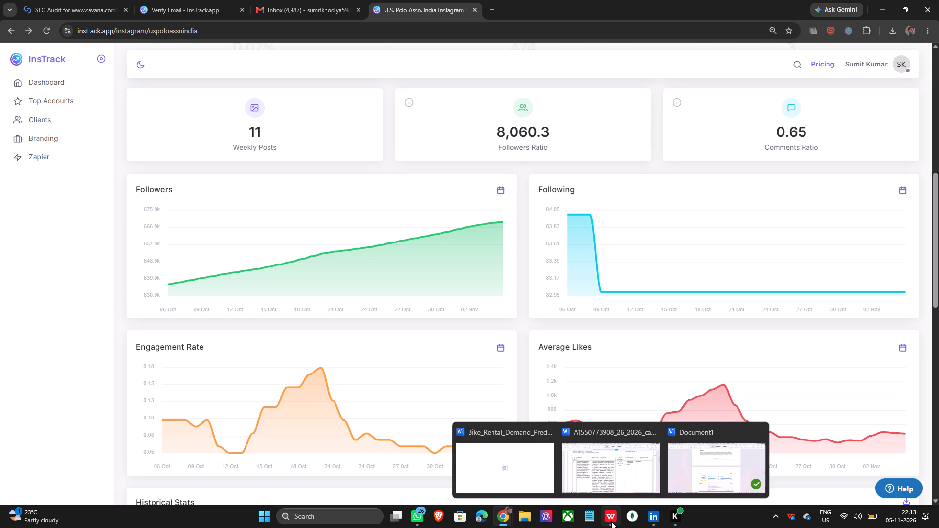
Switch back to Document1 in WPS Office and delete one of the two duplicate uspoloassnindia overview screenshots.
{"action": "left_click", "coordinate": [684, 465]}
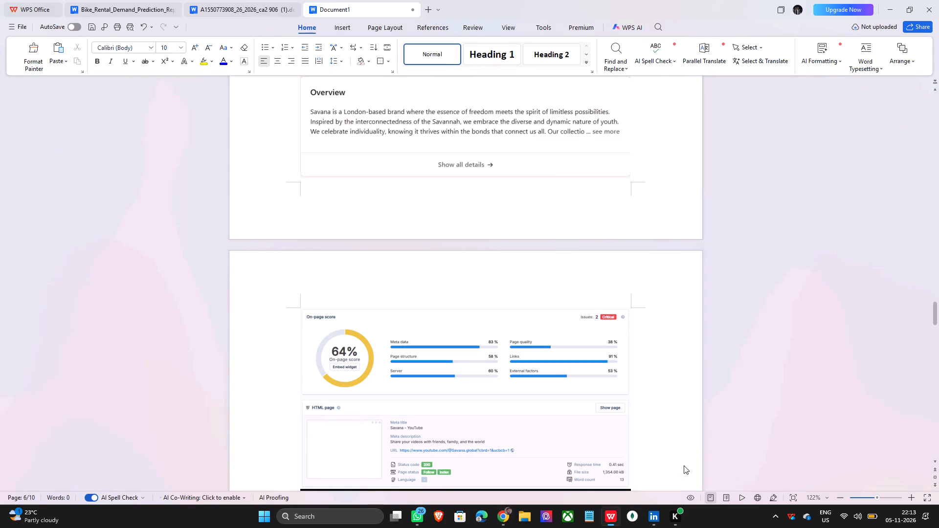
{"action": "scroll", "coordinate": [598, 343], "scroll_direction": "up", "scroll_amount": 5}
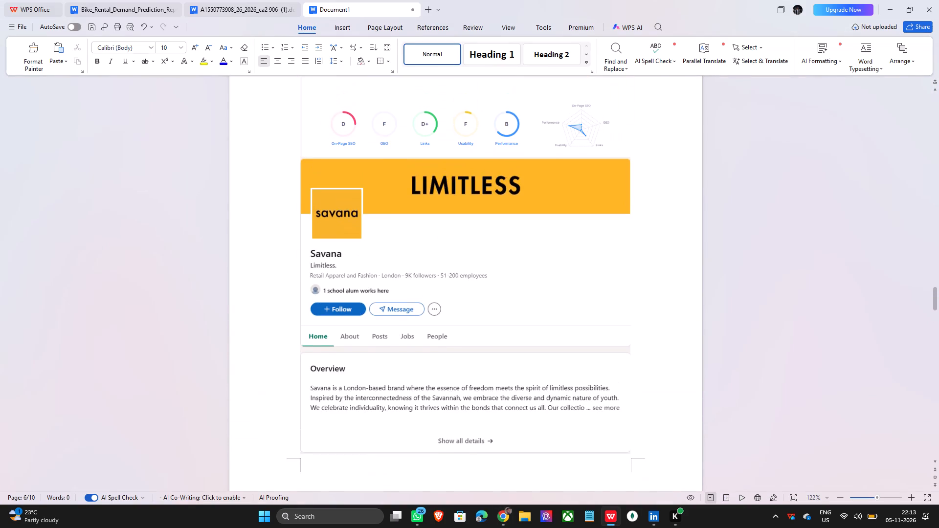
{"action": "scroll", "coordinate": [598, 343], "scroll_direction": "up", "scroll_amount": 5}
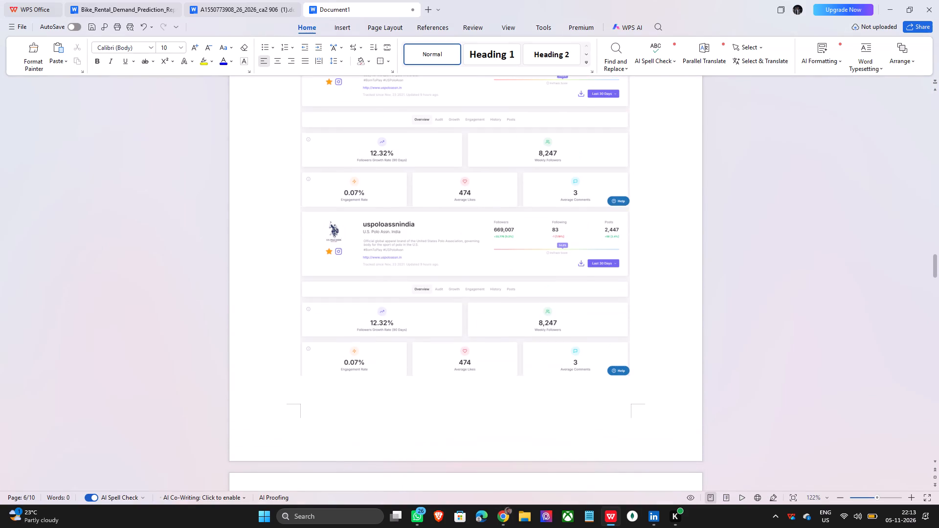
{"action": "scroll", "coordinate": [646, 352], "scroll_direction": "up", "scroll_amount": 3}
{"action": "left_click", "coordinate": [516, 344]}
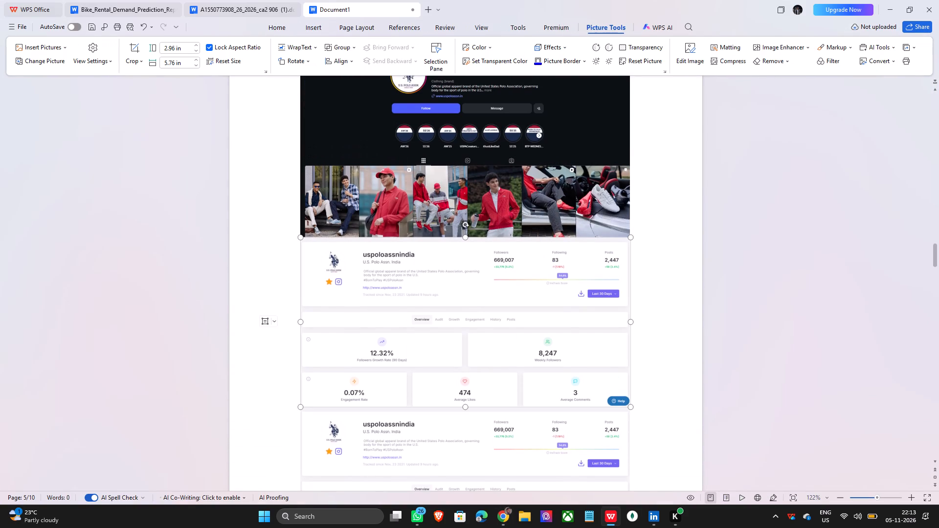
{"action": "key", "text": "Delete"}
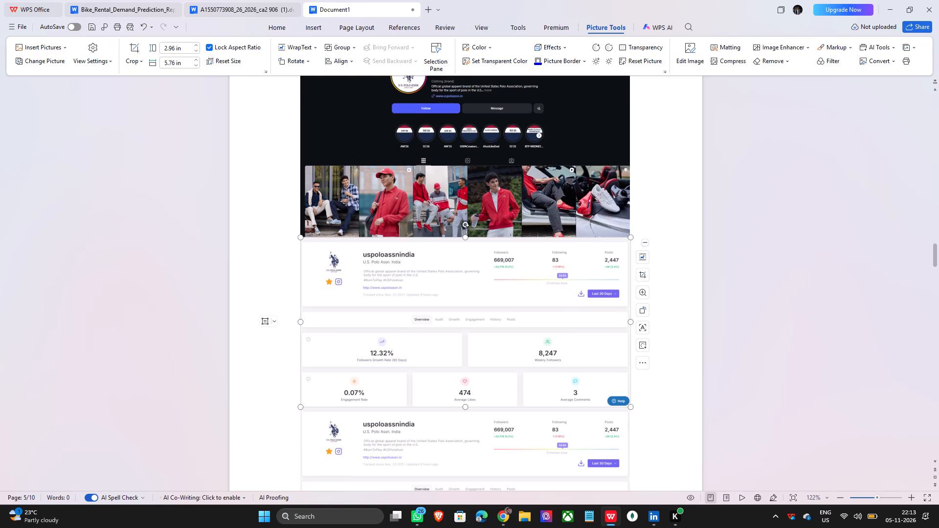
Paste the captured Weekly Posts and charts screenshot directly after the remaining uspoloassnindia overview image, and check its placement.
{"action": "left_click", "coordinate": [597, 352]}
{"action": "left_click", "coordinate": [667, 396]}
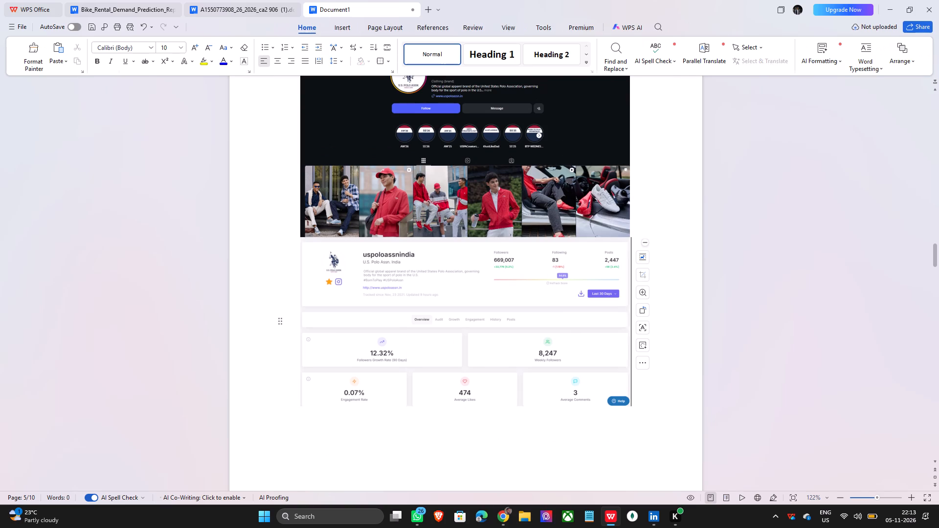
{"action": "key", "text": "ctrl+v"}
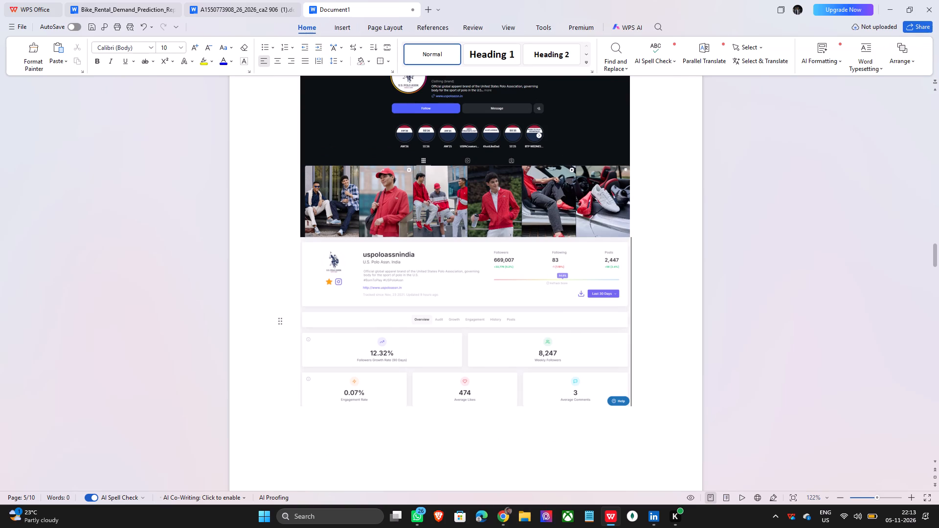
{"action": "scroll", "coordinate": [494, 271], "scroll_direction": "up", "scroll_amount": 6}
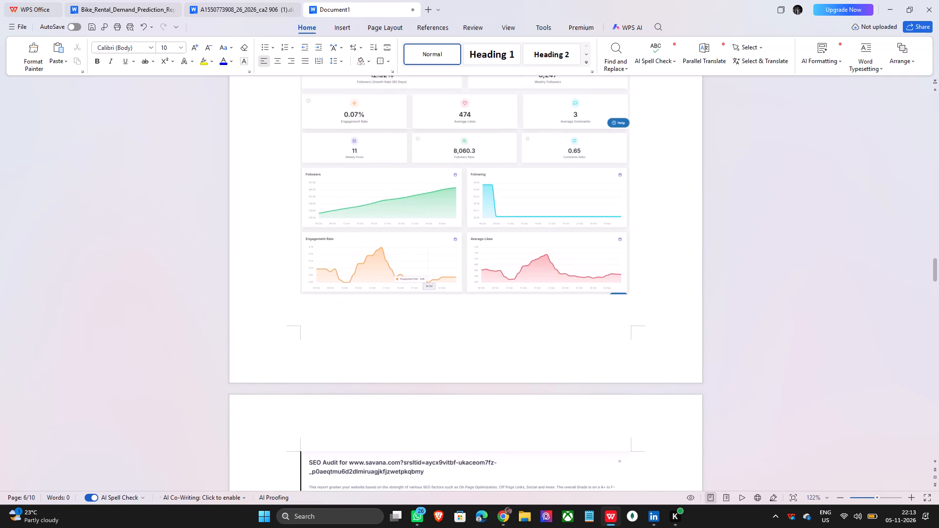
{"action": "scroll", "coordinate": [494, 271], "scroll_direction": "up", "scroll_amount": 1}
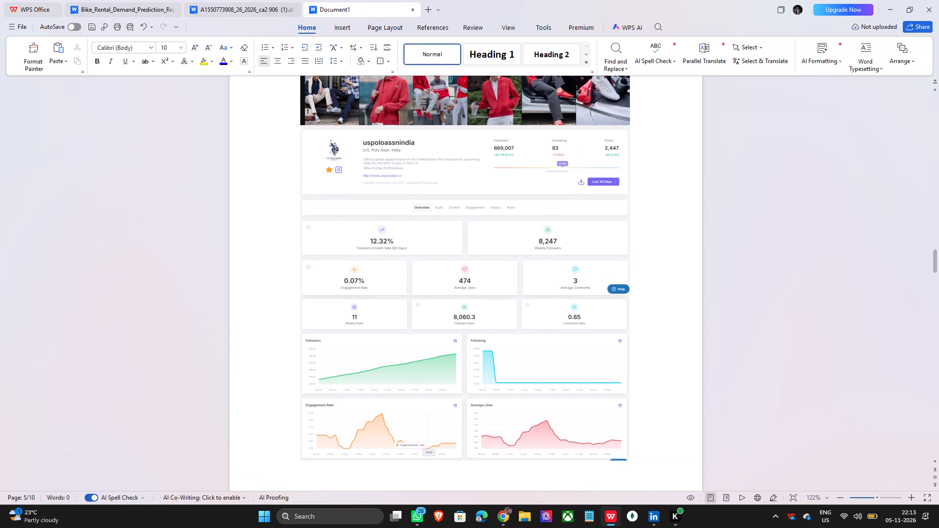
Switch back to the U.S. Polo Assn. India InsTrack page in Chrome.
{"action": "left_click", "coordinate": [504, 513]}
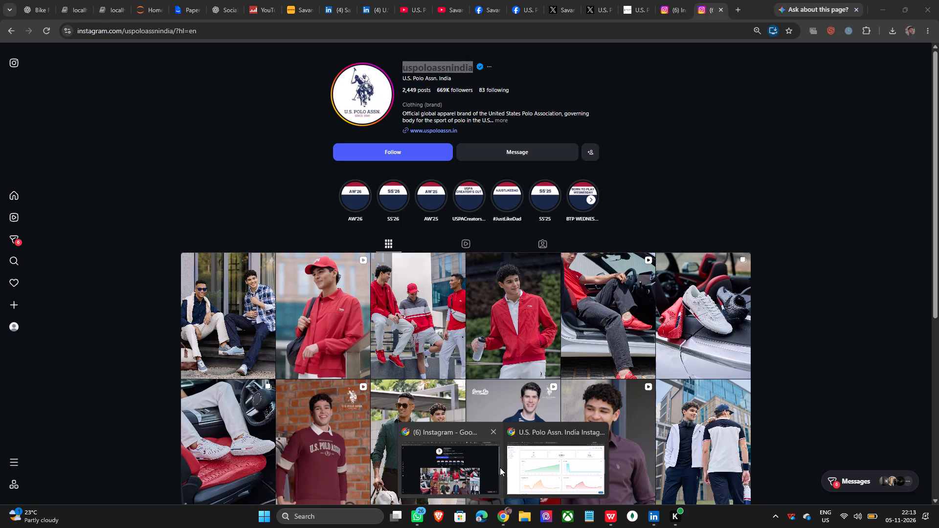
{"action": "left_click", "coordinate": [536, 469]}
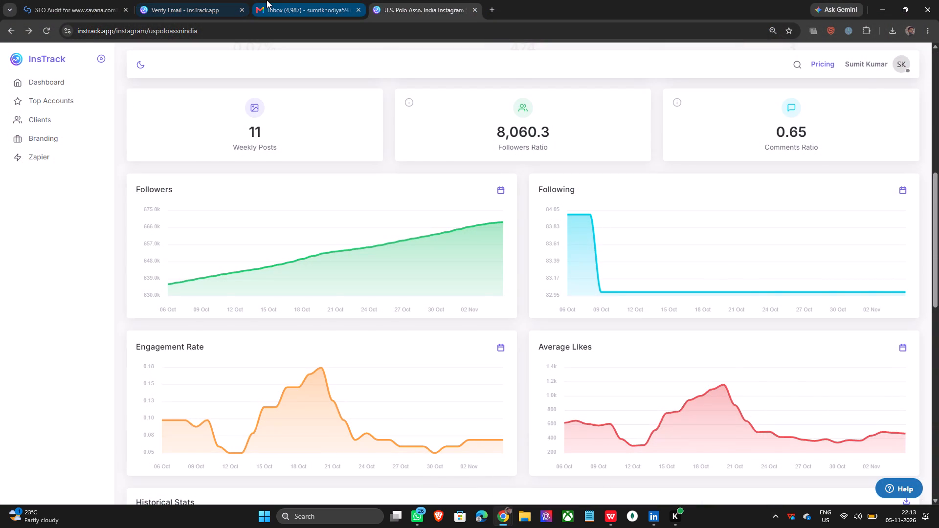
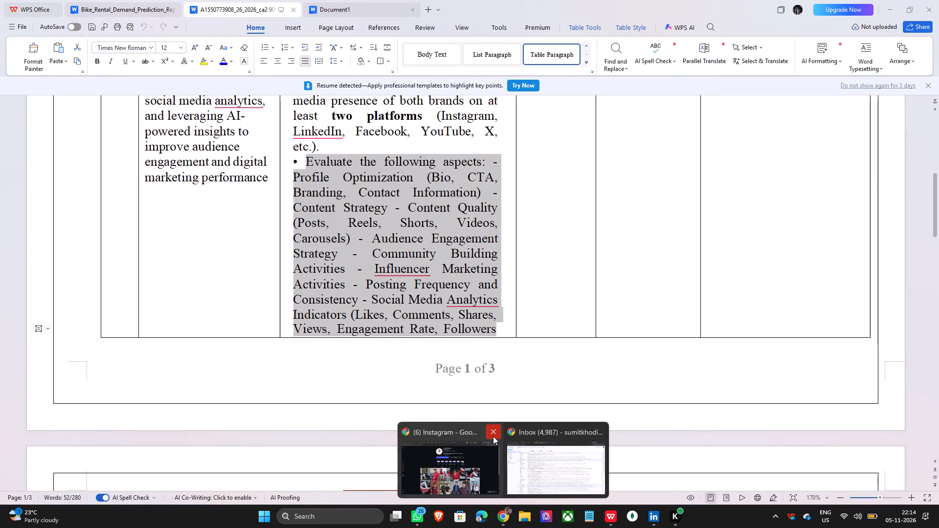
Switch to Chrome, open Savana's Instagram profile and copy its username.
{"action": "left_click", "coordinate": [470, 473]}
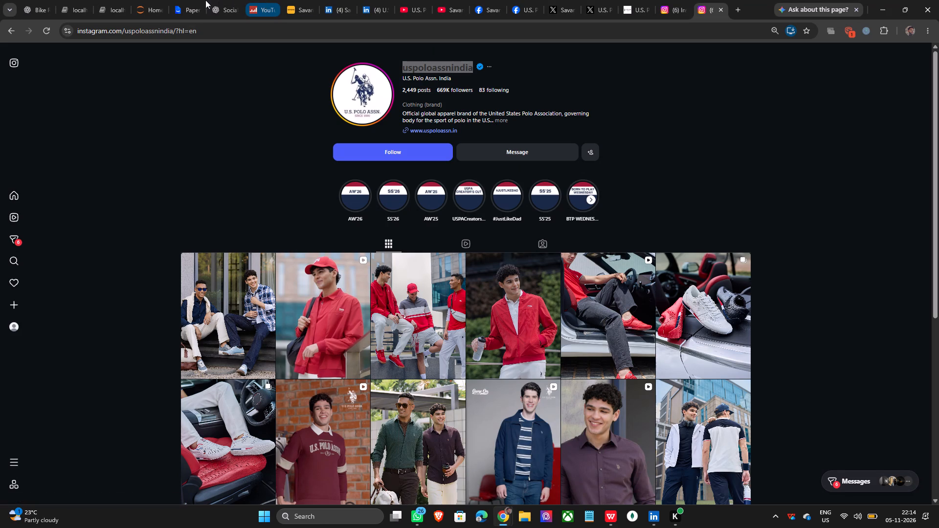
{"action": "left_click", "coordinate": [668, 0]}
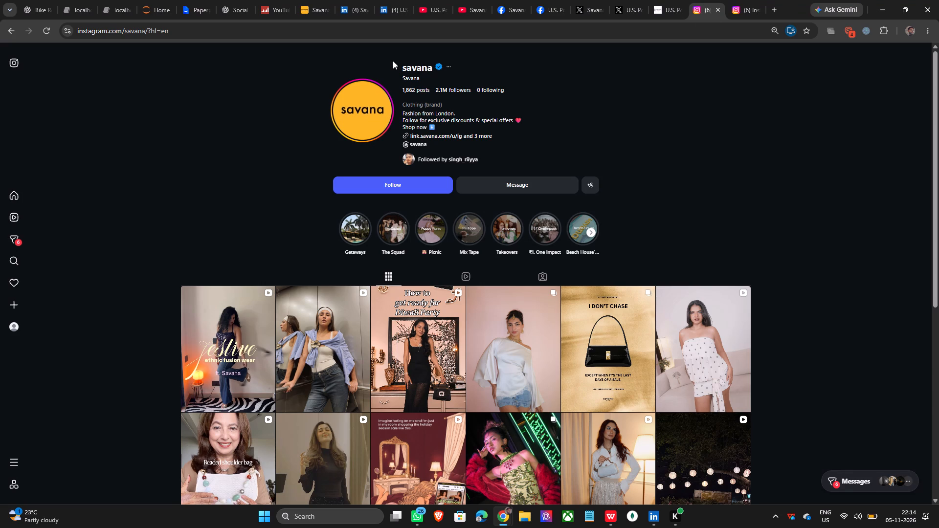
{"action": "left_click_drag", "start_coordinate": [399, 63], "coordinate": [432, 68]}
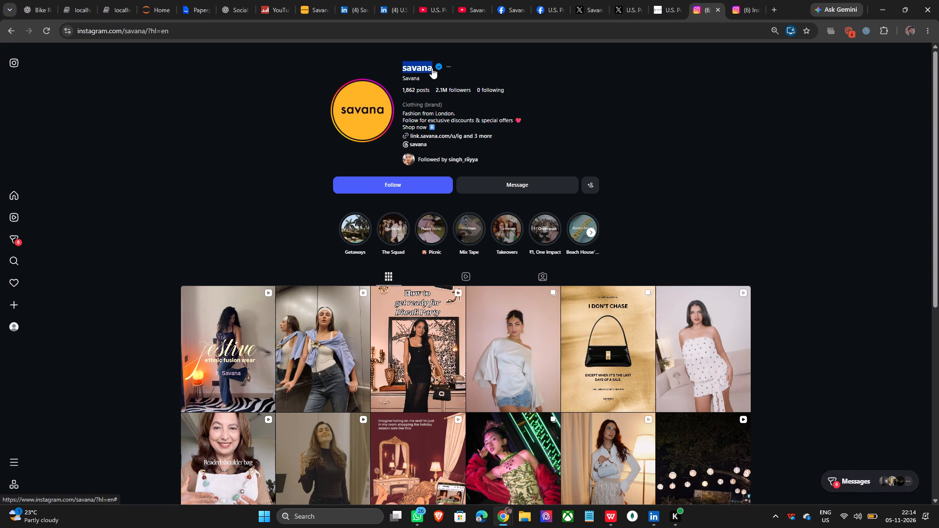
{"action": "key", "text": "ctrl+c"}
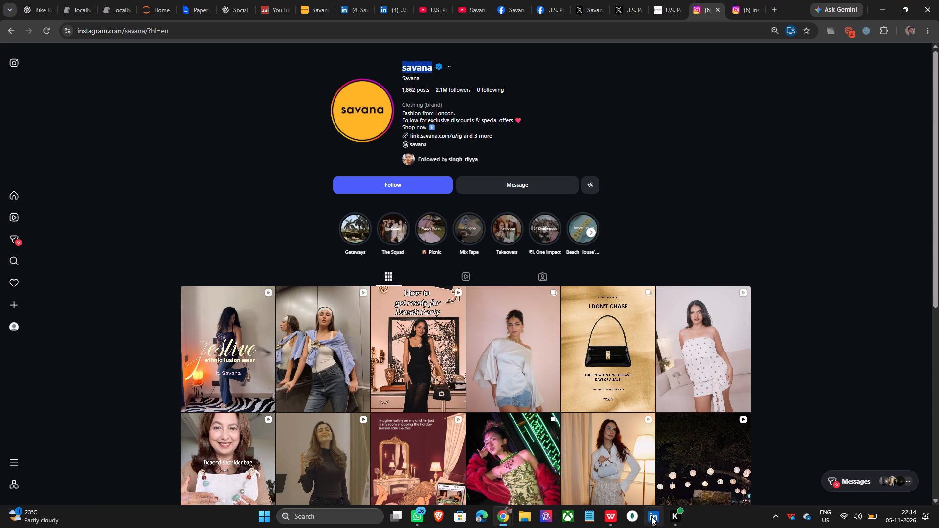
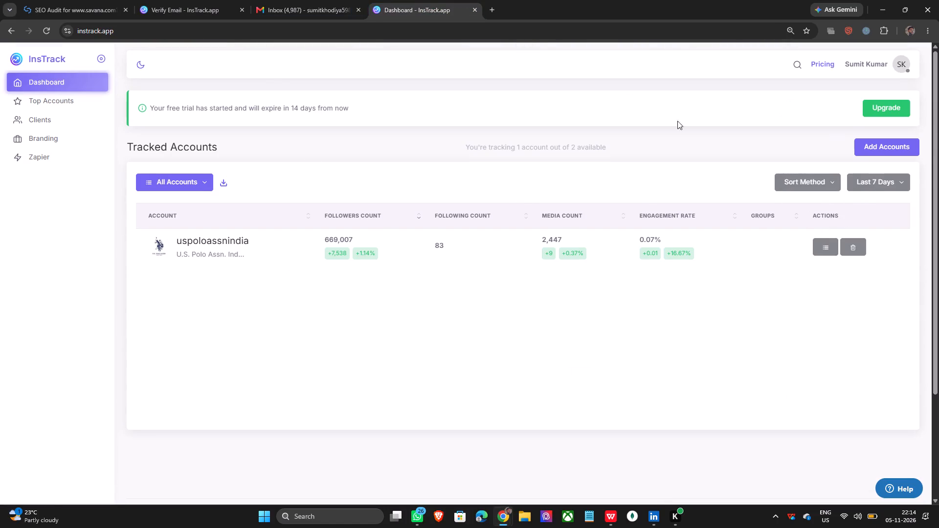
Remove the uspoloassnindia account from the tracked accounts on the InsTrack dashboard.
{"action": "scroll", "coordinate": [465, 141], "scroll_direction": "up", "scroll_amount": 2}
{"action": "left_click", "coordinate": [846, 255]}
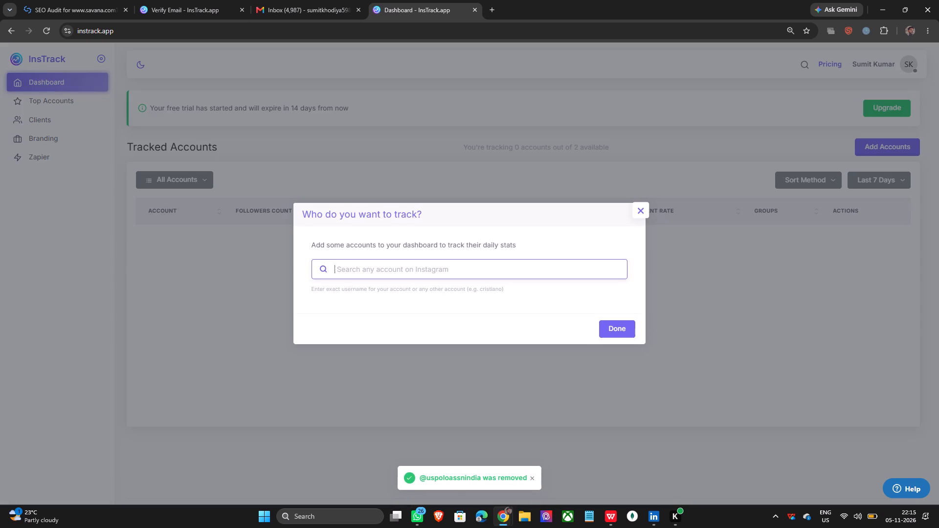
{"action": "key", "text": "ctrl+v"}
{"action": "left_click", "coordinate": [606, 329]}
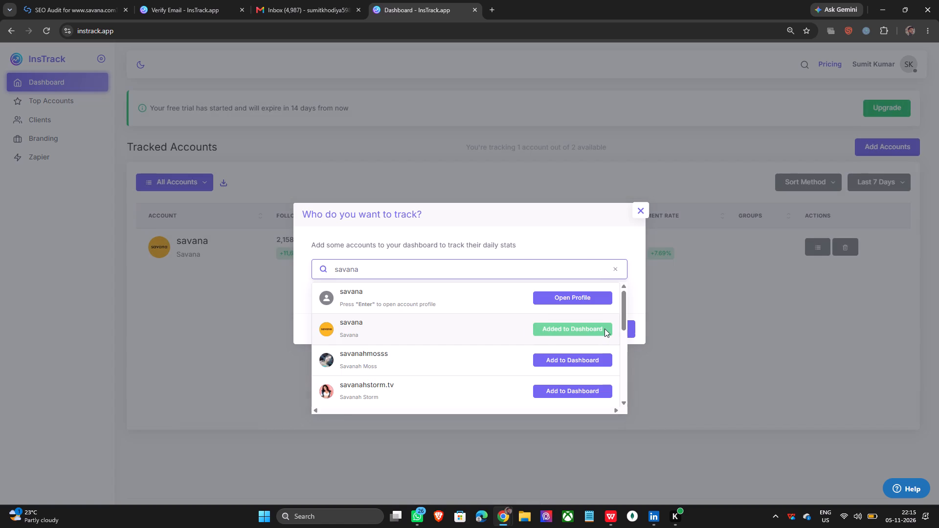
{"action": "left_click", "coordinate": [594, 327]}
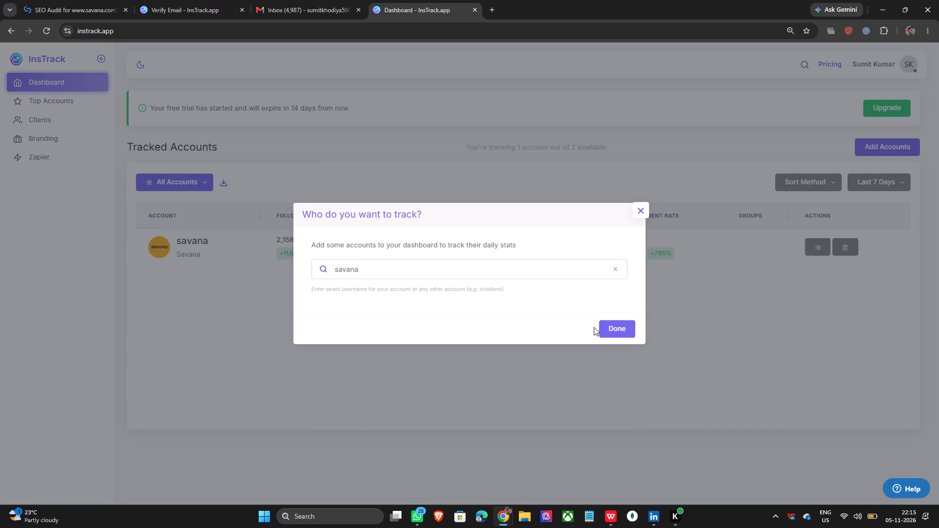
{"action": "left_click", "coordinate": [616, 327]}
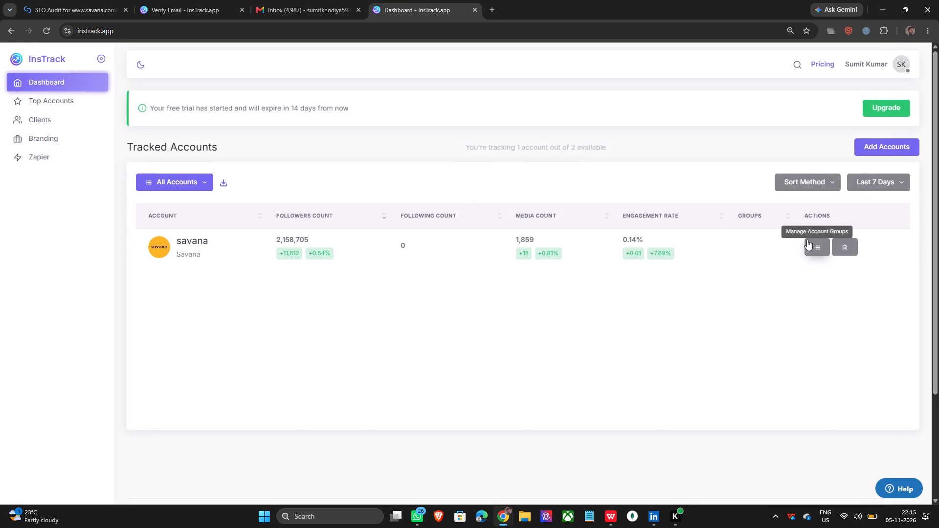
Open the savana account's detailed Instagram analytics page from the tracked accounts.
{"action": "left_click", "coordinate": [814, 251]}
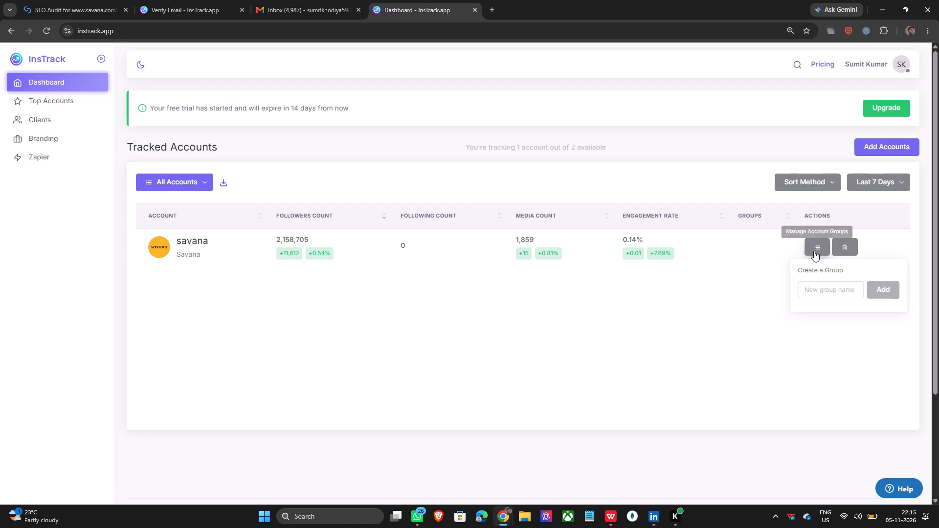
{"action": "triple_click", "coordinate": [729, 249]}
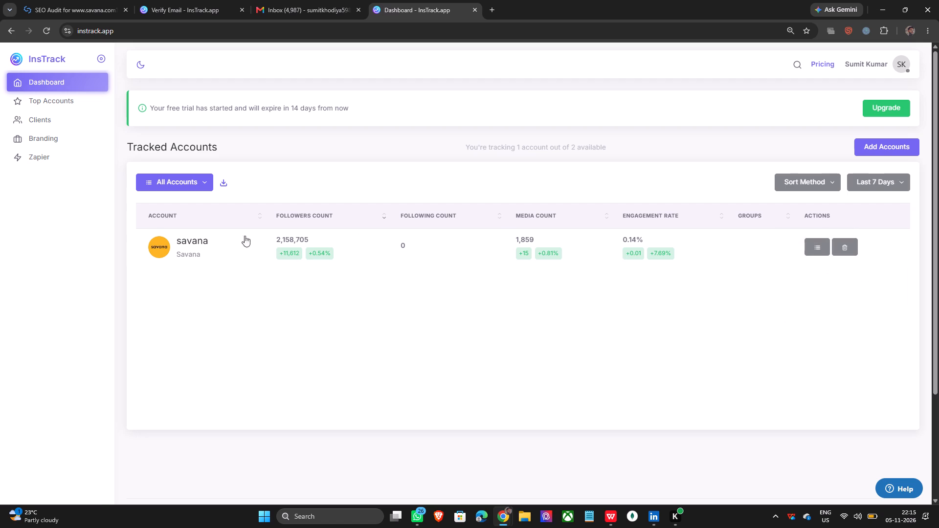
{"action": "left_click", "coordinate": [180, 242]}
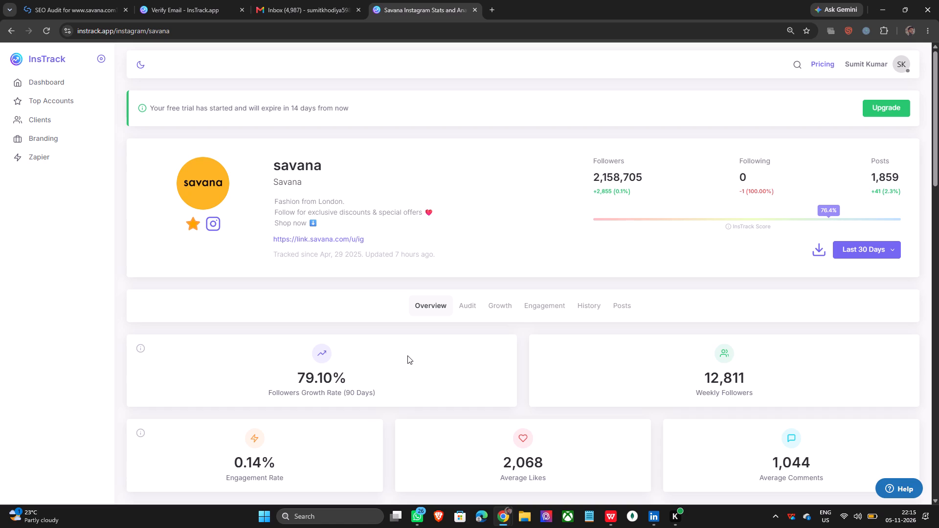
Capture a screenshot of savana's overview, from the profile header down to the engagement rate, average likes and average comments cards.
{"action": "scroll", "coordinate": [407, 355], "scroll_direction": "down", "scroll_amount": 1}
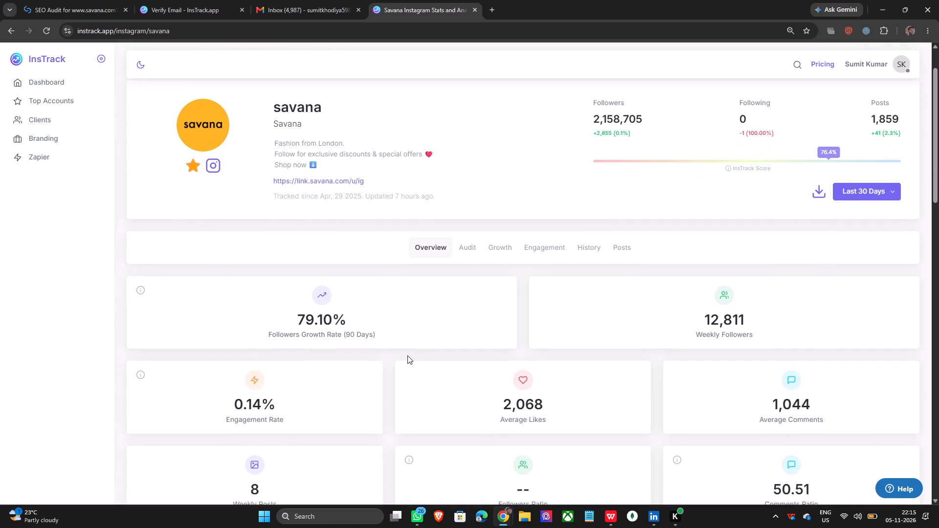
{"action": "scroll", "coordinate": [407, 355], "scroll_direction": "down", "scroll_amount": 1}
{"action": "key", "text": "Print"}
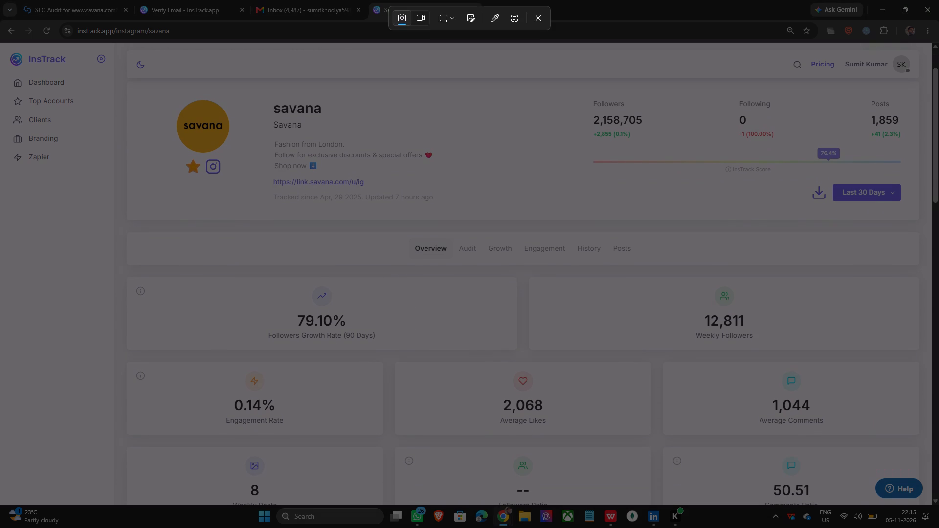
{"action": "left_click_drag", "start_coordinate": [125, 78], "coordinate": [787, 478]}
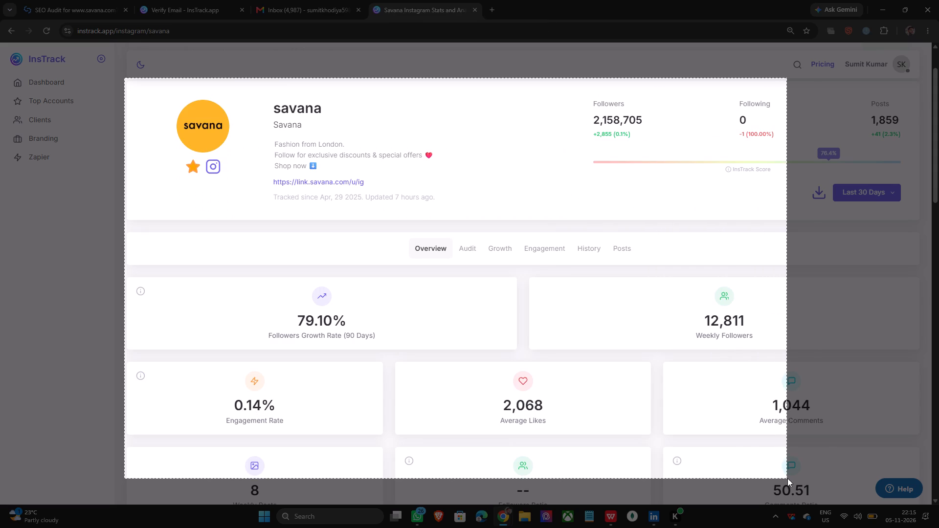
{"action": "left_click_drag", "start_coordinate": [787, 478], "coordinate": [923, 442]}
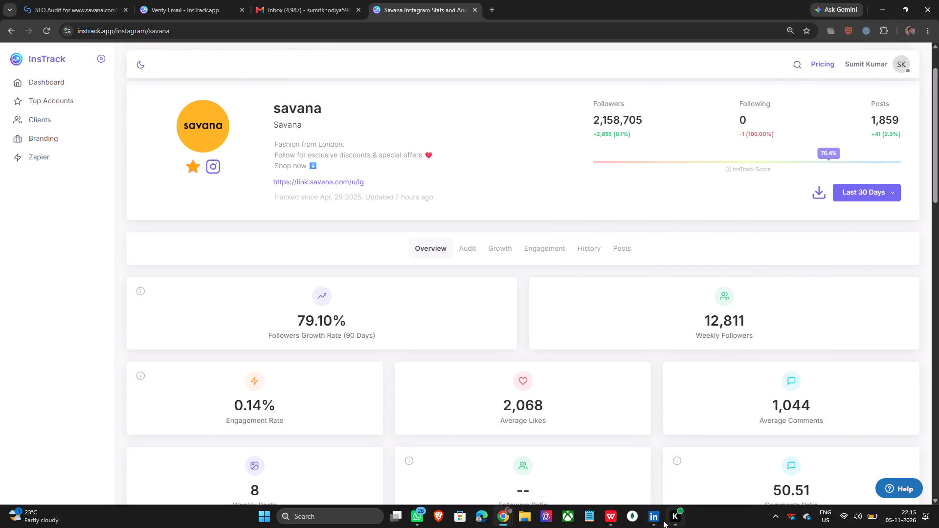
Switch to WPS Office and paste the copied savana InsTrack statistics screenshot below the Instagram profile image on Document1's last page.
{"action": "left_click", "coordinate": [612, 518]}
{"action": "scroll", "coordinate": [547, 315], "scroll_direction": "down", "scroll_amount": 1}
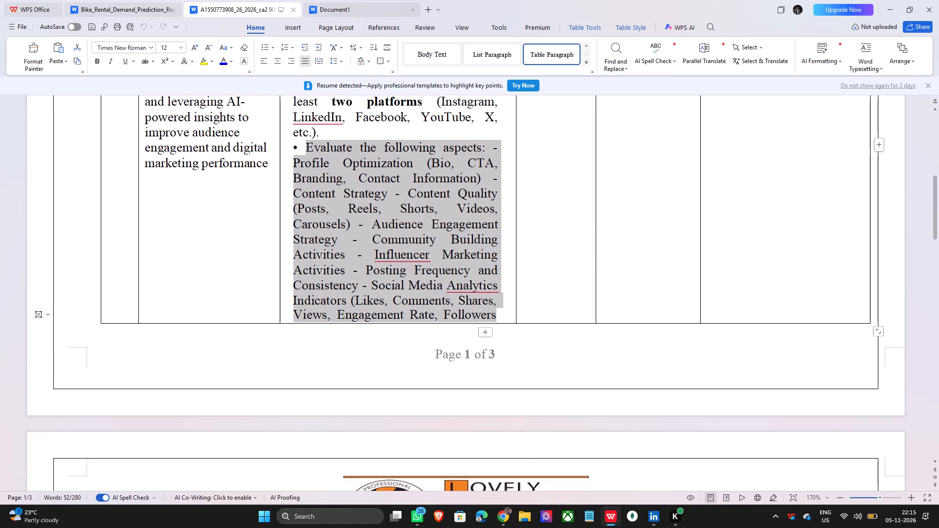
{"action": "left_click", "coordinate": [342, 0]}
{"action": "scroll", "coordinate": [446, 327], "scroll_direction": "down", "scroll_amount": 17}
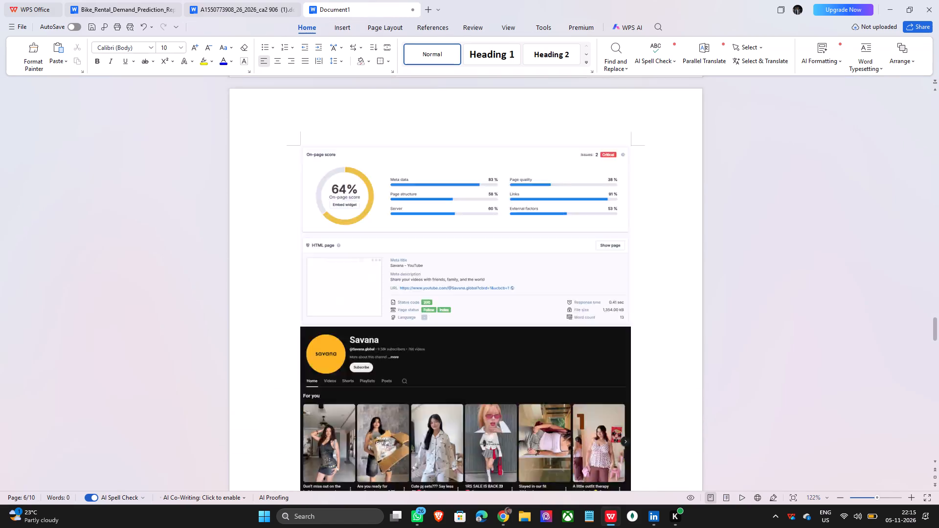
{"action": "scroll", "coordinate": [446, 327], "scroll_direction": "down", "scroll_amount": 15}
{"action": "scroll", "coordinate": [446, 327], "scroll_direction": "up", "scroll_amount": 5}
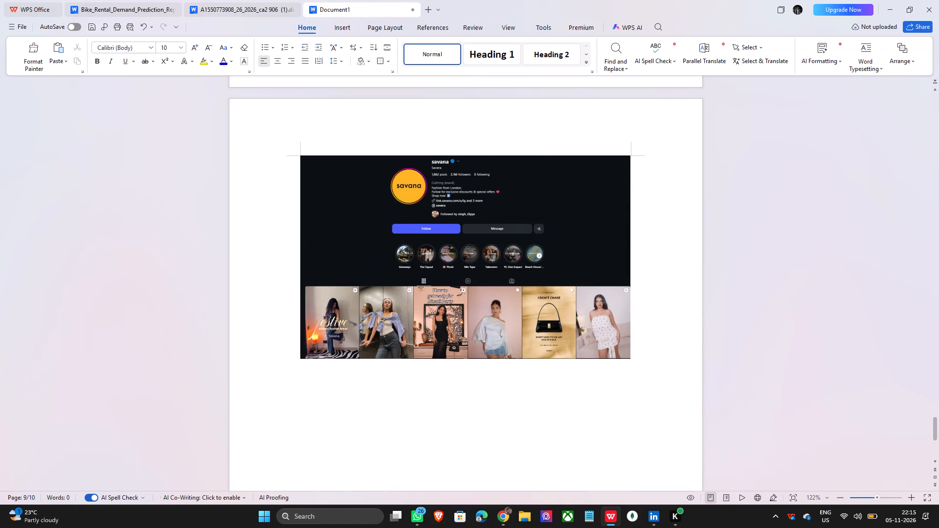
{"action": "left_click", "coordinate": [646, 352]}
{"action": "key", "text": "ctrl+v"}
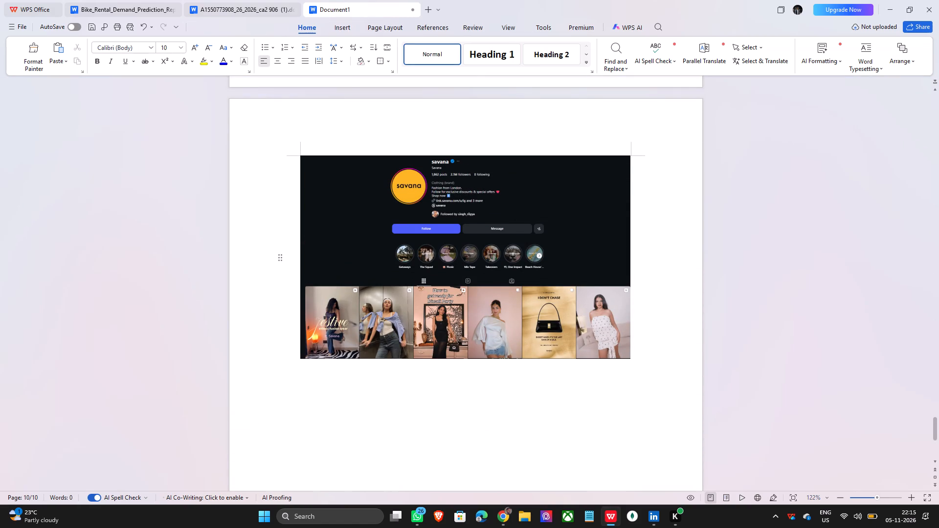
Switch back to Chrome and bring up the savana InsTrack statistics page.
{"action": "left_click", "coordinate": [508, 512]}
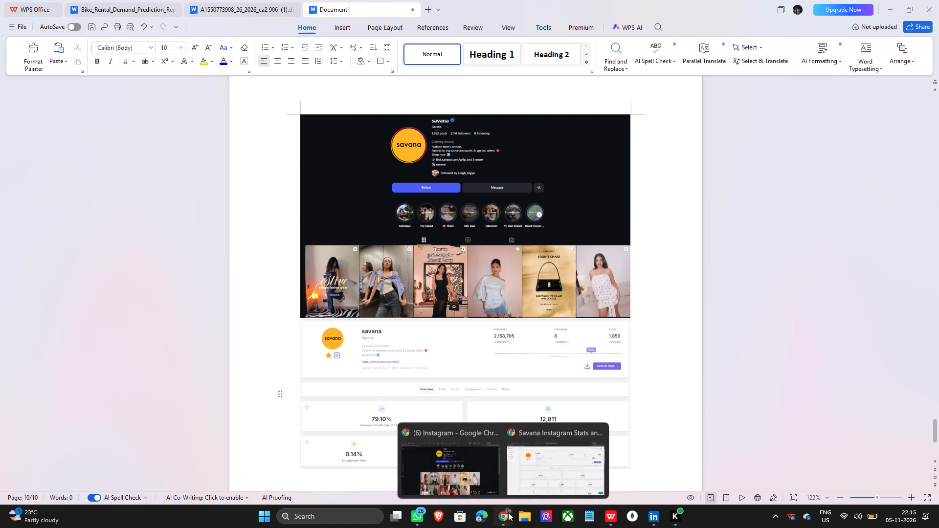
{"action": "left_click", "coordinate": [539, 482]}
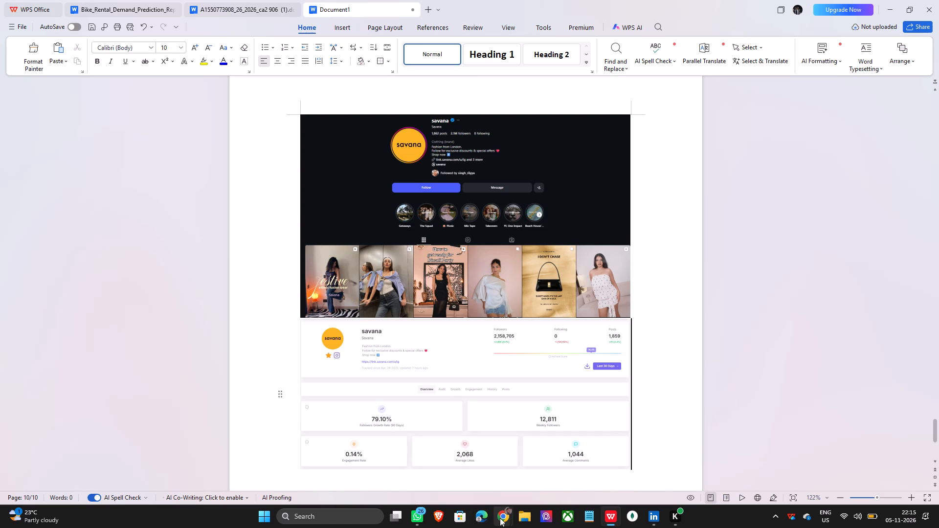
{"action": "left_click", "coordinate": [523, 488]}
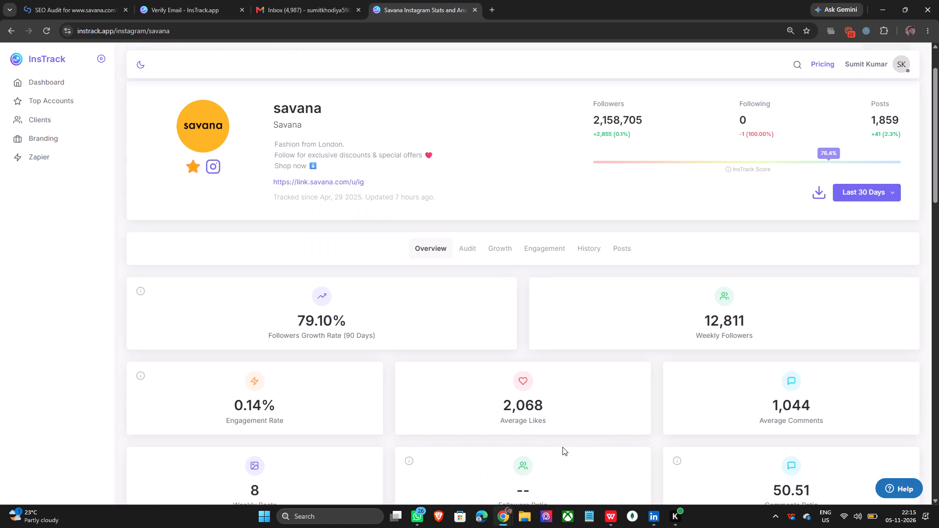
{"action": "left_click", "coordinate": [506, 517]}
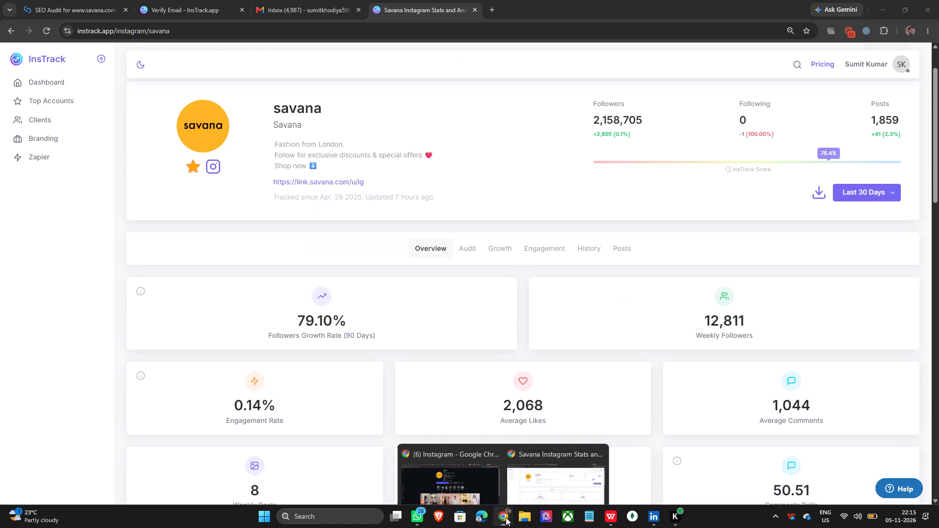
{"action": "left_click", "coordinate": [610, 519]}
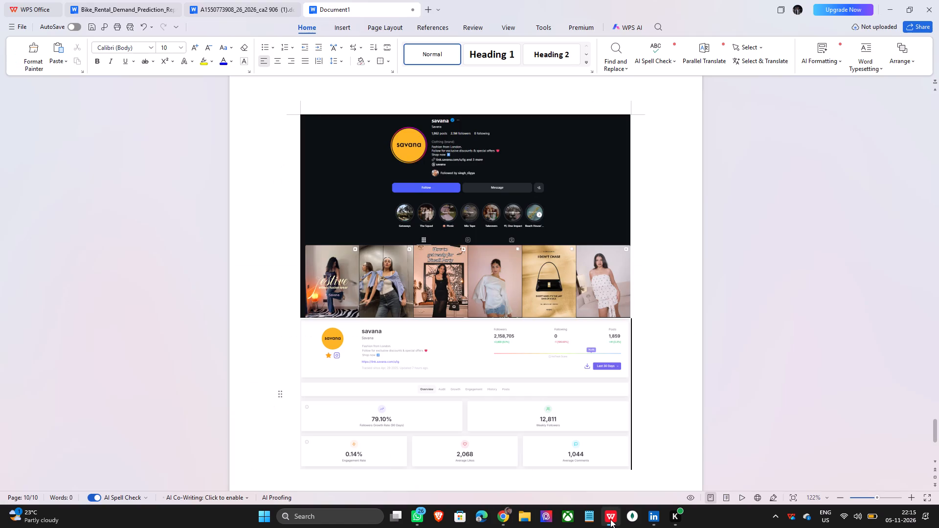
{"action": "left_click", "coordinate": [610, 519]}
Capture a screenshot of savana's weekly posts and ratio cards with the followers, following, engagement rate and average likes charts below them.
{"action": "scroll", "coordinate": [592, 391], "scroll_direction": "down", "scroll_amount": 4}
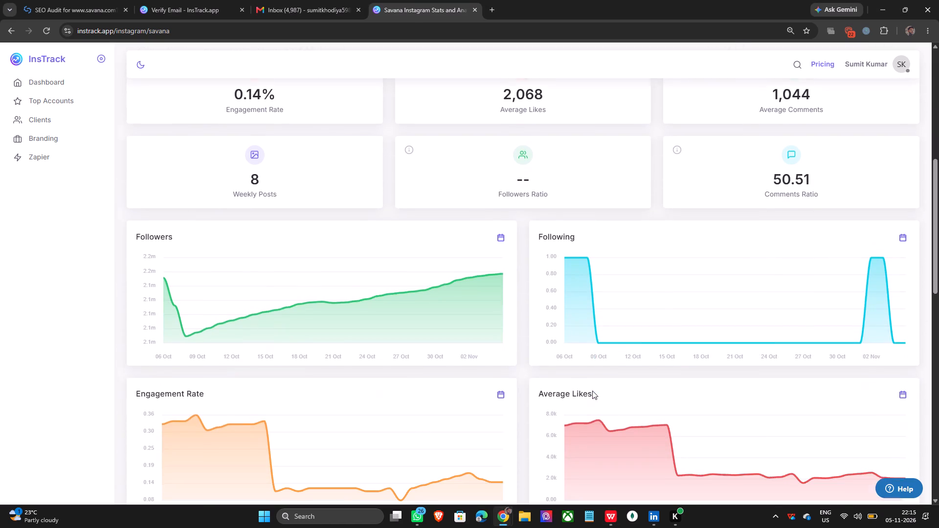
{"action": "scroll", "coordinate": [592, 391], "scroll_direction": "down", "scroll_amount": 2}
{"action": "key", "text": "Print"}
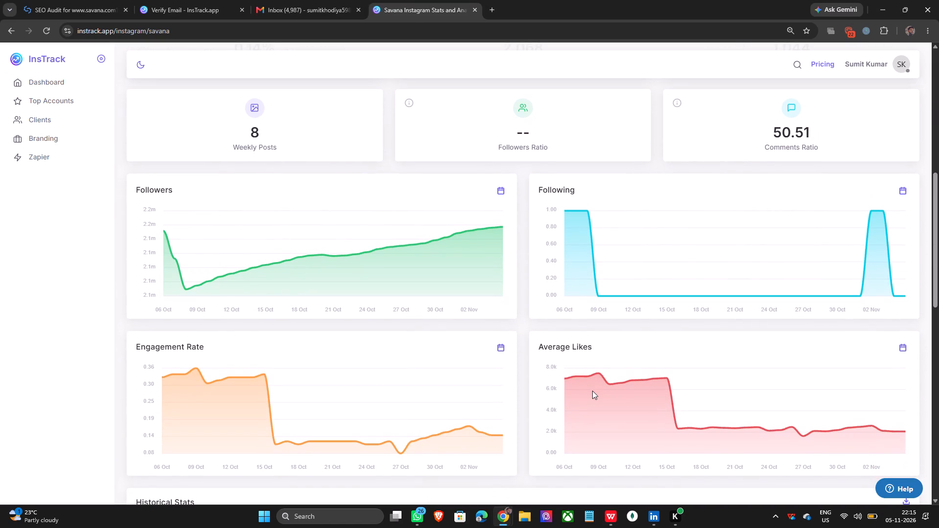
{"action": "left_click_drag", "start_coordinate": [121, 81], "coordinate": [815, 401]}
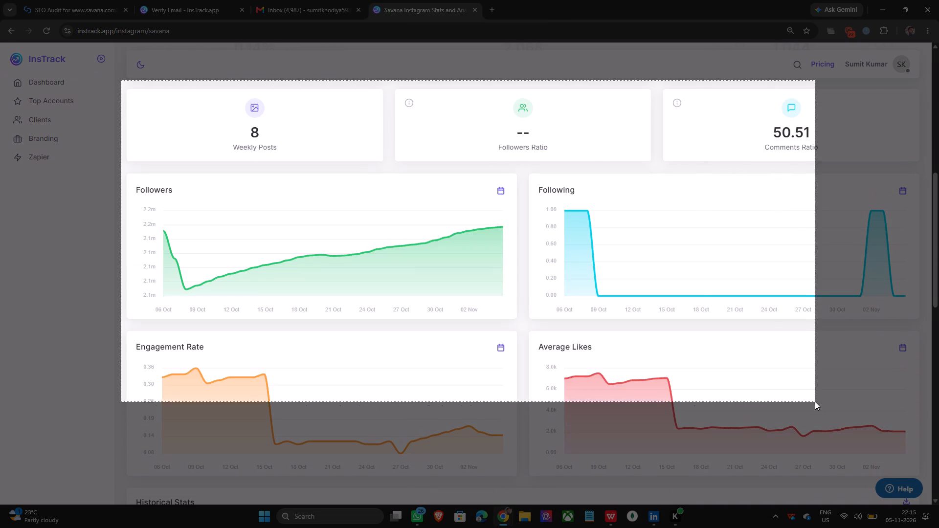
{"action": "left_click_drag", "start_coordinate": [815, 401], "coordinate": [887, 415]}
{"action": "scroll", "coordinate": [921, 472], "scroll_direction": "right", "scroll_amount": 1}
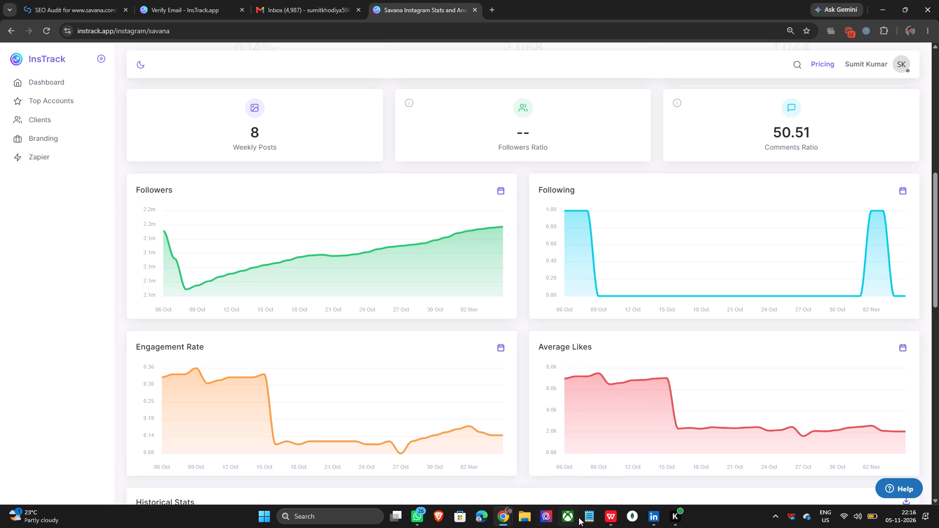
Switch to WPS Office and paste the captured charts screenshot below the savana InsTrack overview image on Document1's last page.
{"action": "left_click", "coordinate": [608, 514]}
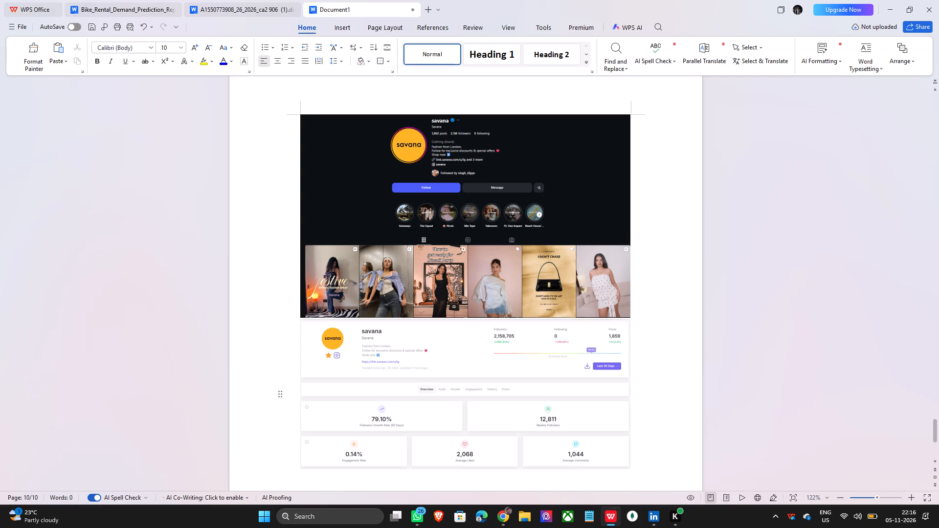
{"action": "scroll", "coordinate": [589, 423], "scroll_direction": "down", "scroll_amount": 3}
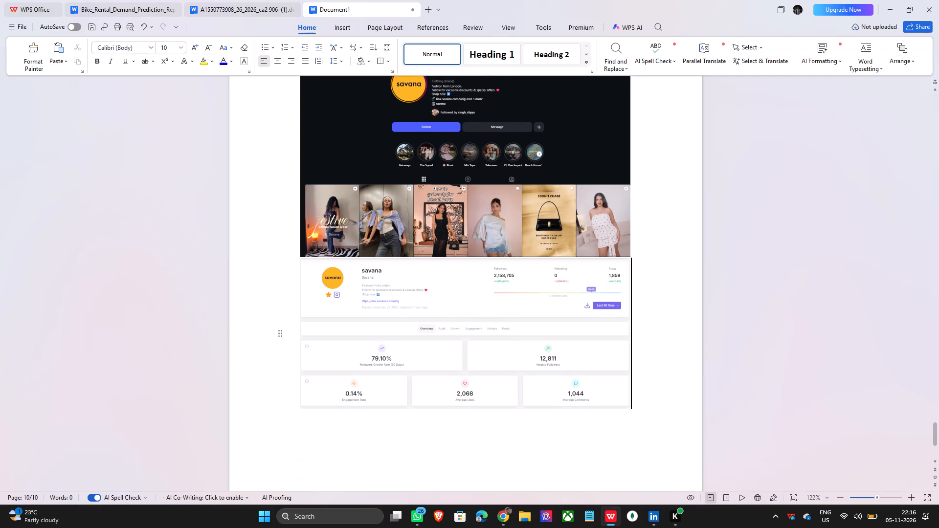
{"action": "left_click", "coordinate": [658, 405]}
{"action": "key", "text": "ctrl+v"}
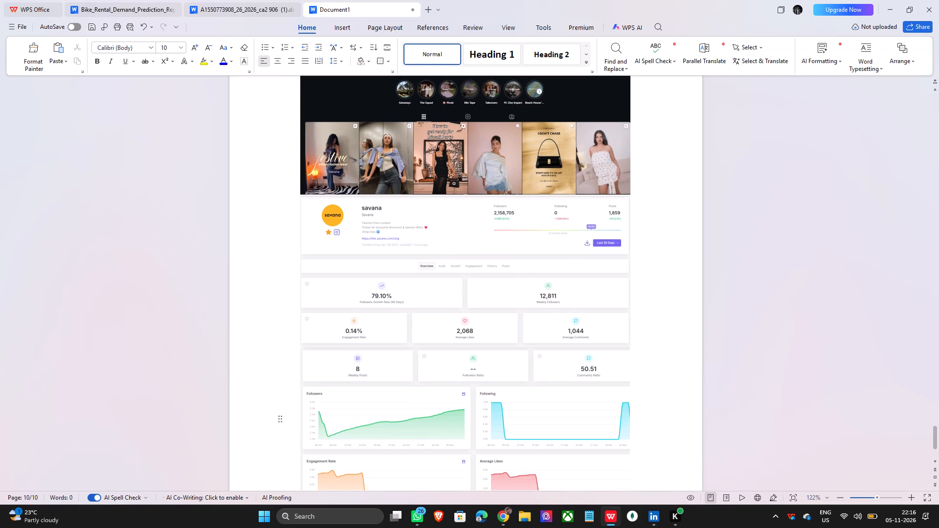
{"action": "scroll", "coordinate": [494, 418], "scroll_direction": "down", "scroll_amount": 2}
Switch to the Social Media Assignment chat in Chrome and read the evaluation guidance from Profile Optimization through Influencer Marketing Activities.
{"action": "left_click", "coordinate": [508, 515]}
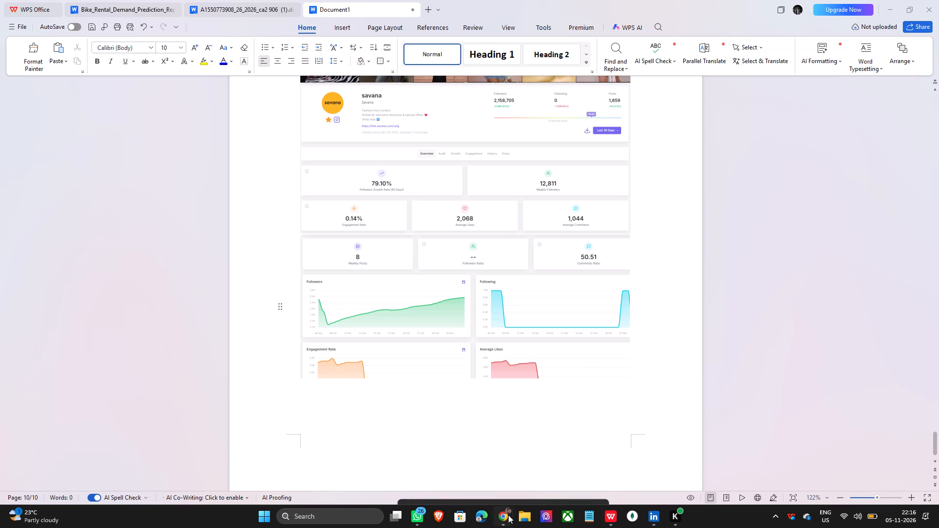
{"action": "left_click", "coordinate": [483, 469]}
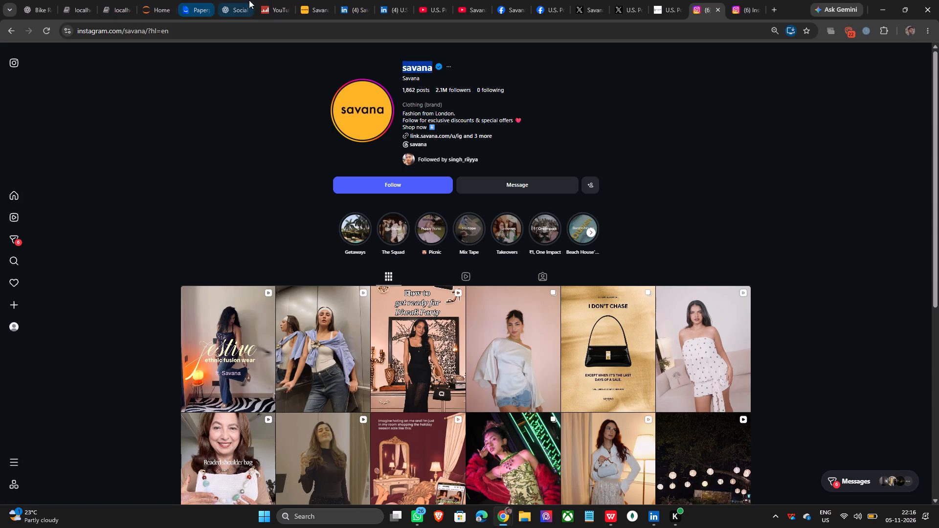
{"action": "left_click", "coordinate": [234, 0]}
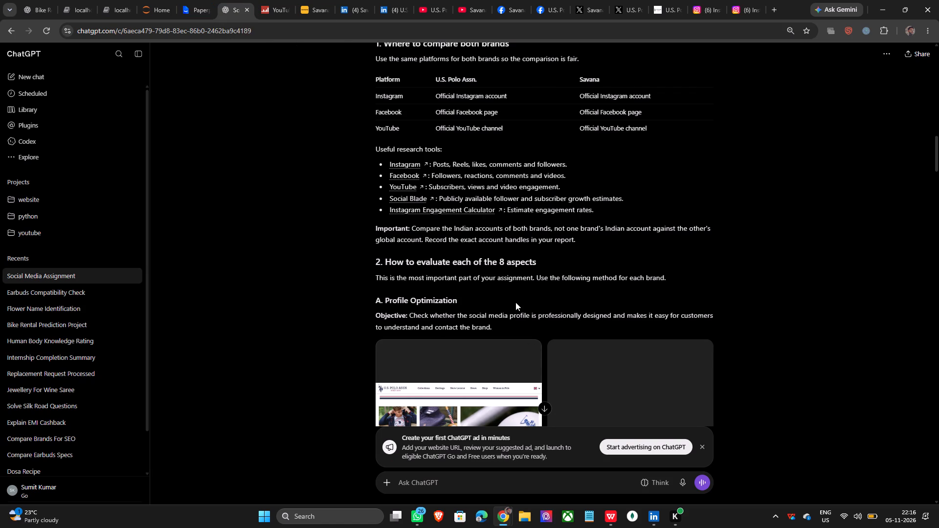
{"action": "scroll", "coordinate": [515, 302], "scroll_direction": "down", "scroll_amount": 3}
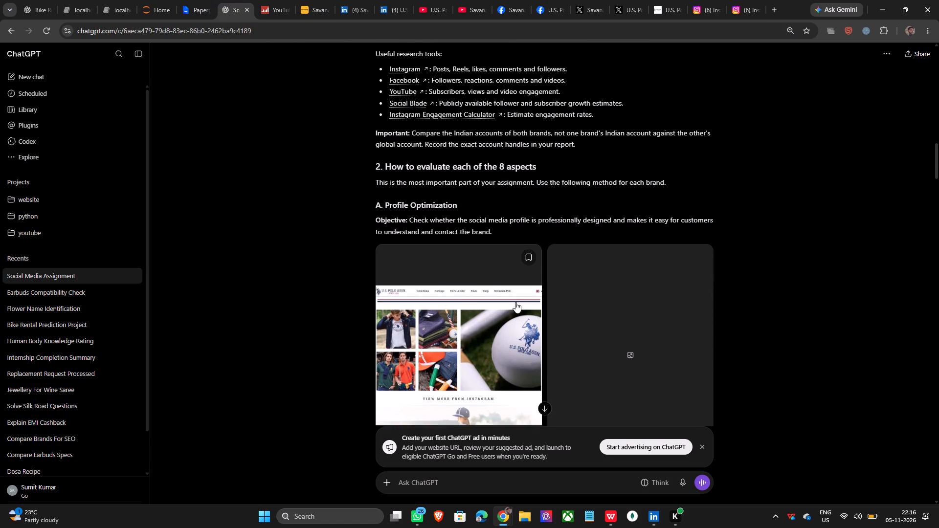
{"action": "scroll", "coordinate": [515, 302], "scroll_direction": "down", "scroll_amount": 1}
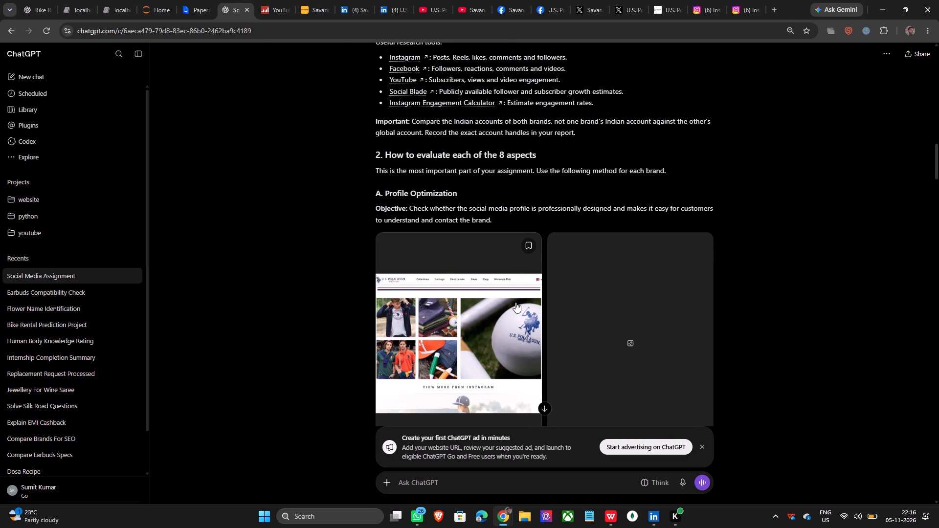
{"action": "scroll", "coordinate": [516, 299], "scroll_direction": "down", "scroll_amount": 5}
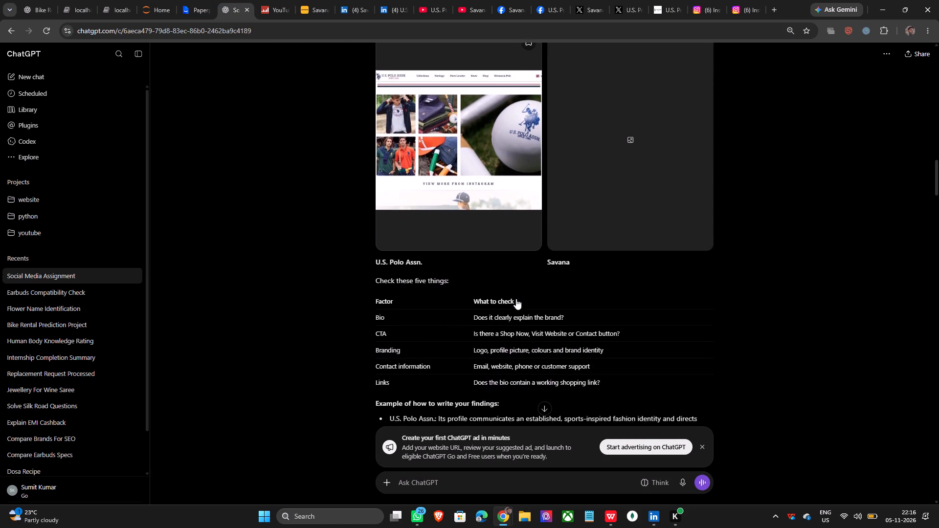
{"action": "scroll", "coordinate": [516, 299], "scroll_direction": "down", "scroll_amount": 7}
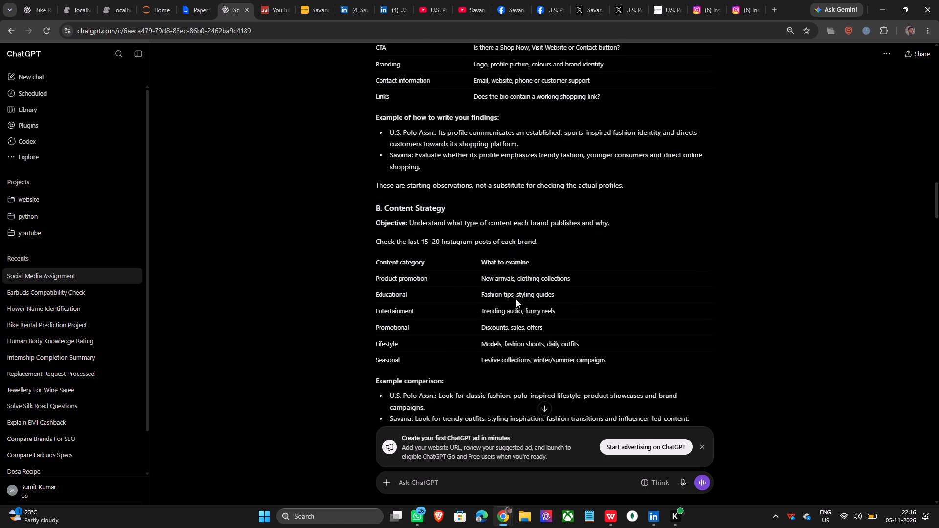
{"action": "scroll", "coordinate": [516, 299], "scroll_direction": "down", "scroll_amount": 6}
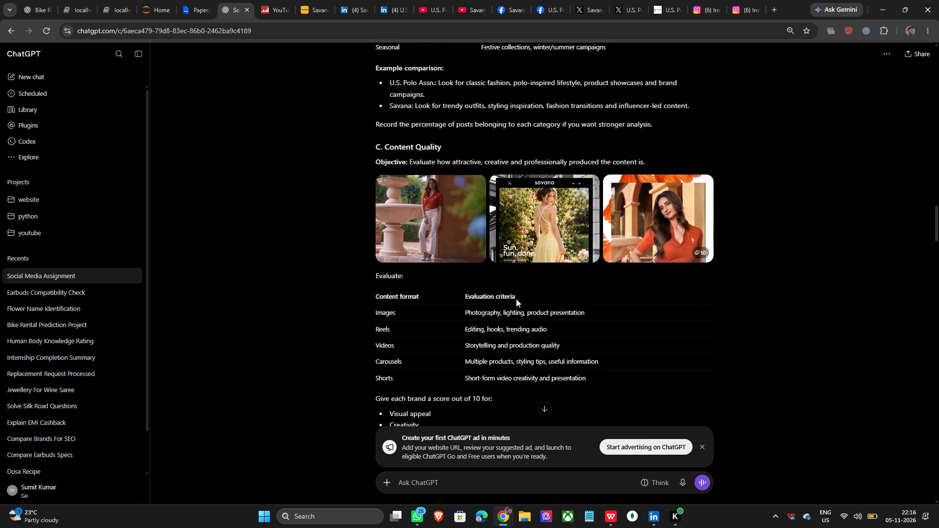
{"action": "scroll", "coordinate": [516, 299], "scroll_direction": "down", "scroll_amount": 5}
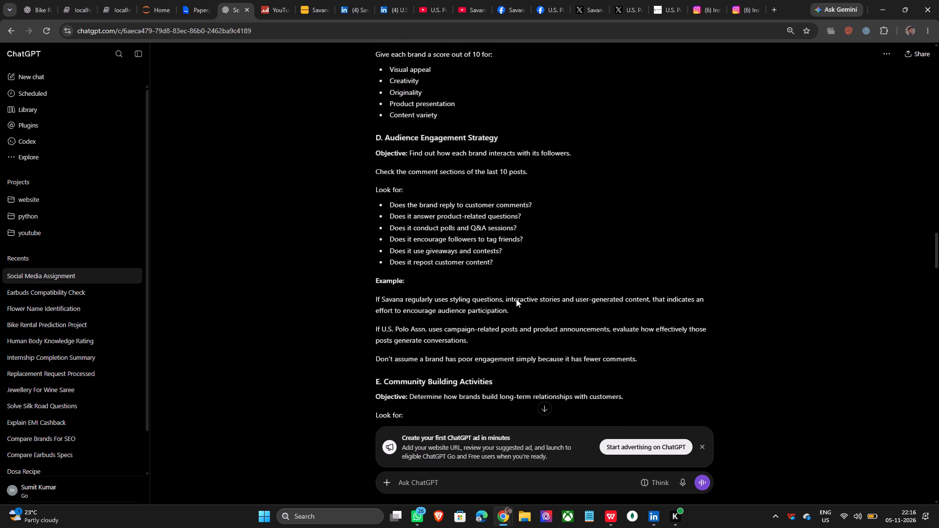
{"action": "scroll", "coordinate": [516, 299], "scroll_direction": "down", "scroll_amount": 5}
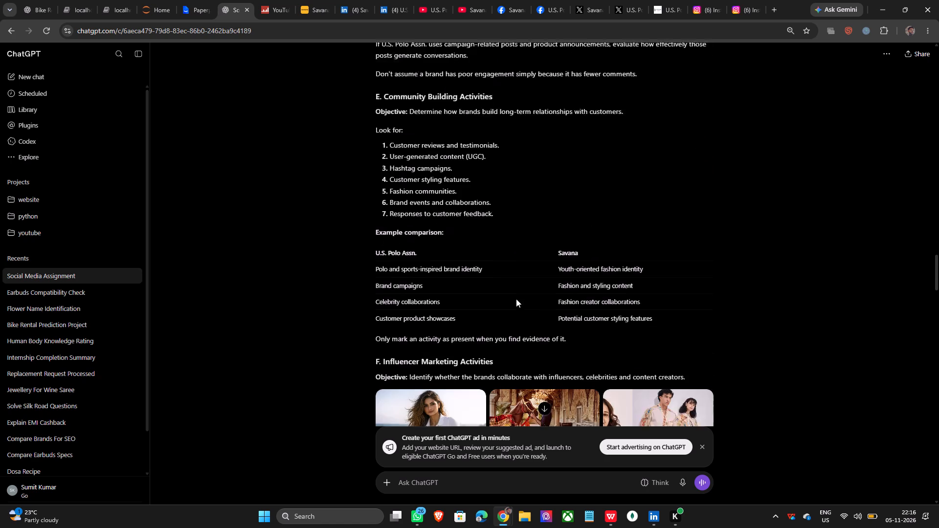
{"action": "scroll", "coordinate": [516, 299], "scroll_direction": "down", "scroll_amount": 2}
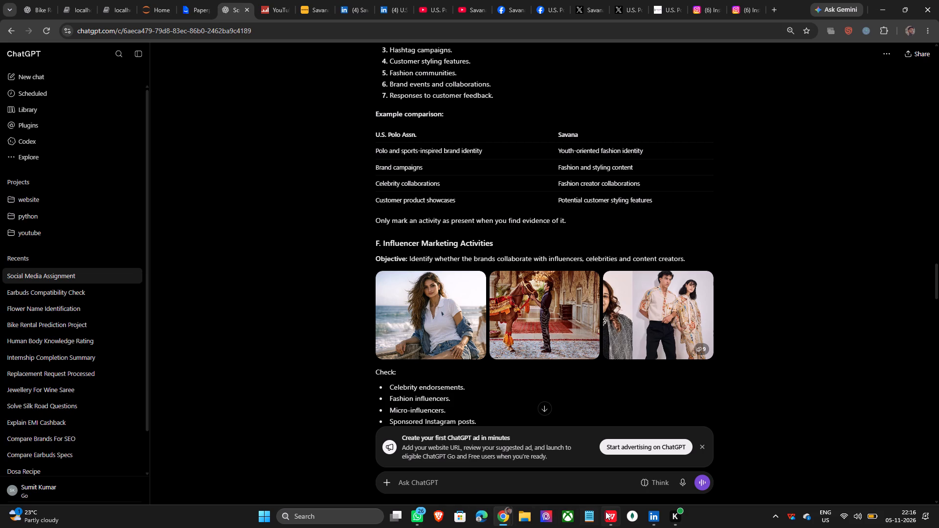
Switch to WPS Office and open the ca2 906 assignment brief document.
{"action": "left_click", "coordinate": [605, 511]}
{"action": "left_click", "coordinate": [247, 0]}
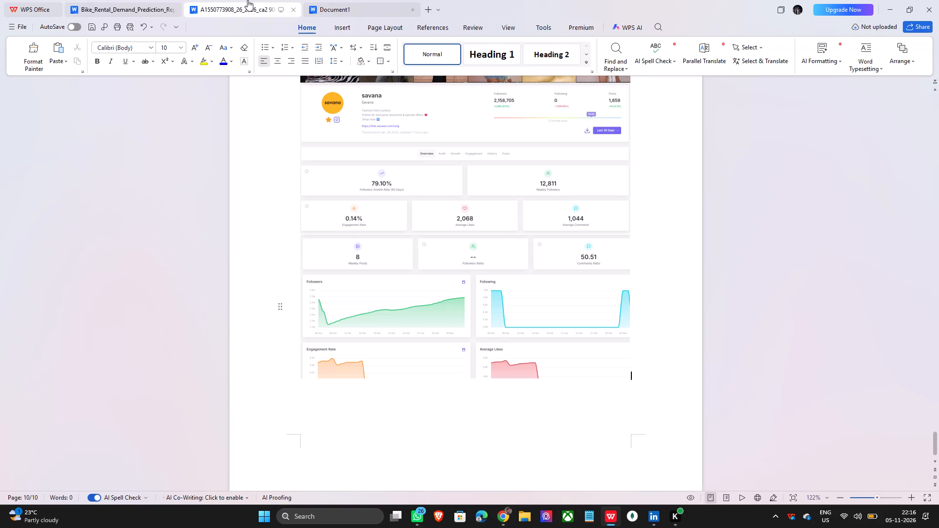
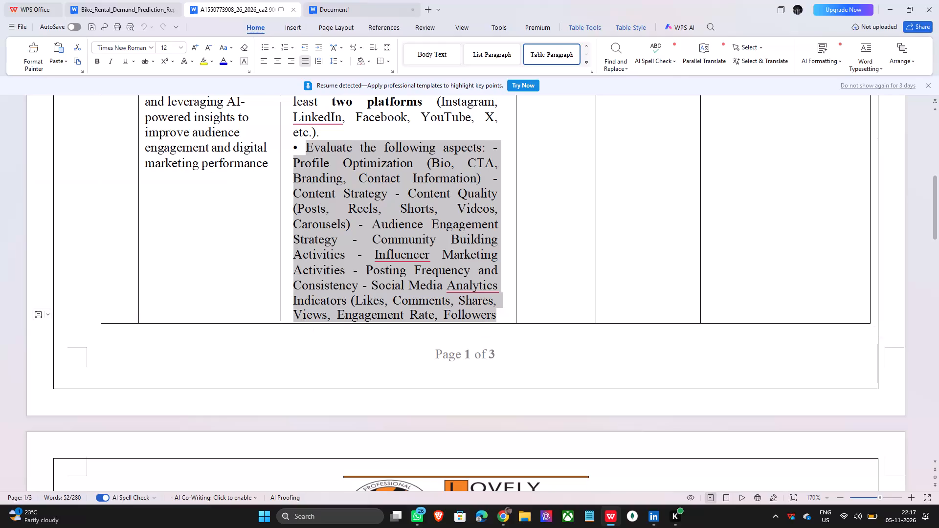
Read the assignment brief from the evaluation aspects through the SWOT analysis, competitor justification, rating and AI-powered strategy requirements.
{"action": "scroll", "coordinate": [390, 349], "scroll_direction": "down", "scroll_amount": 5}
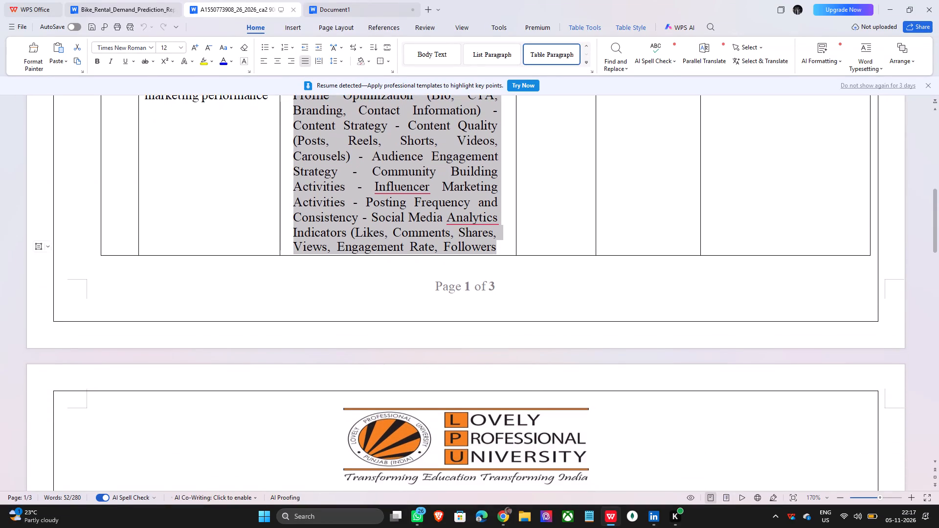
{"action": "scroll", "coordinate": [390, 349], "scroll_direction": "down", "scroll_amount": 5}
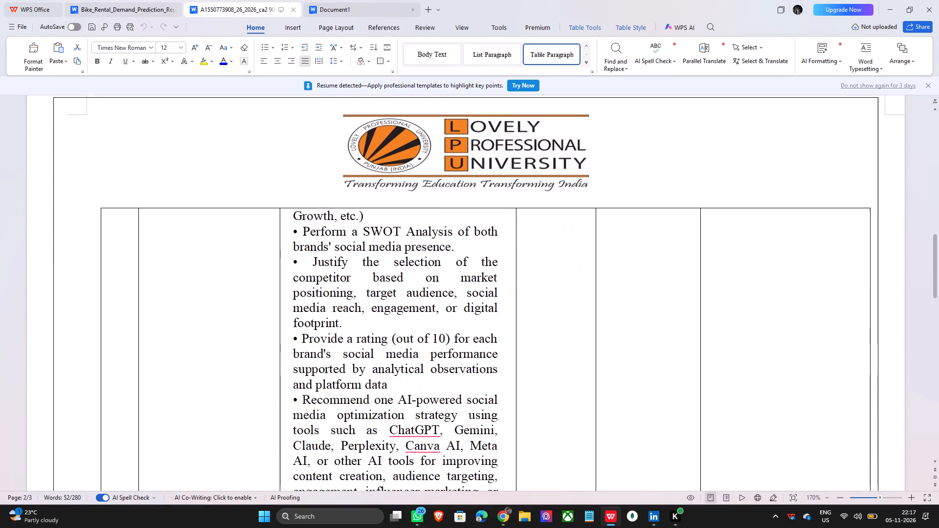
{"action": "scroll", "coordinate": [457, 404], "scroll_direction": "up", "scroll_amount": 5}
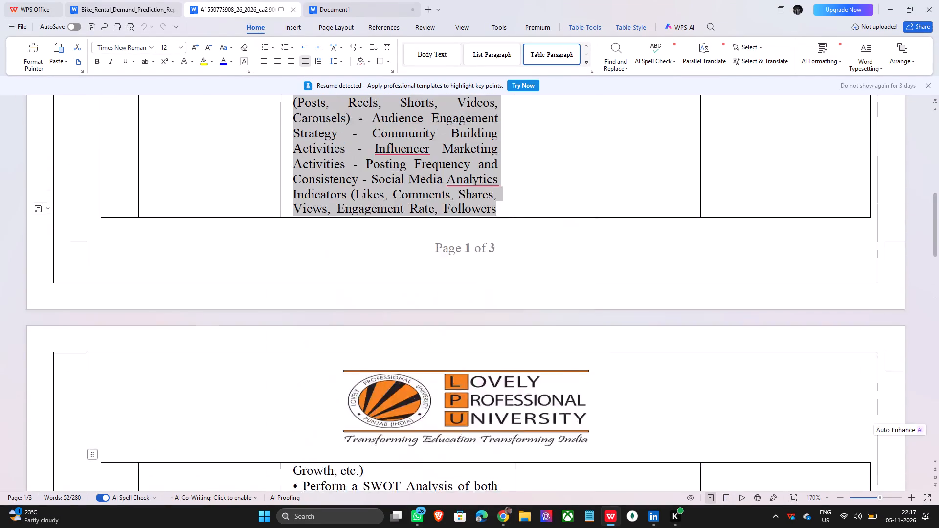
{"action": "scroll", "coordinate": [457, 404], "scroll_direction": "up", "scroll_amount": 2}
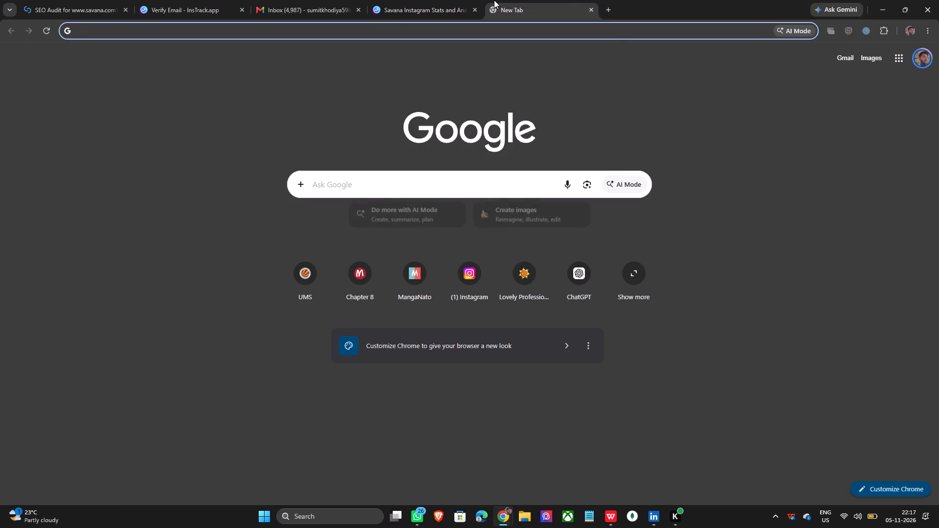
In Chrome's new tab, search Google for youtube channel analytics and open the vidIQ YouTube Stats & Channel Analytics result.
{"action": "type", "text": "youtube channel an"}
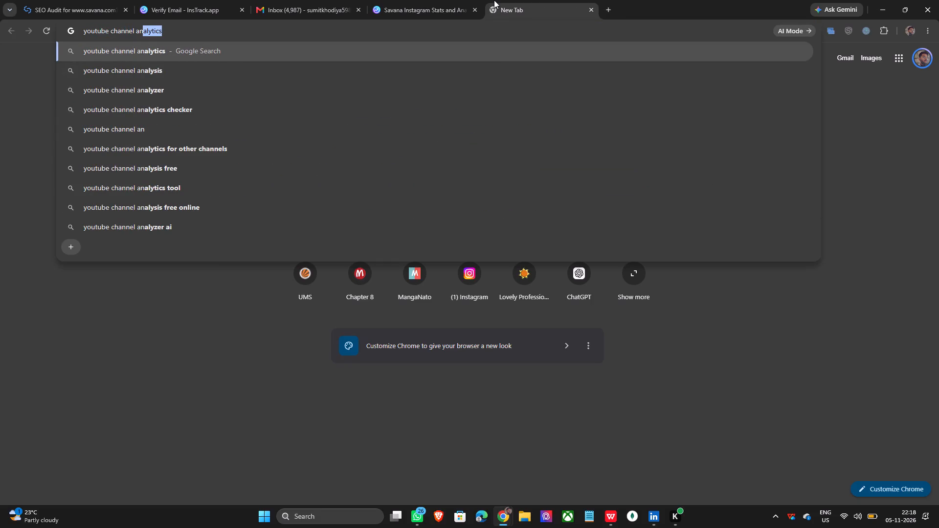
{"action": "left_click", "coordinate": [494, 0]}
{"action": "key", "text": "Return"}
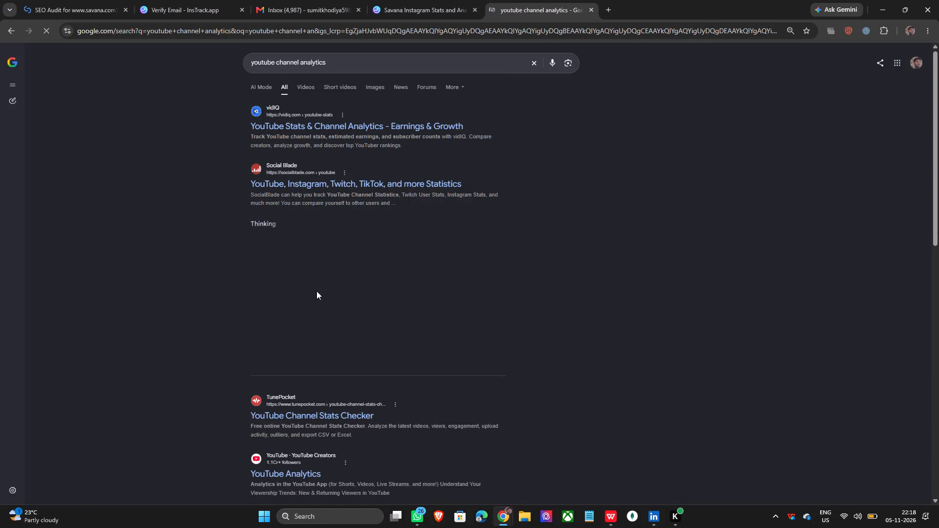
{"action": "left_click", "coordinate": [281, 126]}
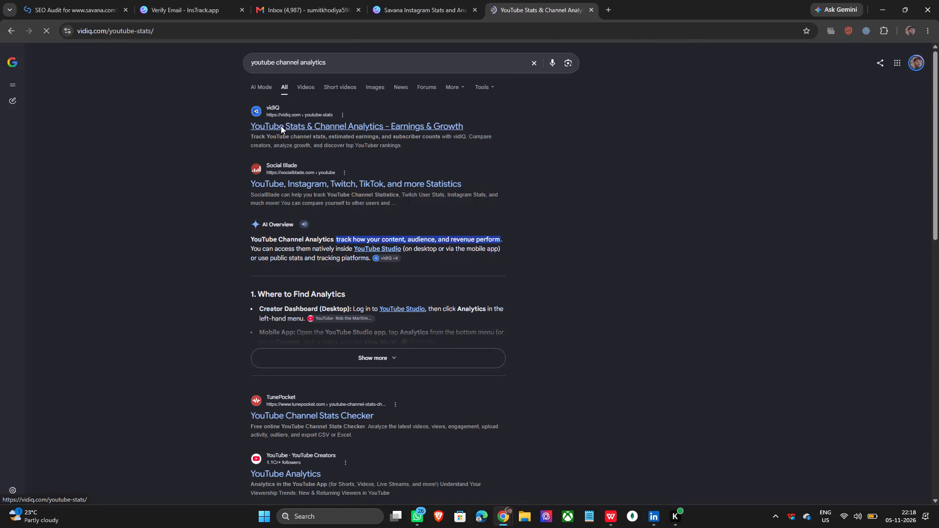
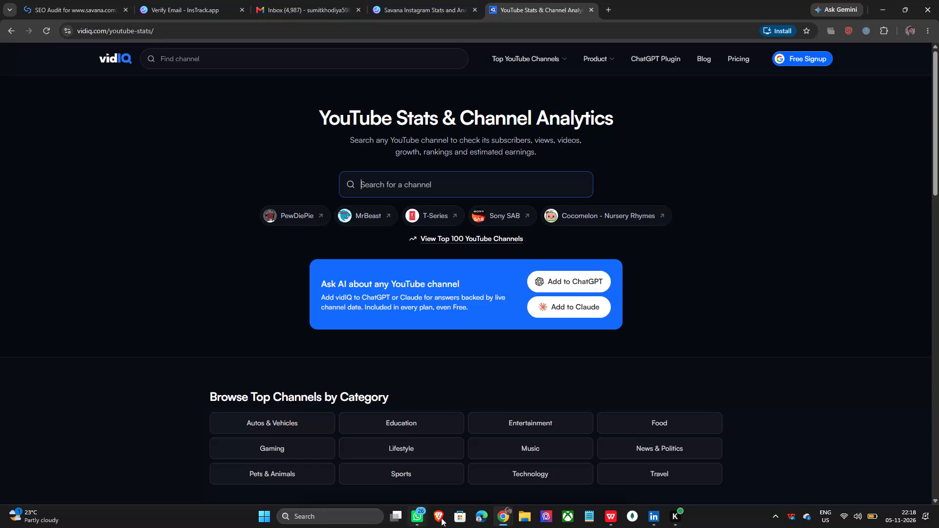
Switch to the vidIQ YouTube stats window in Chrome, search for savana and open the Savana brand channel's stats.
{"action": "left_click", "coordinate": [499, 522]}
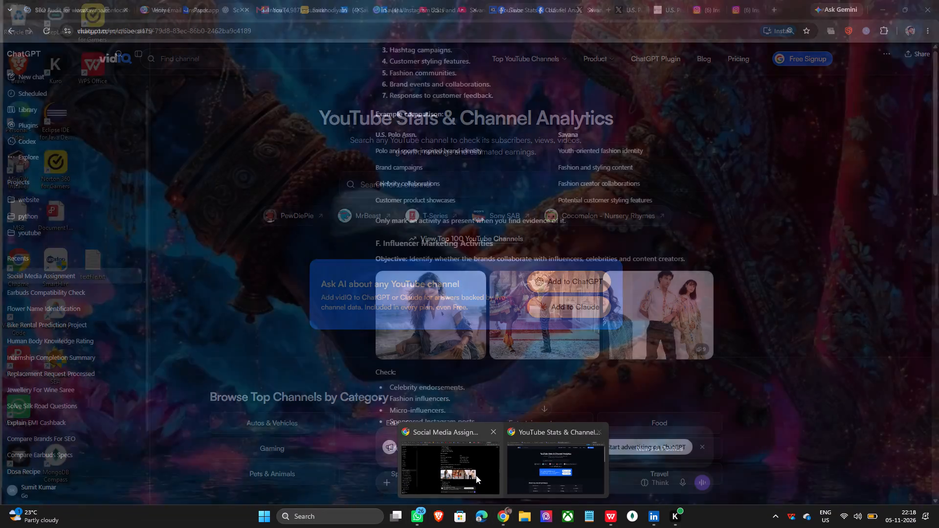
{"action": "left_click", "coordinate": [519, 473]}
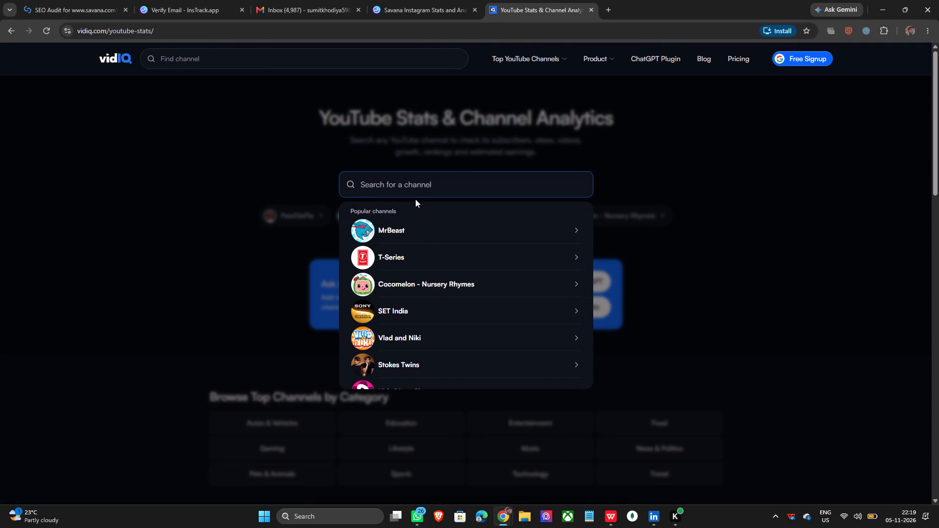
{"action": "type", "text": "savana"}
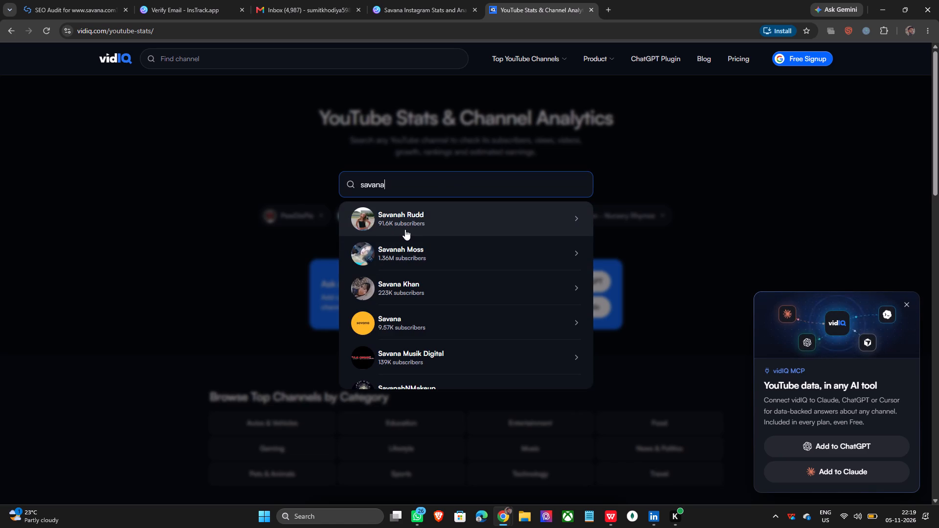
{"action": "double_click", "coordinate": [407, 317]}
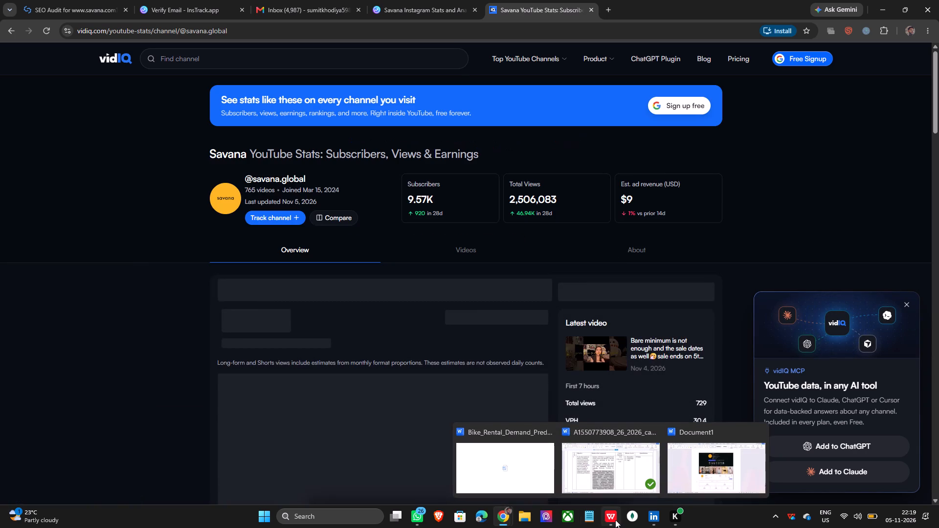
View Savana's YouTube channel page in the other Chrome window for comparison, and return to its vidIQ stats page.
{"action": "left_click", "coordinate": [509, 515]}
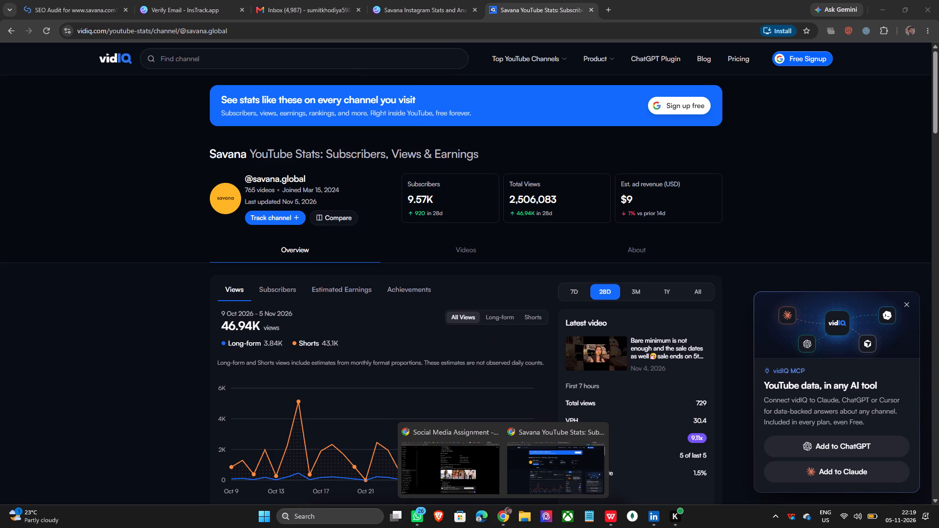
{"action": "left_click", "coordinate": [475, 456]}
{"action": "left_click", "coordinate": [423, 0]}
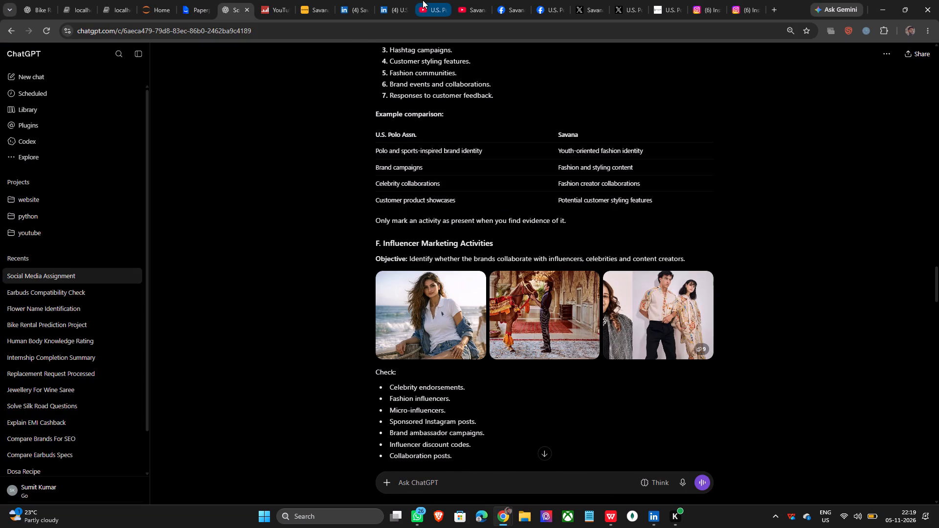
{"action": "left_click", "coordinate": [461, 0]}
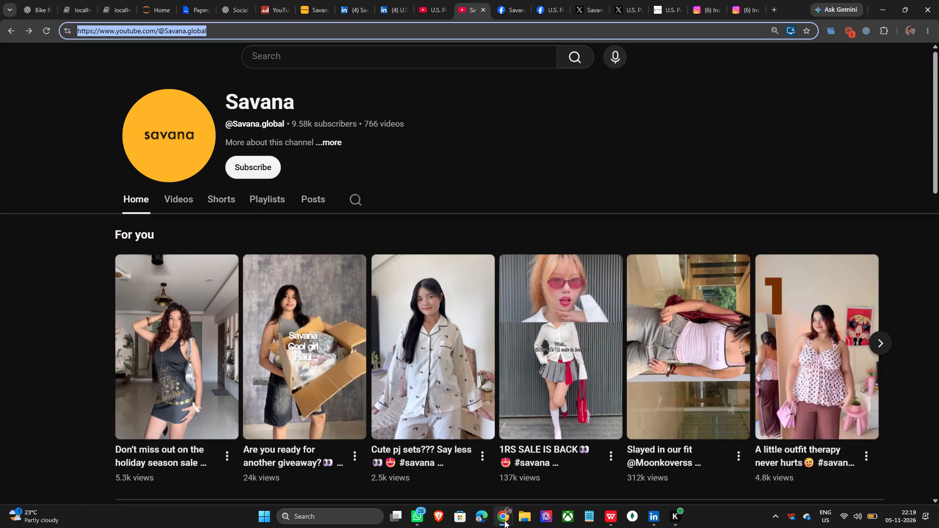
{"action": "left_click", "coordinate": [541, 481]}
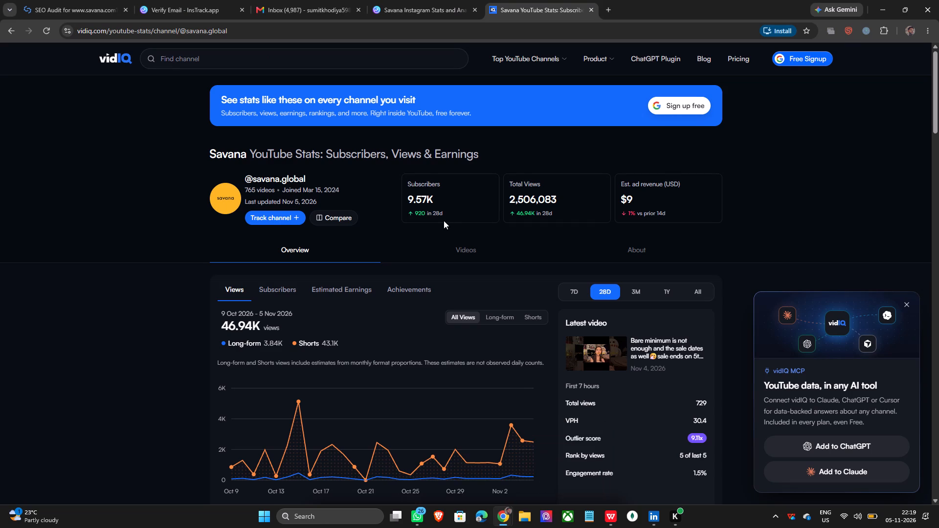
Dismiss the vidIQ MCP pop-up and set Savana's views chart to the 3M period.
{"action": "left_click", "coordinate": [907, 304]}
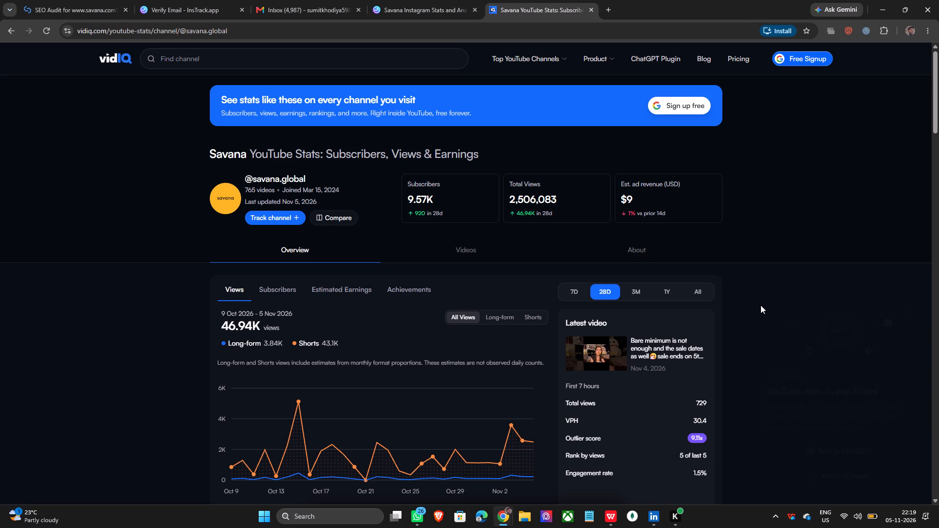
{"action": "scroll", "coordinate": [760, 305], "scroll_direction": "down", "scroll_amount": 2}
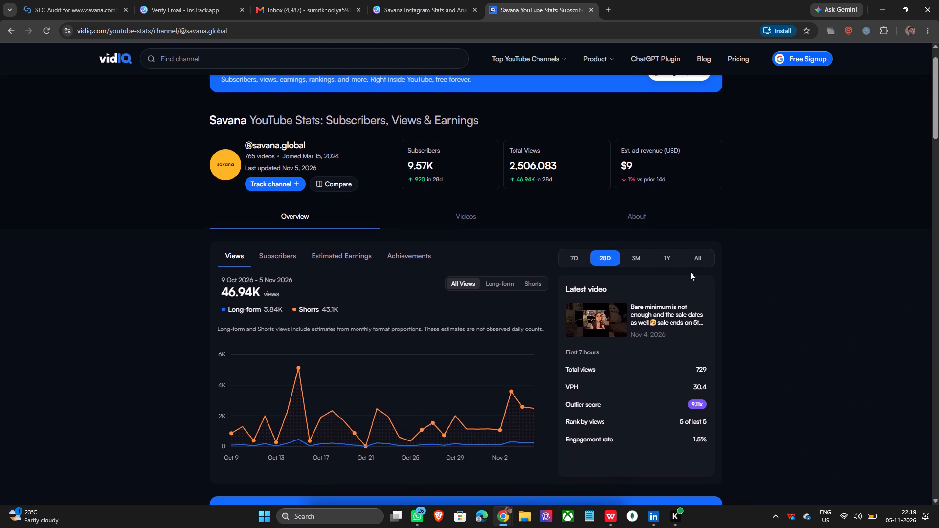
{"action": "left_click", "coordinate": [658, 256]}
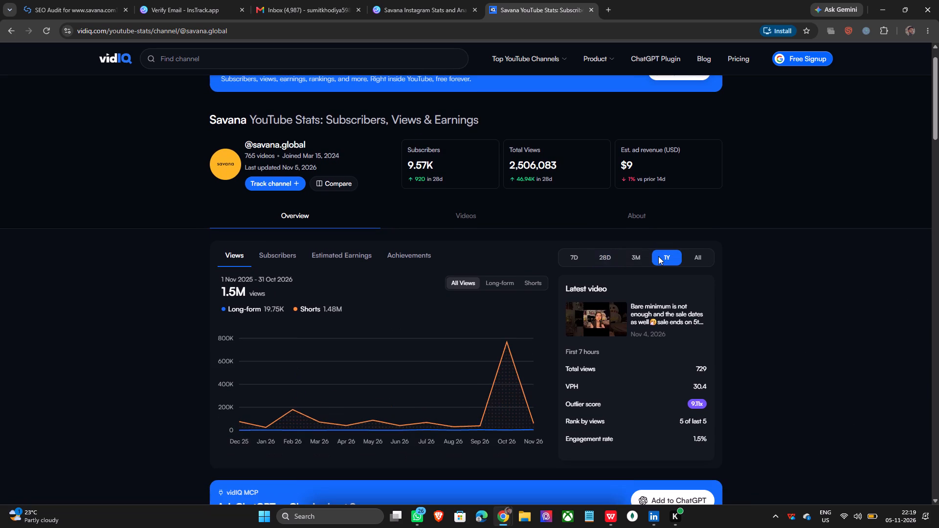
{"action": "left_click", "coordinate": [636, 255]}
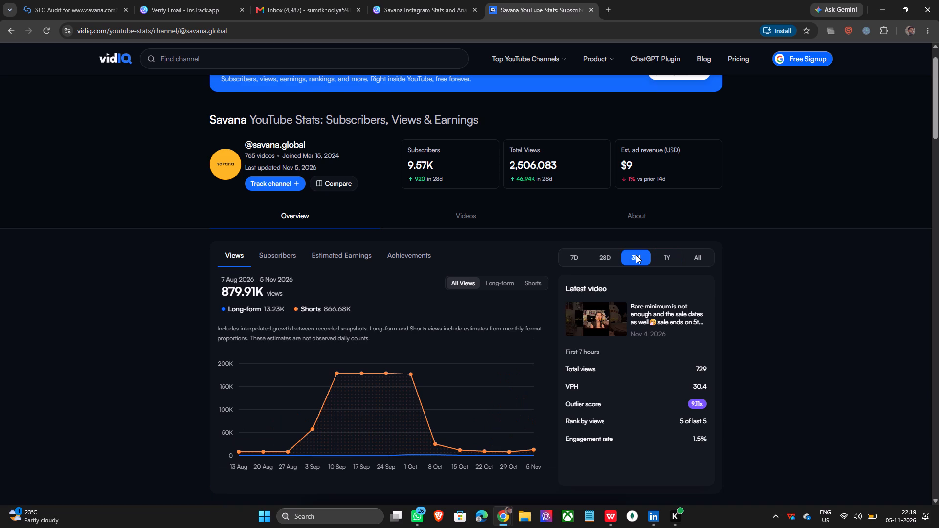
Look through Savana's vidIQ stats page, including the top videos, Long-form vs Shorts and daily subscribers and views sections.
{"action": "scroll", "coordinate": [636, 255], "scroll_direction": "up", "scroll_amount": 1}
{"action": "scroll", "coordinate": [636, 255], "scroll_direction": "down", "scroll_amount": 7}
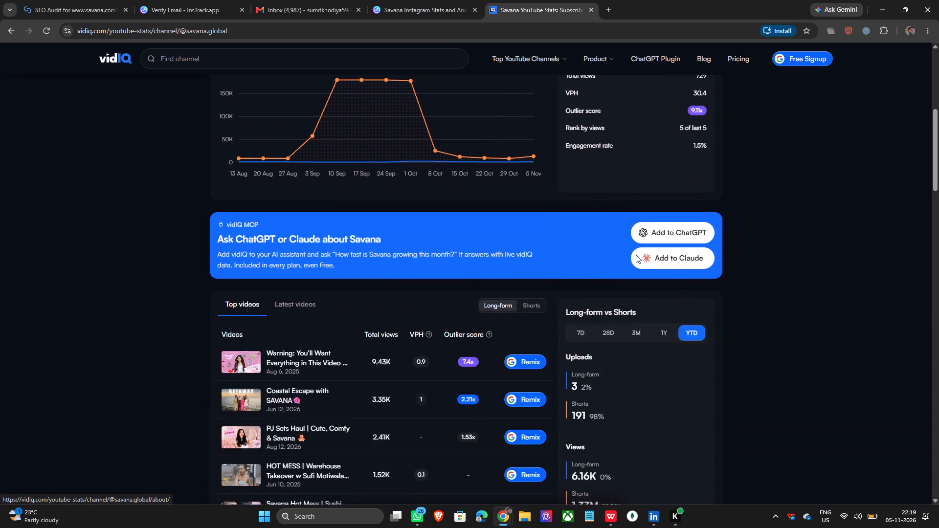
{"action": "scroll", "coordinate": [636, 255], "scroll_direction": "down", "scroll_amount": 1}
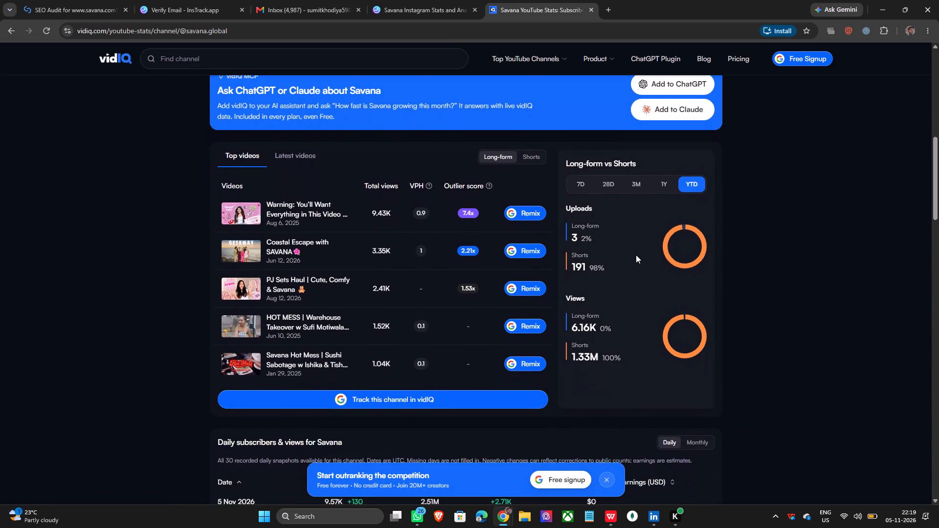
{"action": "scroll", "coordinate": [636, 255], "scroll_direction": "down", "scroll_amount": 2}
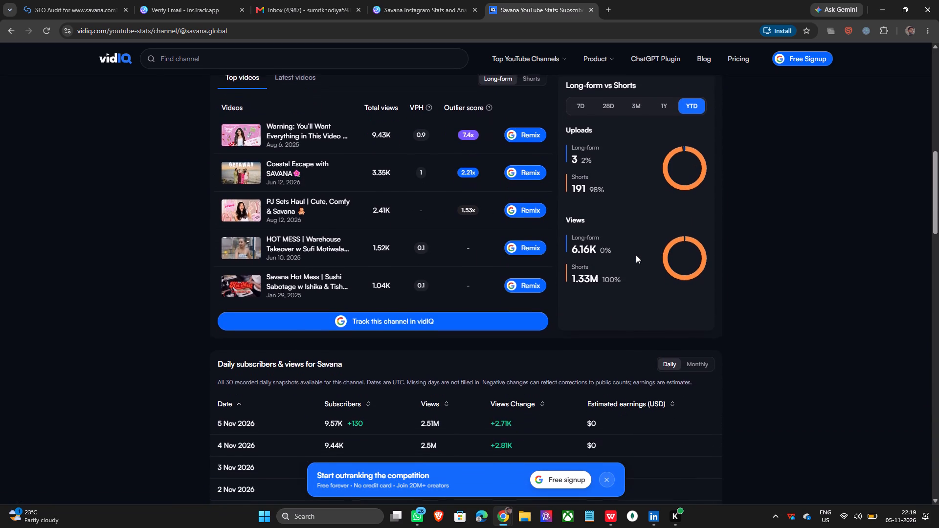
{"action": "scroll", "coordinate": [636, 255], "scroll_direction": "down", "scroll_amount": 6}
{"action": "scroll", "coordinate": [636, 255], "scroll_direction": "up", "scroll_amount": 8}
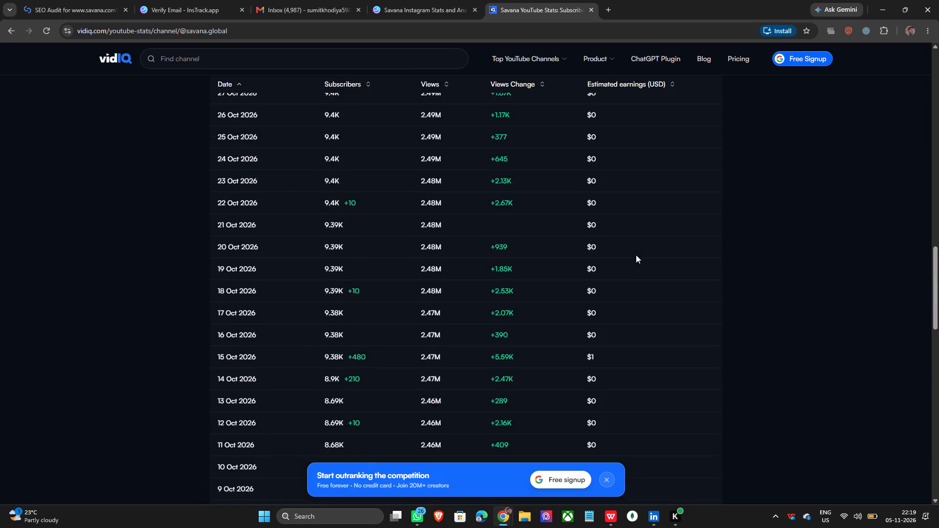
{"action": "scroll", "coordinate": [636, 255], "scroll_direction": "up", "scroll_amount": 6}
{"action": "scroll", "coordinate": [636, 255], "scroll_direction": "down", "scroll_amount": 1}
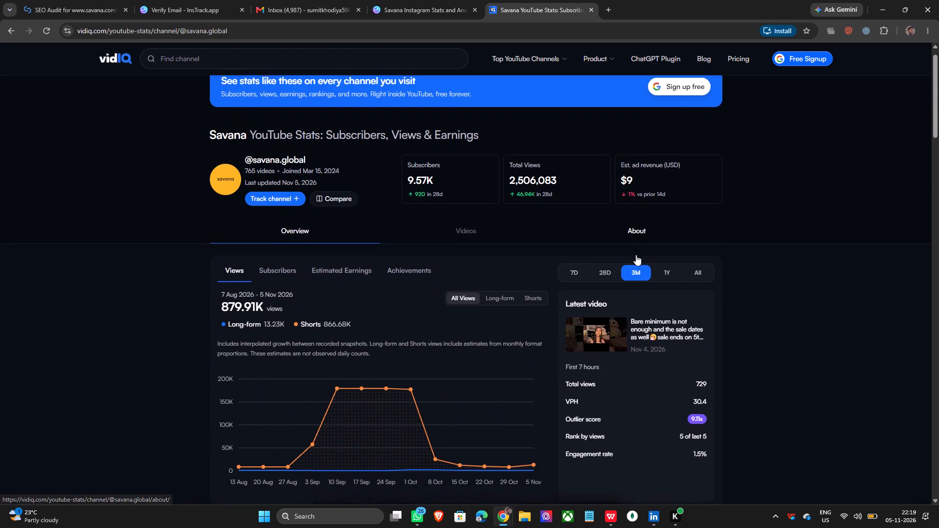
Capture a screenshot of Savana's vidIQ overview, covering the channel header, key figures, 3M views chart and latest video.
{"action": "scroll", "coordinate": [636, 255], "scroll_direction": "down", "scroll_amount": 2}
{"action": "key", "text": "Print"}
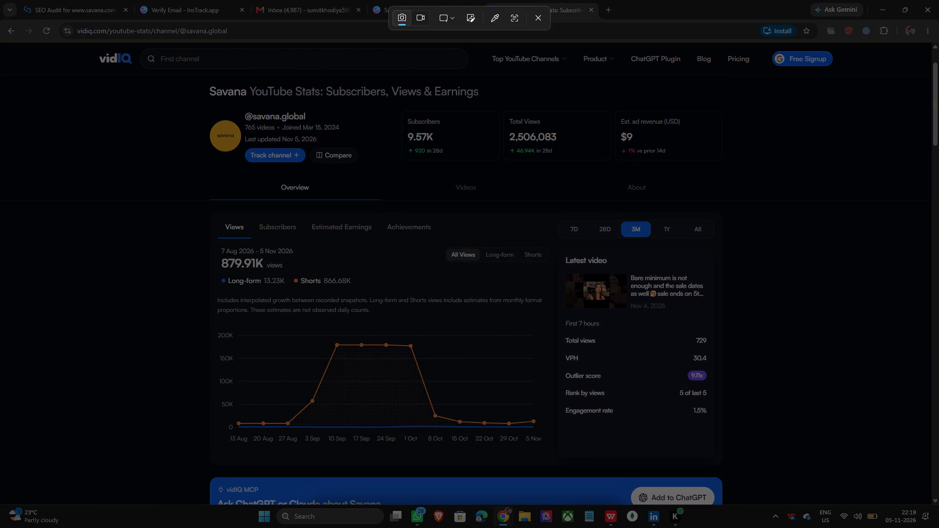
{"action": "left_click_drag", "start_coordinate": [205, 100], "coordinate": [735, 466]}
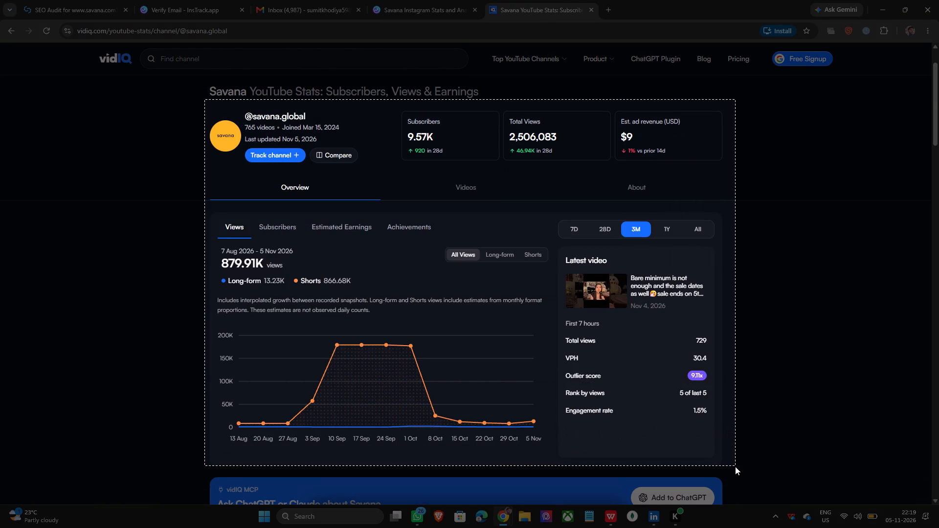
{"action": "left_click_drag", "start_coordinate": [735, 466], "coordinate": [731, 470]}
Switch to Document1 in WPS Office and paste the vidIQ overview screenshot directly after Savana's YouTube channel image.
{"action": "scroll", "coordinate": [735, 466], "scroll_direction": "up", "scroll_amount": 2}
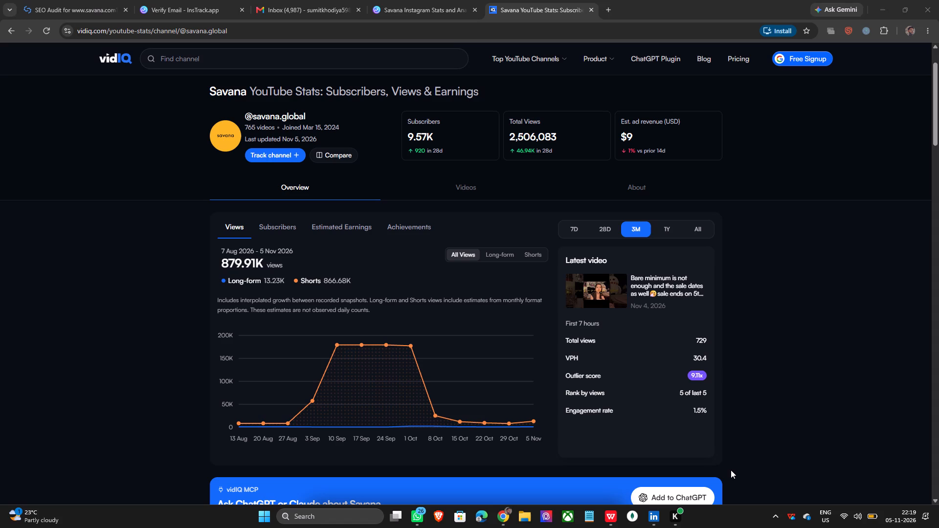
{"action": "left_click", "coordinate": [616, 515]}
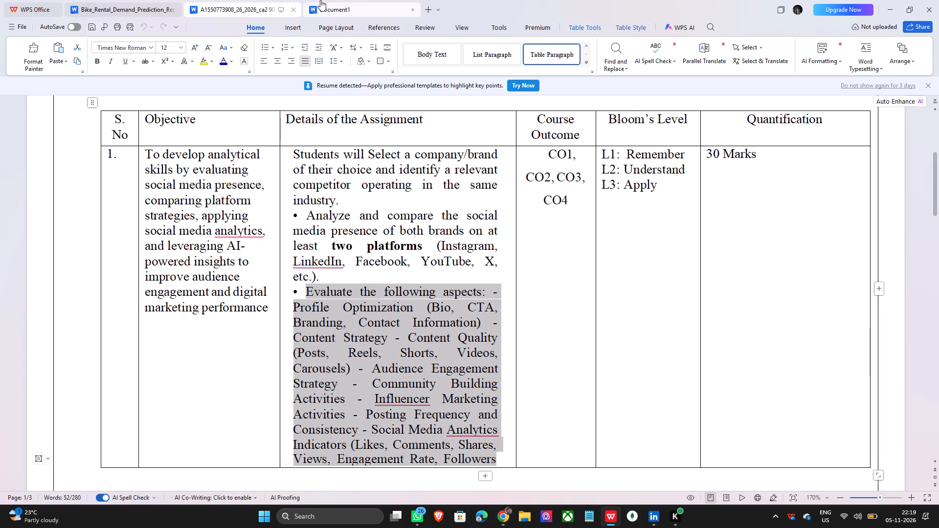
{"action": "left_click", "coordinate": [320, 0]}
{"action": "scroll", "coordinate": [484, 284], "scroll_direction": "up", "scroll_amount": 10}
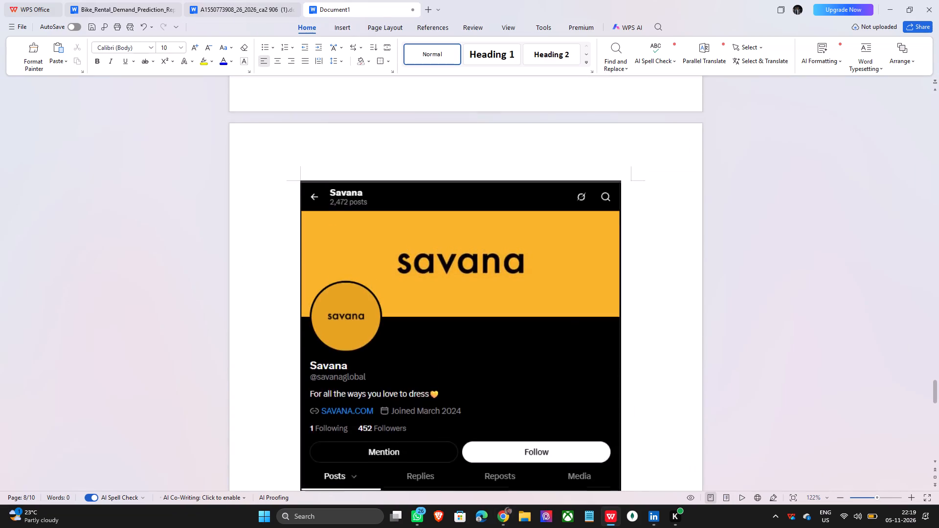
{"action": "scroll", "coordinate": [484, 284], "scroll_direction": "up", "scroll_amount": 4}
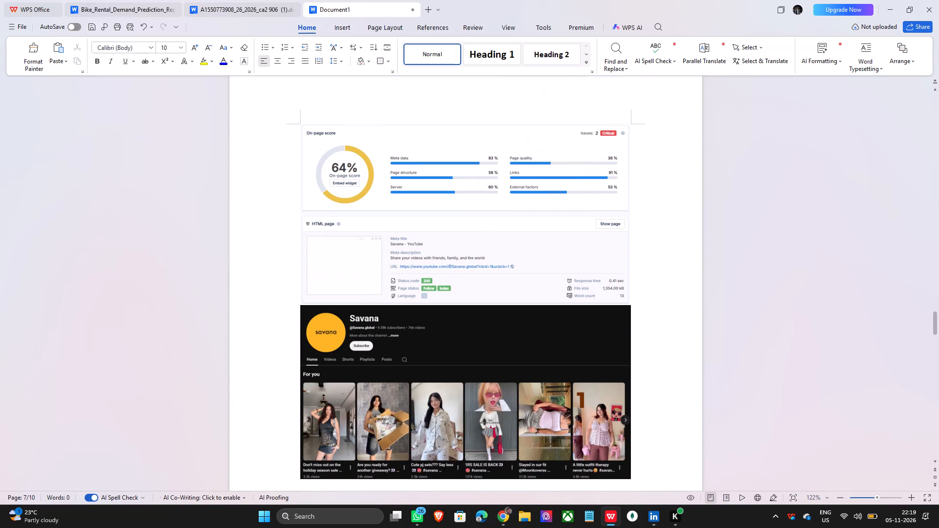
{"action": "left_click", "coordinate": [652, 444]}
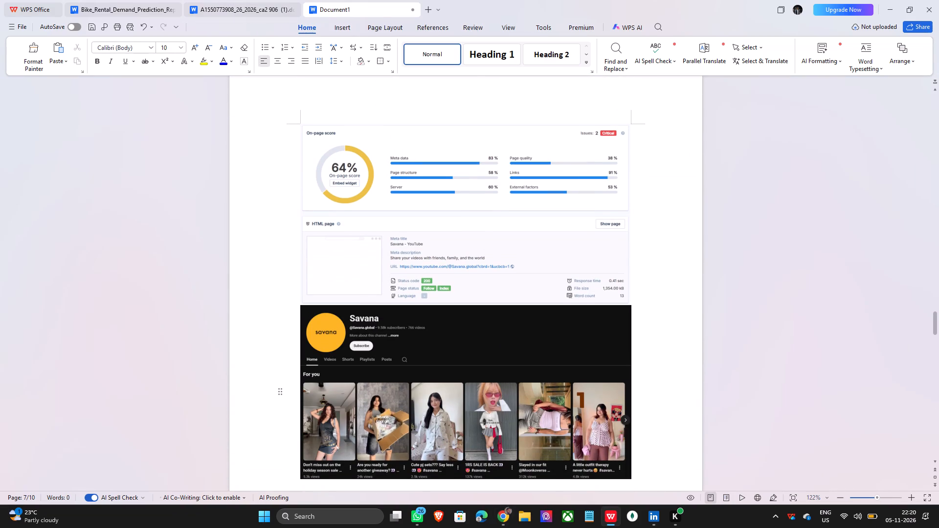
{"action": "left_click", "coordinate": [647, 459]}
{"action": "key", "text": "ctrl+v"}
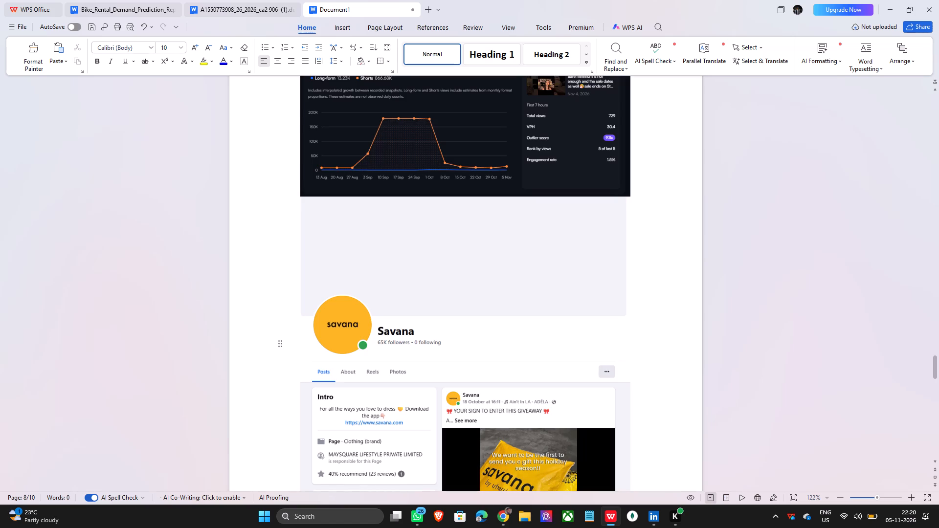
Switch back to vidIQ in Chrome and capture a screenshot of Savana's Top videos table and Long-form vs Shorts section.
{"action": "scroll", "coordinate": [614, 356], "scroll_direction": "down", "scroll_amount": 3}
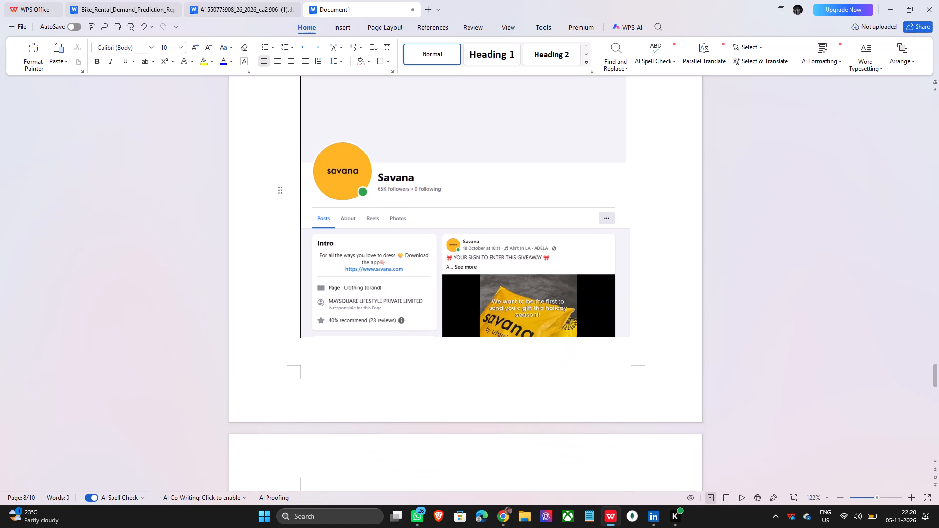
{"action": "scroll", "coordinate": [505, 413], "scroll_direction": "down", "scroll_amount": 9}
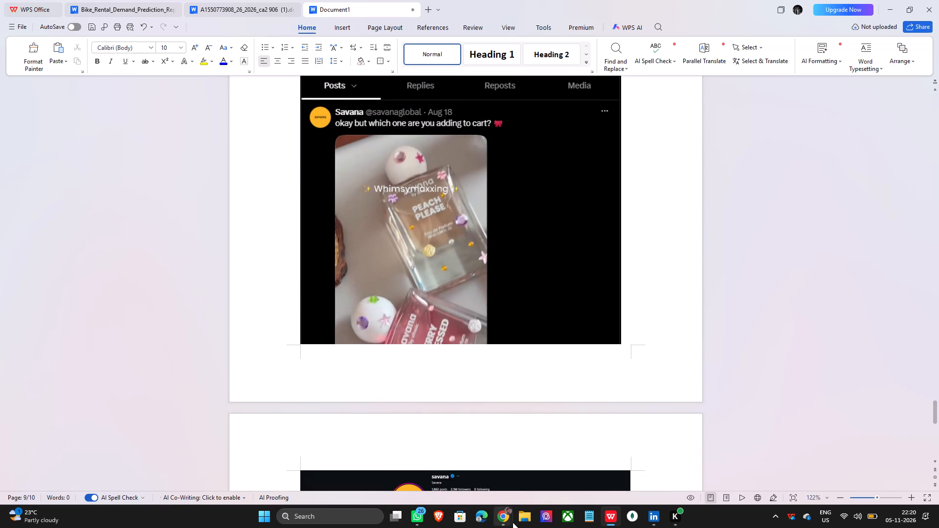
{"action": "left_click", "coordinate": [513, 522]}
{"action": "left_click", "coordinate": [531, 487]}
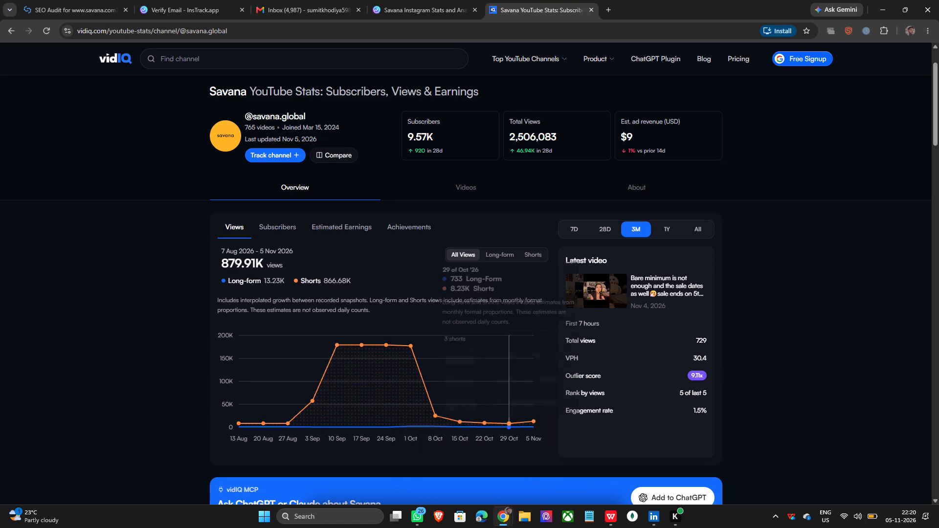
{"action": "scroll", "coordinate": [433, 304], "scroll_direction": "down", "scroll_amount": 5}
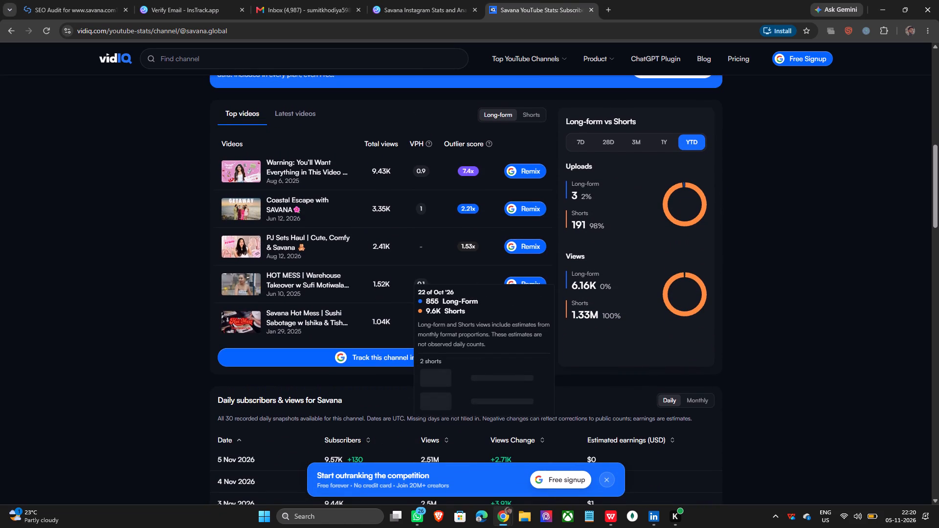
{"action": "left_click", "coordinate": [180, 220]}
{"action": "key", "text": "Print"}
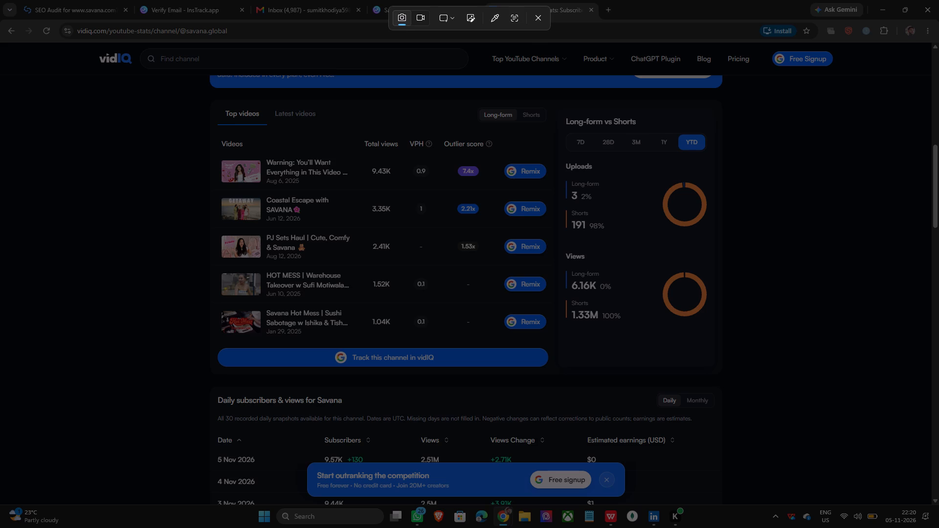
{"action": "left_click_drag", "start_coordinate": [209, 95], "coordinate": [714, 378]}
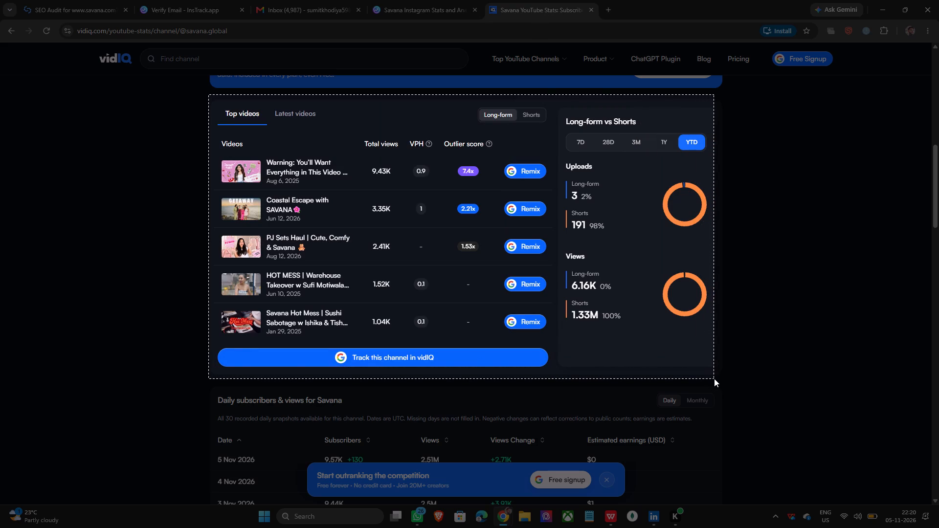
{"action": "left_click_drag", "start_coordinate": [714, 378], "coordinate": [724, 382]}
Switch to Document1 in WPS Office and paste the Top videos and Long-form vs Shorts screenshot directly after Savana's vidIQ overview image.
{"action": "scroll", "coordinate": [715, 378], "scroll_direction": "right", "scroll_amount": 2}
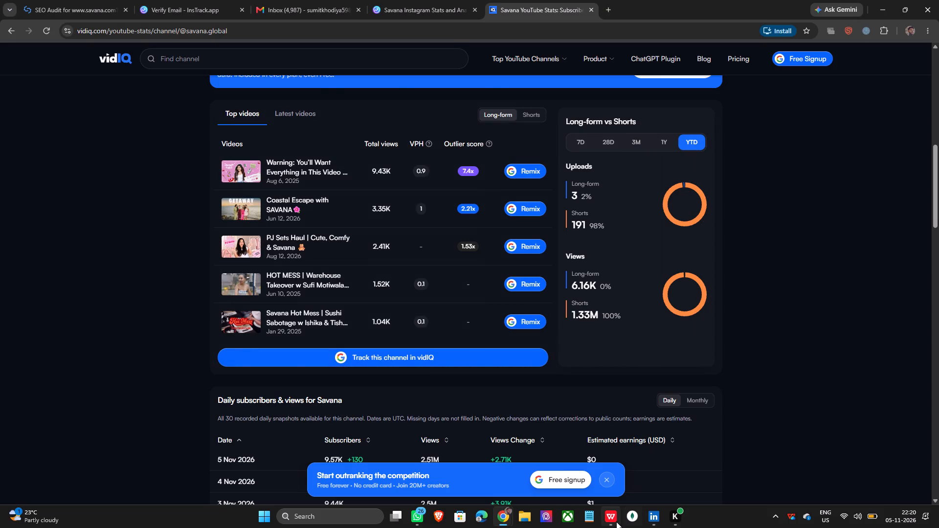
{"action": "left_click", "coordinate": [616, 522]}
{"action": "scroll", "coordinate": [645, 384], "scroll_direction": "up", "scroll_amount": 6}
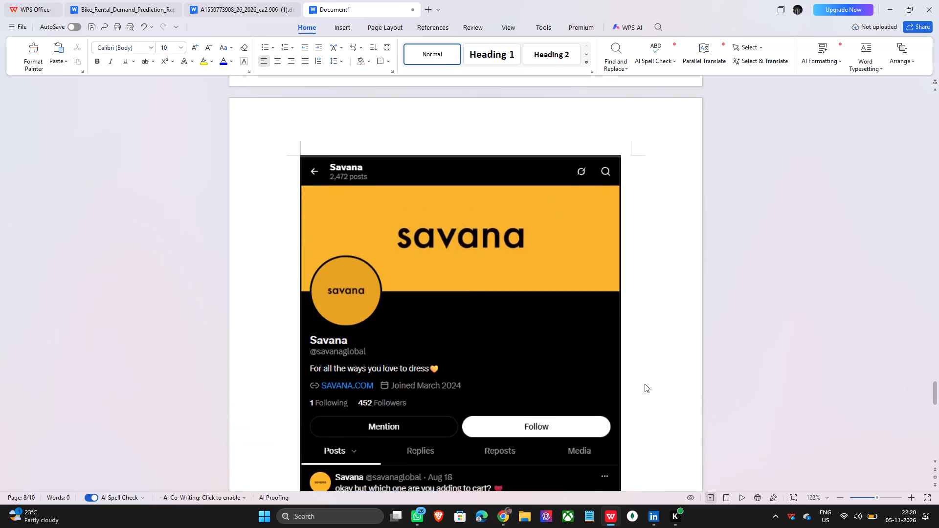
{"action": "scroll", "coordinate": [645, 384], "scroll_direction": "up", "scroll_amount": 2}
{"action": "scroll", "coordinate": [645, 315], "scroll_direction": "up", "scroll_amount": 5}
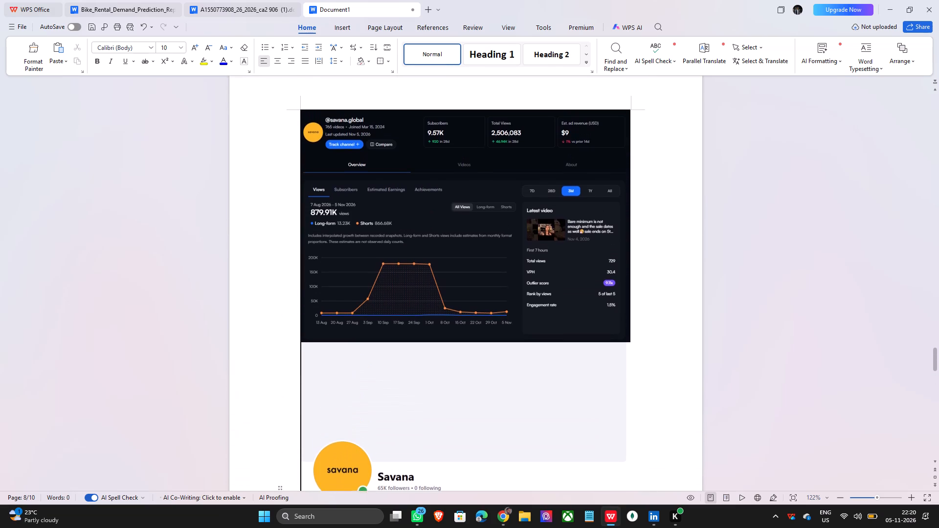
{"action": "left_click", "coordinate": [647, 316]}
{"action": "key", "text": "ctrl+v"}
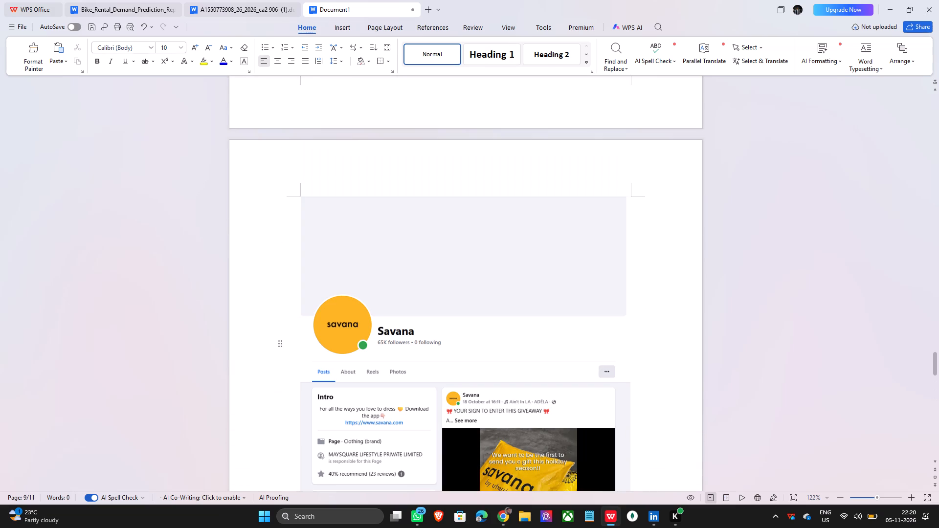
Check the placement of Savana's two vidIQ screenshots in Document1.
{"action": "scroll", "coordinate": [647, 316], "scroll_direction": "up", "scroll_amount": 8}
{"action": "scroll", "coordinate": [647, 316], "scroll_direction": "down", "scroll_amount": 1}
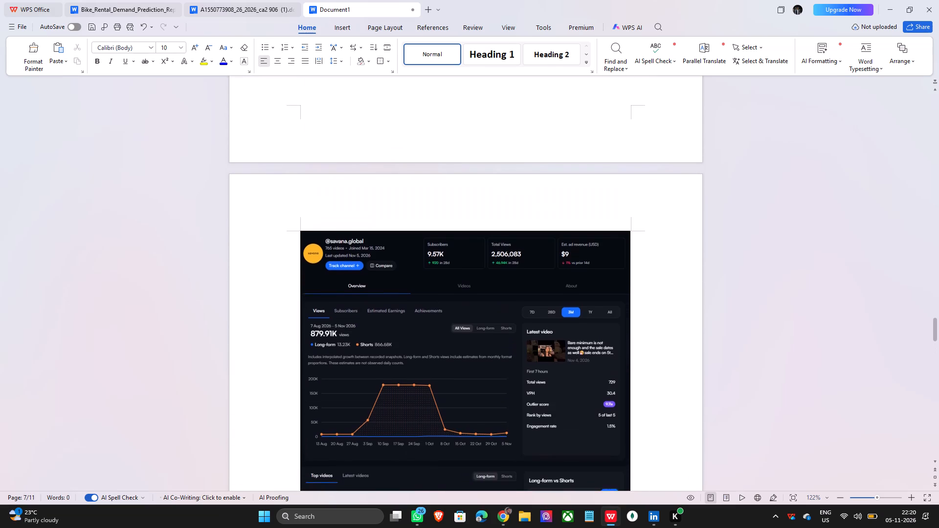
{"action": "scroll", "coordinate": [647, 316], "scroll_direction": "down", "scroll_amount": 1}
{"action": "scroll", "coordinate": [647, 316], "scroll_direction": "up", "scroll_amount": 2}
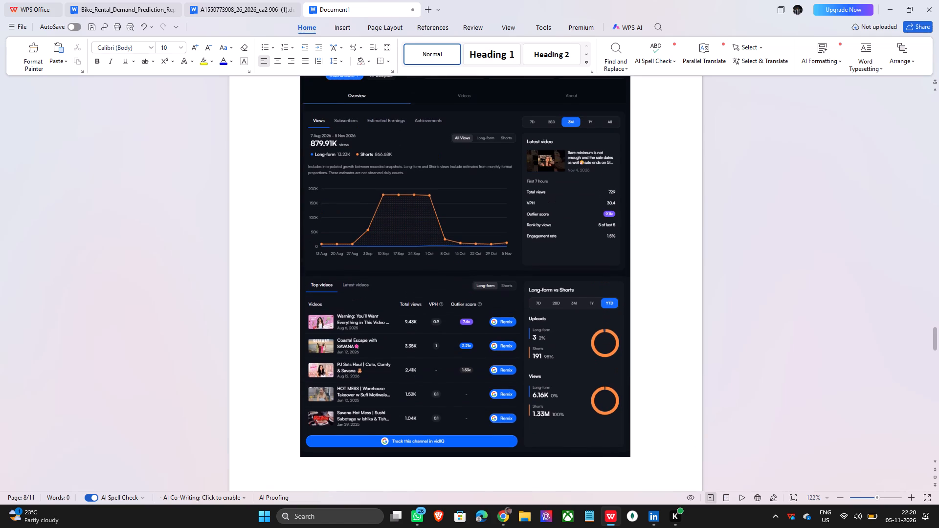
{"action": "scroll", "coordinate": [647, 316], "scroll_direction": "up", "scroll_amount": 5}
{"action": "scroll", "coordinate": [647, 316], "scroll_direction": "down", "scroll_amount": 1}
{"action": "left_click", "coordinate": [576, 322]}
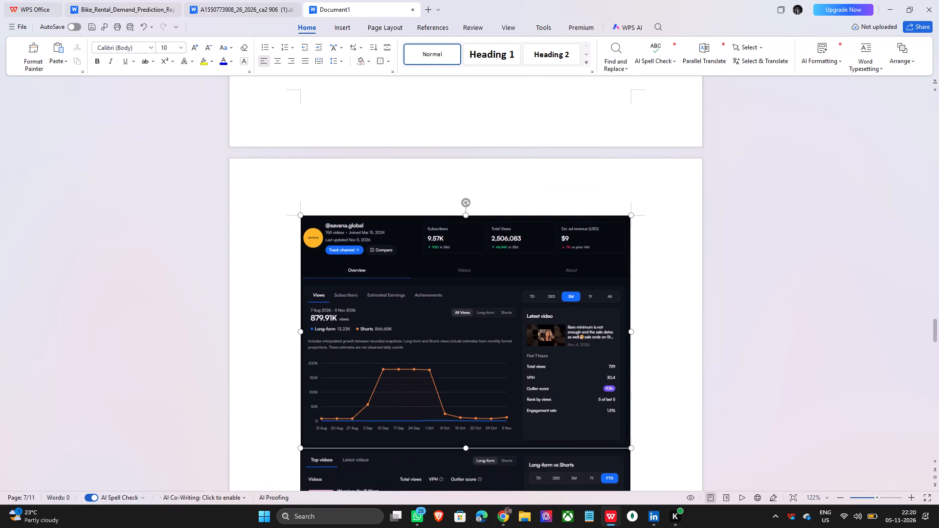
{"action": "scroll", "coordinate": [576, 322], "scroll_direction": "down", "scroll_amount": 3}
{"action": "scroll", "coordinate": [576, 322], "scroll_direction": "up", "scroll_amount": 5}
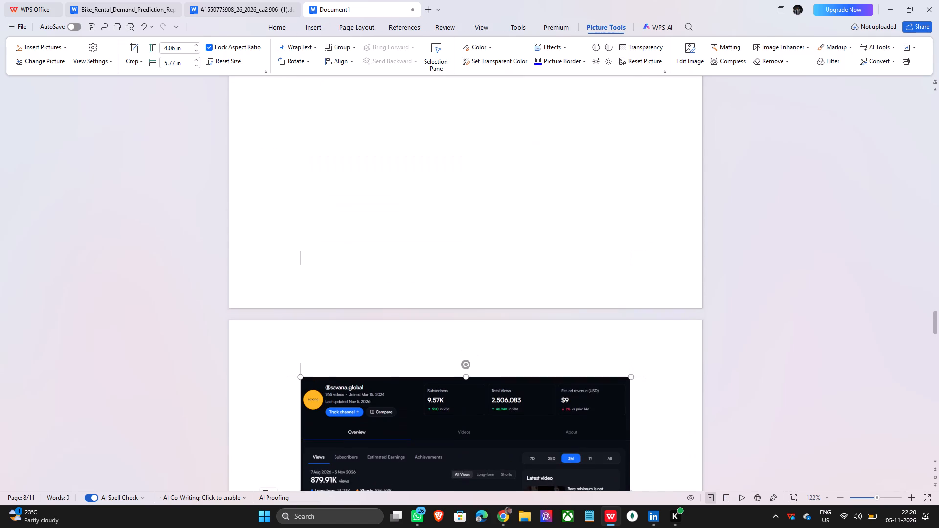
Switch back to vidIQ in Chrome, return to the YouTube Stats channel search page and search for "us polo".
{"action": "left_click", "coordinate": [506, 515]}
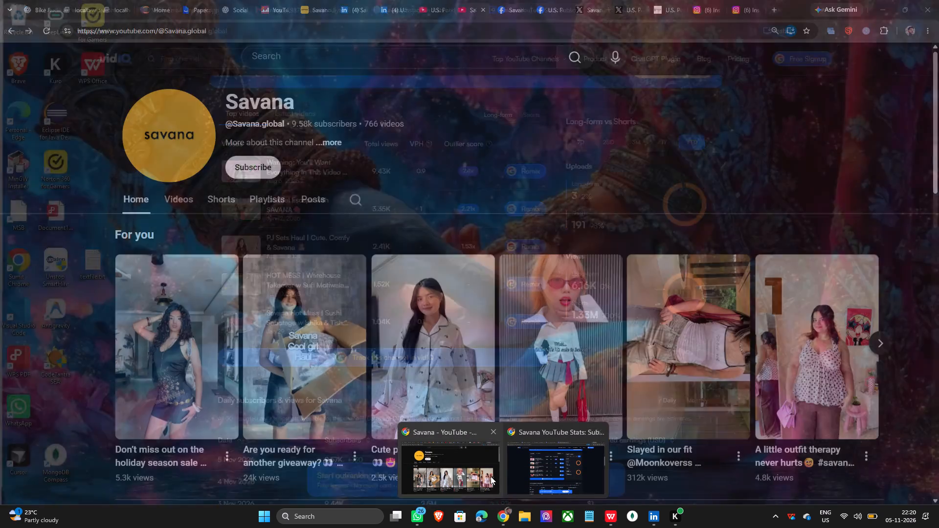
{"action": "left_click", "coordinate": [508, 475]}
{"action": "scroll", "coordinate": [476, 293], "scroll_direction": "up", "scroll_amount": 5}
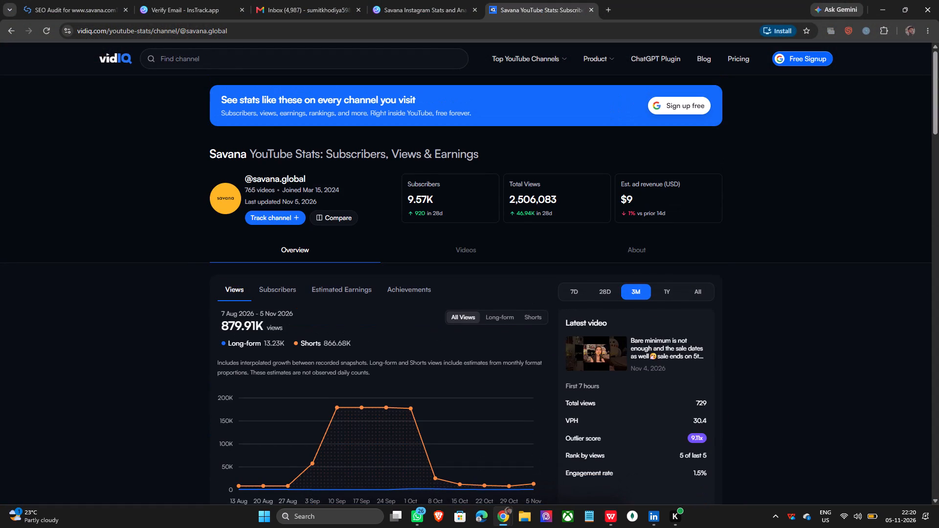
{"action": "left_click", "coordinate": [12, 32]}
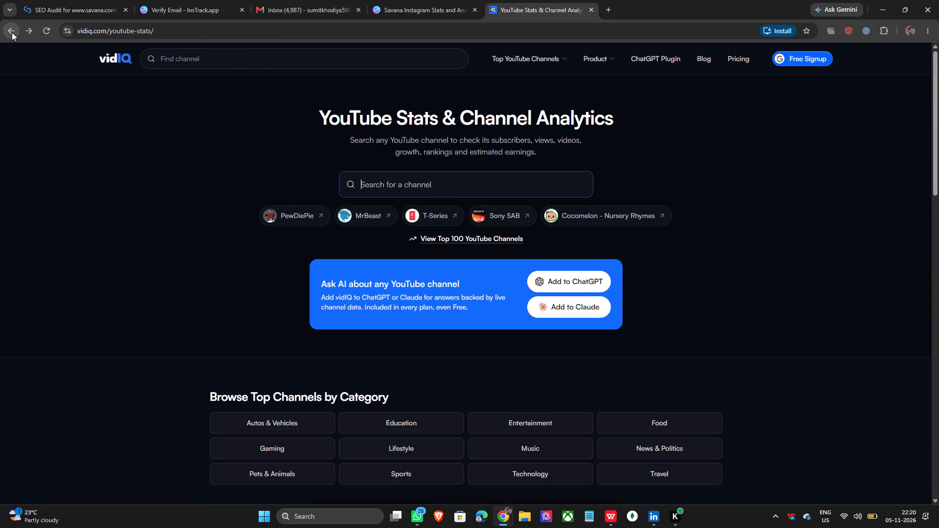
{"action": "type", "text": "us polo"}
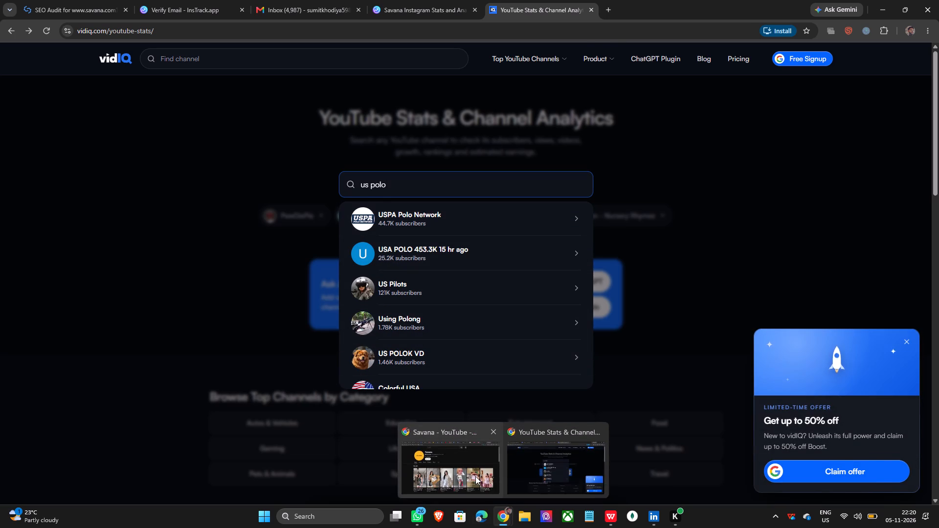
Copy the channel name "U.S. Polo Assn. India" from its YouTube page and use it to find and open the channel's vidIQ stats.
{"action": "left_click", "coordinate": [475, 476]}
{"action": "left_click", "coordinate": [423, 0]}
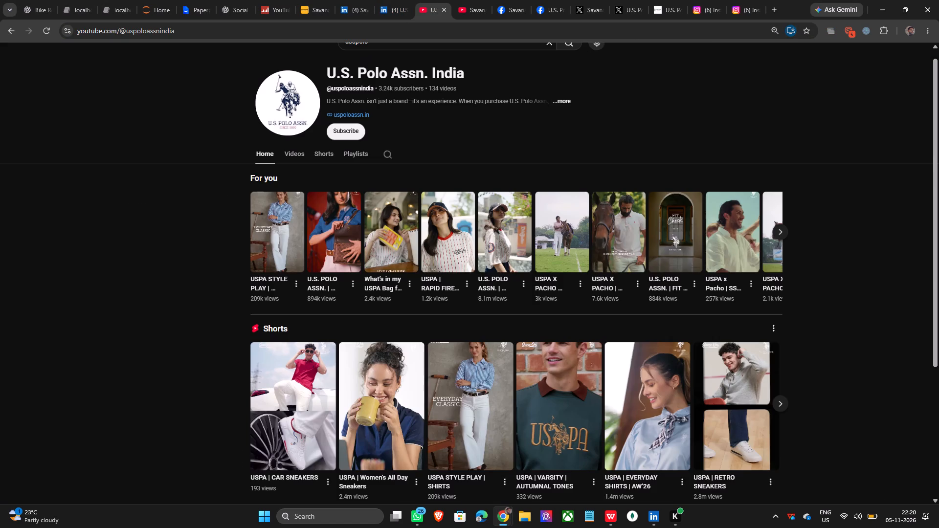
{"action": "left_click_drag", "start_coordinate": [322, 72], "coordinate": [475, 68]}
{"action": "key", "text": "ctrl+c"}
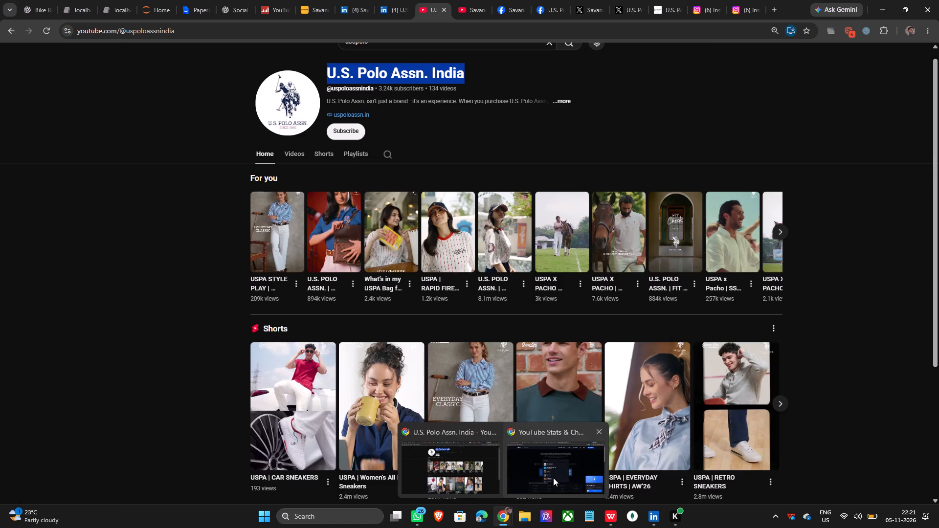
{"action": "left_click", "coordinate": [553, 478]}
{"action": "key", "text": "ctrl+a"}
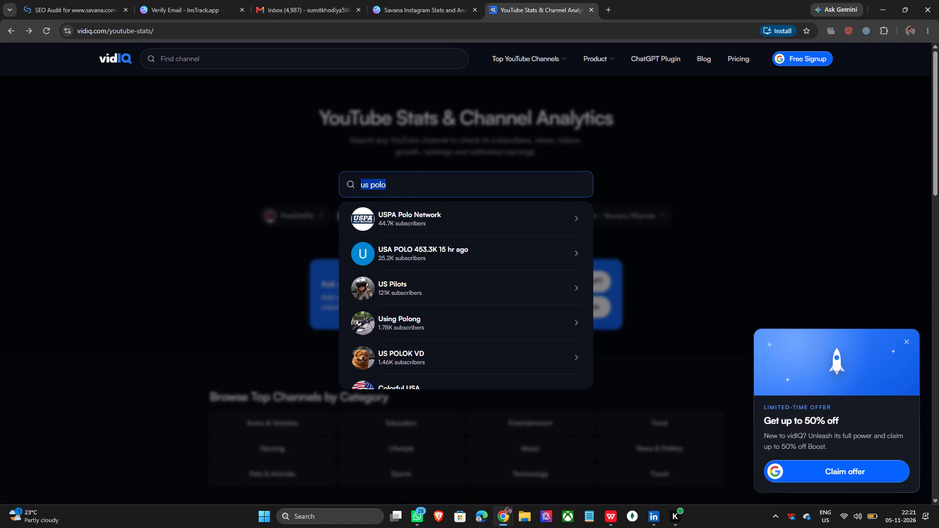
{"action": "key", "text": "ctrl+v"}
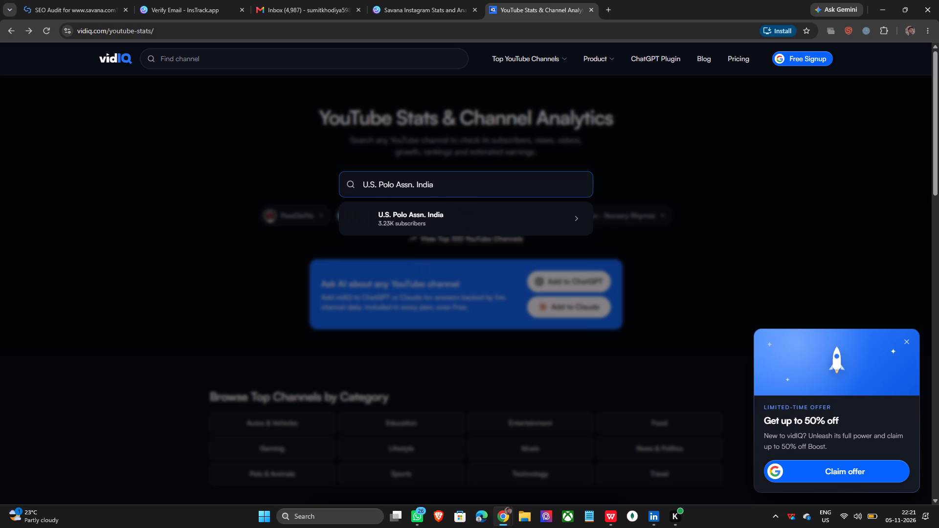
{"action": "left_click", "coordinate": [421, 224]}
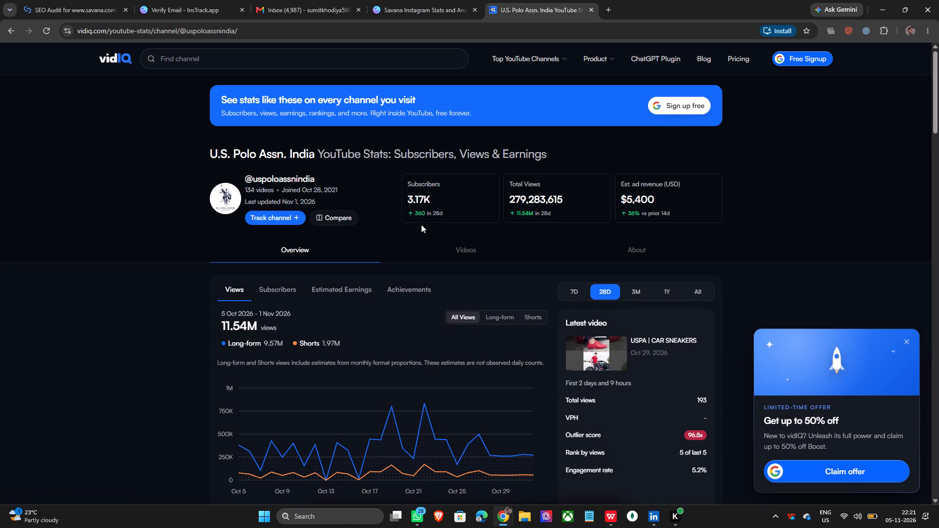
Capture a screenshot of U.S. Polo Assn. India's vidIQ overview, covering the channel header, key figures, 28D views chart and latest video.
{"action": "scroll", "coordinate": [421, 224], "scroll_direction": "down", "scroll_amount": 3}
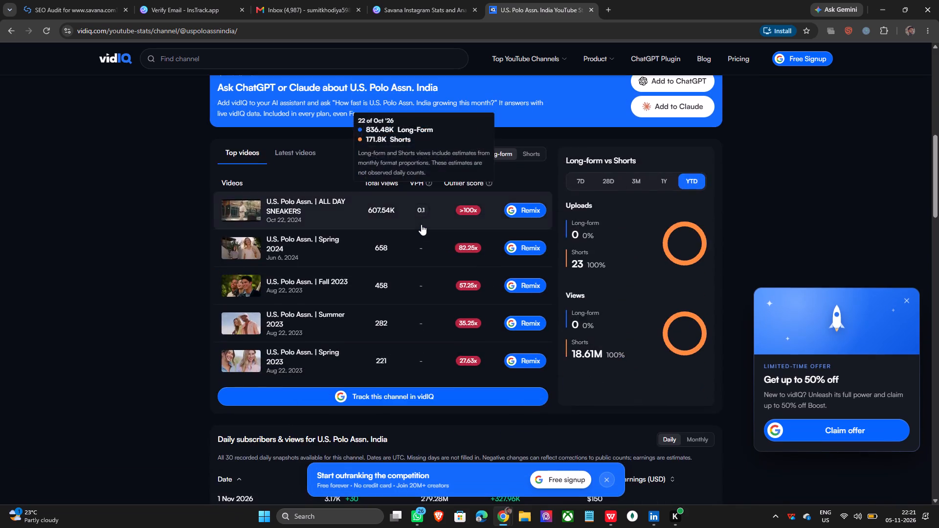
{"action": "scroll", "coordinate": [421, 224], "scroll_direction": "up", "scroll_amount": 4}
{"action": "scroll", "coordinate": [421, 224], "scroll_direction": "down", "scroll_amount": 1}
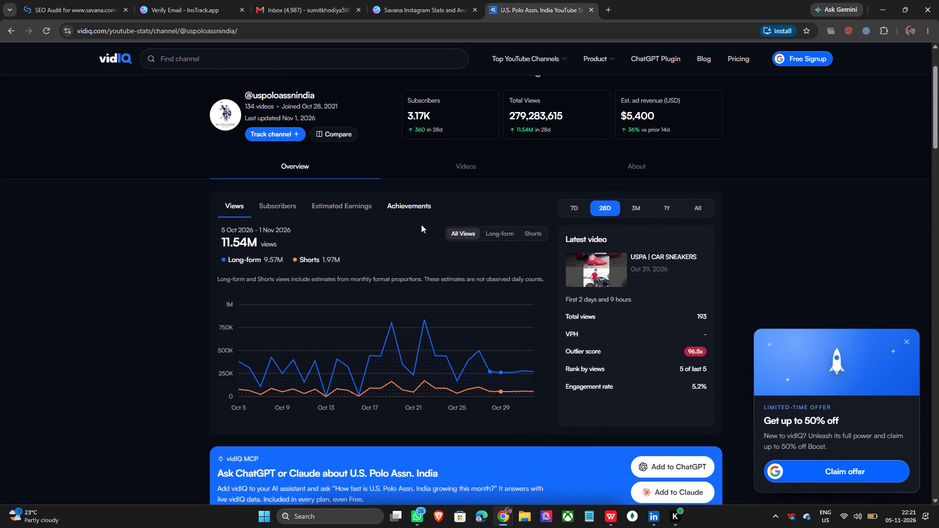
{"action": "scroll", "coordinate": [421, 224], "scroll_direction": "down", "scroll_amount": 1}
{"action": "key", "text": "Print"}
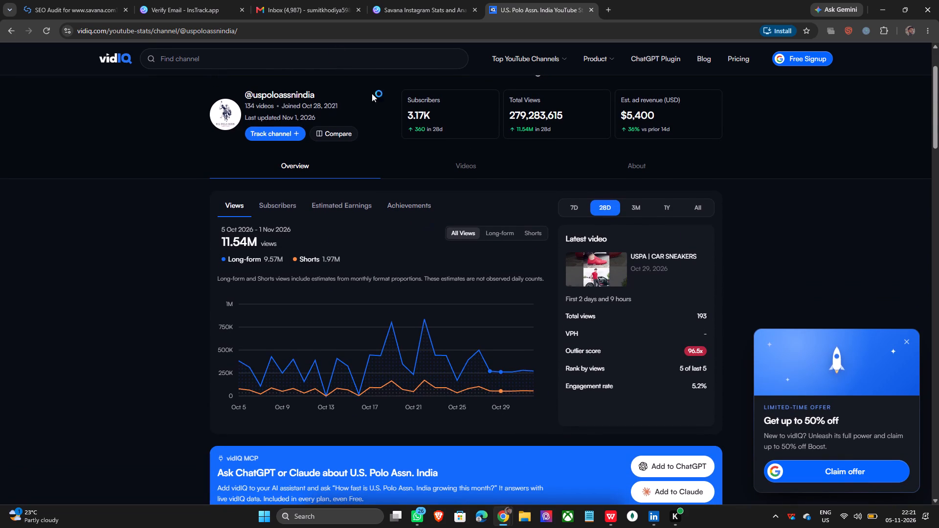
{"action": "left_click_drag", "start_coordinate": [206, 75], "coordinate": [739, 402]}
{"action": "scroll", "coordinate": [743, 377], "scroll_direction": "up", "scroll_amount": 1}
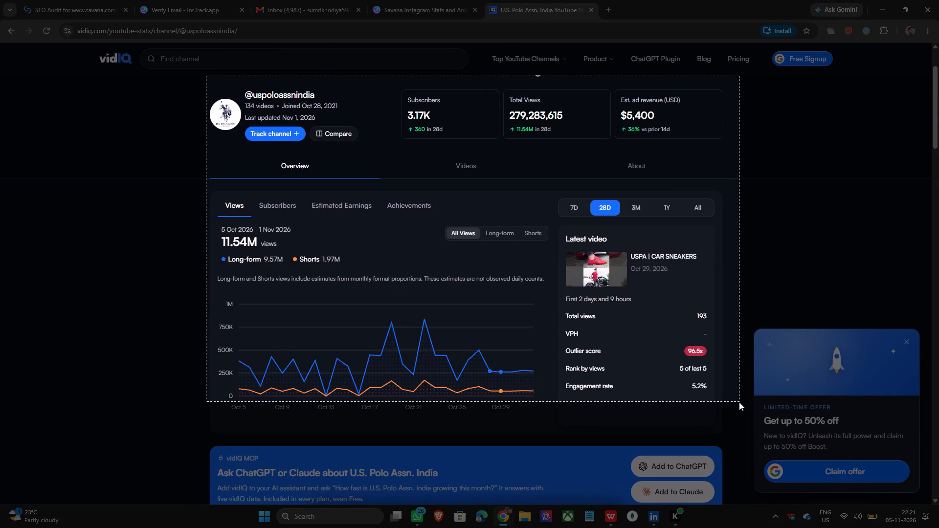
{"action": "scroll", "coordinate": [739, 402], "scroll_direction": "up", "scroll_amount": 1}
{"action": "left_click_drag", "start_coordinate": [739, 402], "coordinate": [734, 432]}
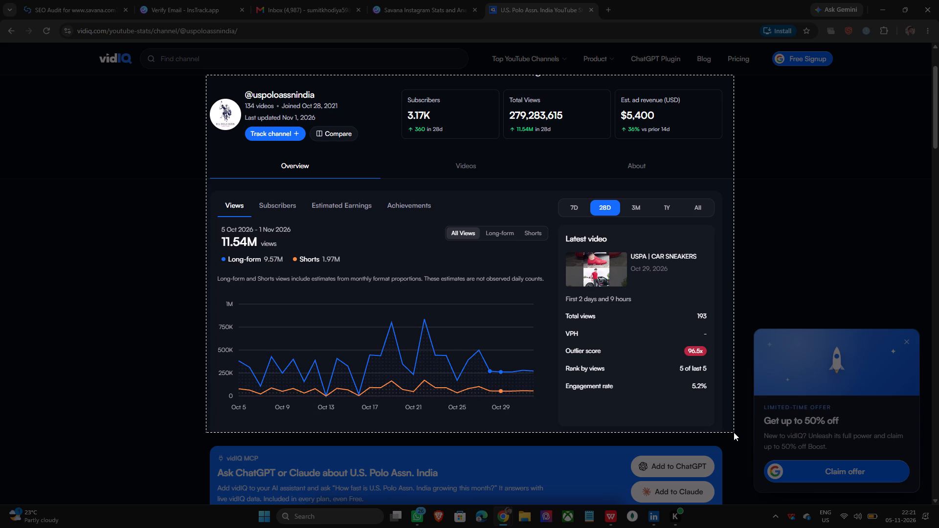
{"action": "left_click_drag", "start_coordinate": [734, 432], "coordinate": [734, 433]}
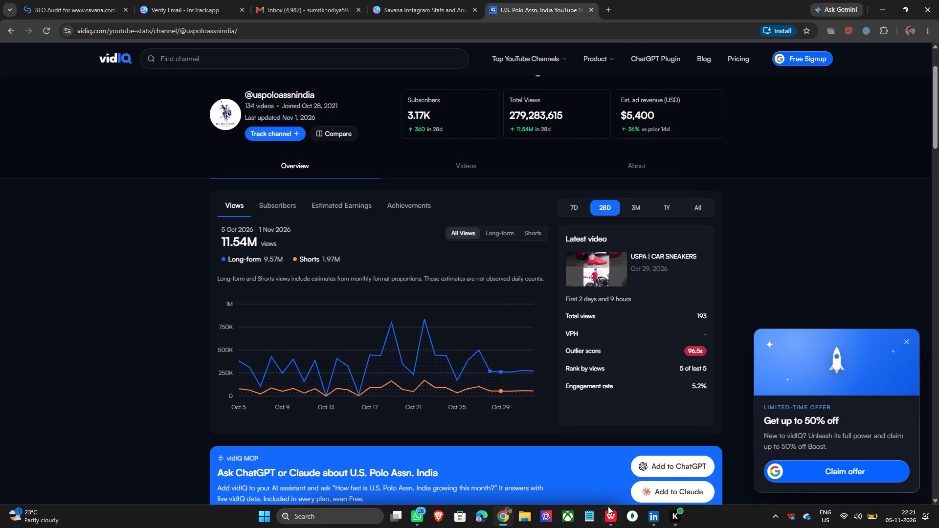
Switch to Document1 in WPS Office and paste the vidIQ overview screenshot directly after the U.S. Polo Assn. India YouTube channel image.
{"action": "left_click", "coordinate": [613, 511]}
{"action": "scroll", "coordinate": [570, 271], "scroll_direction": "up", "scroll_amount": 8}
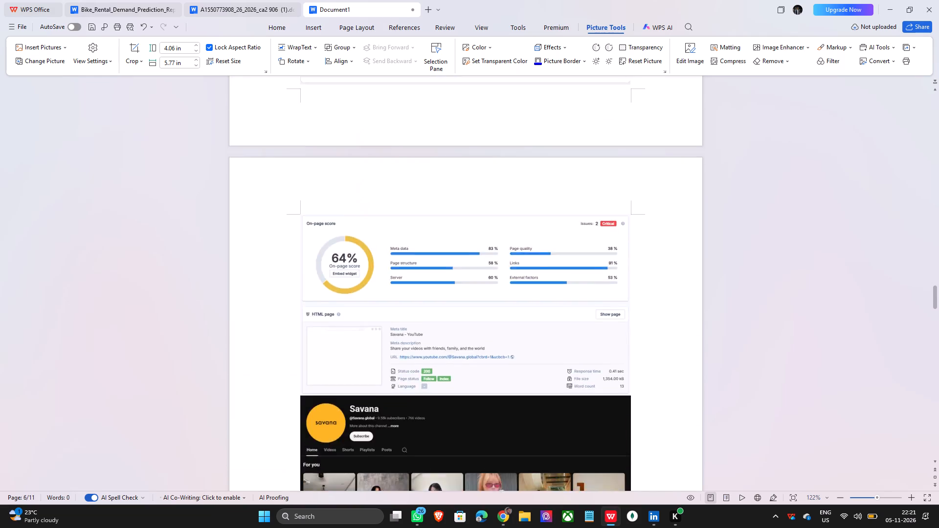
{"action": "scroll", "coordinate": [570, 271], "scroll_direction": "up", "scroll_amount": 9}
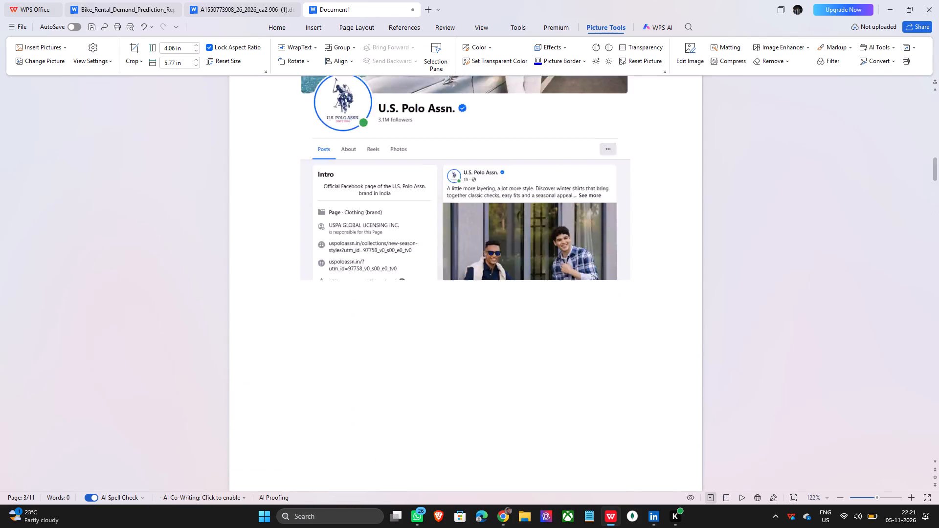
{"action": "scroll", "coordinate": [570, 271], "scroll_direction": "up", "scroll_amount": 4}
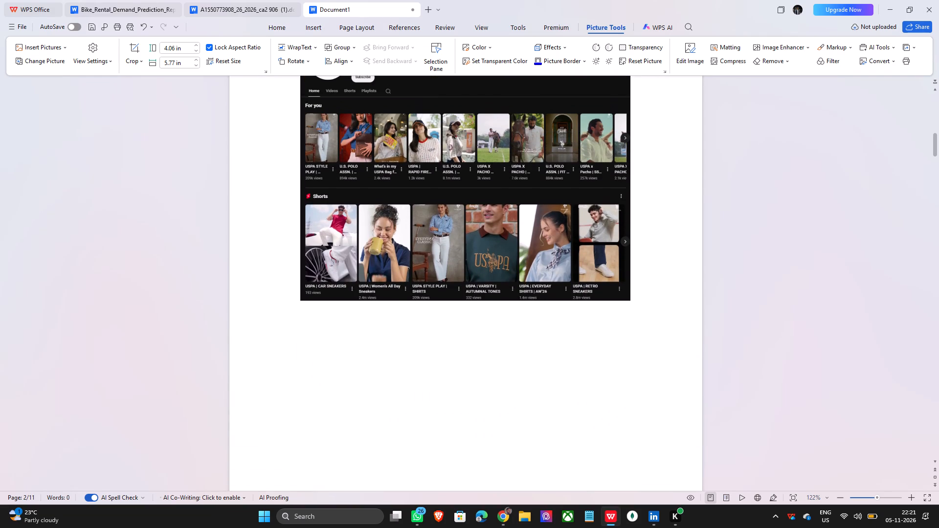
{"action": "left_click", "coordinate": [641, 286]}
{"action": "scroll", "coordinate": [641, 286], "scroll_direction": "up", "scroll_amount": 1}
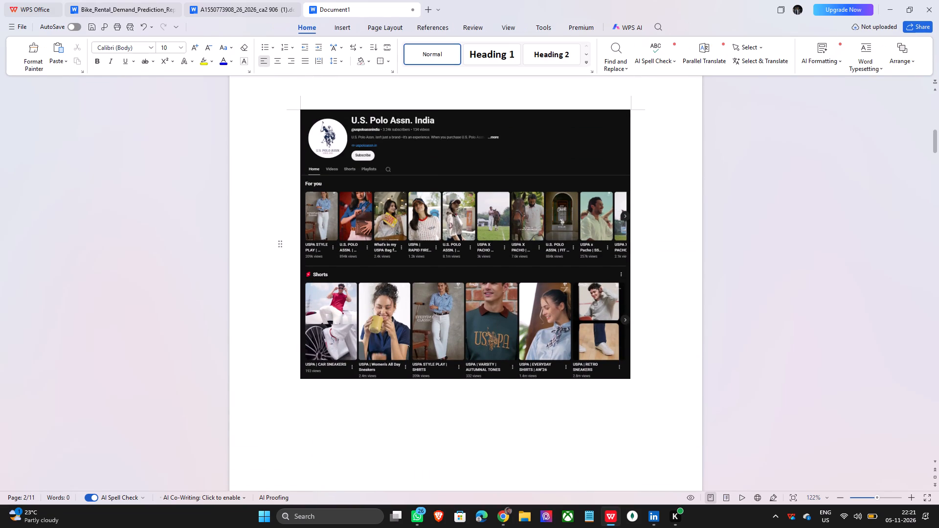
{"action": "key", "text": "ctrl+v"}
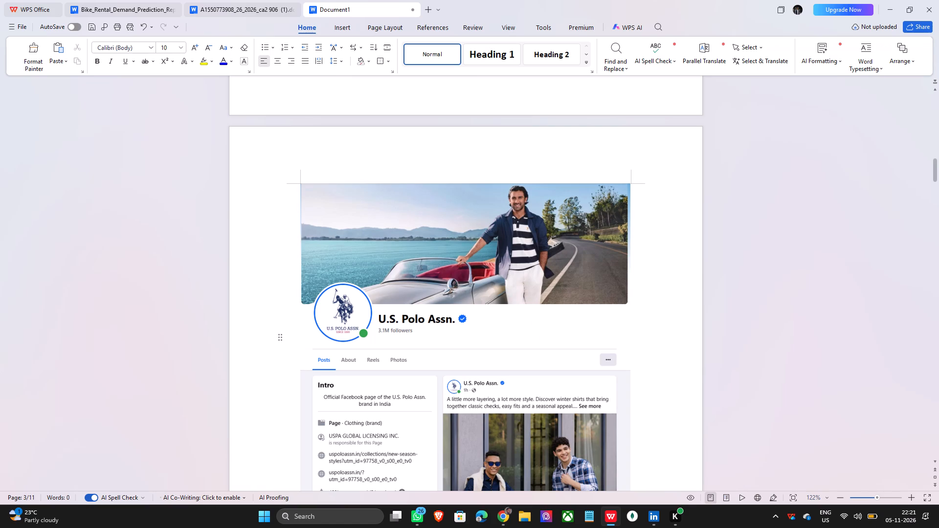
{"action": "scroll", "coordinate": [524, 336], "scroll_direction": "up", "scroll_amount": 6}
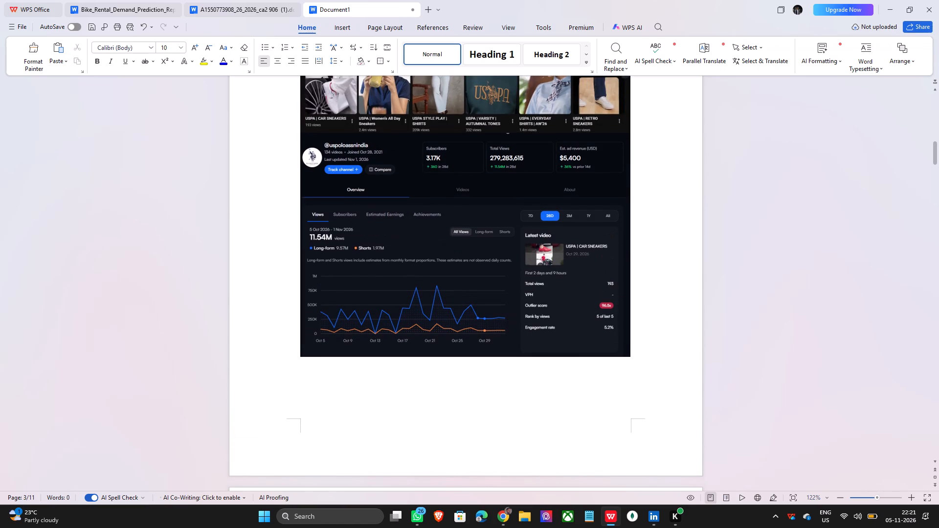
Switch back to vidIQ in Chrome and capture a screenshot of U.S. Polo Assn. India's Top videos table and Long-form vs Shorts section.
{"action": "left_click", "coordinate": [502, 515]}
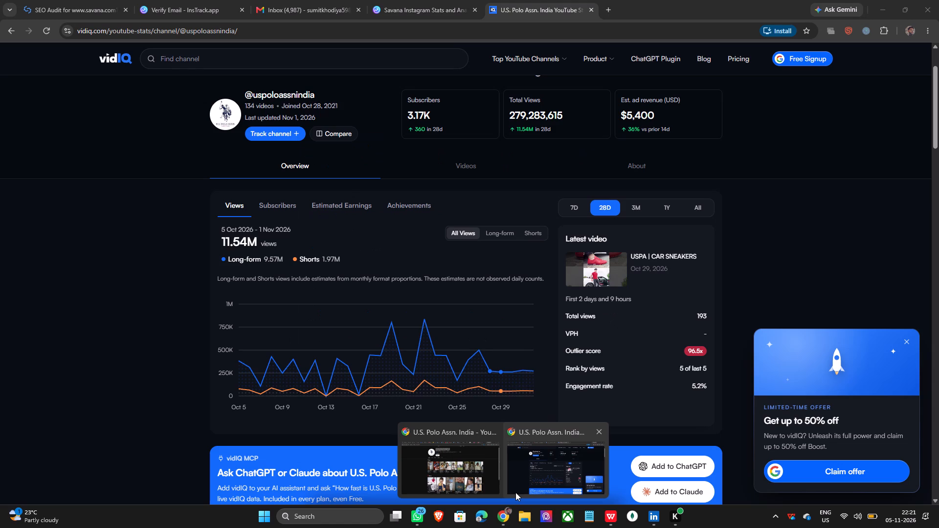
{"action": "left_click", "coordinate": [515, 492]}
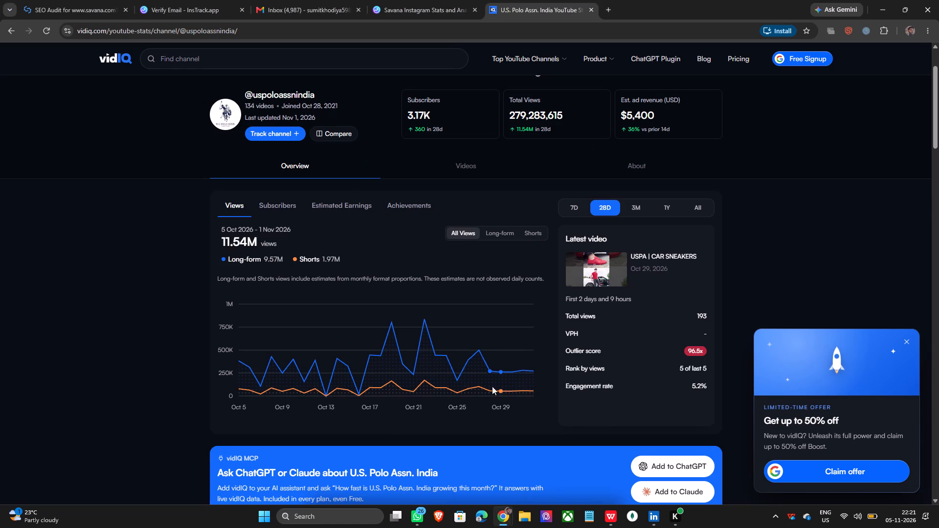
{"action": "scroll", "coordinate": [492, 386], "scroll_direction": "down", "scroll_amount": 5}
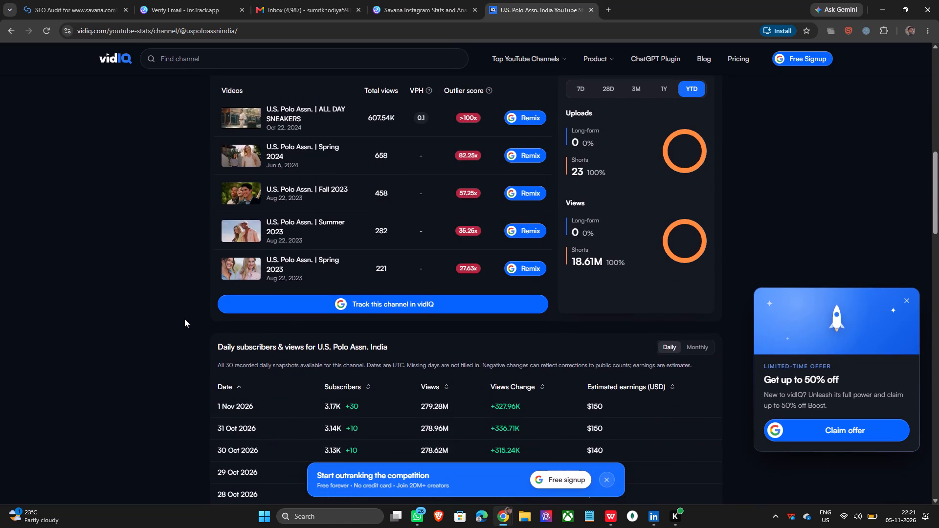
{"action": "left_click", "coordinate": [184, 319]}
{"action": "scroll", "coordinate": [184, 319], "scroll_direction": "up", "scroll_amount": 1}
{"action": "key", "text": "Print"}
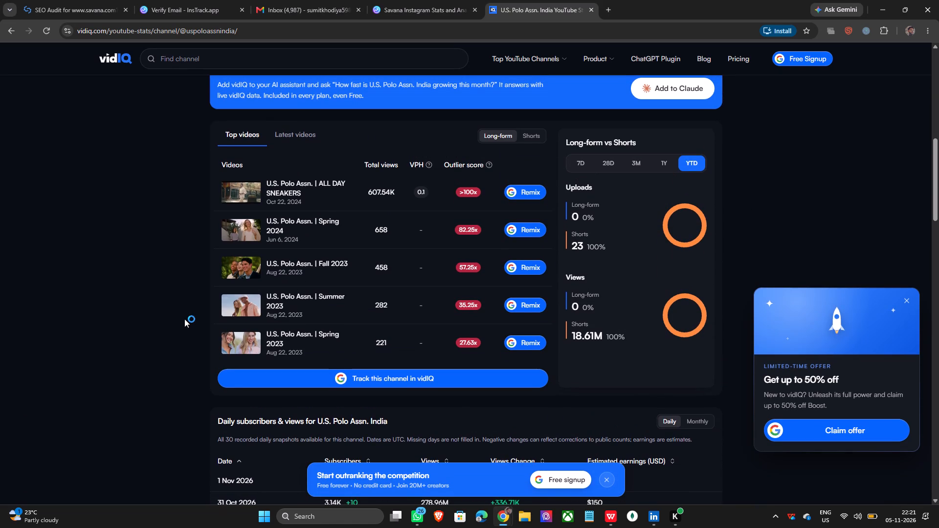
{"action": "left_click_drag", "start_coordinate": [210, 115], "coordinate": [554, 297]}
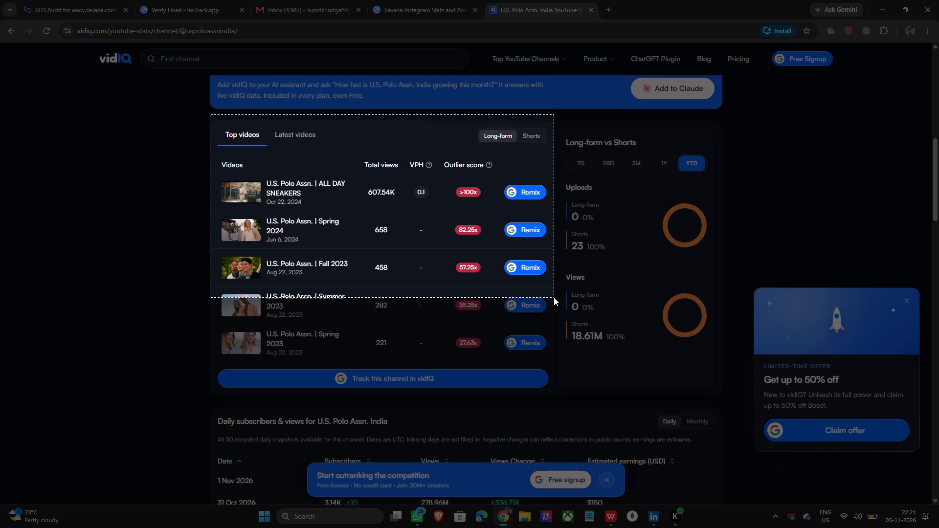
{"action": "left_click_drag", "start_coordinate": [554, 297], "coordinate": [721, 393]}
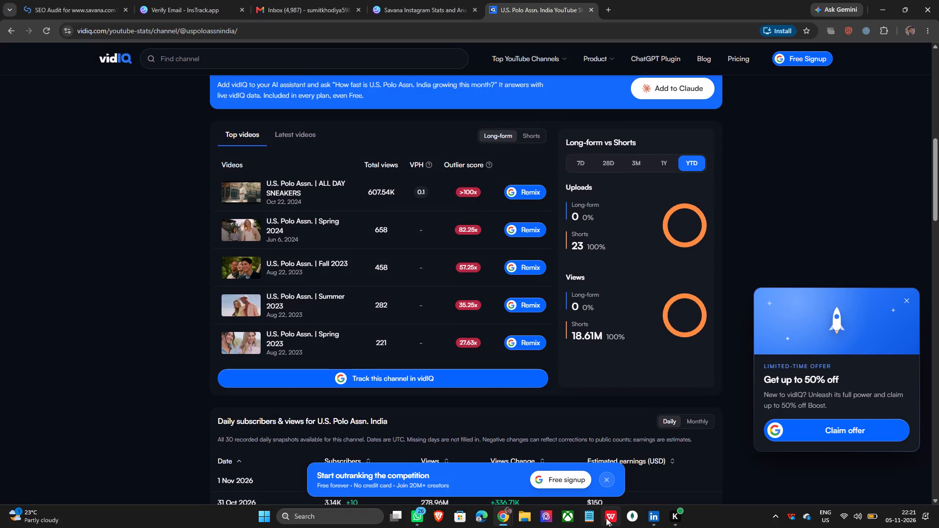
Switch to Document1 in WPS Office and paste the Top videos screenshot directly after the U.S. Polo Assn. India vidIQ overview image.
{"action": "left_click", "coordinate": [607, 518]}
{"action": "left_click", "coordinate": [639, 352]}
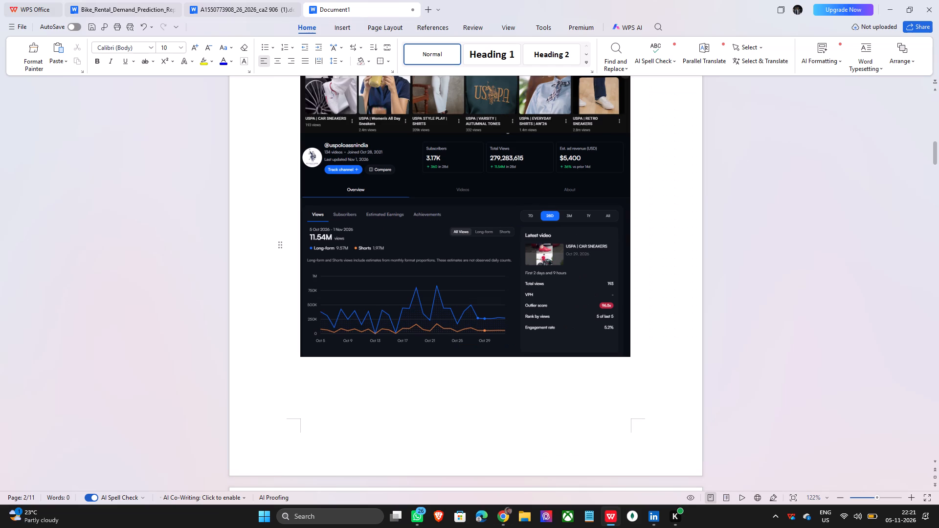
{"action": "key", "text": "ctrl+v"}
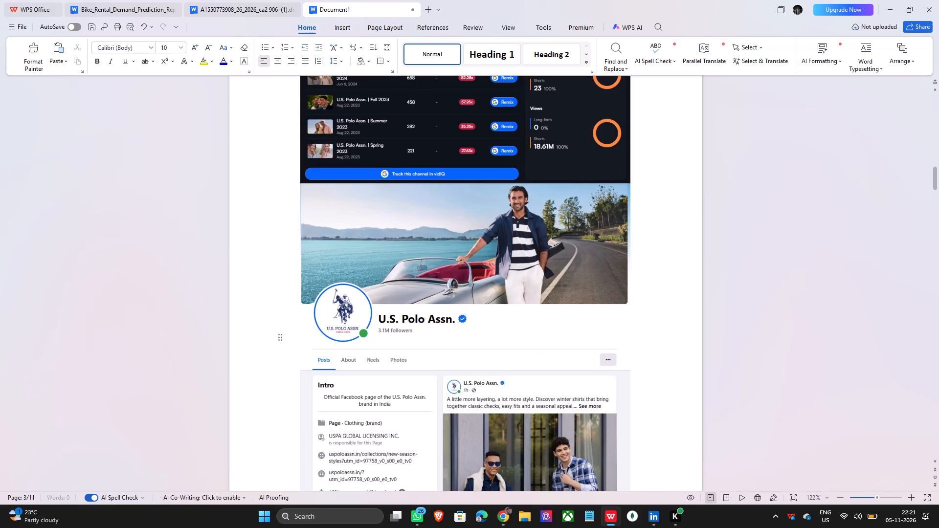
{"action": "scroll", "coordinate": [639, 352], "scroll_direction": "up", "scroll_amount": 6}
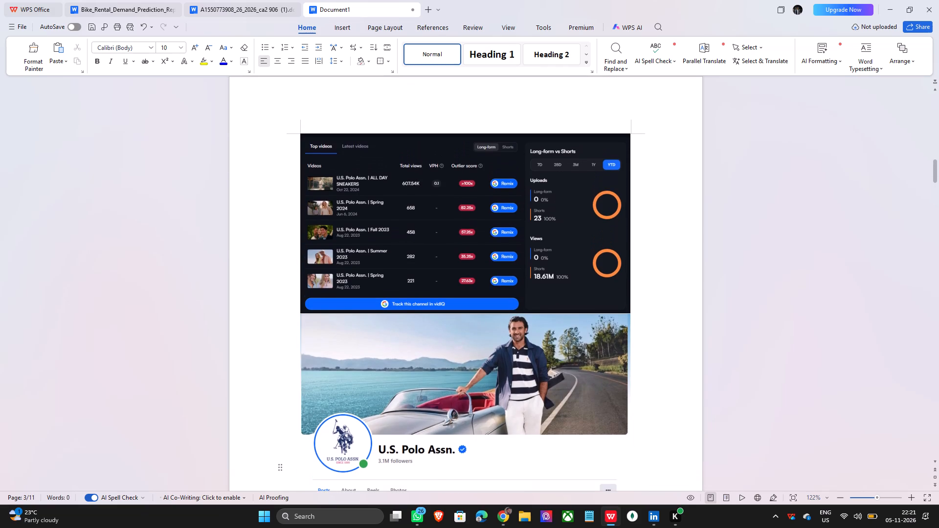
Switch to the assignment brief document and review the aspects to evaluate for both brands.
{"action": "scroll", "coordinate": [639, 352], "scroll_direction": "up", "scroll_amount": 4}
{"action": "left_click", "coordinate": [241, 0]}
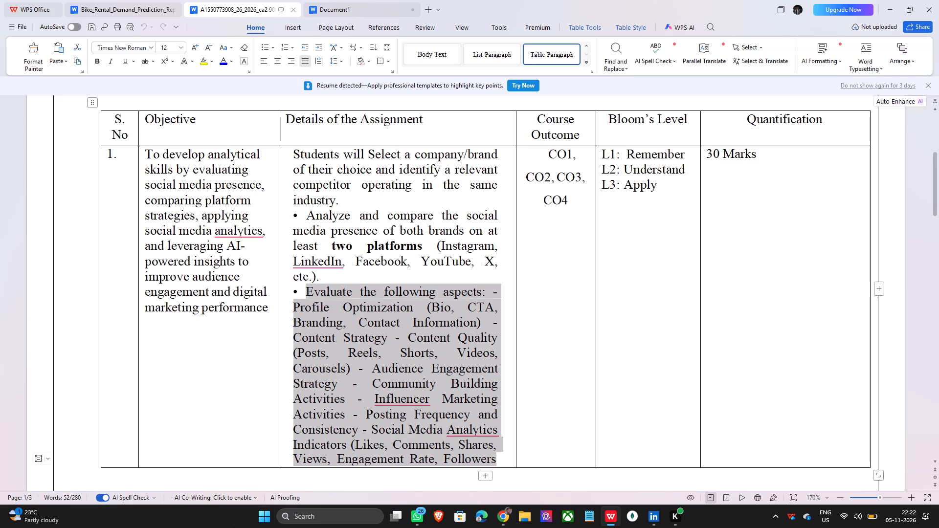
Switch to the Chrome window showing U.S. Polo Assn. India's vidIQ YouTube statistics.
{"action": "left_click", "coordinate": [506, 526]}
{"action": "left_click", "coordinate": [526, 465]}
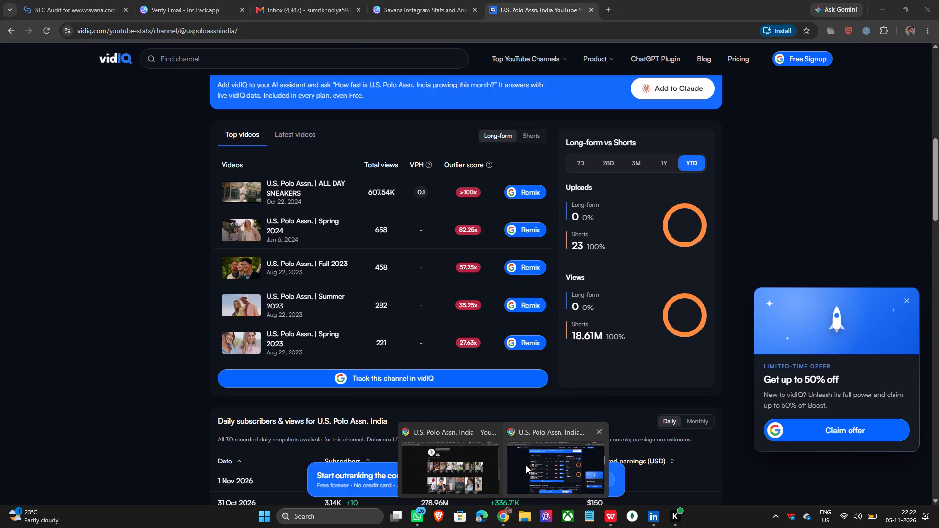
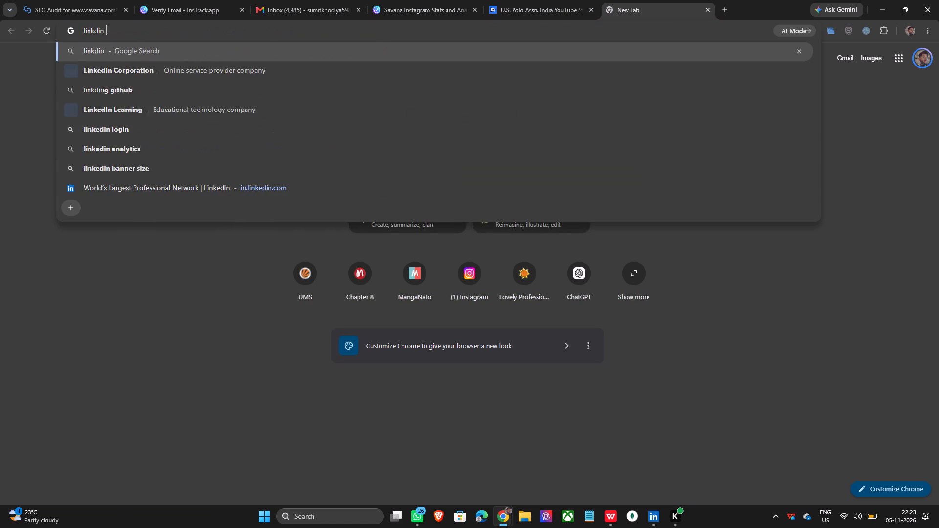
Search Google for linkedin analytics and open Taplio's "LinkedIn Analytics Tool: Track Your Growth" result.
{"action": "type", "text": "in"}
{"action": "key", "text": "BackSpace"}
{"action": "key", "text": "BackSpace"}
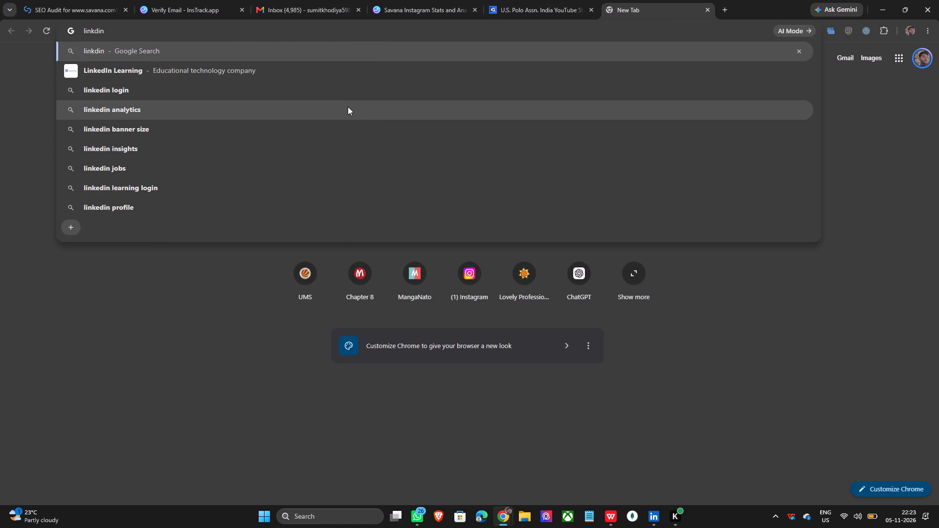
{"action": "left_click", "coordinate": [348, 107]}
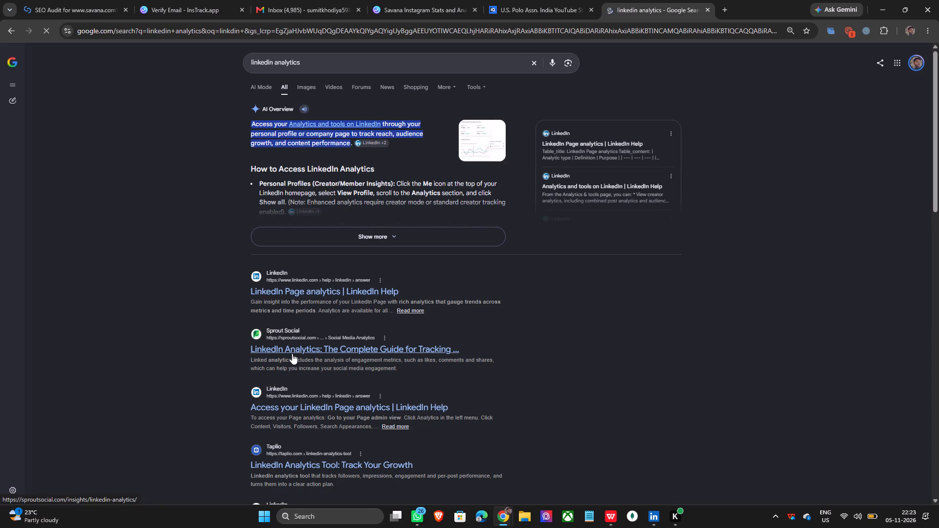
{"action": "left_click", "coordinate": [312, 462]}
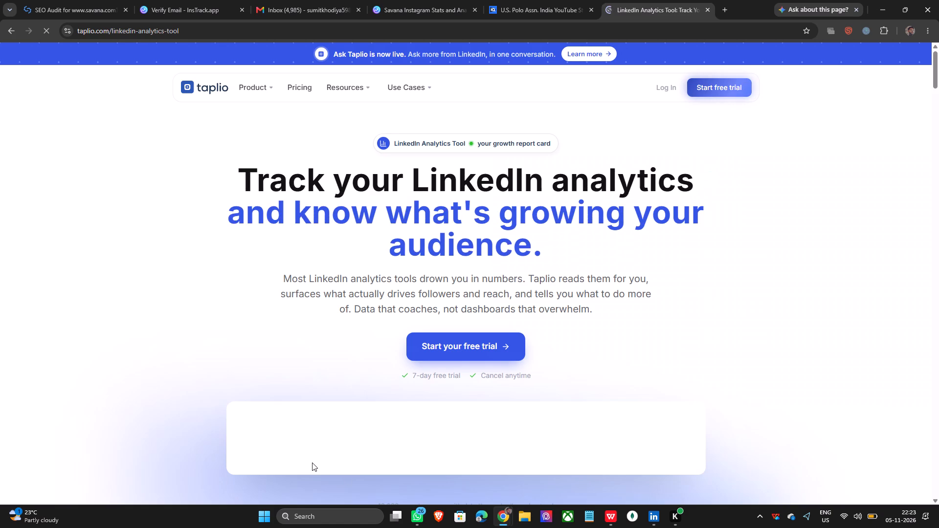
Start the free trial of Taplio's LinkedIn analytics tool.
{"action": "left_click", "coordinate": [454, 342]}
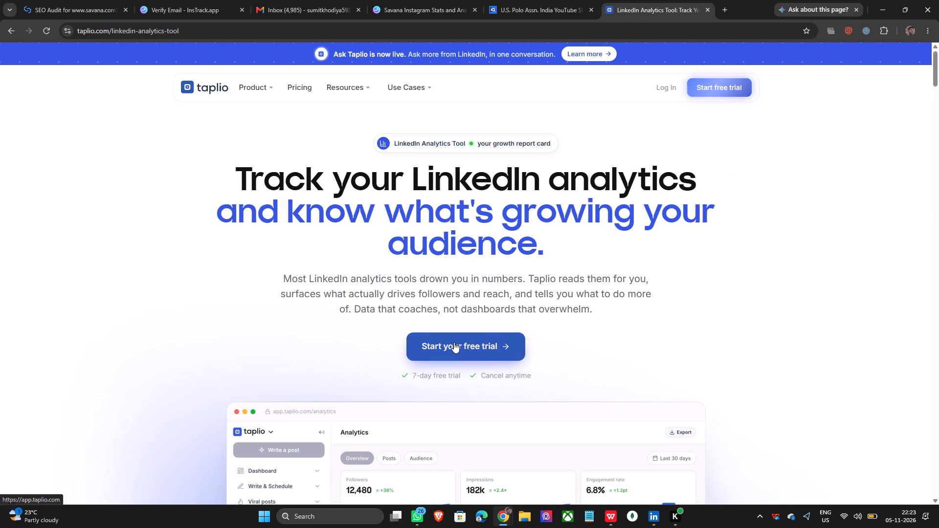
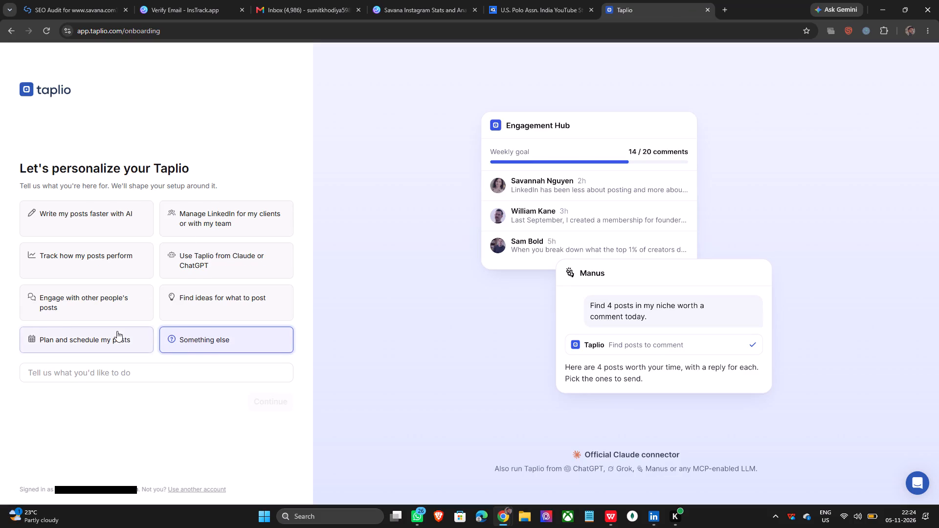
Complete Taplio's introductory questions, giving YouTube as the referral source, and skip installing the Taplio Connect extension.
{"action": "left_click", "coordinate": [254, 390]}
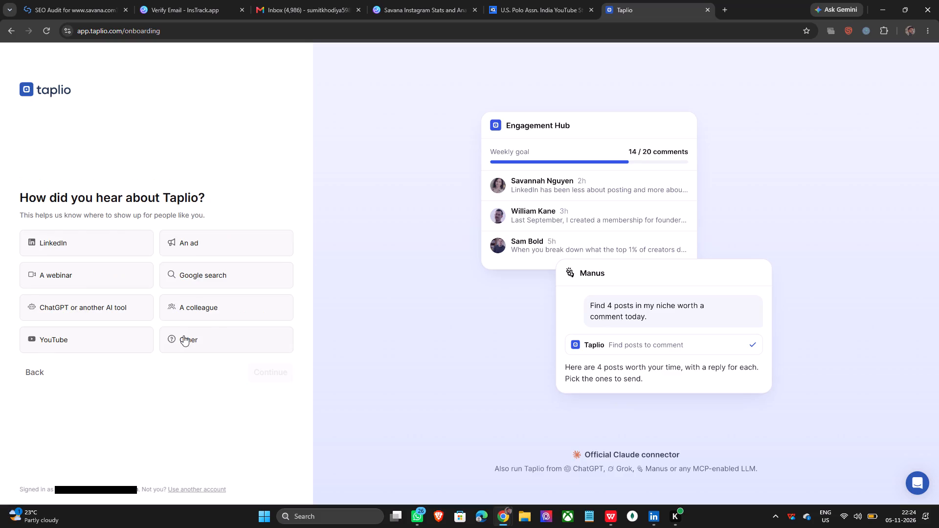
{"action": "left_click", "coordinate": [173, 343]}
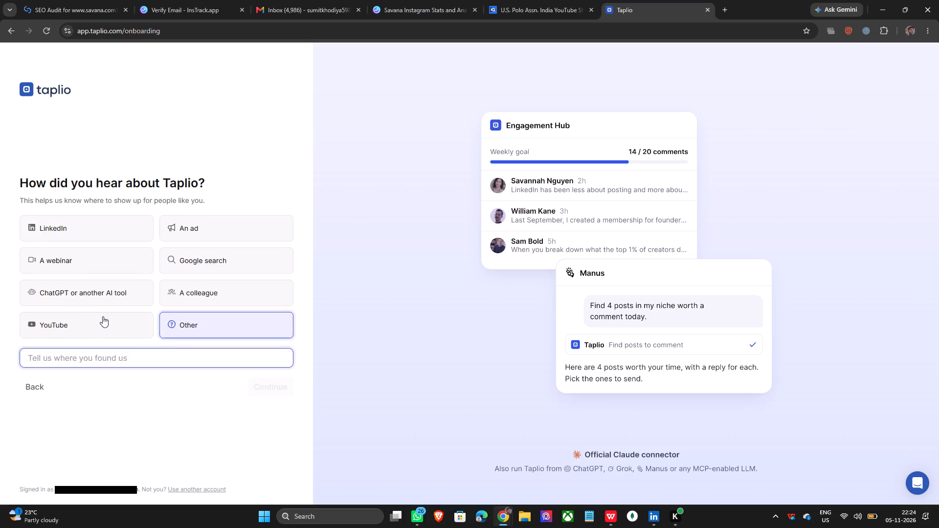
{"action": "left_click", "coordinate": [103, 316]}
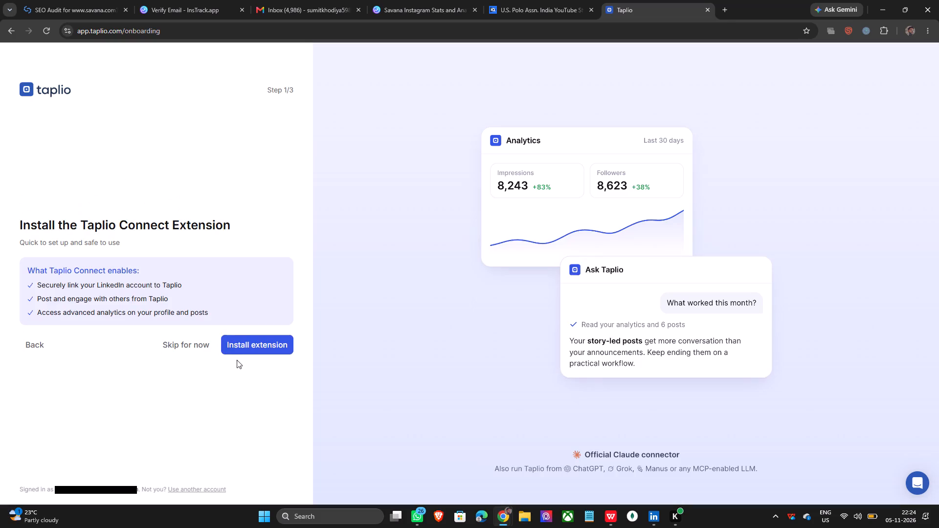
{"action": "left_click", "coordinate": [200, 344]}
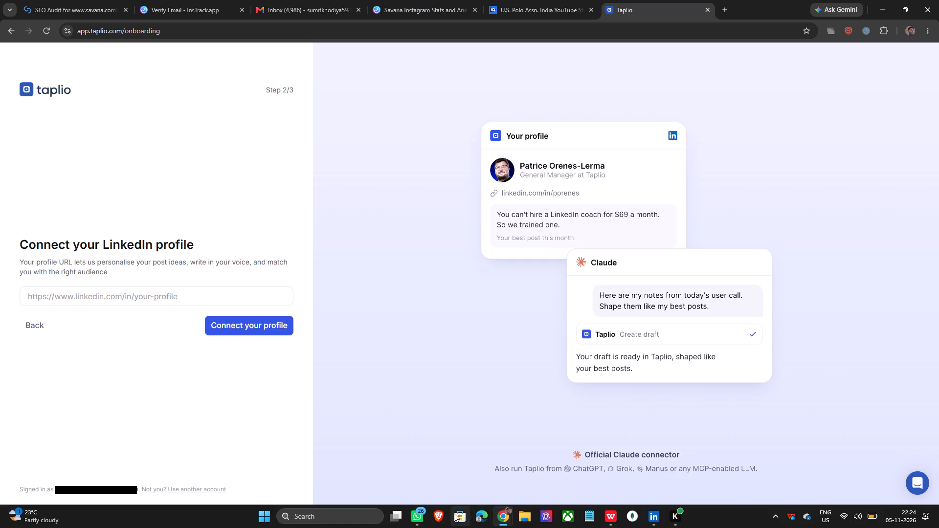
Copy the web address of U.S. Polo Assn. India's LinkedIn company page.
{"action": "left_click", "coordinate": [503, 525]}
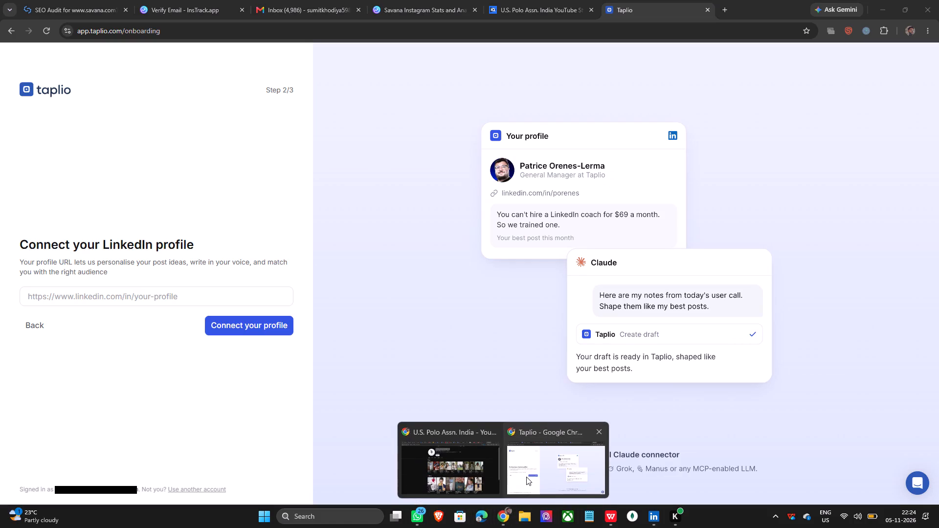
{"action": "left_click", "coordinate": [483, 465]}
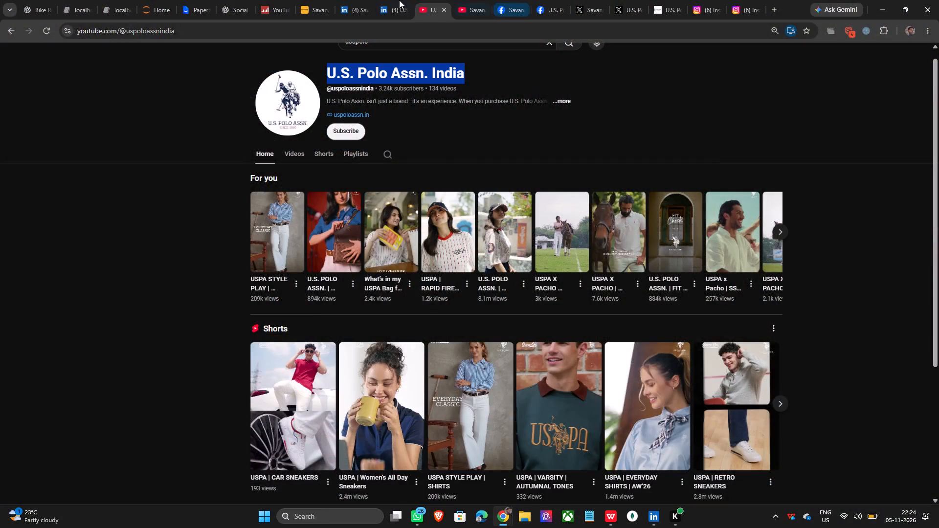
{"action": "left_click", "coordinate": [366, 1]}
{"action": "left_click", "coordinate": [382, 0]}
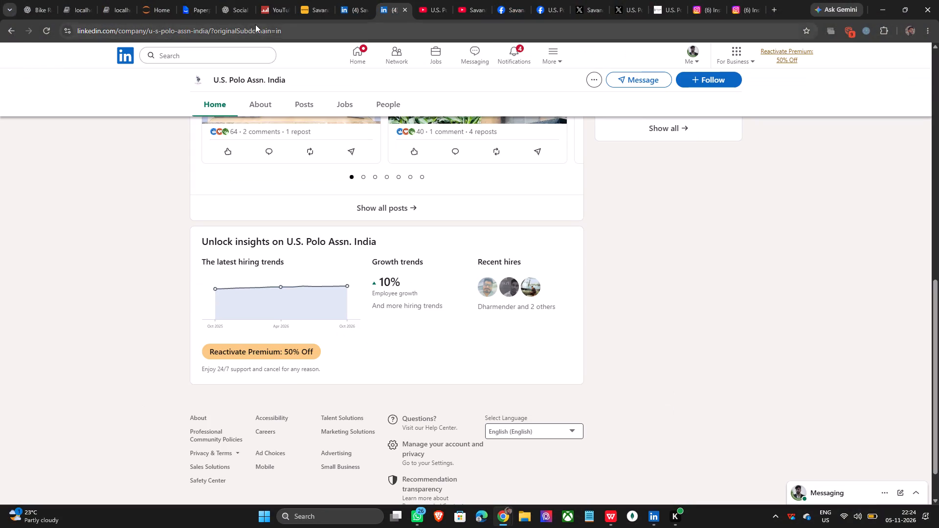
{"action": "left_click", "coordinate": [282, 28]}
{"action": "left_click", "coordinate": [295, 28]}
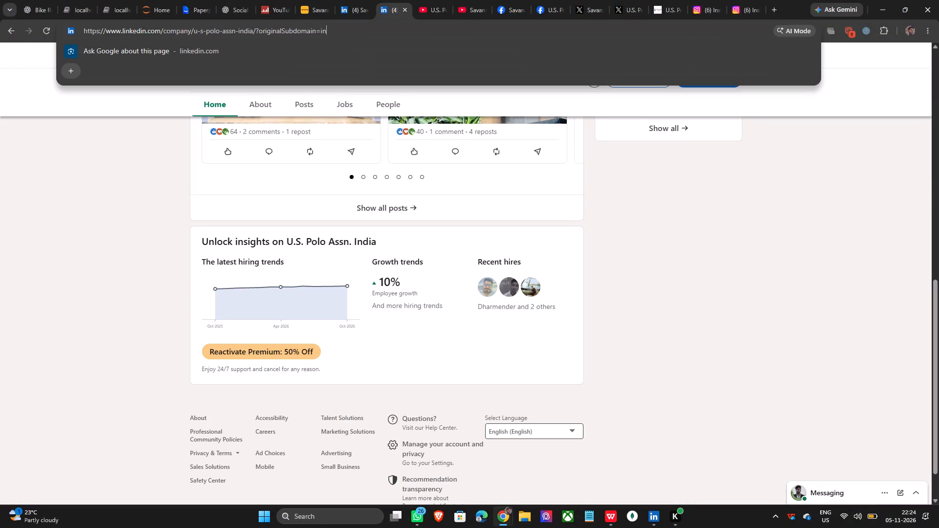
{"action": "key", "text": "ctrl+a"}
{"action": "key", "text": "ctrl+c"}
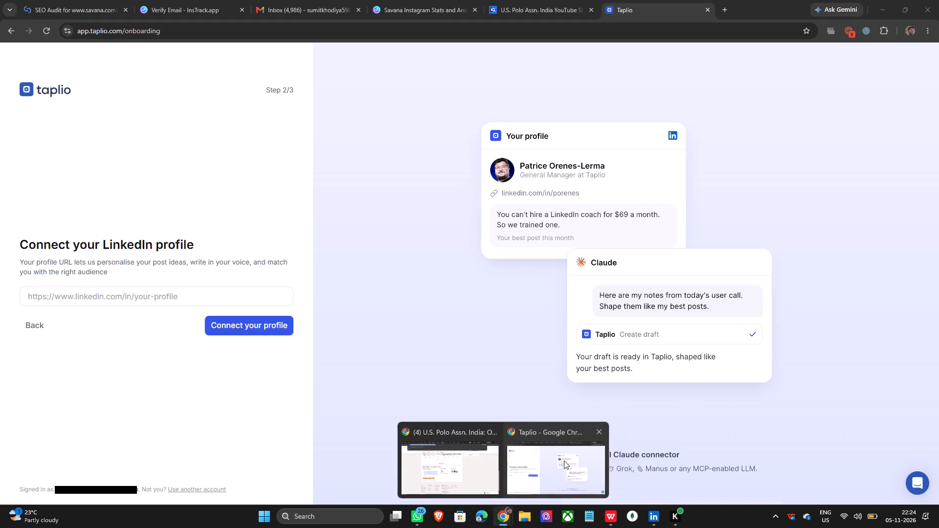
Try to connect the copied U.S. Polo Assn. India page address as the LinkedIn profile in Taplio.
{"action": "left_click", "coordinate": [564, 461]}
{"action": "left_click", "coordinate": [163, 294]}
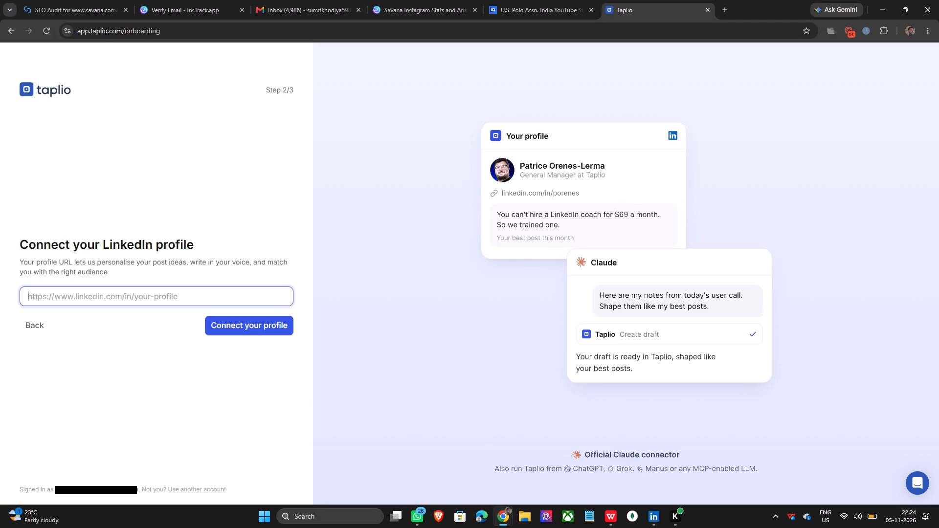
{"action": "key", "text": "ctrl+v"}
{"action": "left_click", "coordinate": [215, 324]}
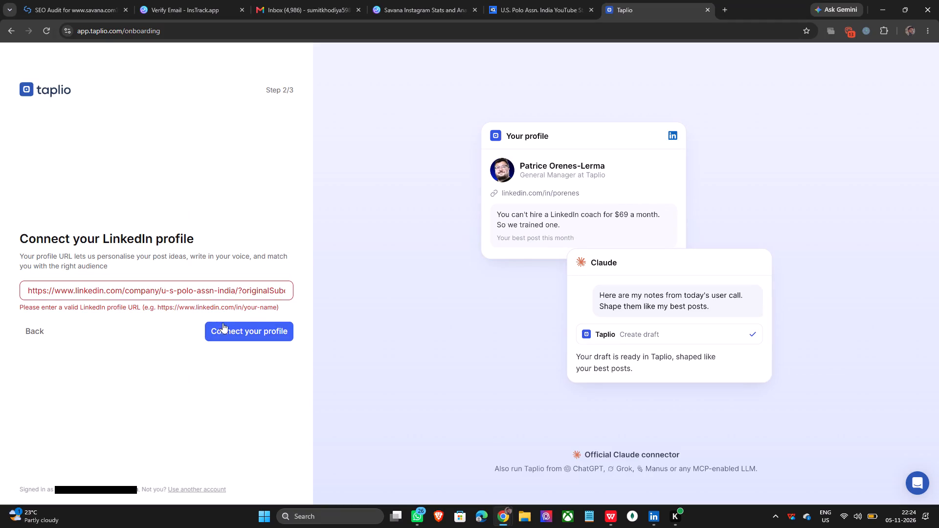
{"action": "scroll", "coordinate": [279, 290], "scroll_direction": "left", "scroll_amount": 4}
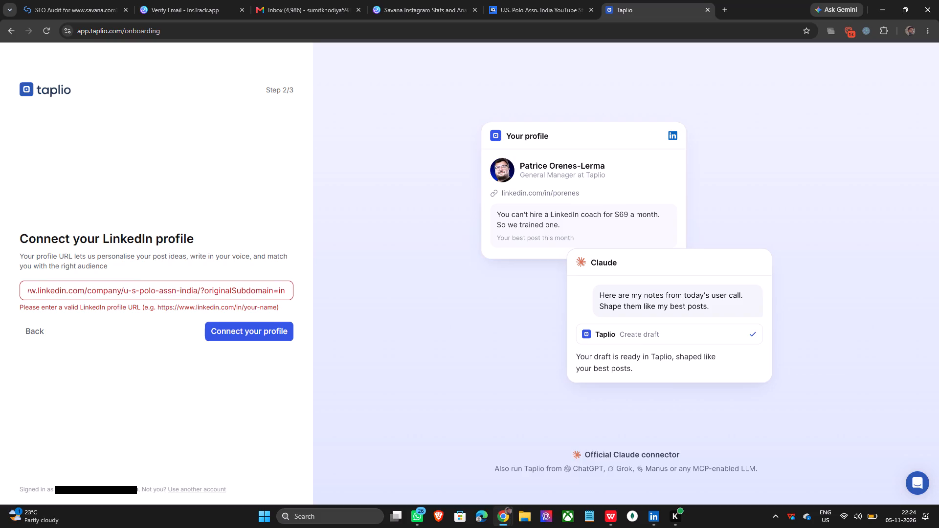
{"action": "scroll", "coordinate": [279, 290], "scroll_direction": "left", "scroll_amount": 1}
{"action": "left_click", "coordinate": [286, 290]}
{"action": "key", "text": "BackSpace"}
{"action": "key", "text": "BackSpace"}
{"action": "key", "text": "BackSpace"}
{"action": "key", "text": "BackSpace"}
{"action": "key", "text": "BackSpace"}
{"action": "key", "text": "BackSpace"}
{"action": "key", "text": "BackSpace"}
{"action": "key", "text": "BackSpace"}
{"action": "key", "text": "BackSpace"}
{"action": "key", "text": "BackSpace"}
{"action": "key", "text": "BackSpace"}
{"action": "key", "text": "BackSpace"}
{"action": "key", "text": "BackSpace"}
{"action": "key", "text": "BackSpace"}
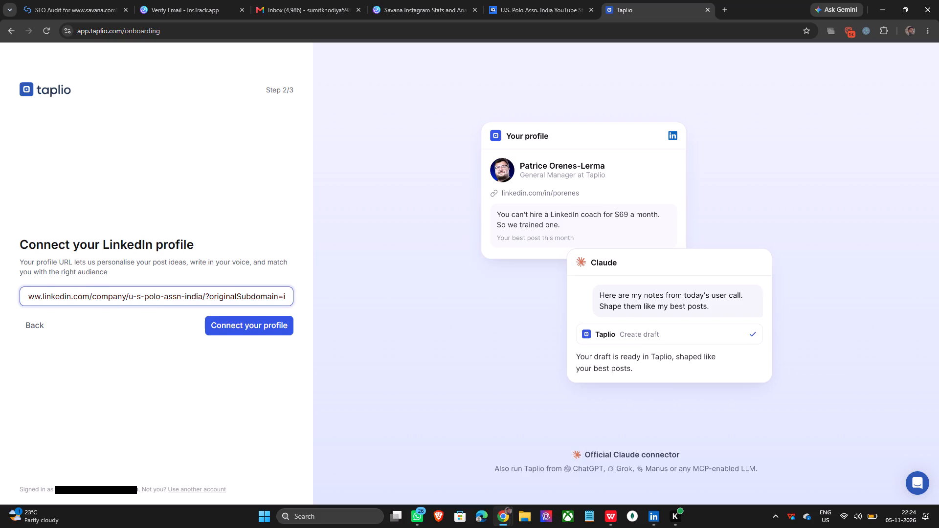
{"action": "key", "text": "BackSpace"}
{"action": "key", "text": "BackSpace"}
{"action": "key", "text": "BackSpace"}
{"action": "key", "text": "BackSpace"}
{"action": "key", "text": "BackSpace"}
{"action": "key", "text": "BackSpace"}
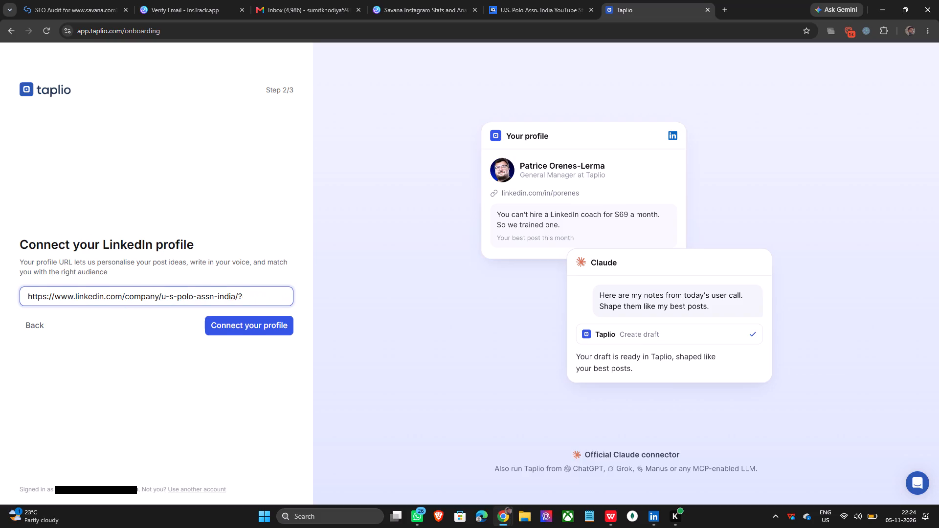
{"action": "key", "text": "BackSpace"}
{"action": "key", "text": "BackSpace"}
{"action": "left_click", "coordinate": [285, 318]}
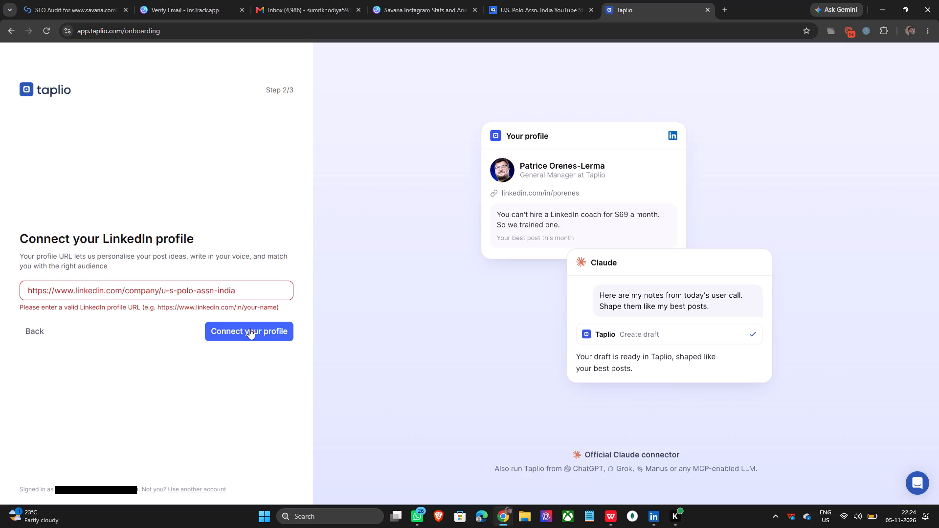
{"action": "left_click", "coordinate": [160, 289]}
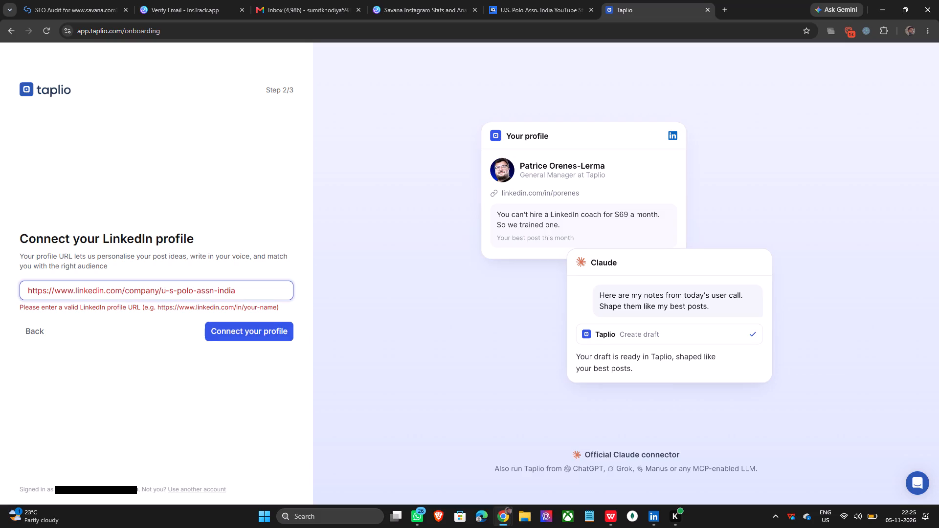
{"action": "left_click", "coordinate": [161, 289]}
{"action": "key", "text": "BackSpace"}
{"action": "key", "text": "BackSpace"}
{"action": "key", "text": "BackSpace"}
{"action": "key", "text": "BackSpace"}
{"action": "key", "text": "BackSpace"}
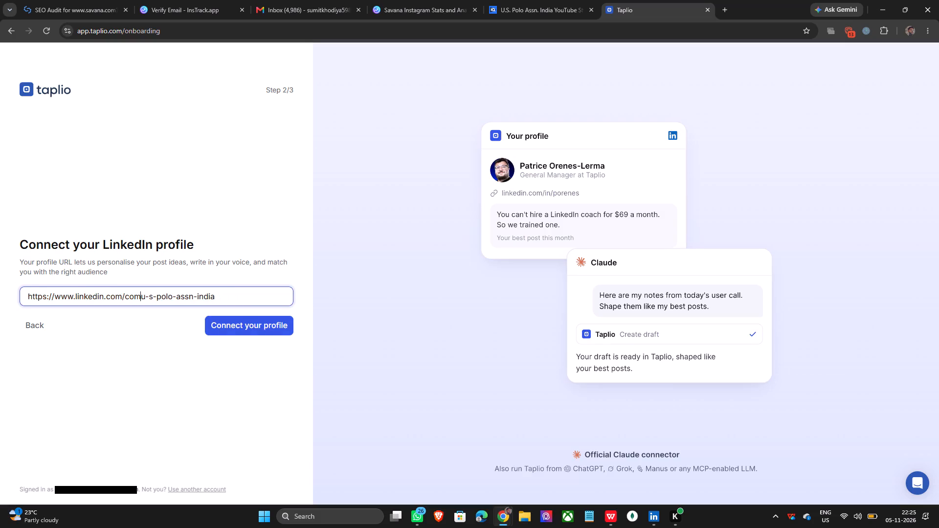
{"action": "key", "text": "BackSpace"}
{"action": "key", "text": "BackSpace"}
{"action": "key", "text": "BackSpace"}
{"action": "left_click", "coordinate": [210, 319]}
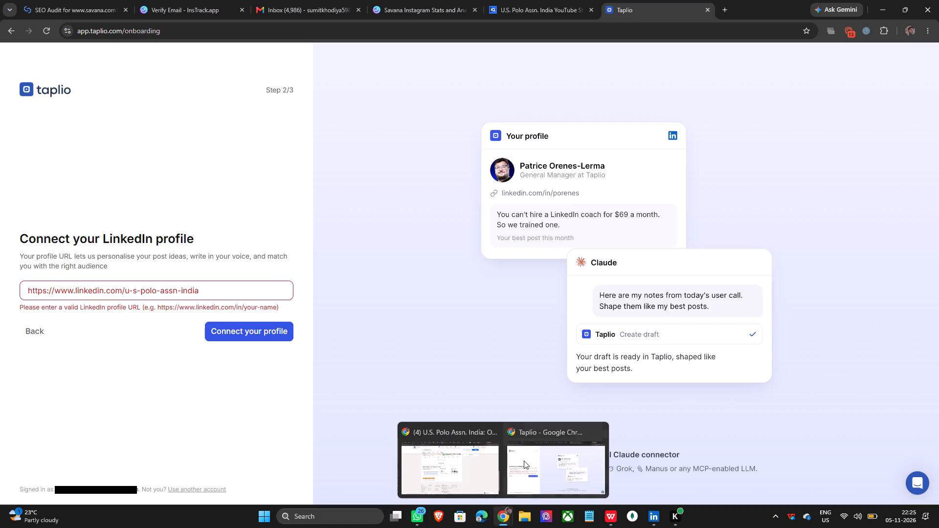
Copy the page name U.S. Polo Assn. India from its LinkedIn company page and return to Taplio.
{"action": "left_click", "coordinate": [467, 469]}
{"action": "scroll", "coordinate": [489, 277], "scroll_direction": "up", "scroll_amount": 6}
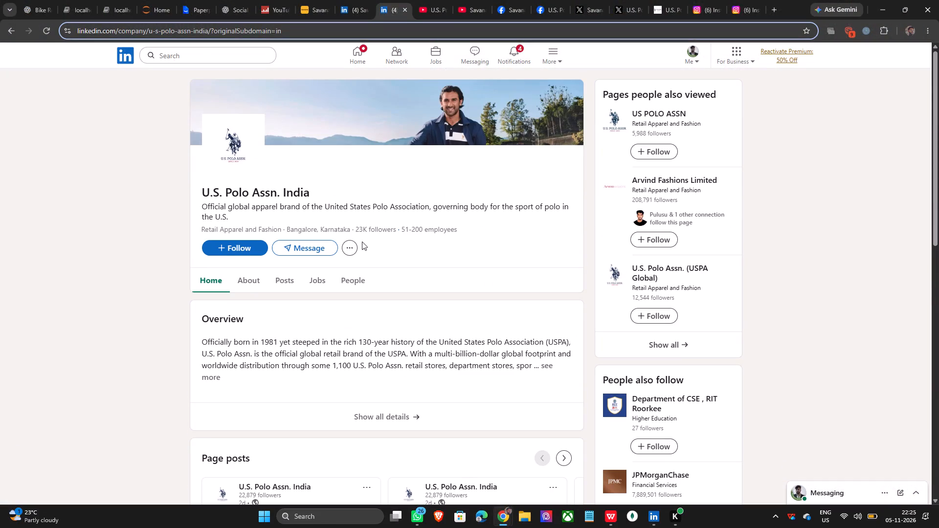
{"action": "left_click", "coordinate": [355, 245]}
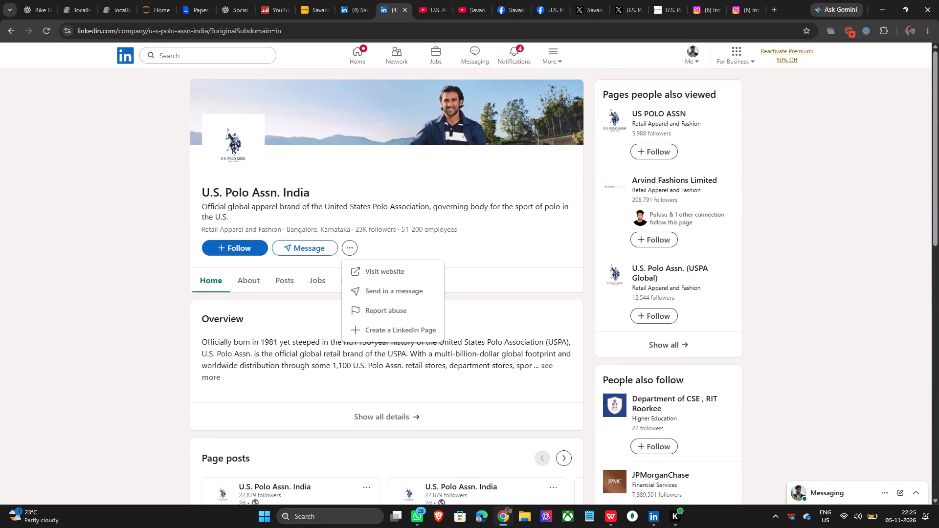
{"action": "left_click", "coordinate": [281, 292]}
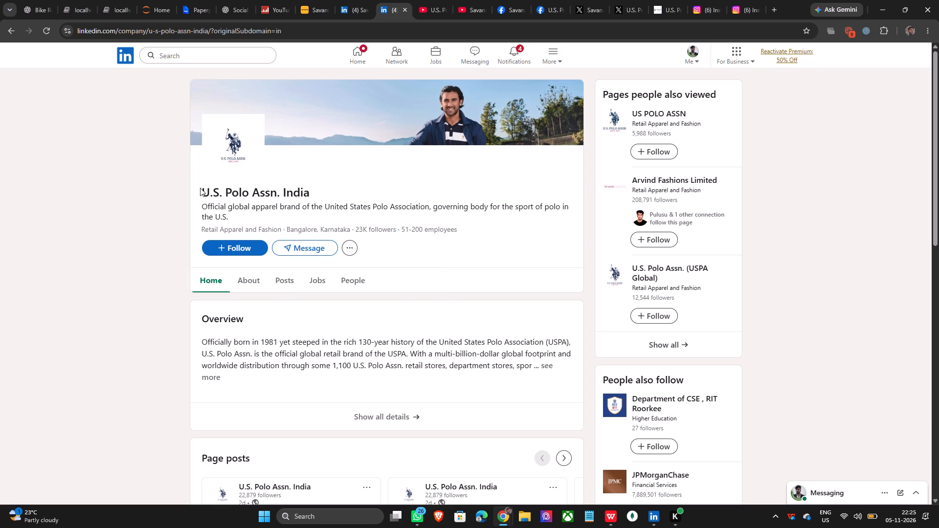
{"action": "left_click_drag", "start_coordinate": [200, 188], "coordinate": [317, 194]}
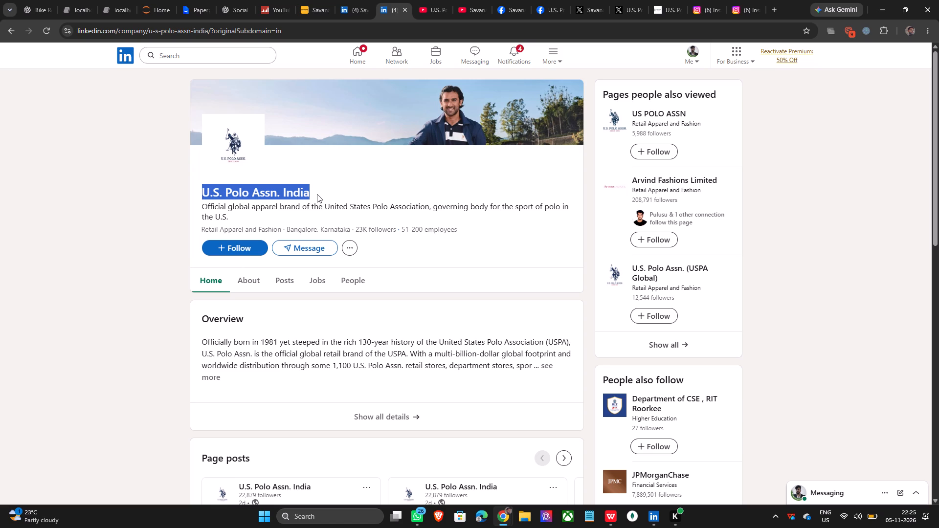
{"action": "key", "text": "ctrl+c"}
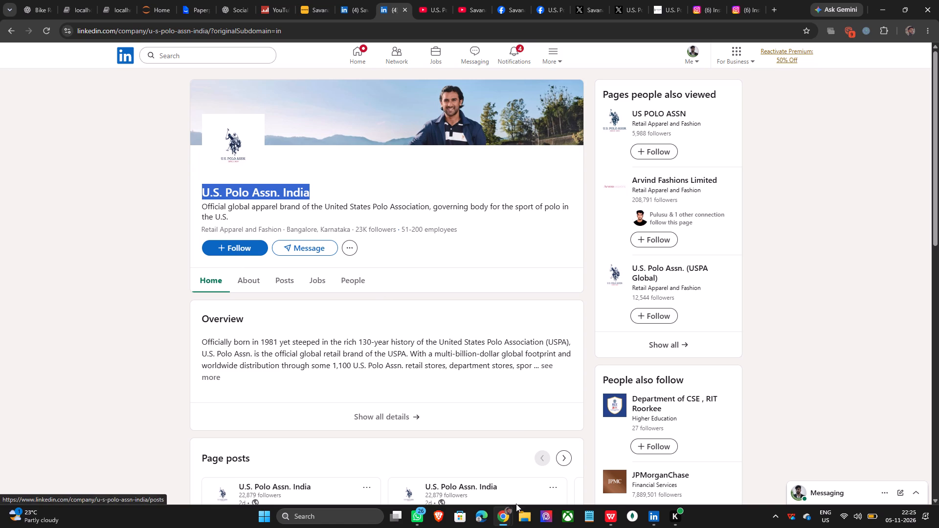
{"action": "left_click", "coordinate": [613, 507]}
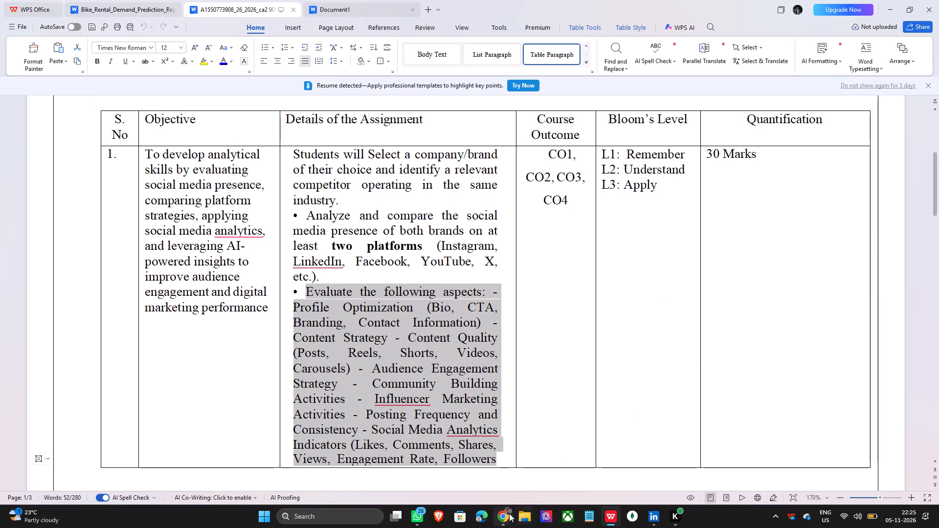
{"action": "left_click", "coordinate": [551, 482]}
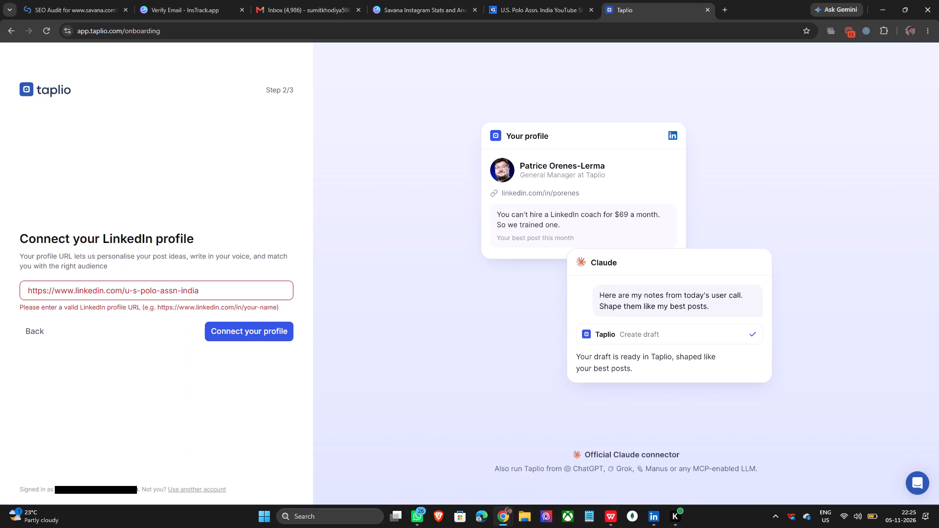
Replace the ending of the profile address with the copied name U.S. Polo Assn. India and try connecting it.
{"action": "left_click", "coordinate": [201, 290]}
{"action": "key", "text": "BackSpace"}
{"action": "key", "text": "BackSpace"}
{"action": "key", "text": "BackSpace"}
{"action": "key", "text": "BackSpace"}
{"action": "key", "text": "BackSpace"}
{"action": "key", "text": "BackSpace"}
{"action": "key", "text": "BackSpace"}
{"action": "key", "text": "BackSpace"}
{"action": "key", "text": "BackSpace"}
{"action": "key", "text": "BackSpace"}
{"action": "key", "text": "BackSpace"}
{"action": "key", "text": "BackSpace"}
{"action": "key", "text": "BackSpace"}
{"action": "key", "text": "BackSpace"}
{"action": "key", "text": "BackSpace"}
{"action": "key", "text": "BackSpace"}
{"action": "key", "text": "BackSpace"}
{"action": "key", "text": "BackSpace"}
{"action": "key", "text": "BackSpace"}
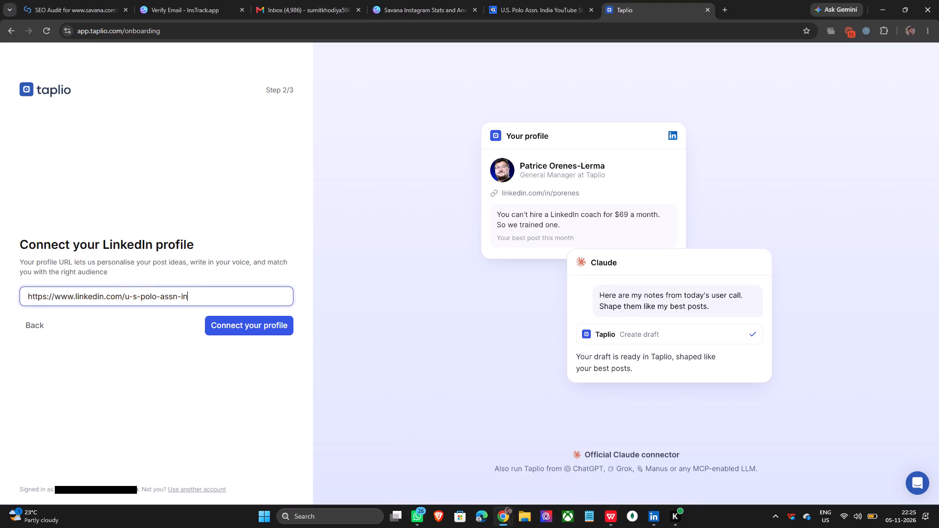
{"action": "key", "text": "ctrl+v"}
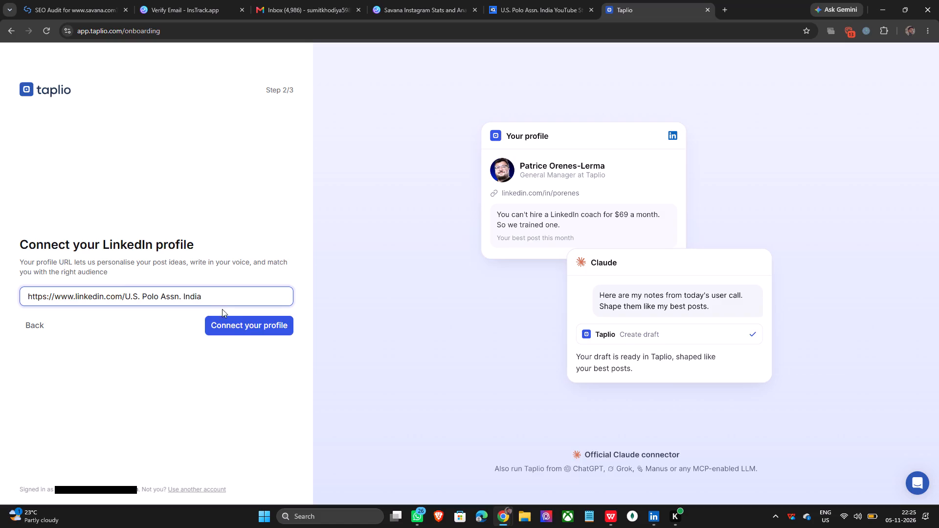
{"action": "left_click", "coordinate": [236, 323]}
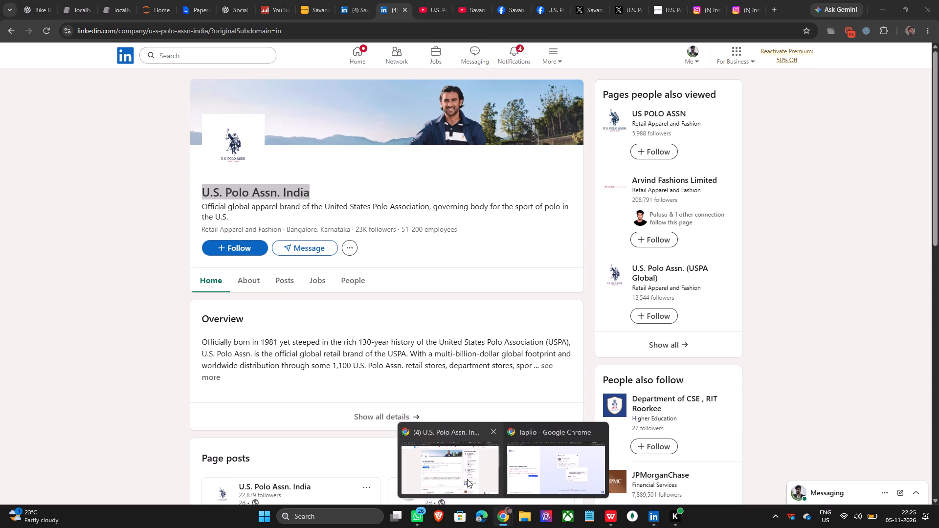
Return from Taplio to LinkedIn and open Savana's company page.
{"action": "left_click", "coordinate": [467, 479]}
{"action": "left_click", "coordinate": [355, 3]}
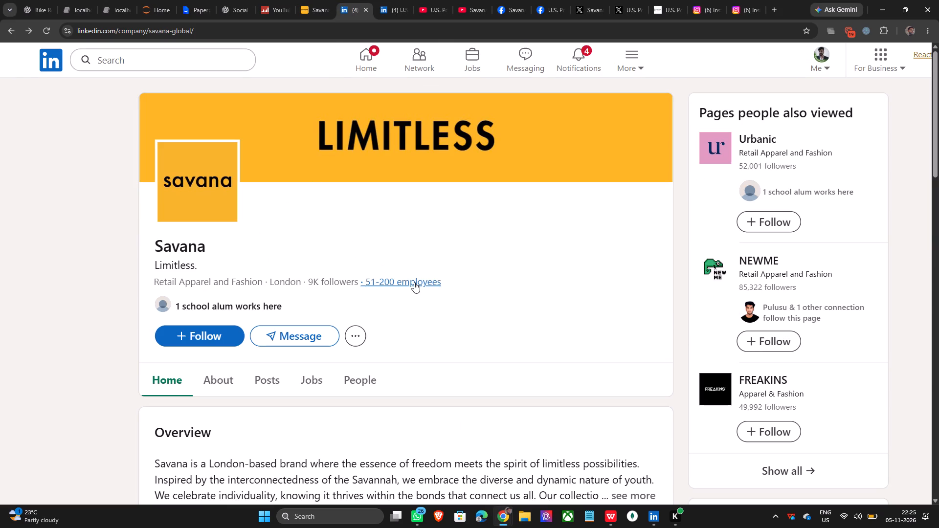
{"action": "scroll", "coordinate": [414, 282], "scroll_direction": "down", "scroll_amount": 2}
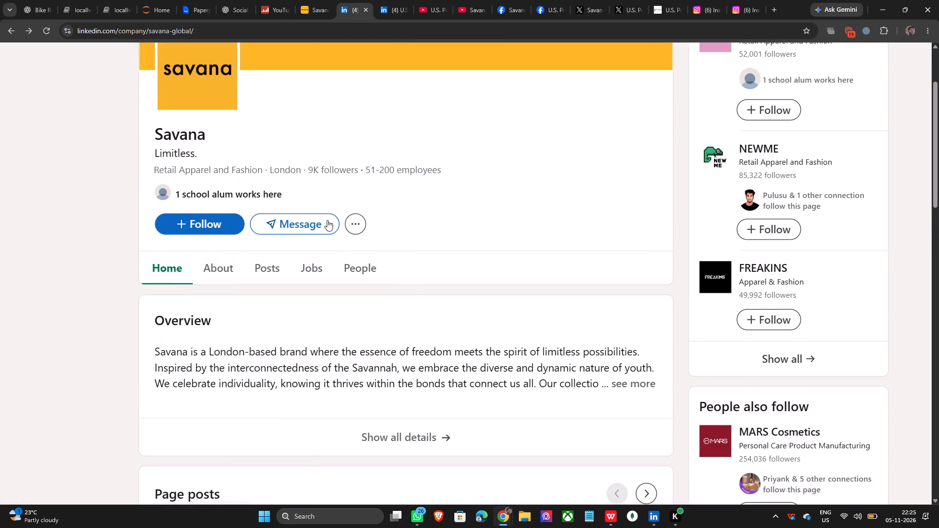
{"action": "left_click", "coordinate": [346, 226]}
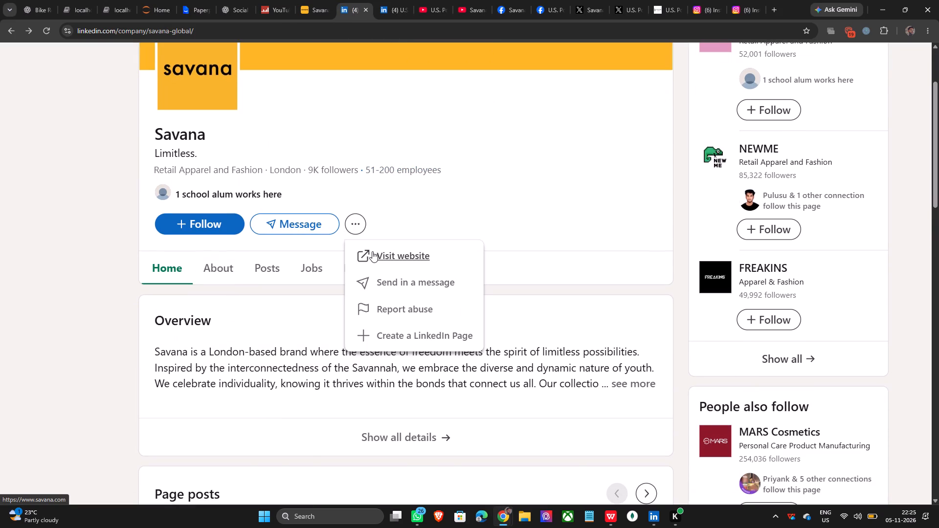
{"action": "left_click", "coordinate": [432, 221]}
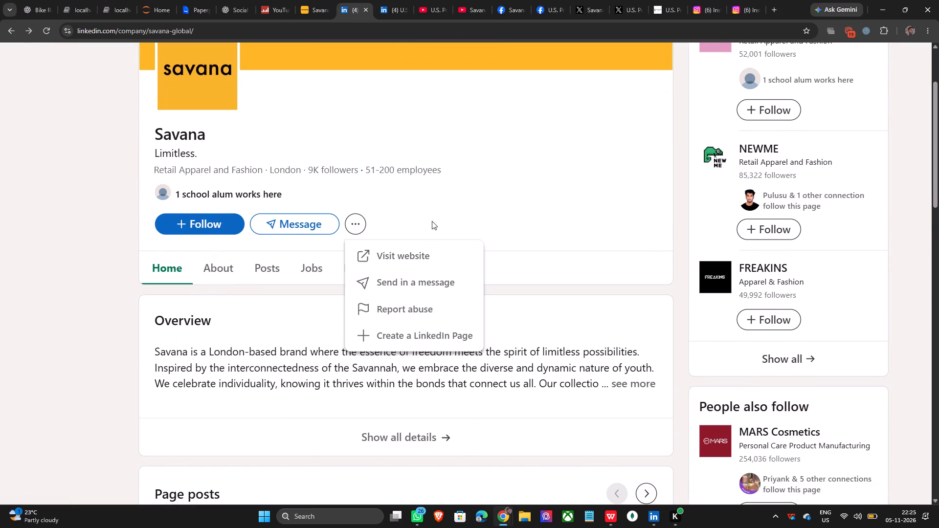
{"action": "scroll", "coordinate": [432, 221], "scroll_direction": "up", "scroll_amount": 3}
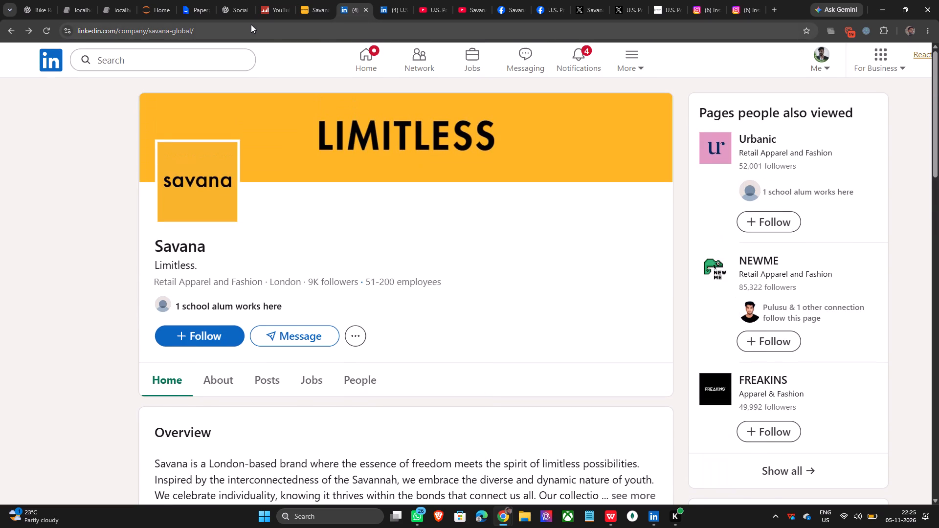
Copy the web address of Savana's LinkedIn company page.
{"action": "left_click", "coordinate": [251, 24]}
{"action": "left_click", "coordinate": [251, 24]}
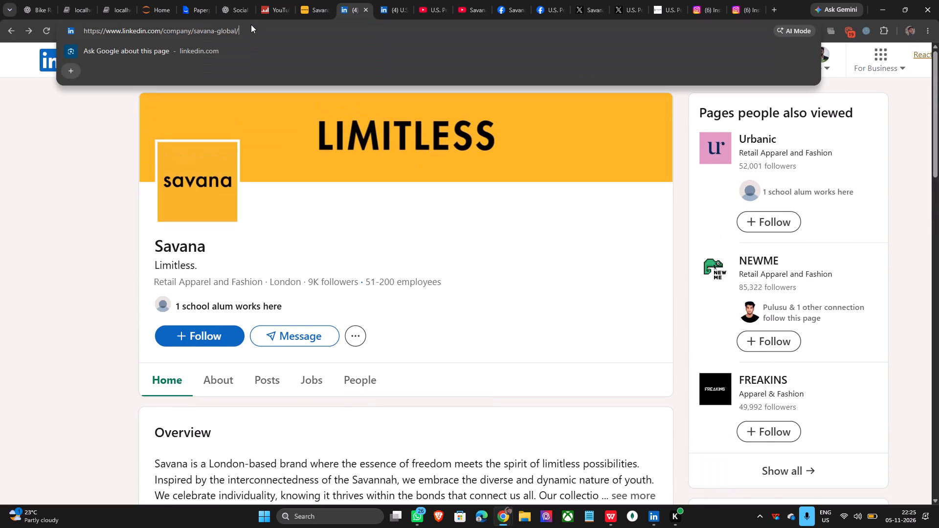
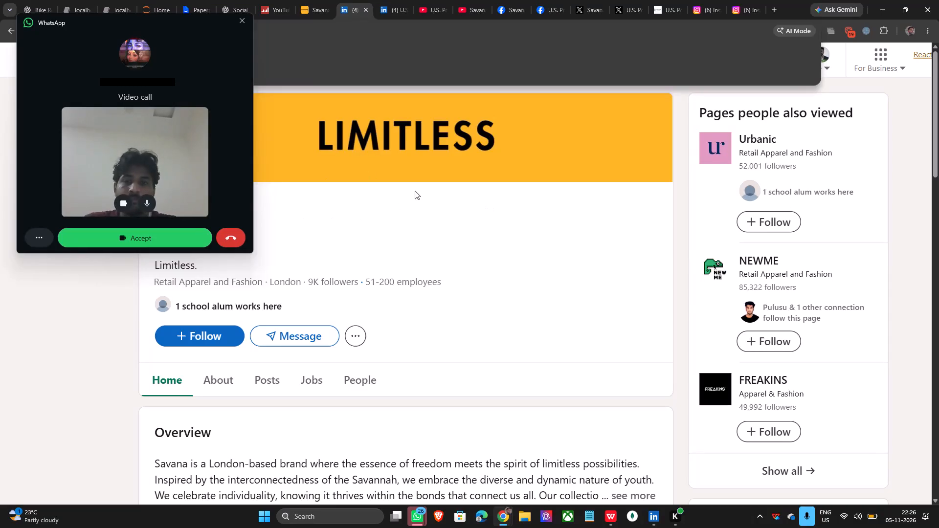
Switch from Savana's LinkedIn page to the other browser window and reopen the U.S. Polo Assn. India YouTube statistics page on vidIQ.
{"action": "left_click", "coordinate": [495, 253]}
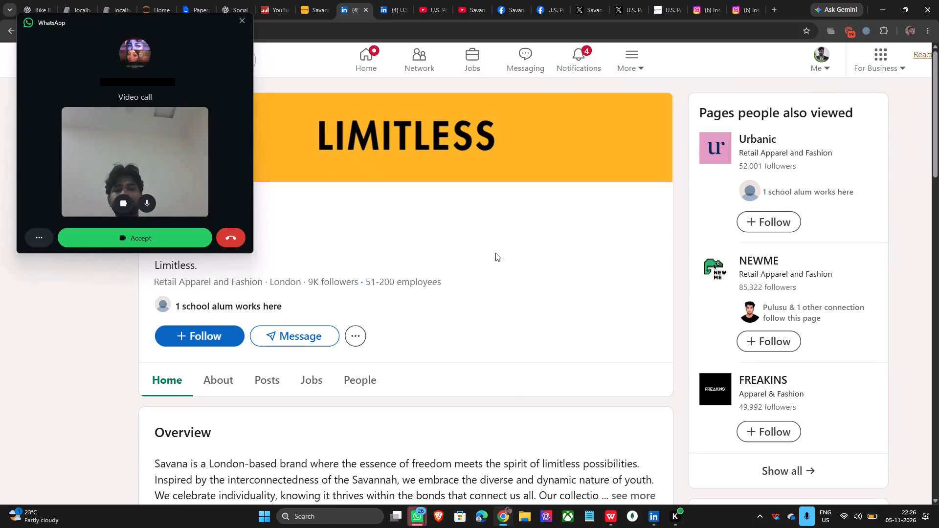
{"action": "left_click", "coordinate": [543, 466]}
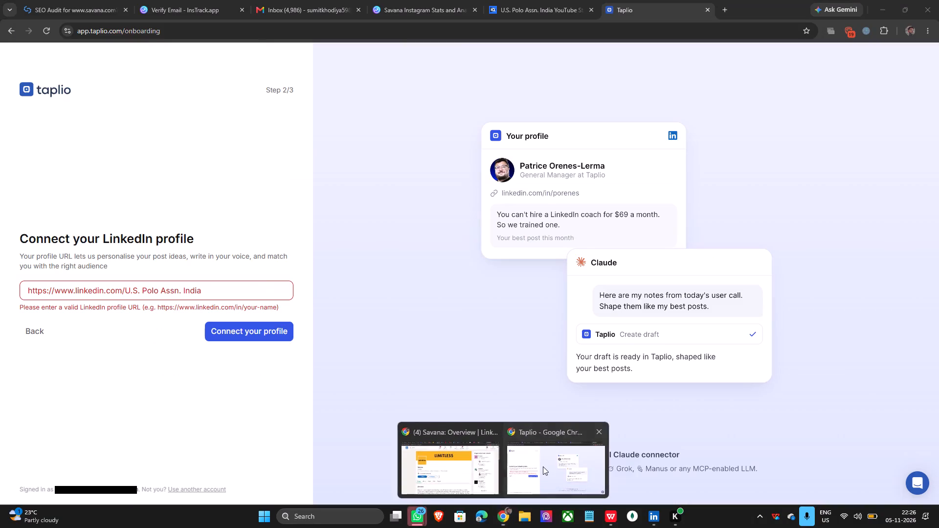
{"action": "left_click", "coordinate": [526, 0]}
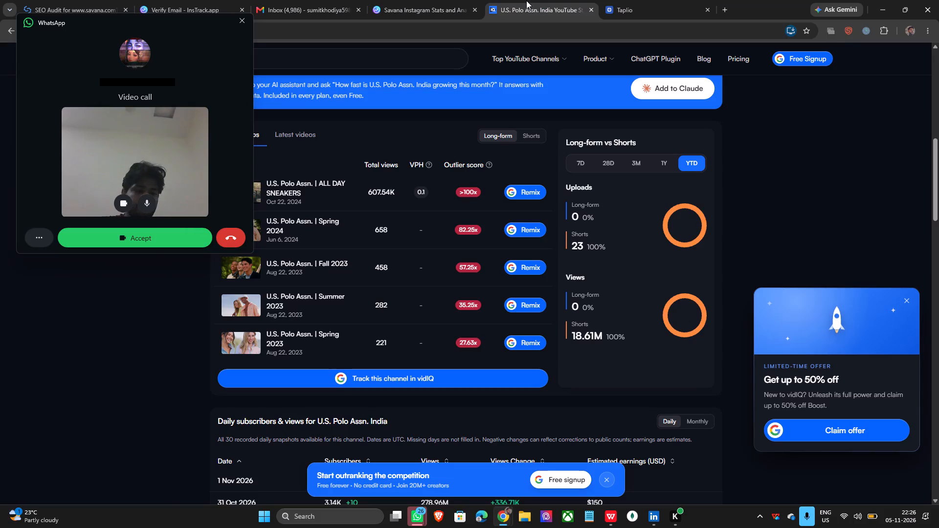
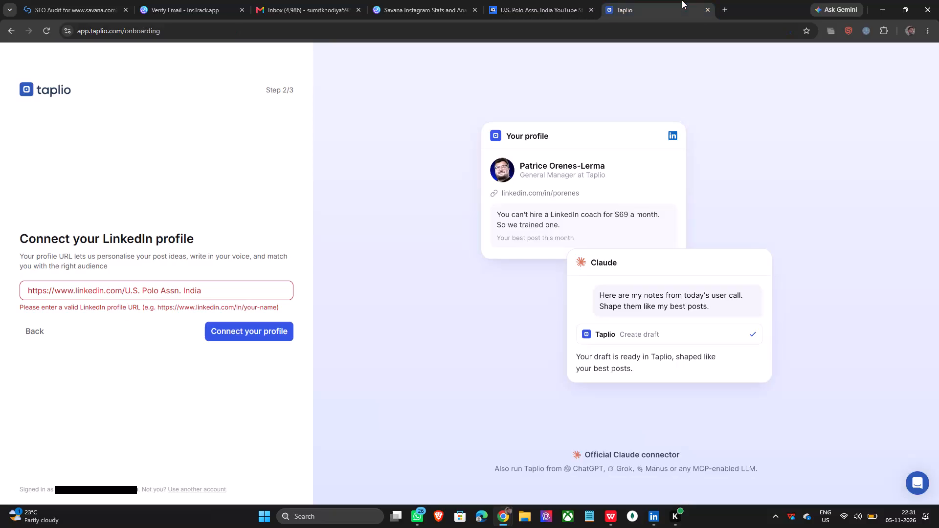
Close the Taplio onboarding page.
{"action": "left_click", "coordinate": [709, 11]}
Search the web for twitter analytics in a new tab and open Tweet Hunter's Twitter X Metrics Calculator.
{"action": "left_click", "coordinate": [608, 6]}
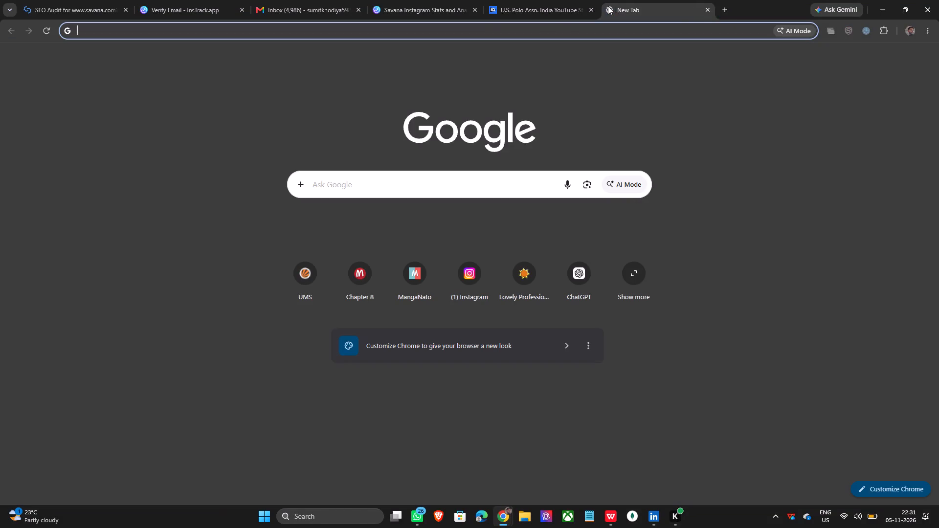
{"action": "type", "text": "twitter"}
{"action": "key", "text": "space"}
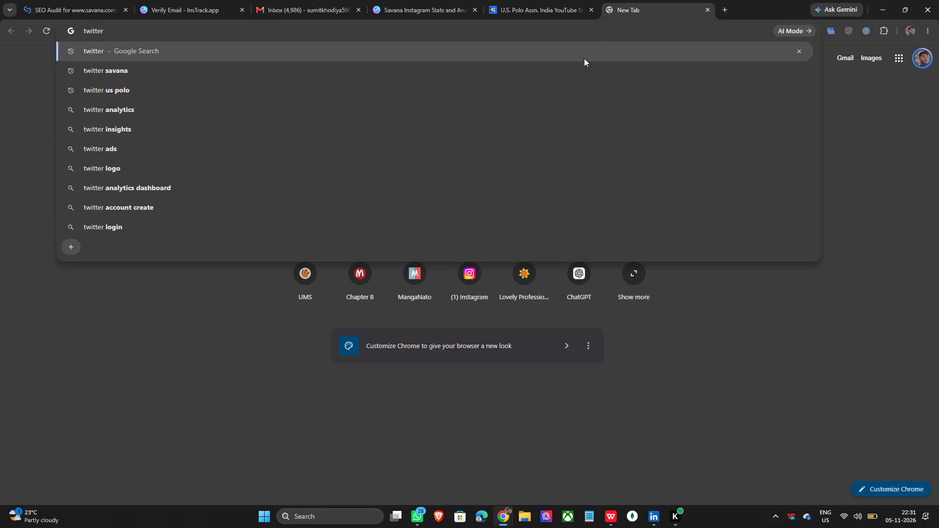
{"action": "left_click", "coordinate": [571, 109]}
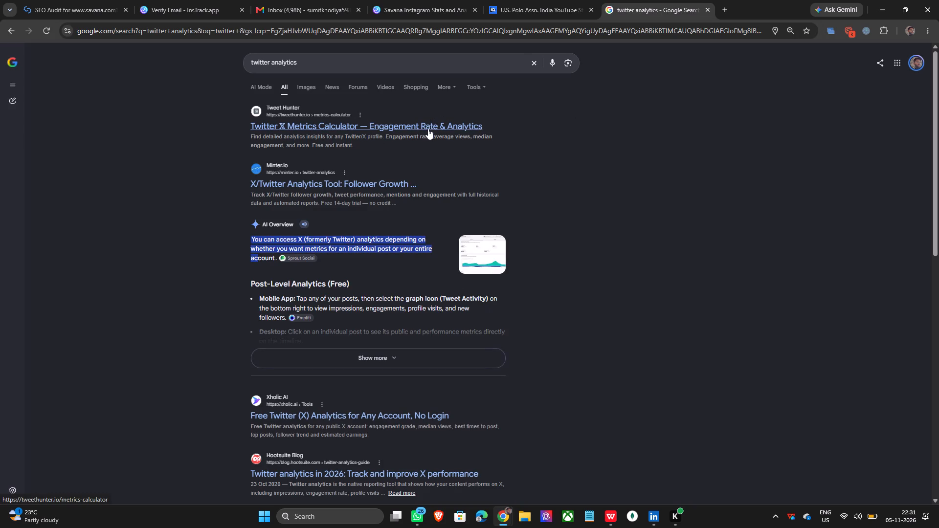
{"action": "left_click", "coordinate": [414, 125]}
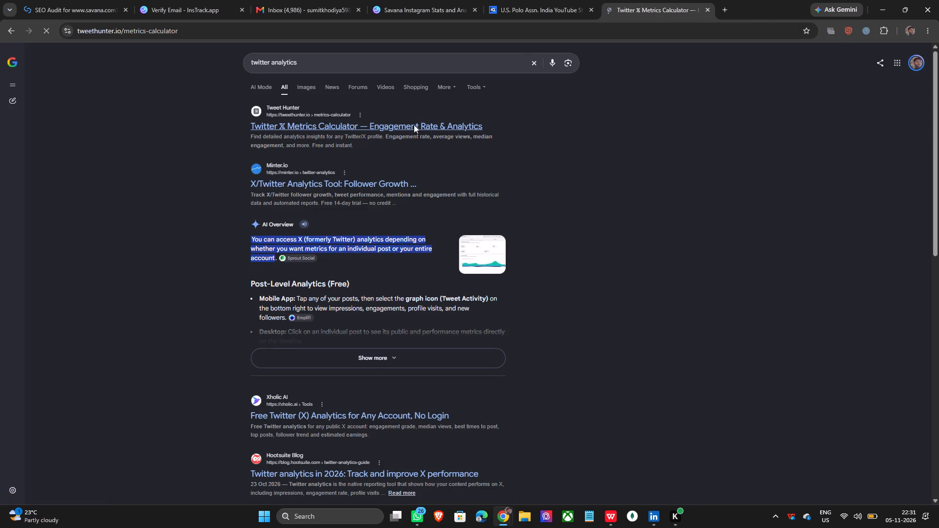
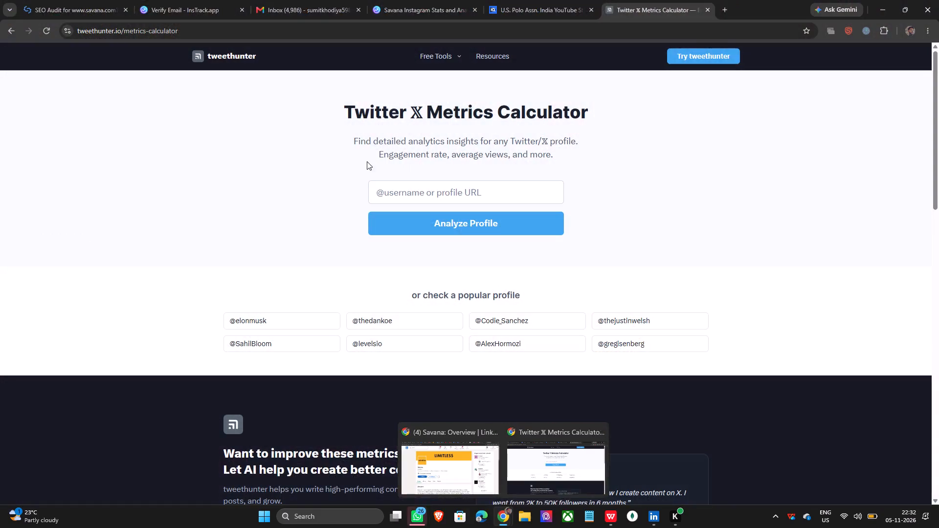
Copy the URL of Savana's open X profile and analyze that profile in Tweet Hunter's Metrics Calculator.
{"action": "left_click", "coordinate": [886, 8]}
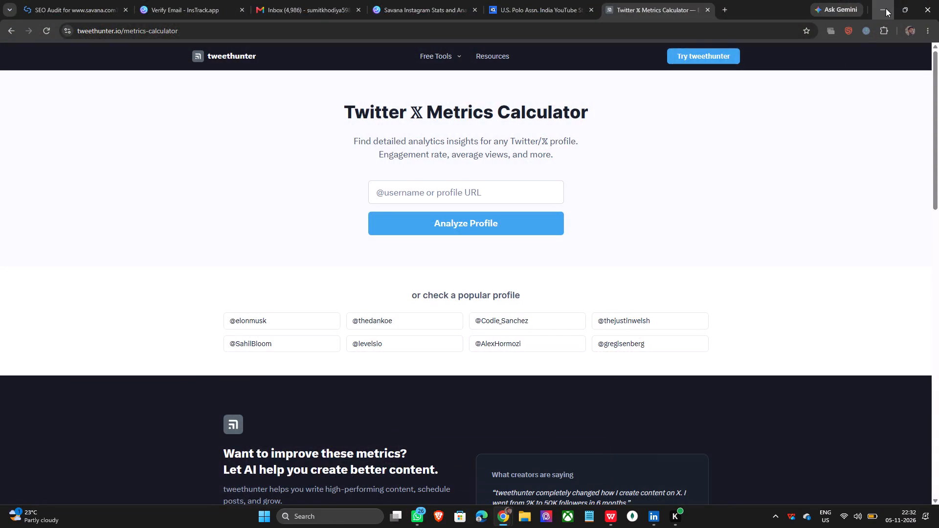
{"action": "left_click", "coordinate": [593, 6]}
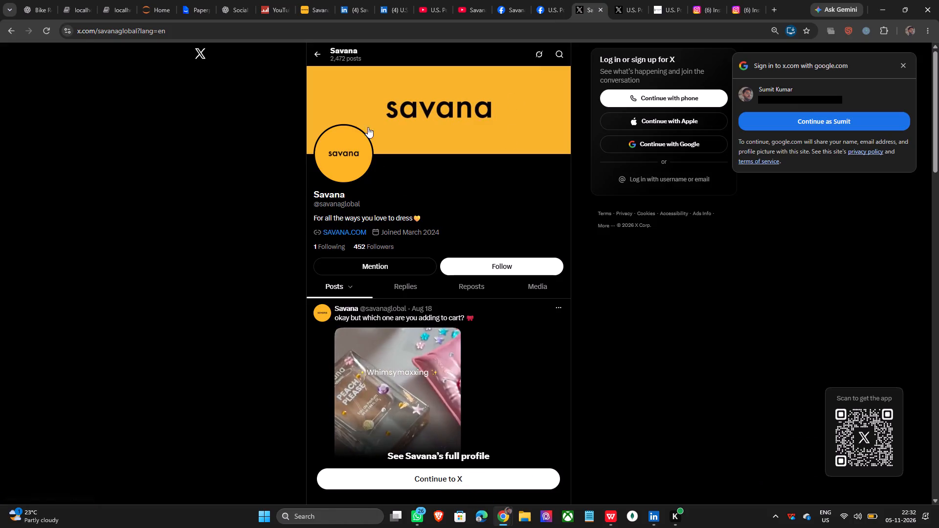
{"action": "left_click", "coordinate": [241, 31]}
{"action": "left_click", "coordinate": [241, 31]}
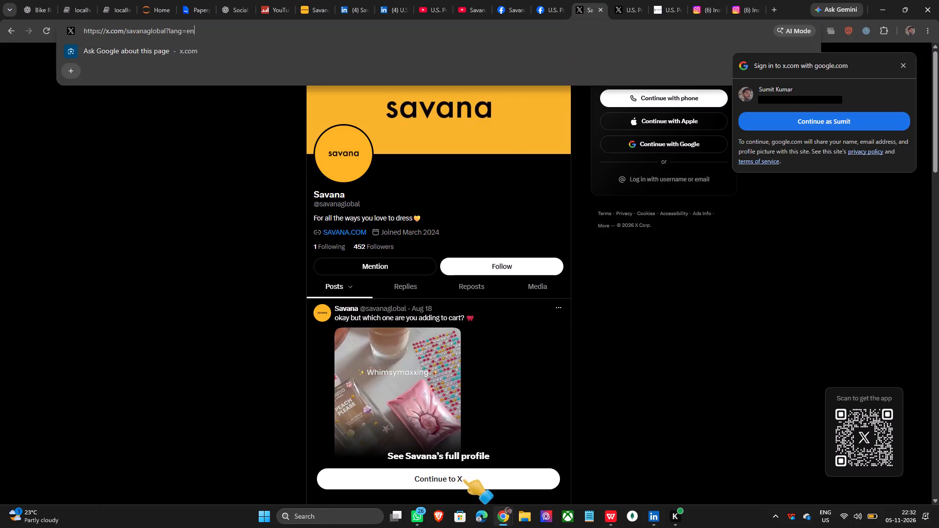
{"action": "key", "text": "ctrl+a"}
{"action": "key", "text": "ctrl+c"}
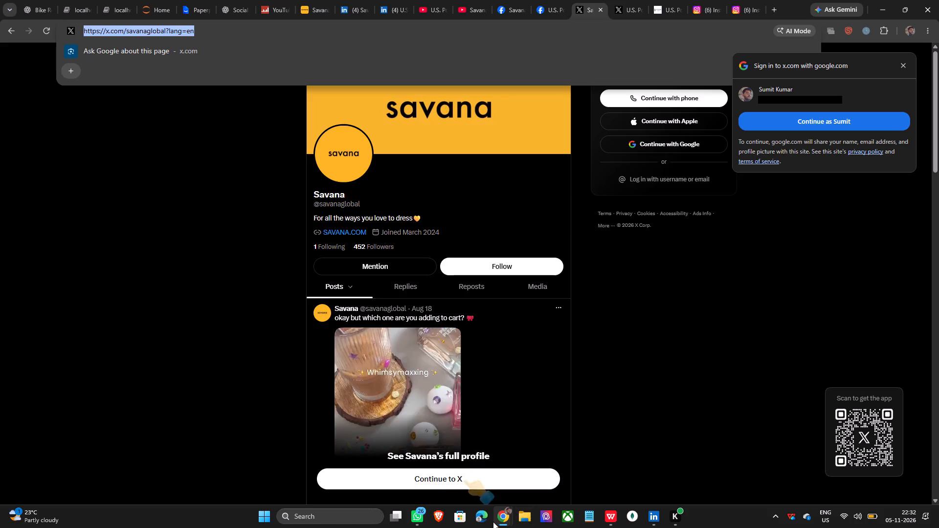
{"action": "left_click", "coordinate": [531, 480]}
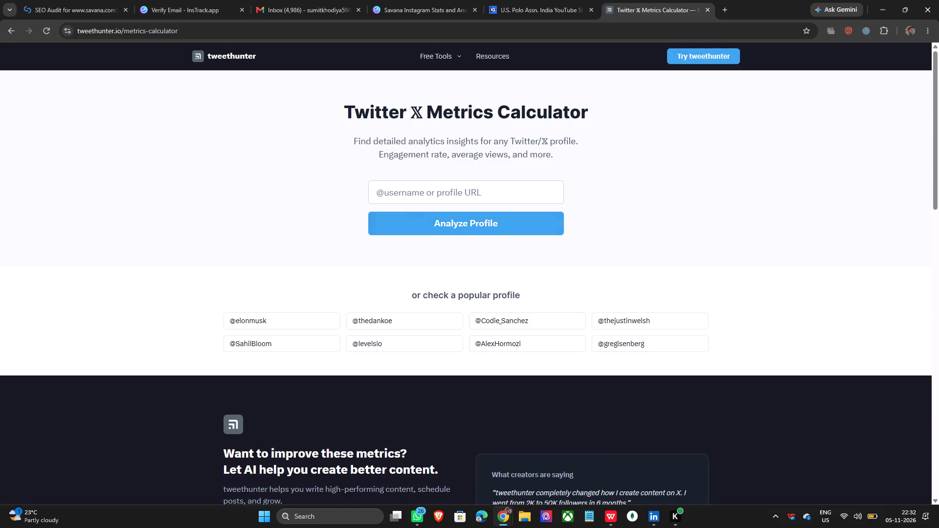
{"action": "left_click", "coordinate": [408, 194]}
{"action": "key", "text": "ctrl+v"}
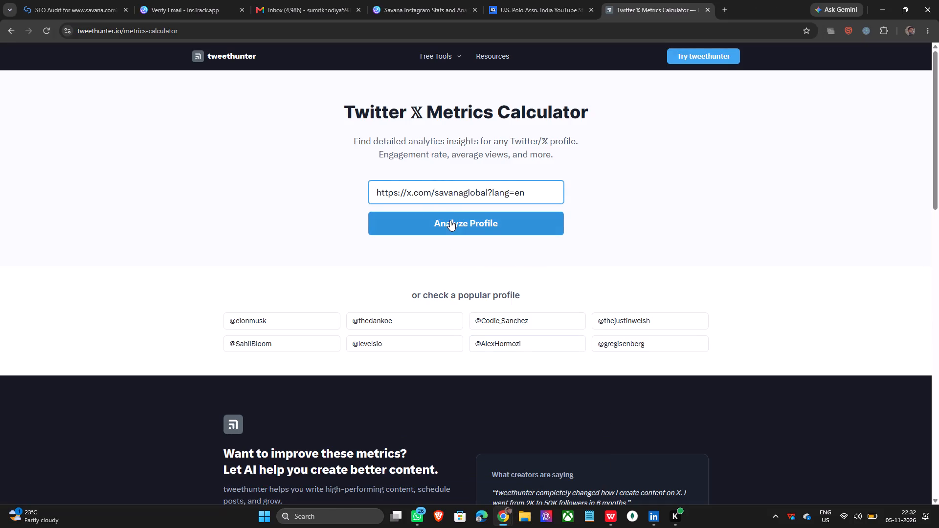
{"action": "left_click", "coordinate": [450, 220]}
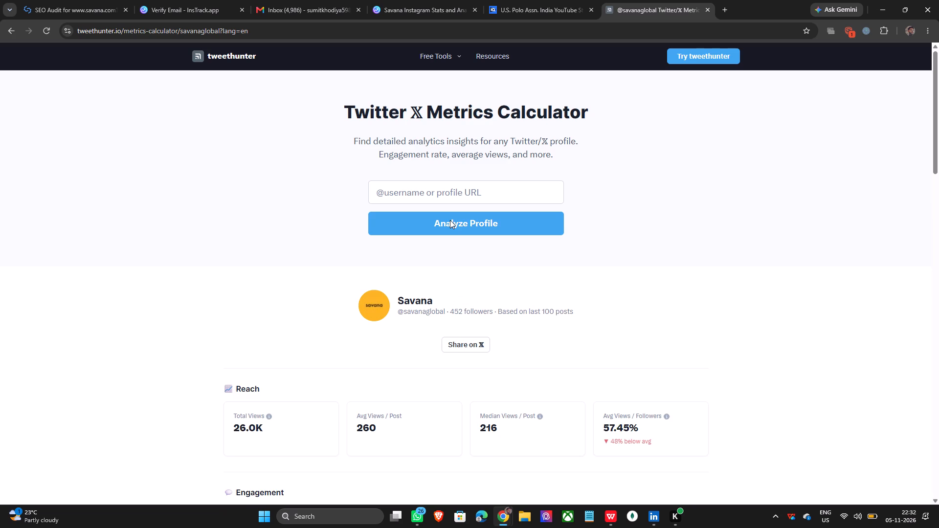
{"action": "scroll", "coordinate": [450, 220], "scroll_direction": "down", "scroll_amount": 3}
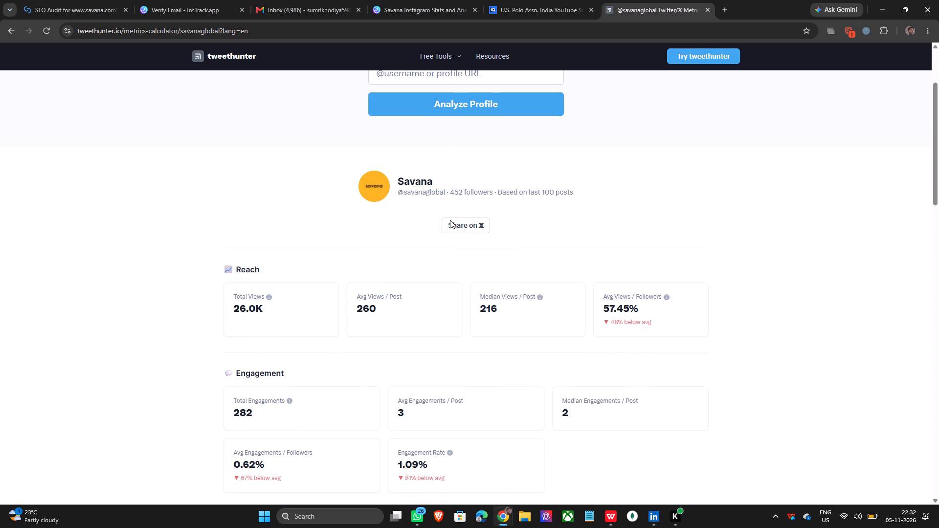
{"action": "scroll", "coordinate": [316, 268], "scroll_direction": "down", "scroll_amount": 1}
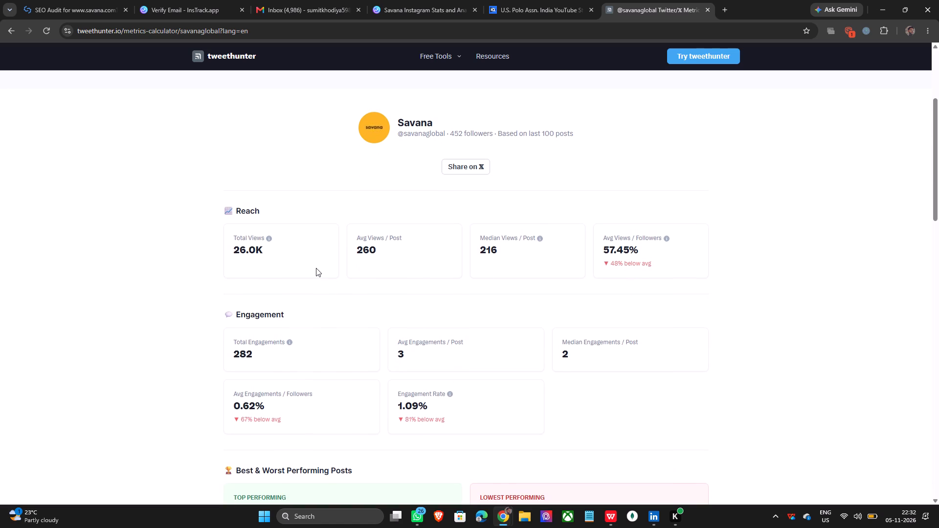
{"action": "scroll", "coordinate": [316, 268], "scroll_direction": "down", "scroll_amount": 1}
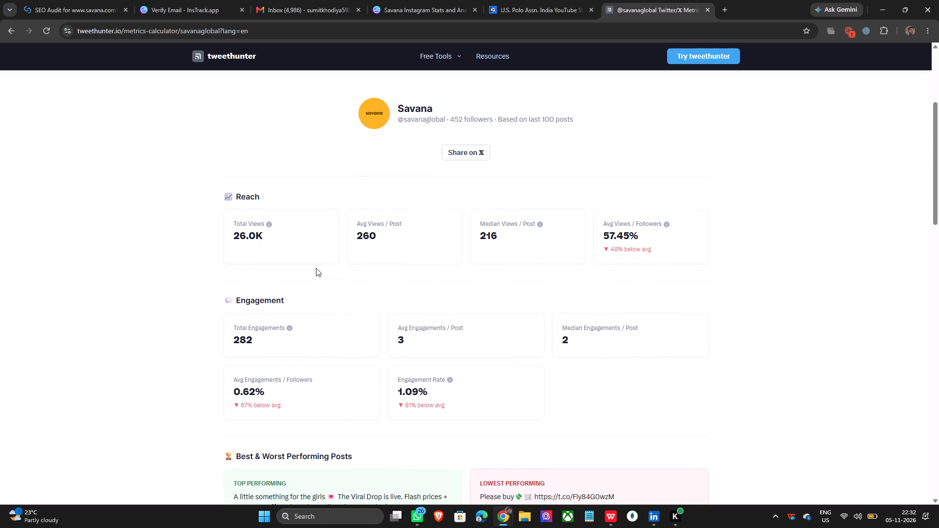
{"action": "scroll", "coordinate": [316, 268], "scroll_direction": "down", "scroll_amount": 4}
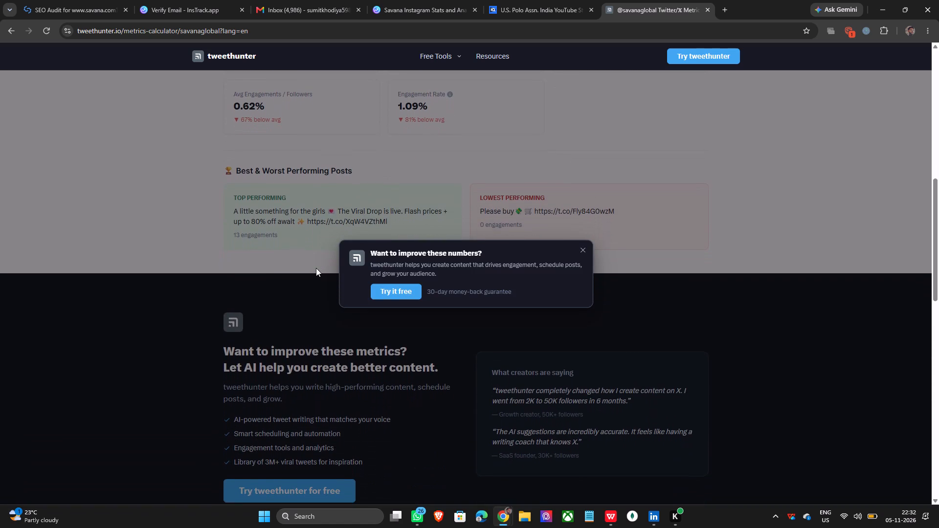
{"action": "left_click", "coordinate": [580, 248]}
{"action": "scroll", "coordinate": [580, 248], "scroll_direction": "up", "scroll_amount": 1}
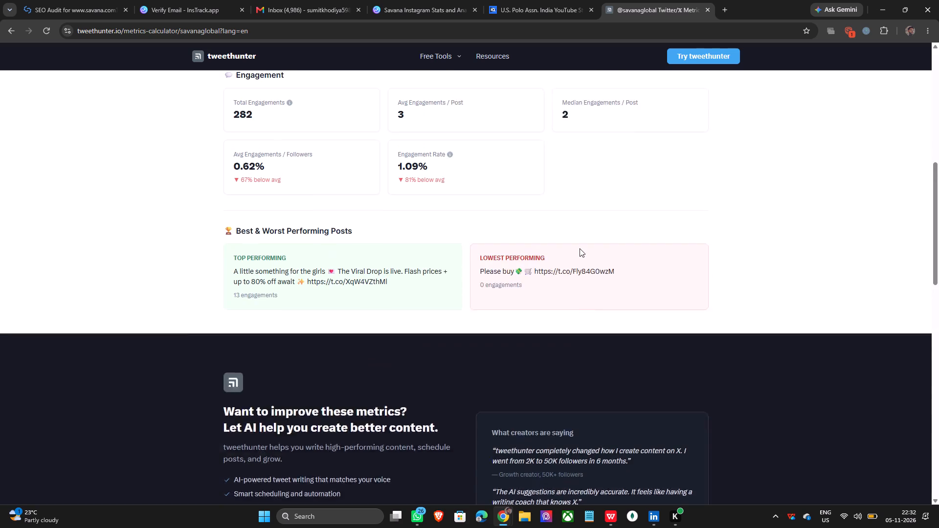
{"action": "scroll", "coordinate": [580, 248], "scroll_direction": "up", "scroll_amount": 4}
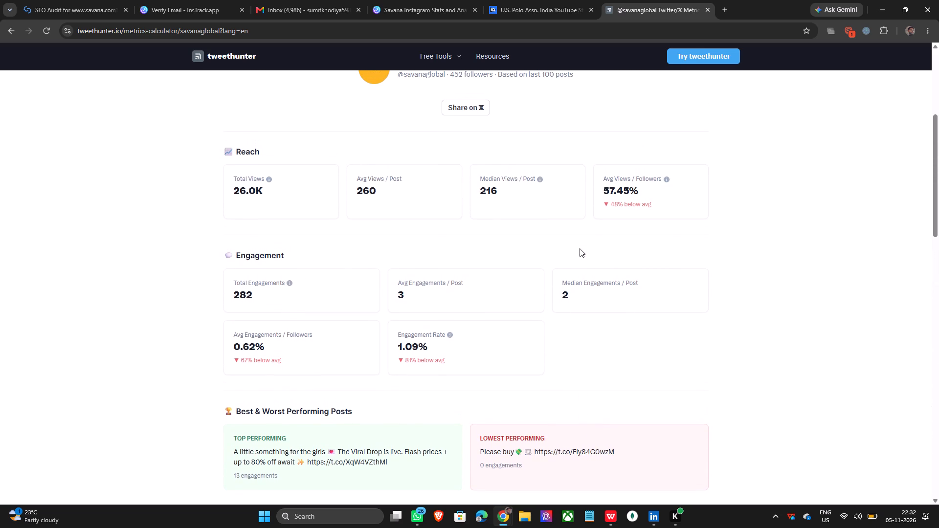
{"action": "scroll", "coordinate": [580, 248], "scroll_direction": "up", "scroll_amount": 2}
{"action": "scroll", "coordinate": [580, 248], "scroll_direction": "down", "scroll_amount": 1}
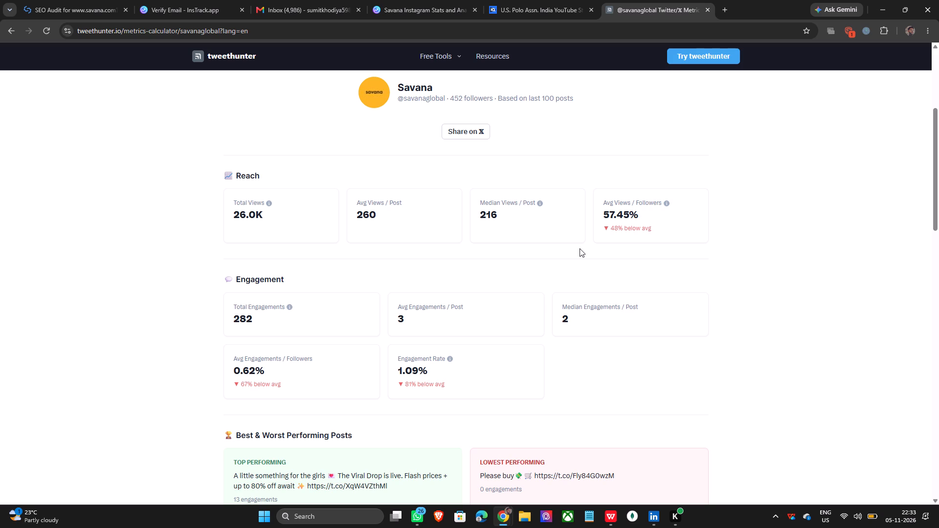
{"action": "key", "text": "Print"}
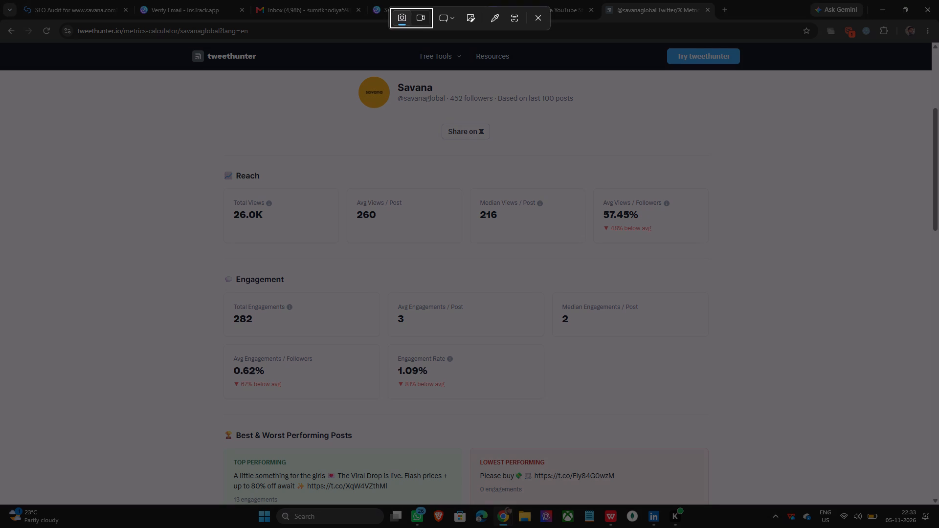
{"action": "left_click_drag", "start_coordinate": [212, 71], "coordinate": [716, 329]}
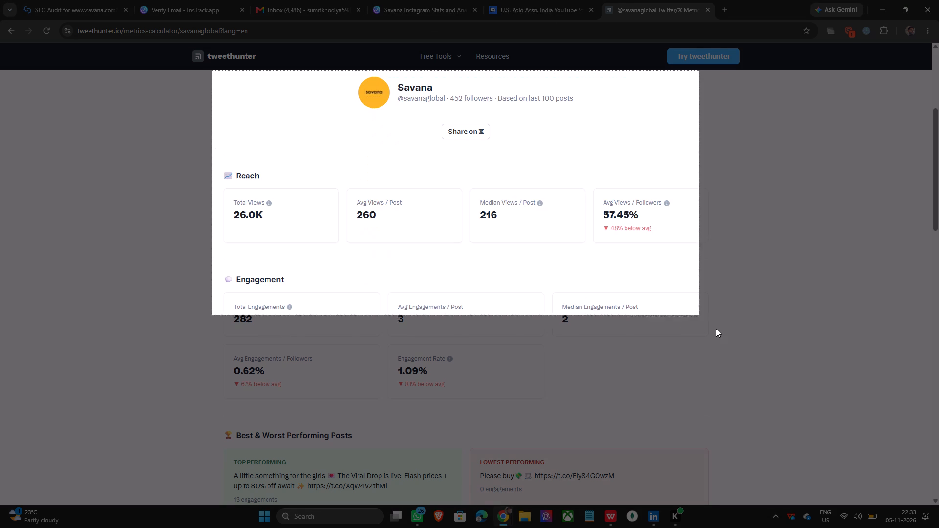
Capture a screenshot of Savana's X profile header with its Reach and Engagement metrics in Tweet Hunter.
{"action": "left_click_drag", "start_coordinate": [716, 329], "coordinate": [716, 504]}
{"action": "scroll", "coordinate": [716, 480], "scroll_direction": "up", "scroll_amount": 2}
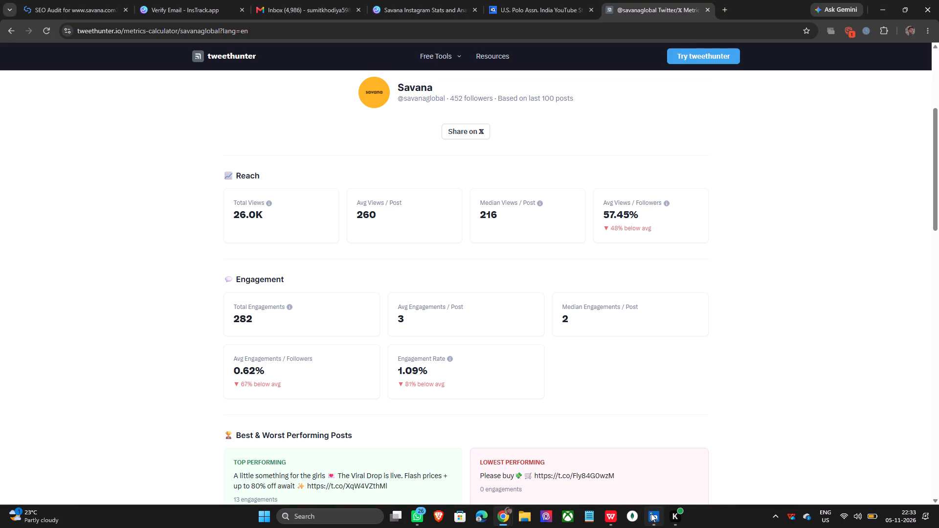
Switch to Document1 in WPS Office and look through the Savana screenshots for the place where the X metrics belong.
{"action": "left_click", "coordinate": [618, 518]}
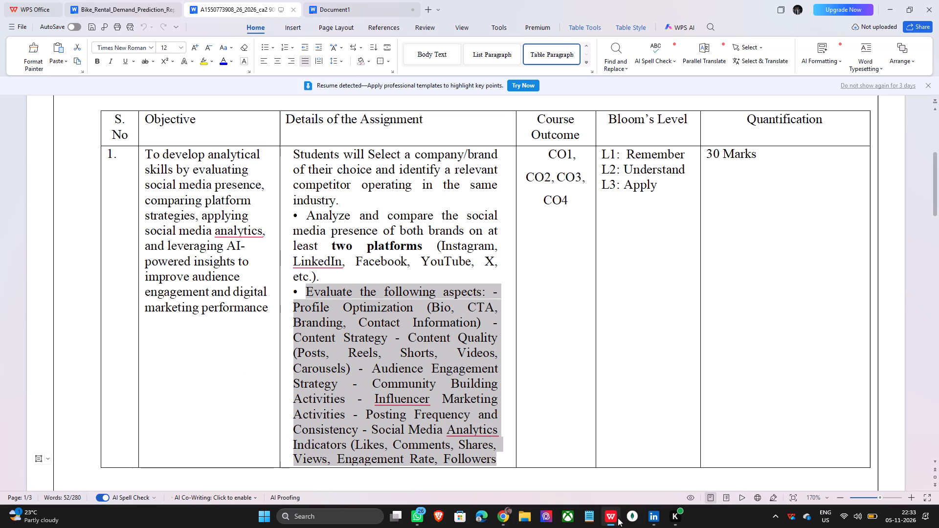
{"action": "left_click", "coordinate": [352, 7]}
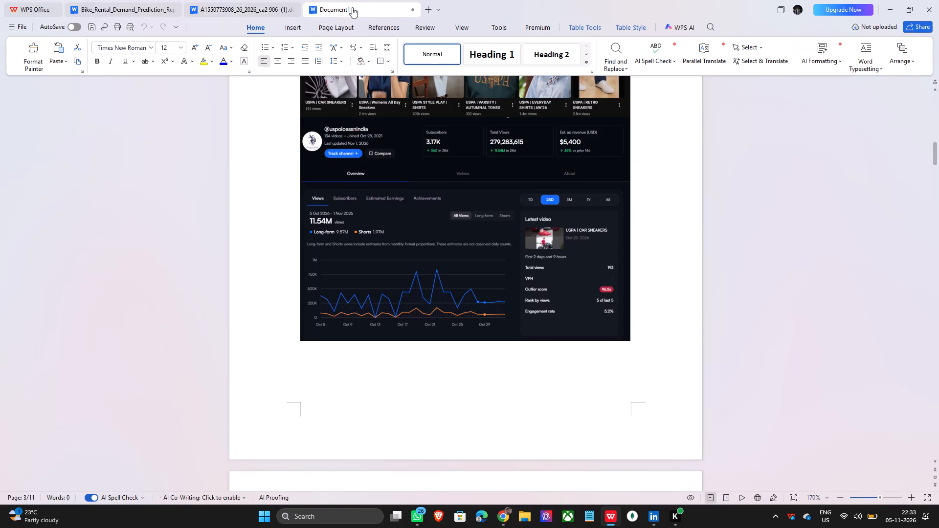
{"action": "scroll", "coordinate": [512, 243], "scroll_direction": "up", "scroll_amount": 8}
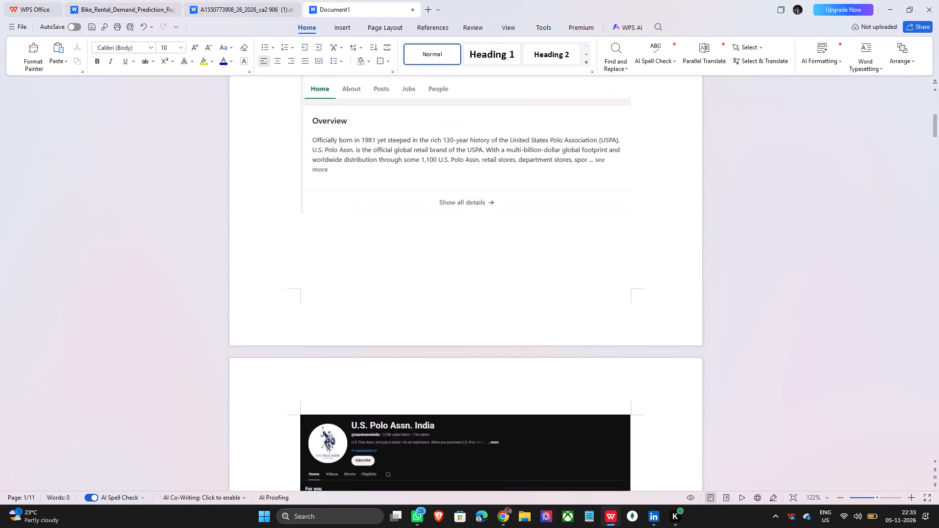
{"action": "scroll", "coordinate": [512, 243], "scroll_direction": "up", "scroll_amount": 1}
{"action": "scroll", "coordinate": [512, 243], "scroll_direction": "down", "scroll_amount": 8}
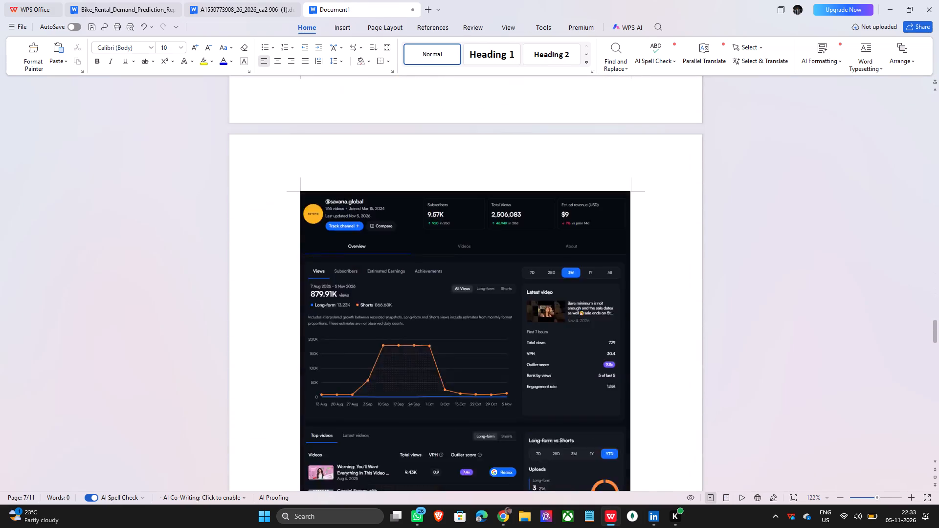
{"action": "scroll", "coordinate": [512, 243], "scroll_direction": "down", "scroll_amount": 3}
{"action": "scroll", "coordinate": [512, 243], "scroll_direction": "up", "scroll_amount": 2}
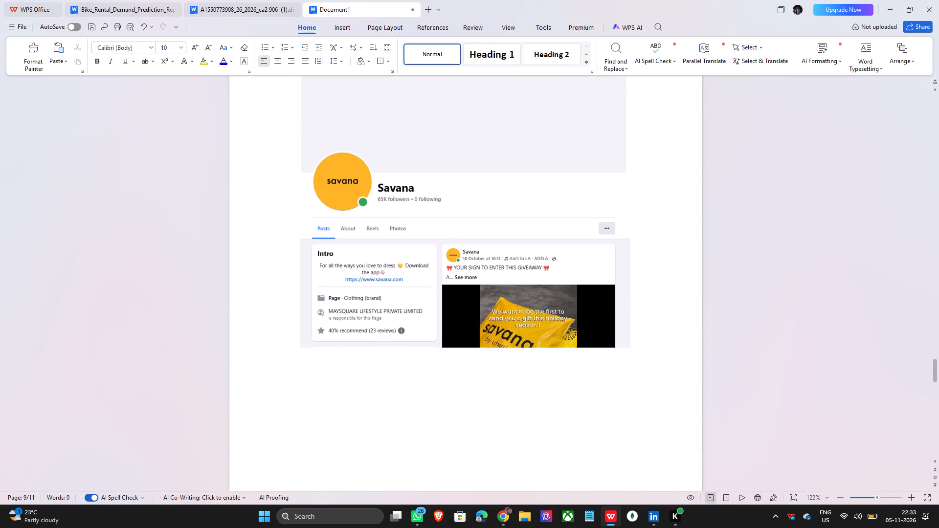
{"action": "scroll", "coordinate": [512, 243], "scroll_direction": "up", "scroll_amount": 9}
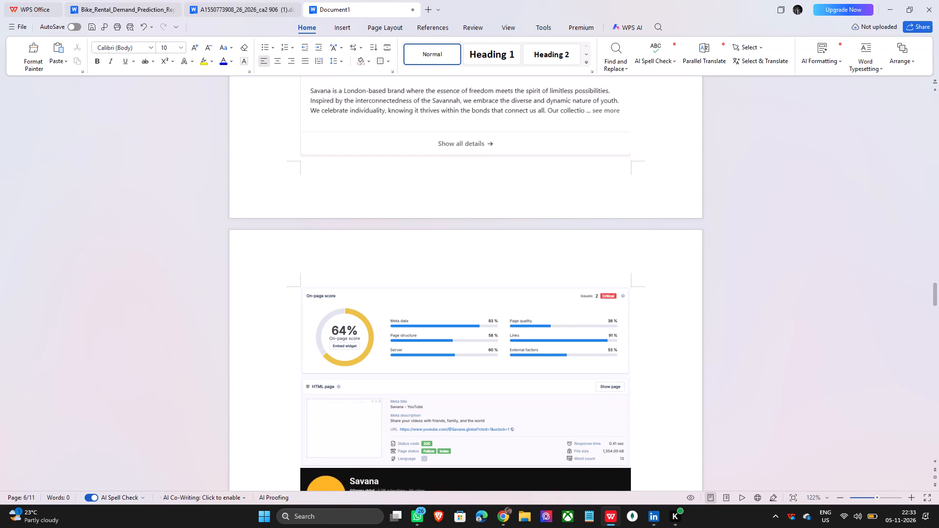
{"action": "scroll", "coordinate": [512, 243], "scroll_direction": "down", "scroll_amount": 4}
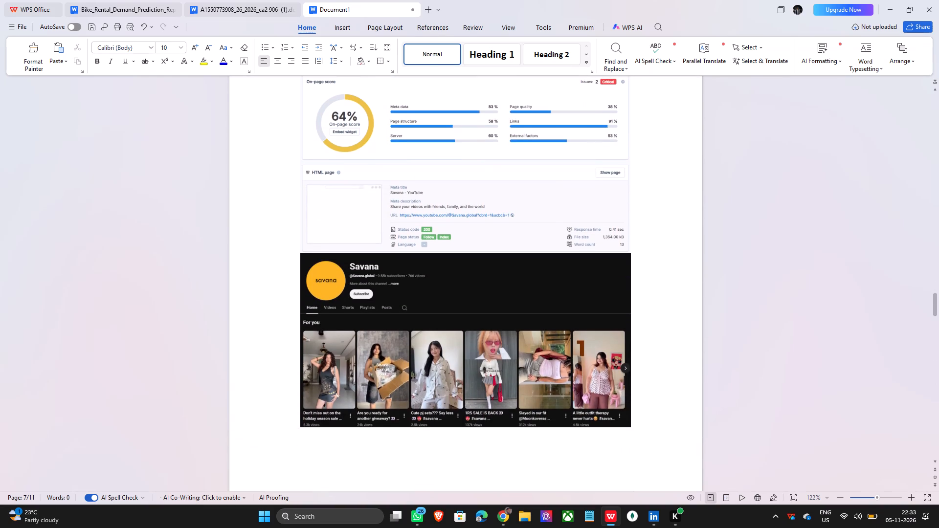
{"action": "scroll", "coordinate": [512, 243], "scroll_direction": "up", "scroll_amount": 6}
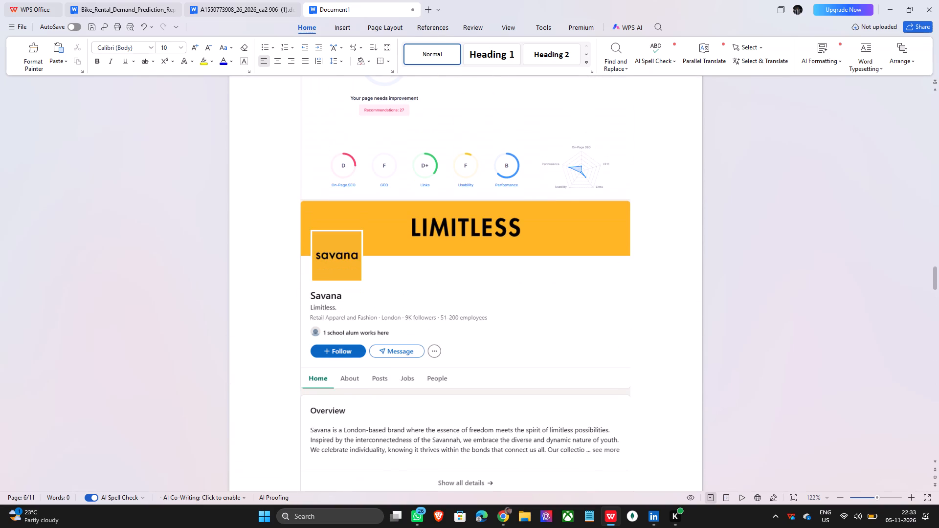
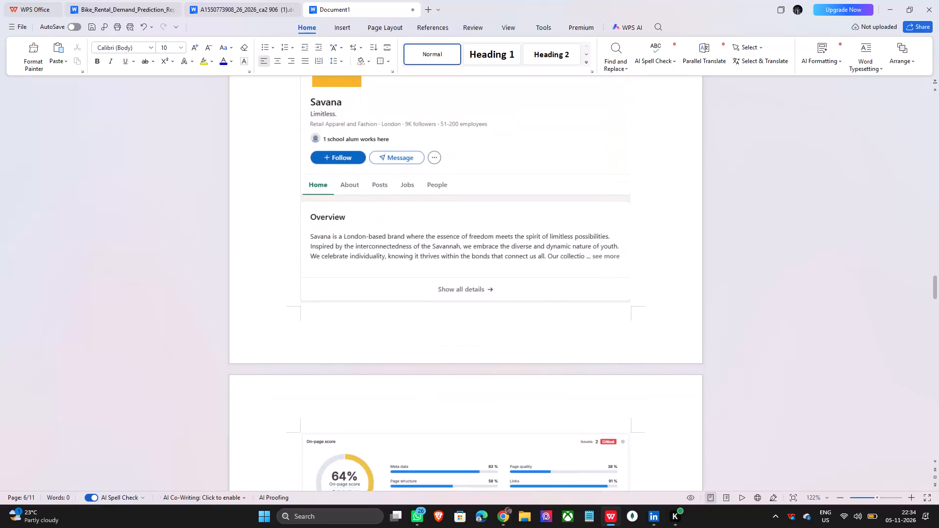
Paste the snip of Savana's Tweet Hunter metrics into Document1 directly after the screenshot of Savana's X profile.
{"action": "scroll", "coordinate": [512, 243], "scroll_direction": "down", "scroll_amount": 1}
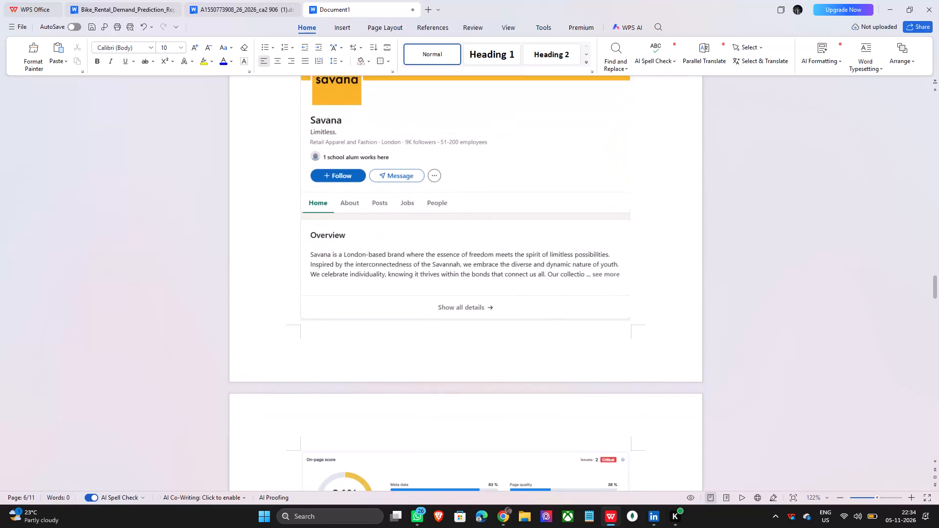
{"action": "scroll", "coordinate": [512, 243], "scroll_direction": "down", "scroll_amount": 5}
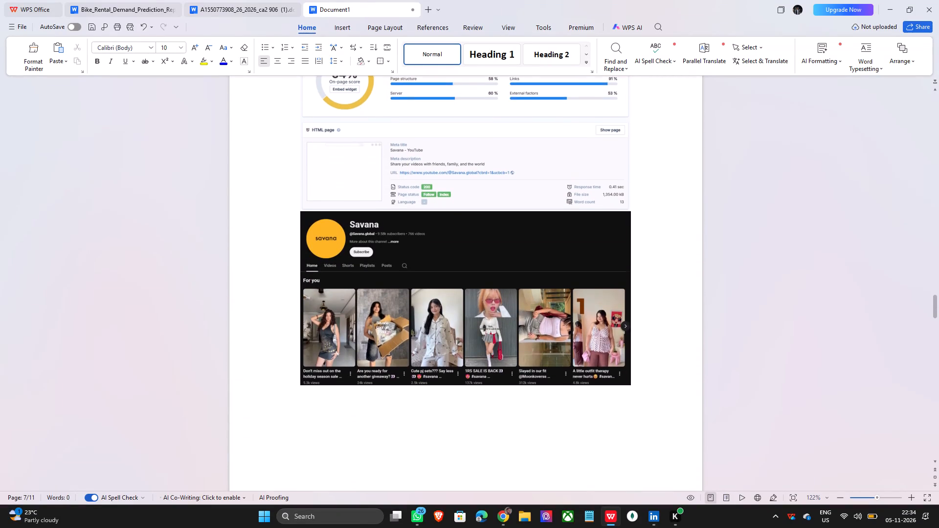
{"action": "scroll", "coordinate": [512, 243], "scroll_direction": "down", "scroll_amount": 7}
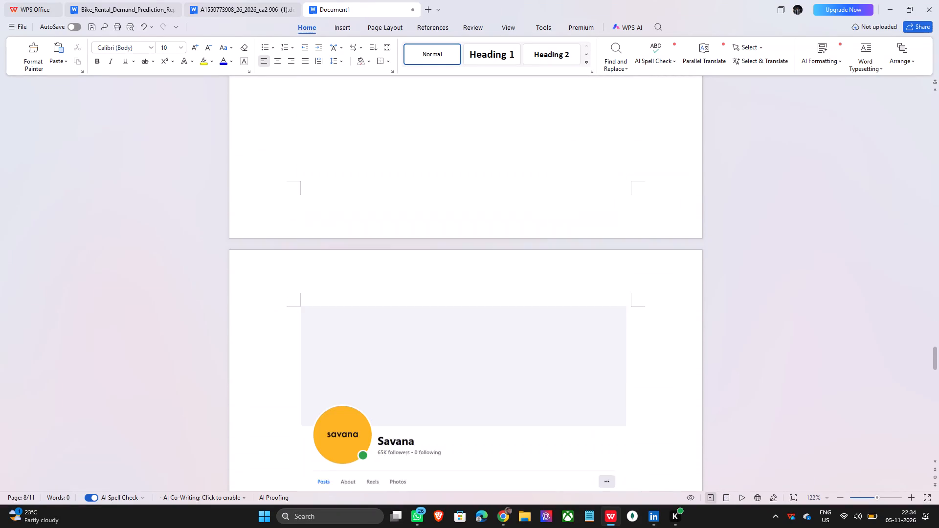
{"action": "scroll", "coordinate": [512, 243], "scroll_direction": "down", "scroll_amount": 2}
{"action": "scroll", "coordinate": [512, 243], "scroll_direction": "up", "scroll_amount": 3}
{"action": "scroll", "coordinate": [512, 243], "scroll_direction": "down", "scroll_amount": 4}
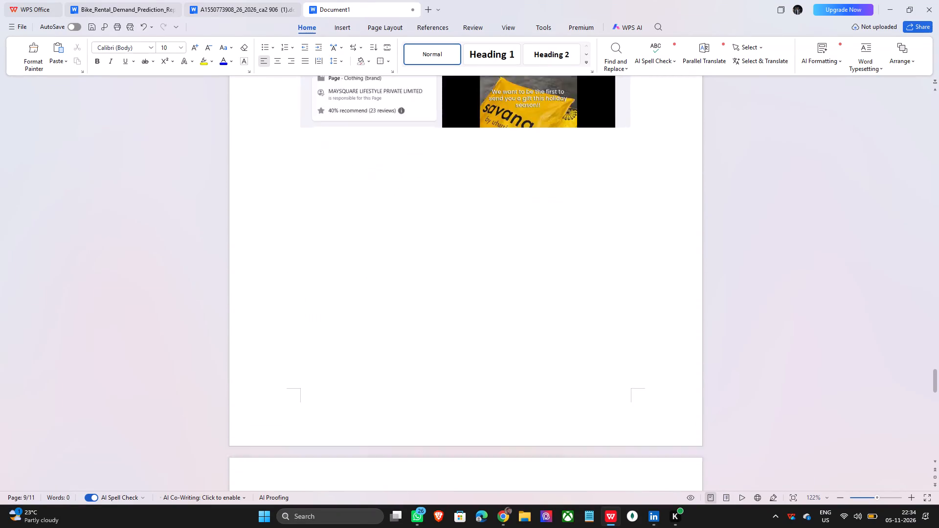
{"action": "scroll", "coordinate": [512, 243], "scroll_direction": "down", "scroll_amount": 3}
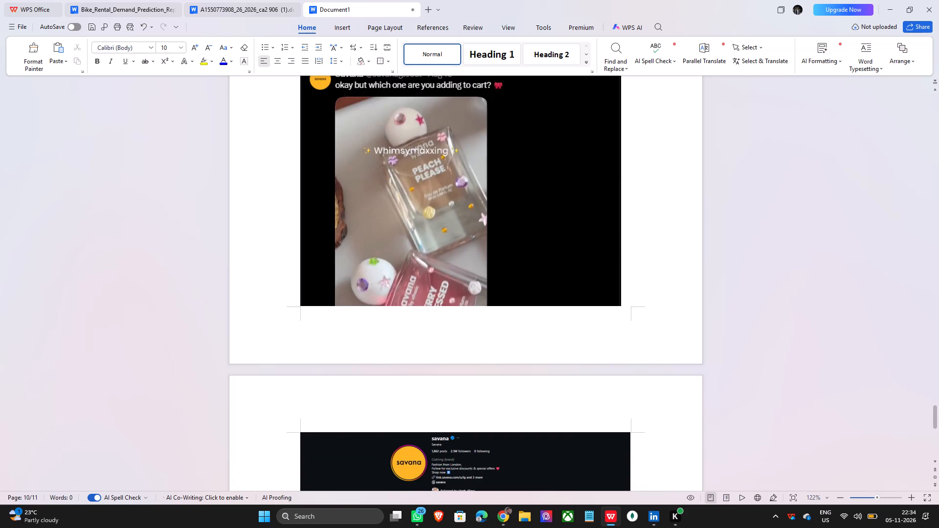
{"action": "scroll", "coordinate": [610, 345], "scroll_direction": "down", "scroll_amount": 5}
{"action": "scroll", "coordinate": [610, 345], "scroll_direction": "up", "scroll_amount": 2}
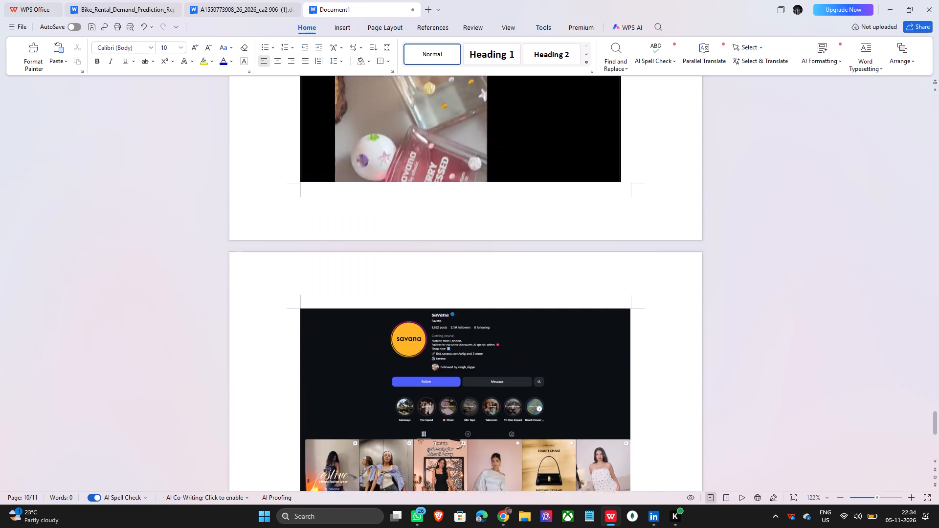
{"action": "scroll", "coordinate": [610, 345], "scroll_direction": "up", "scroll_amount": 3}
{"action": "left_click", "coordinate": [636, 315]}
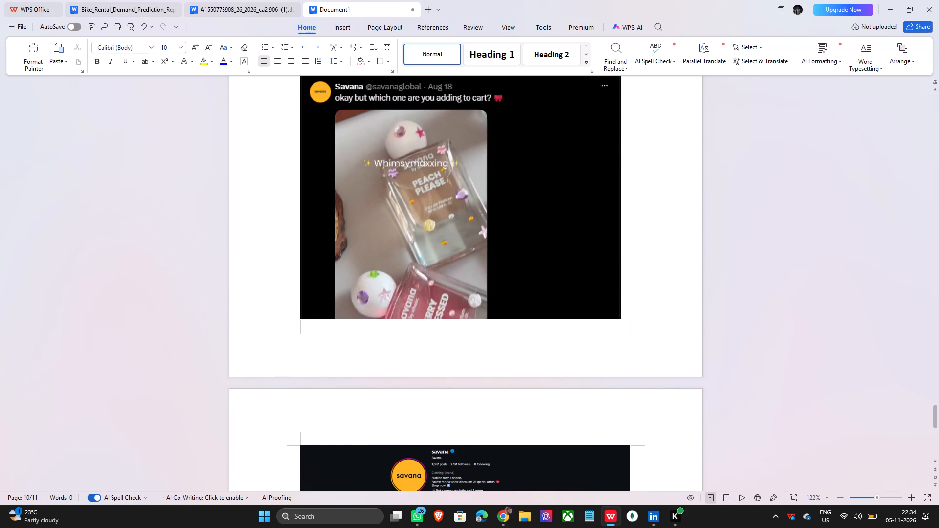
{"action": "key", "text": "ctrl+v"}
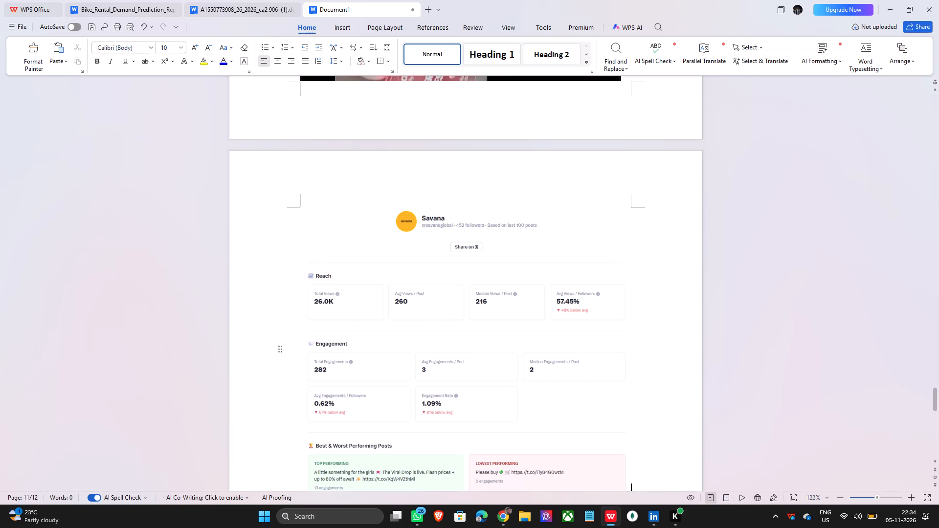
In Chrome, copy the URL of U.S. Polo Assn.'s X profile and analyze that profile in Tweet Hunter's Metrics Calculator.
{"action": "left_click", "coordinate": [506, 517]}
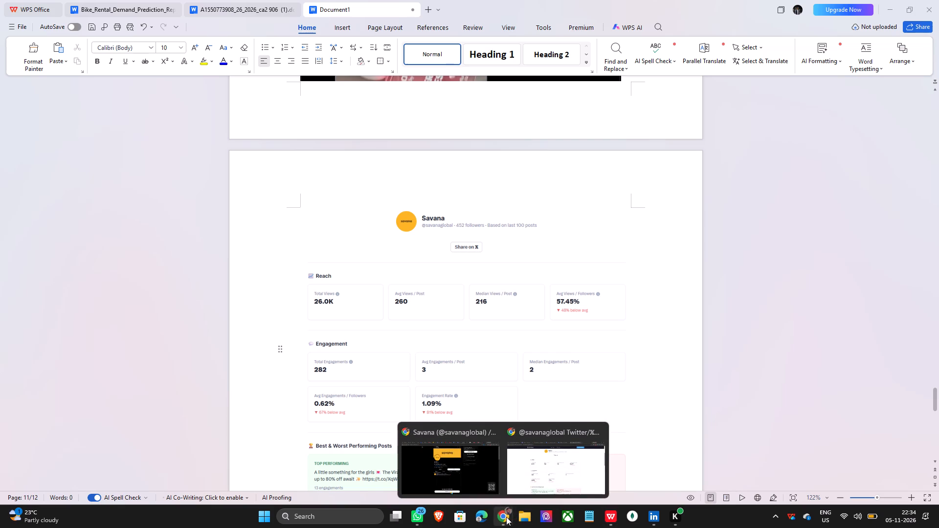
{"action": "double_click", "coordinate": [506, 517]}
{"action": "left_click", "coordinate": [468, 482]}
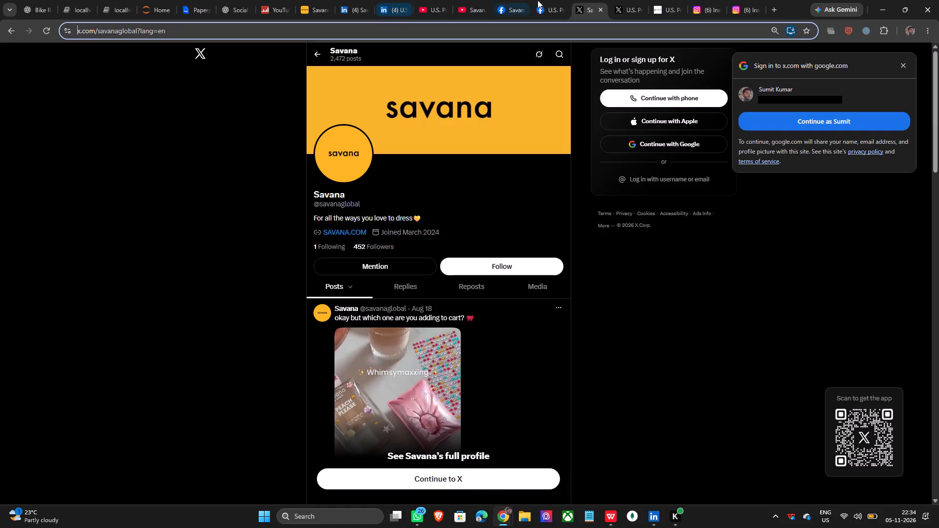
{"action": "left_click", "coordinate": [623, 0]}
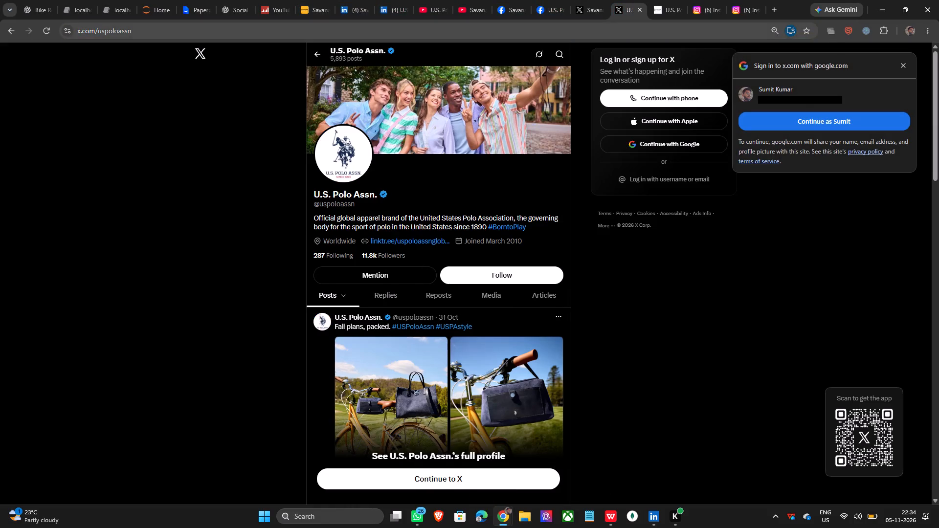
{"action": "left_click", "coordinate": [331, 26]}
{"action": "left_click", "coordinate": [331, 26]}
{"action": "key", "text": "ctrl+a"}
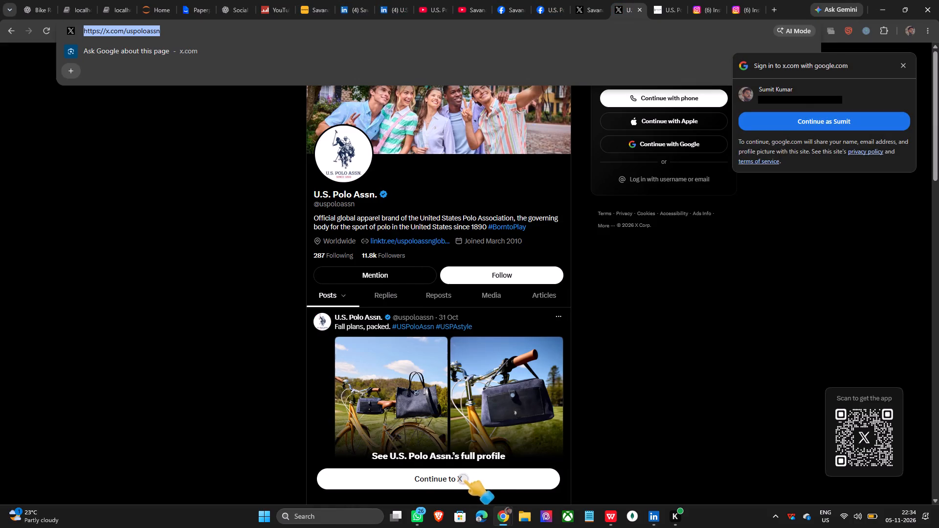
{"action": "key", "text": "ctrl+c"}
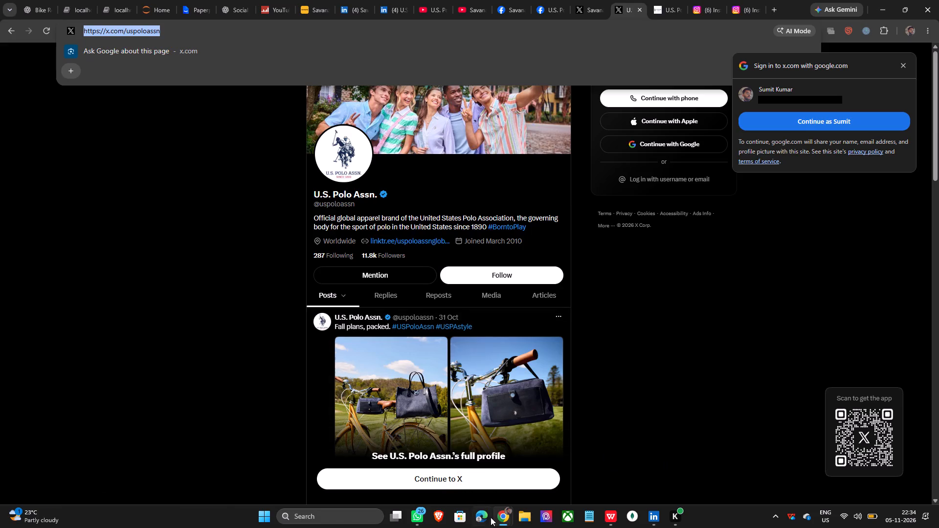
{"action": "left_click", "coordinate": [543, 471]}
{"action": "scroll", "coordinate": [407, 240], "scroll_direction": "up", "scroll_amount": 4}
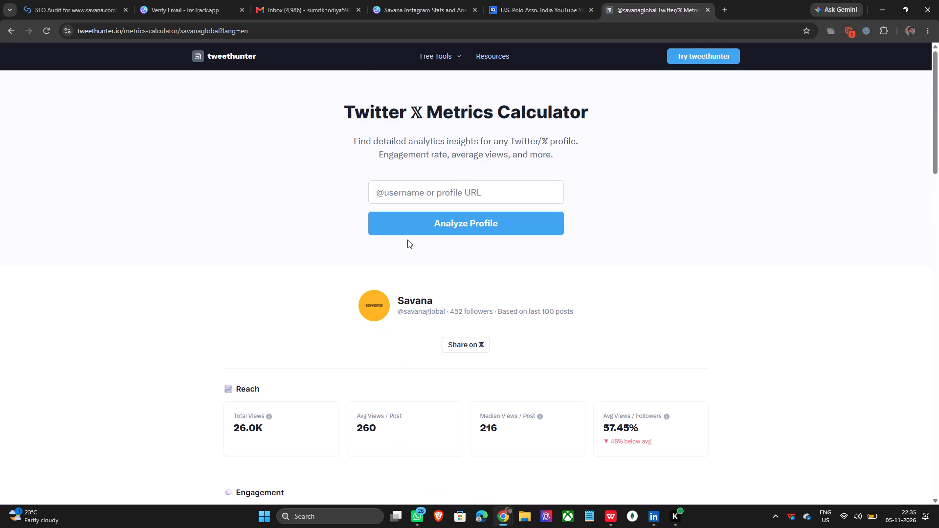
{"action": "left_click", "coordinate": [398, 190]}
{"action": "key", "text": "ctrl+v"}
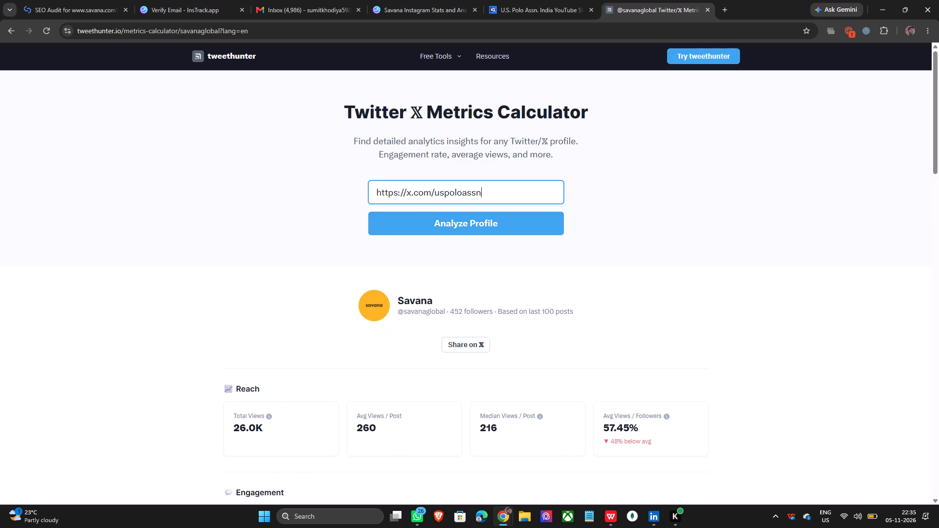
{"action": "left_click", "coordinate": [418, 225]}
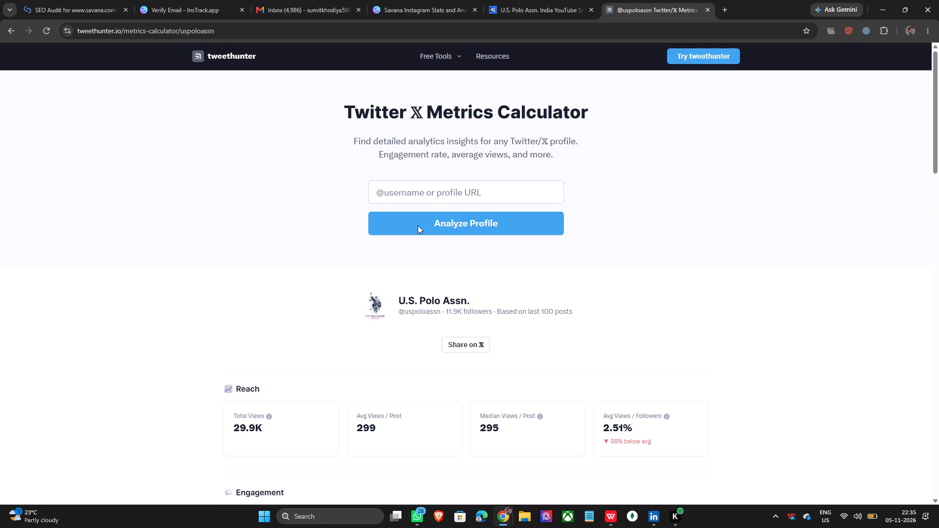
Reduce the results page zoom to 90% and capture a screen snip of U.S. Polo Assn.'s header, Reach, Engagement and Best & Worst Performing Posts.
{"action": "scroll", "coordinate": [418, 225], "scroll_direction": "down", "scroll_amount": 4}
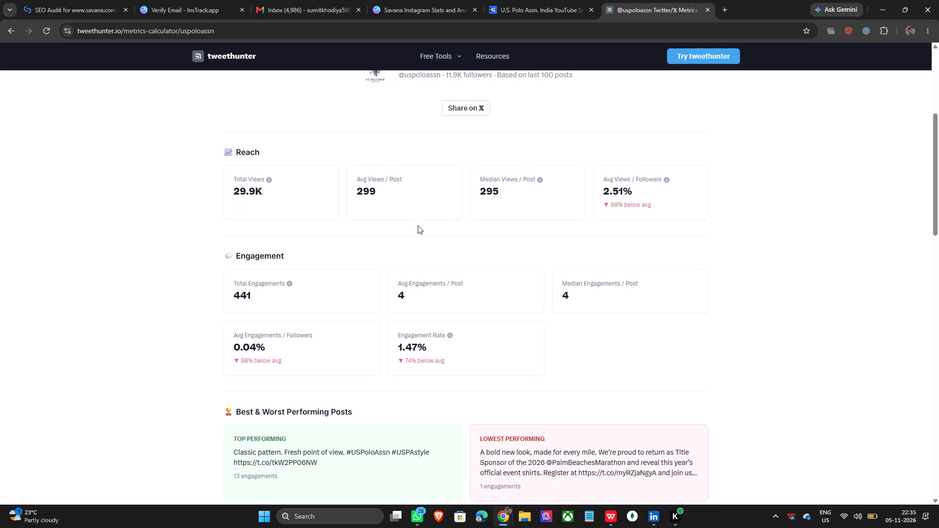
{"action": "scroll", "coordinate": [418, 225], "scroll_direction": "down", "scroll_amount": 2}
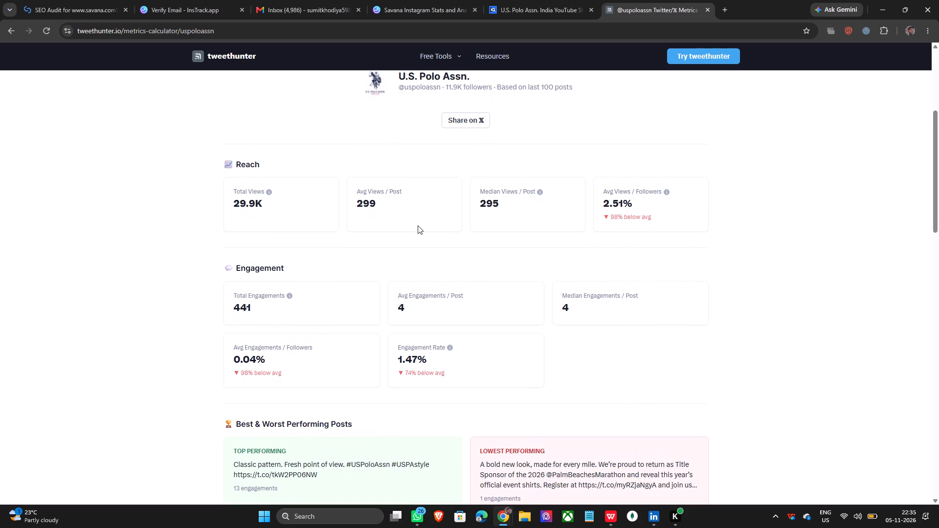
{"action": "key", "text": "ctrl+minus"}
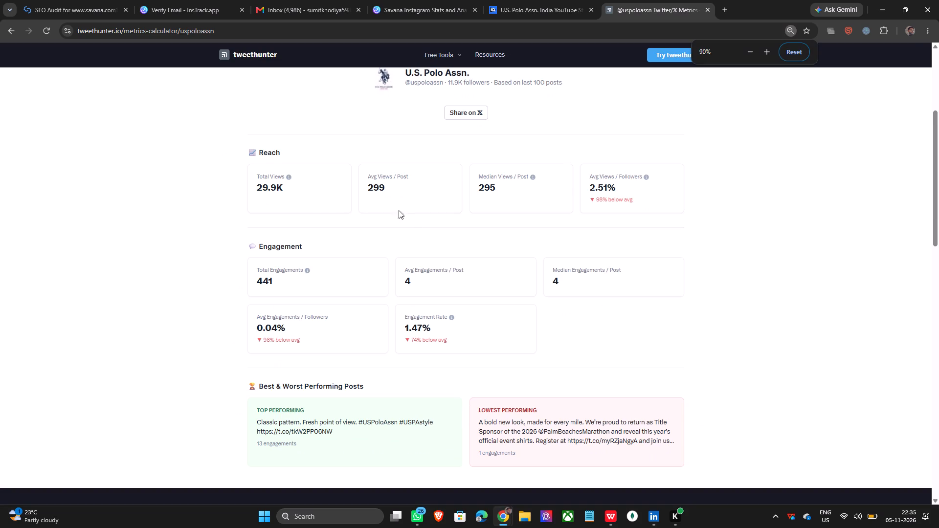
{"action": "scroll", "coordinate": [368, 200], "scroll_direction": "up", "scroll_amount": 1}
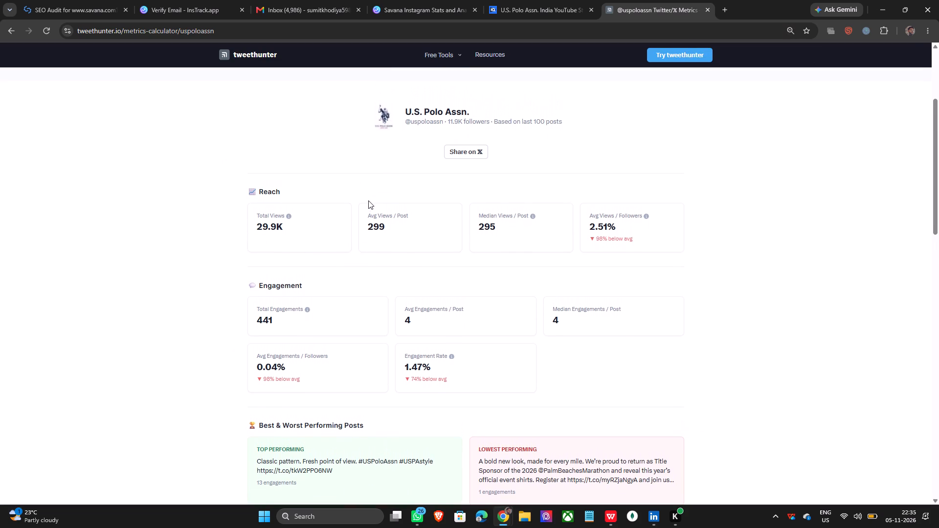
{"action": "key", "text": "Print"}
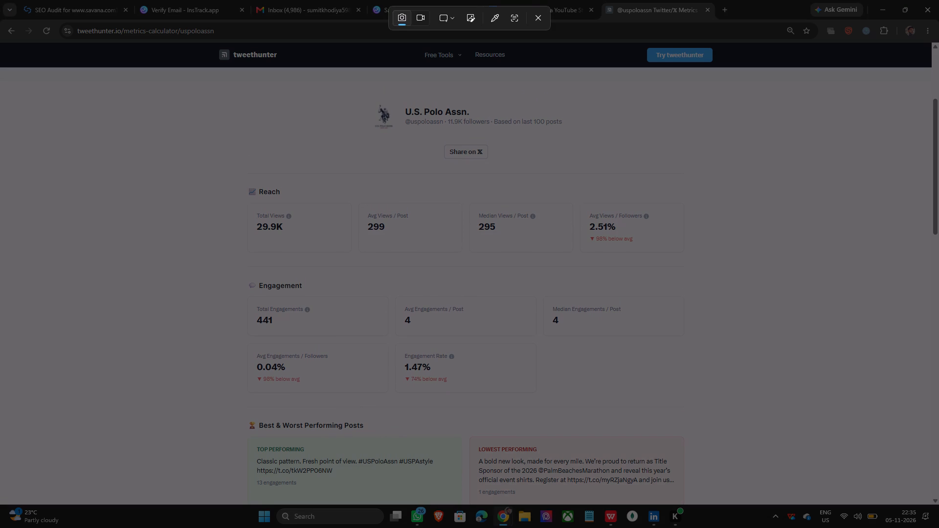
{"action": "left_click_drag", "start_coordinate": [232, 85], "coordinate": [686, 503]}
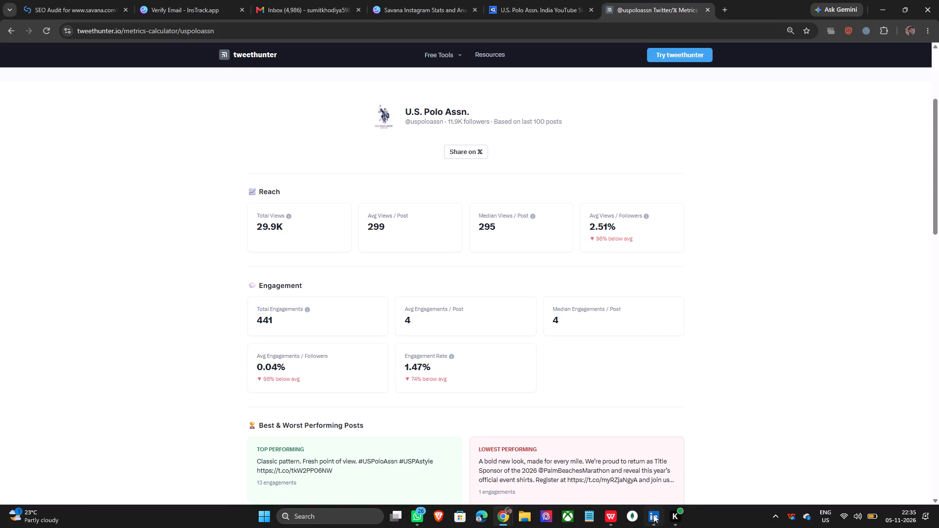
Paste the snip of U.S. Polo Assn.'s Tweet Hunter metrics into Document1 directly after the screenshot of its X profile.
{"action": "left_click", "coordinate": [654, 520]}
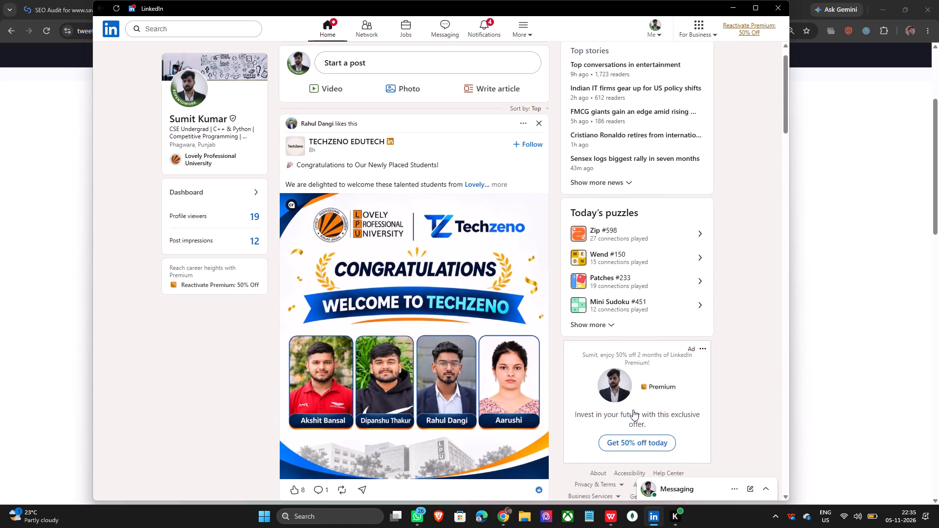
{"action": "left_click", "coordinate": [829, 409]}
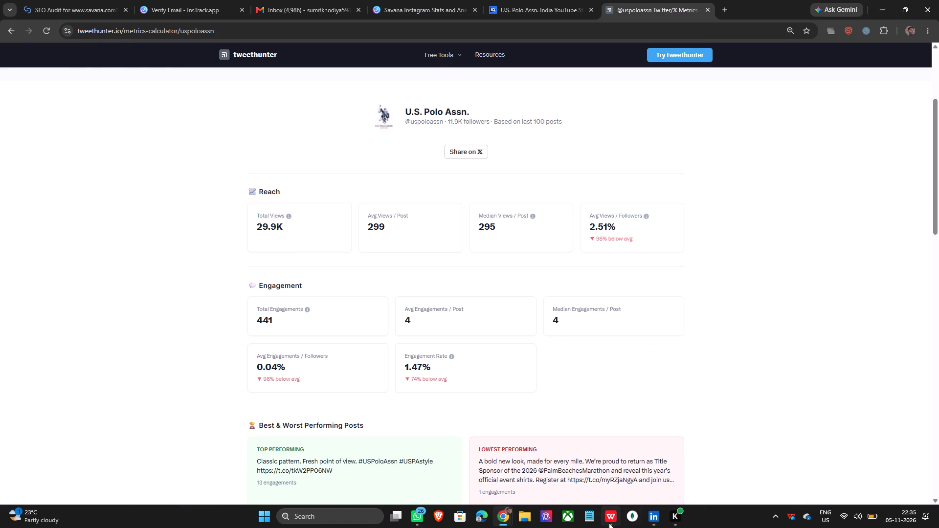
{"action": "left_click", "coordinate": [619, 520]}
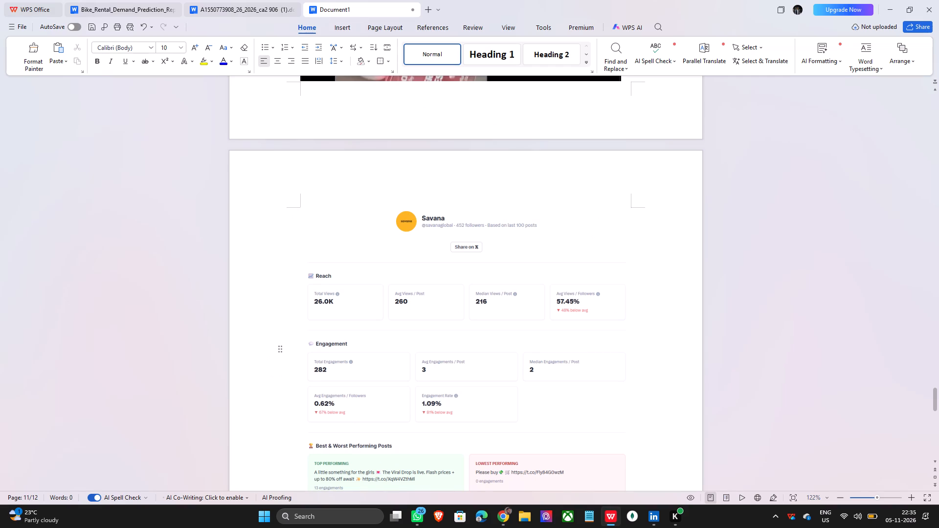
{"action": "scroll", "coordinate": [537, 386], "scroll_direction": "up", "scroll_amount": 7}
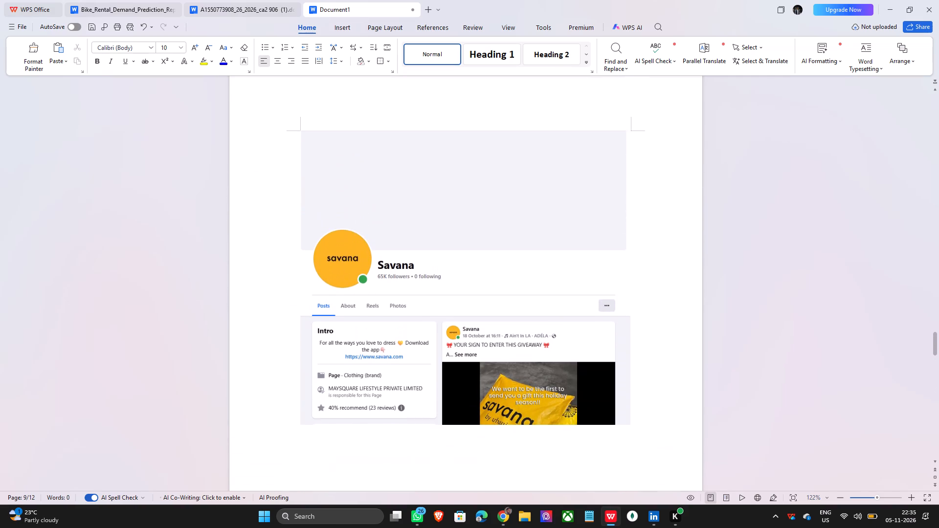
{"action": "scroll", "coordinate": [537, 386], "scroll_direction": "up", "scroll_amount": 5}
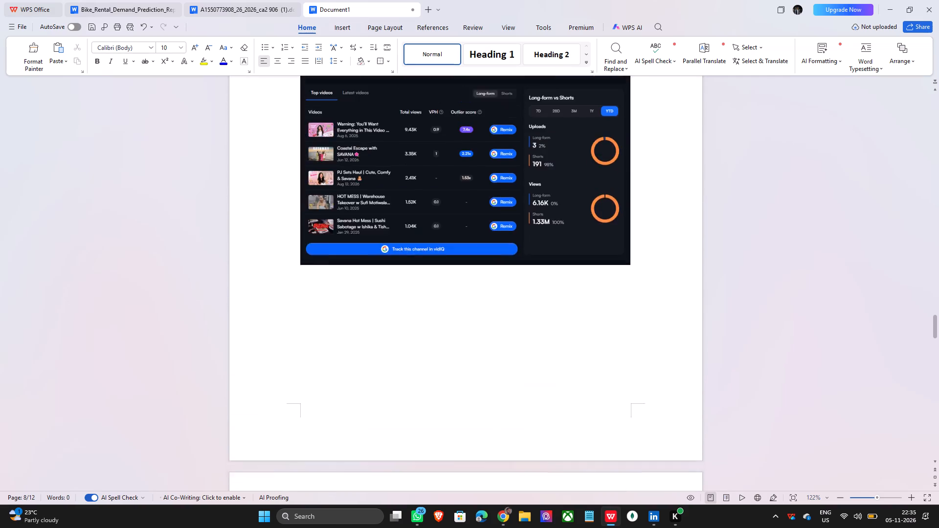
{"action": "scroll", "coordinate": [537, 386], "scroll_direction": "up", "scroll_amount": 11}
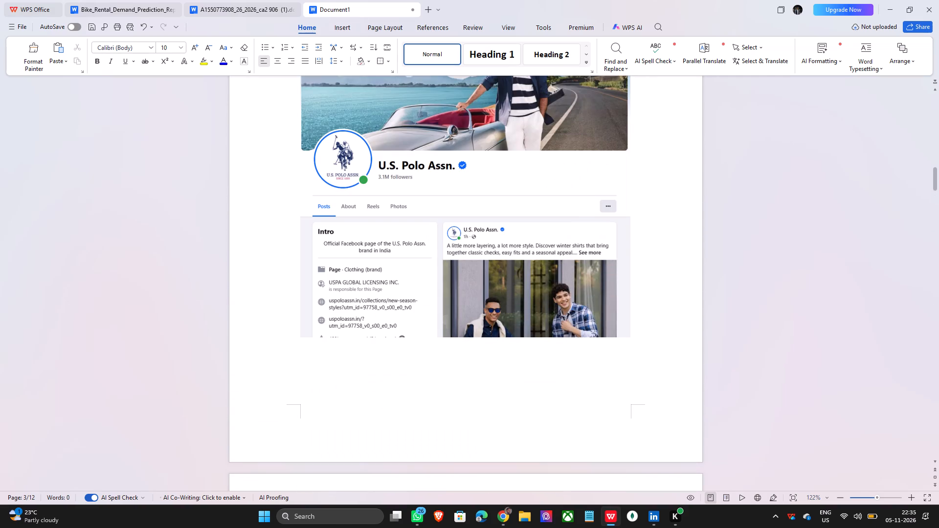
{"action": "scroll", "coordinate": [537, 386], "scroll_direction": "down", "scroll_amount": 4}
{"action": "scroll", "coordinate": [537, 386], "scroll_direction": "up", "scroll_amount": 1}
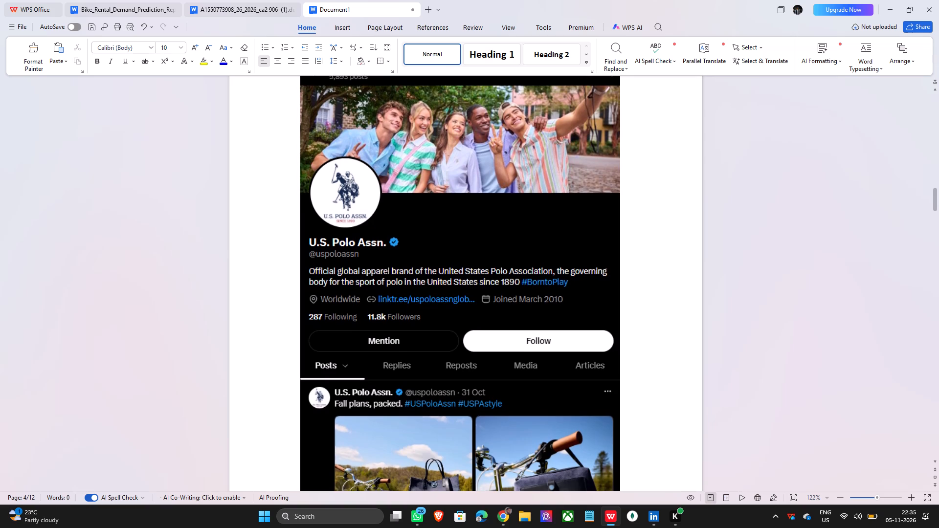
{"action": "scroll", "coordinate": [537, 386], "scroll_direction": "up", "scroll_amount": 1}
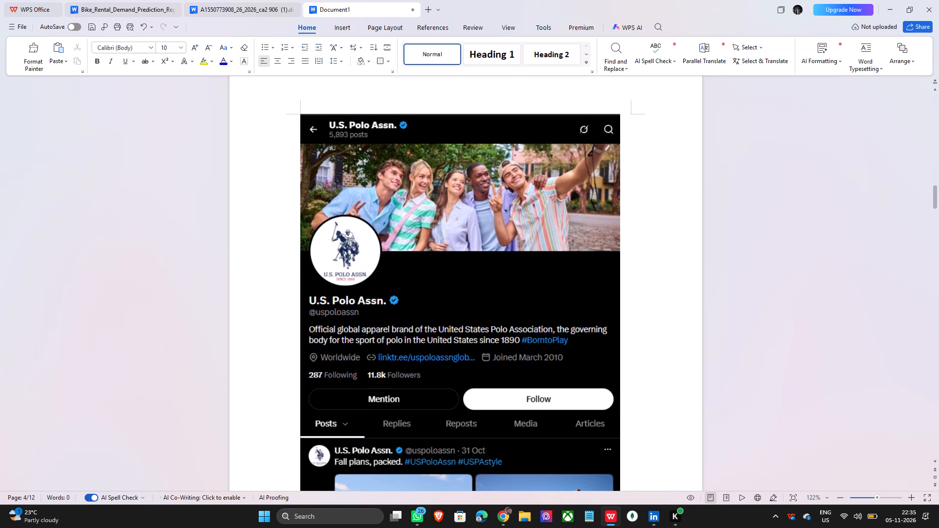
{"action": "scroll", "coordinate": [537, 386], "scroll_direction": "down", "scroll_amount": 8}
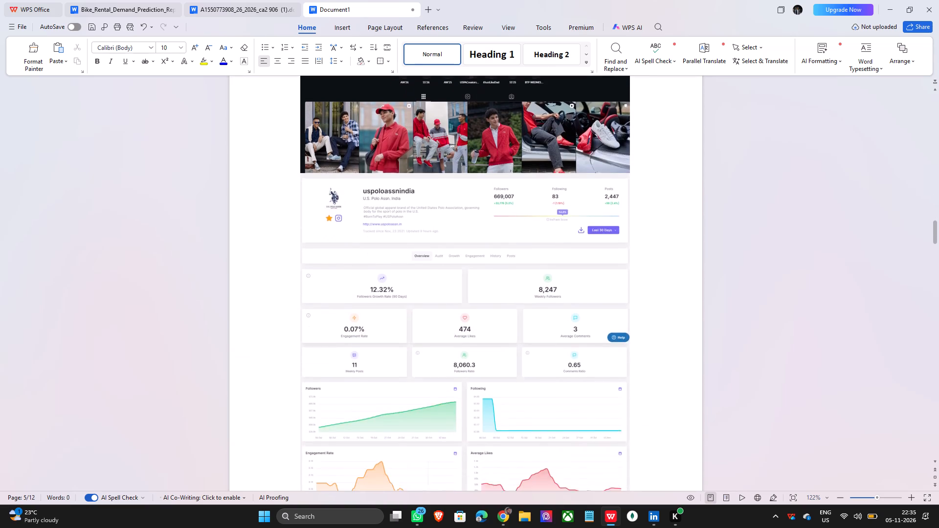
{"action": "scroll", "coordinate": [537, 386], "scroll_direction": "down", "scroll_amount": 3}
{"action": "scroll", "coordinate": [537, 386], "scroll_direction": "up", "scroll_amount": 4}
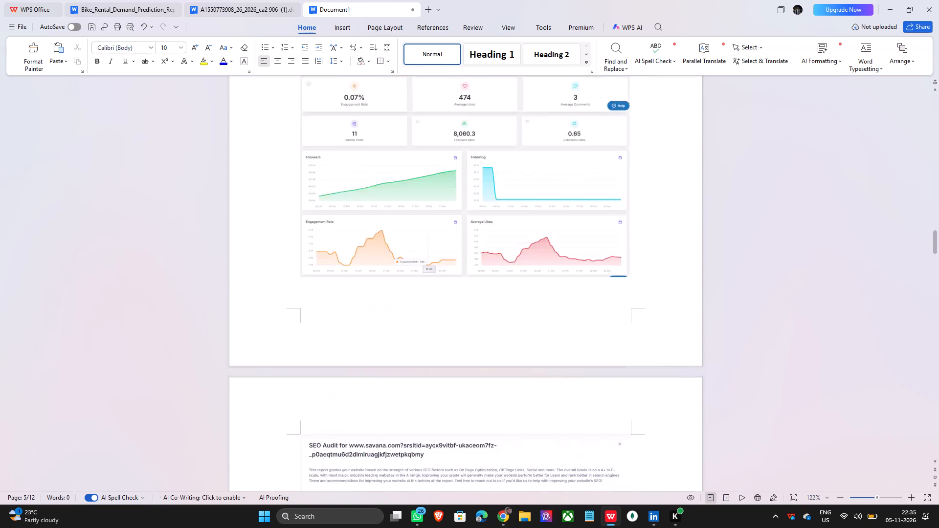
{"action": "scroll", "coordinate": [537, 386], "scroll_direction": "up", "scroll_amount": 9}
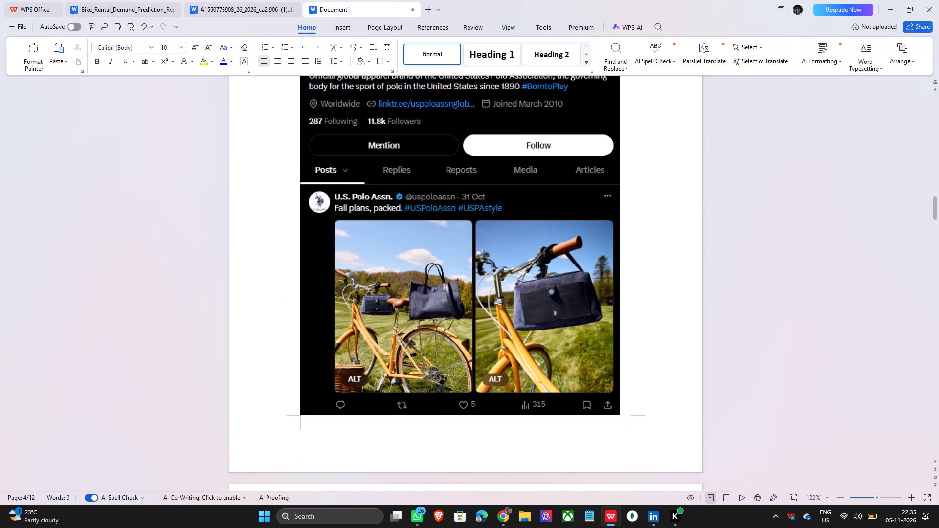
{"action": "left_click", "coordinate": [633, 405]}
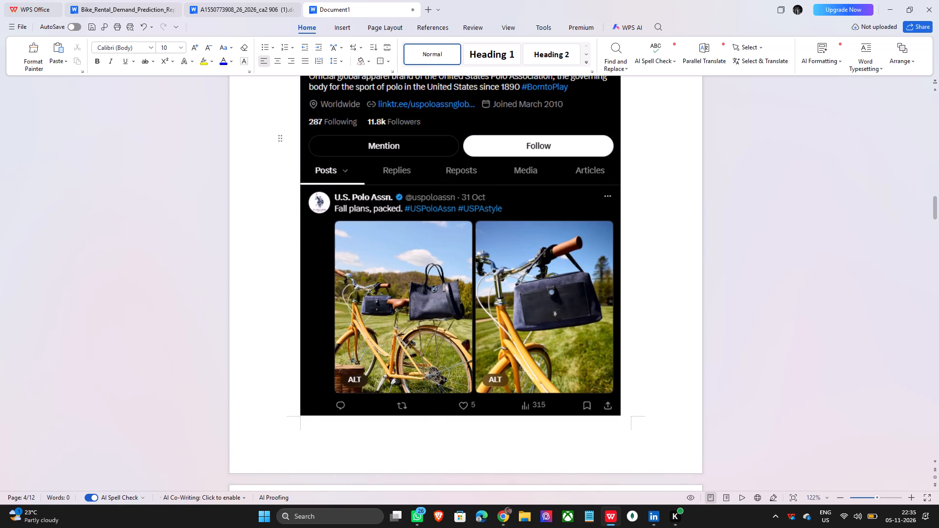
{"action": "key", "text": "ctrl+v"}
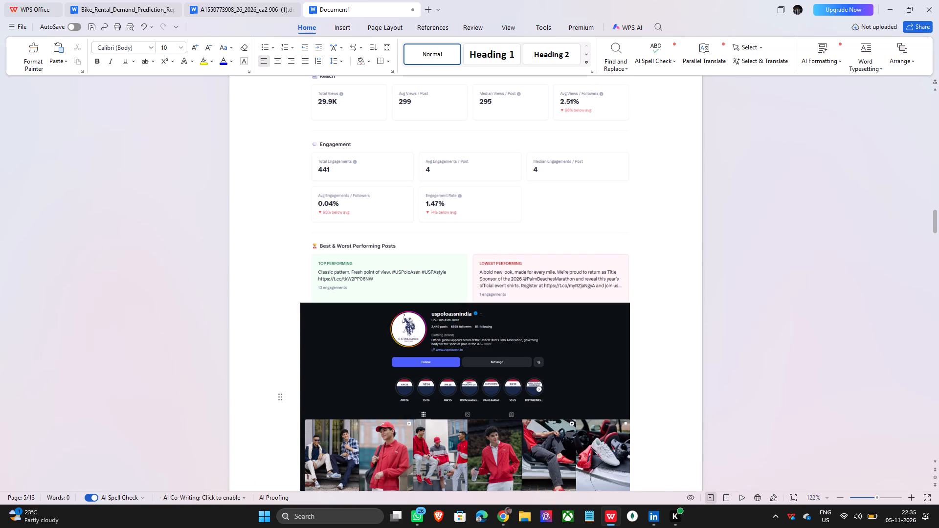
{"action": "scroll", "coordinate": [566, 358], "scroll_direction": "up", "scroll_amount": 5}
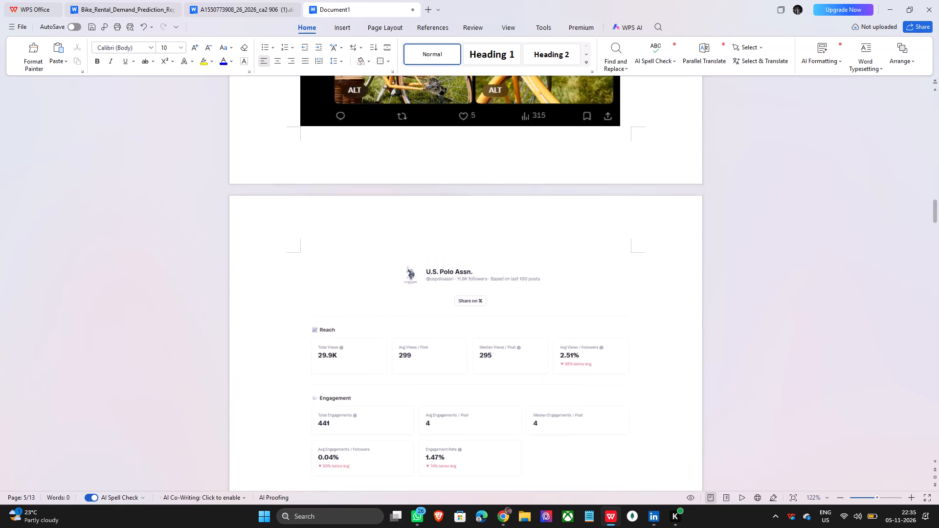
{"action": "scroll", "coordinate": [566, 358], "scroll_direction": "up", "scroll_amount": 4}
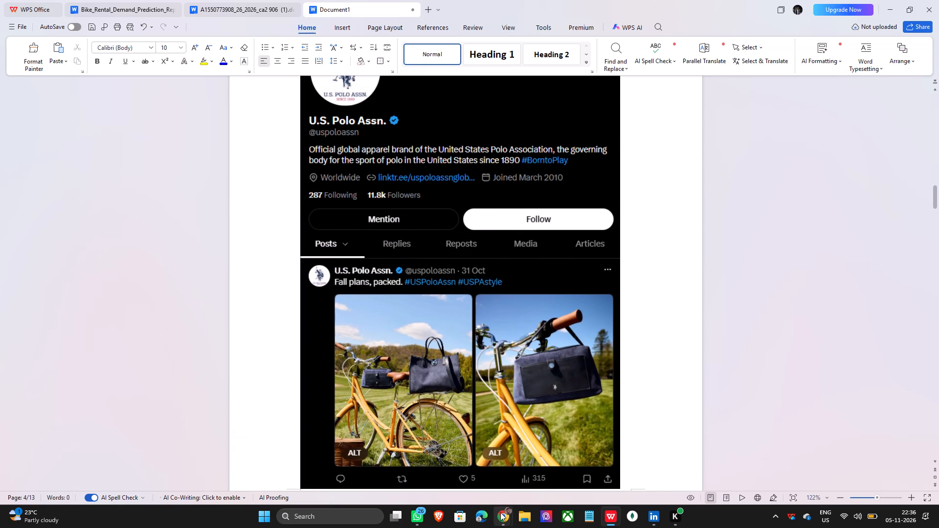
{"action": "left_click", "coordinate": [500, 512]}
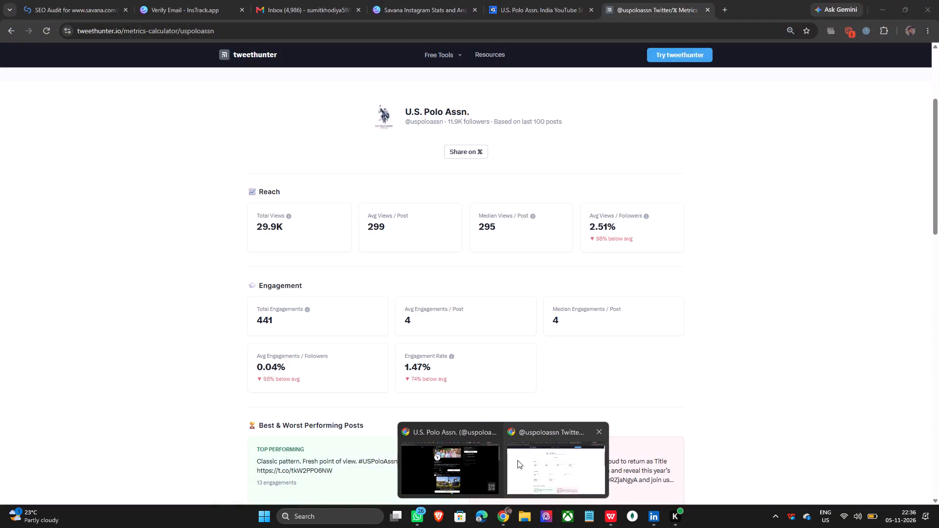
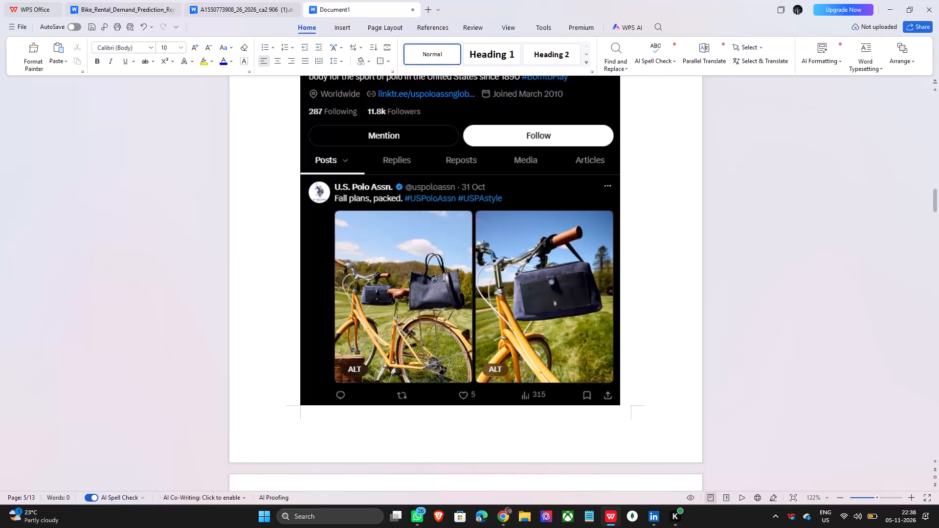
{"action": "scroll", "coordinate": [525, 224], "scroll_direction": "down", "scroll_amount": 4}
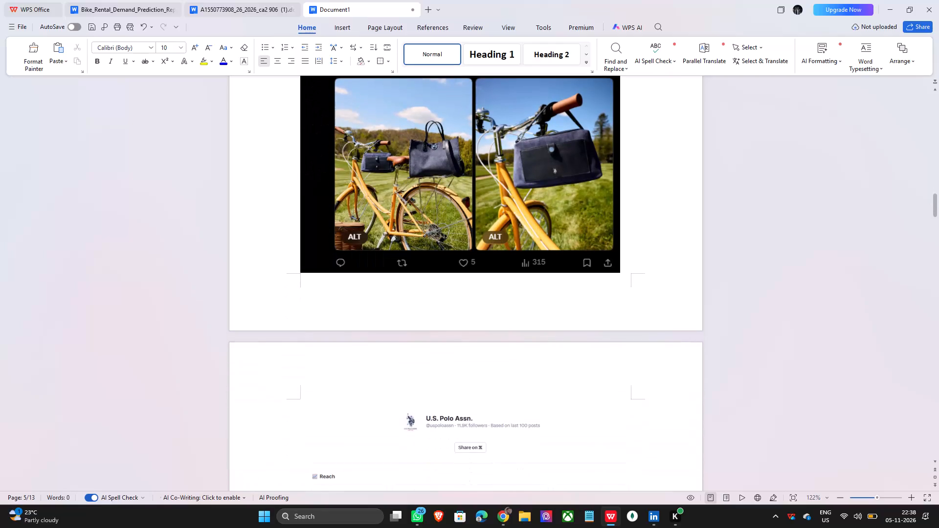
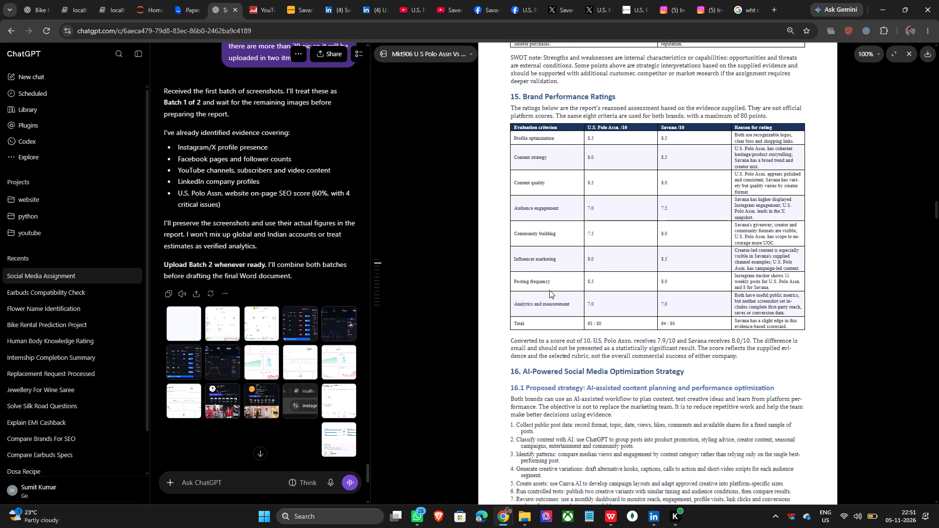
Review the report's managerial recommendations, conclusion, references and Appendix A screenshot evidence, and return to the cover page.
{"action": "scroll", "coordinate": [549, 290], "scroll_direction": "down", "scroll_amount": 7}
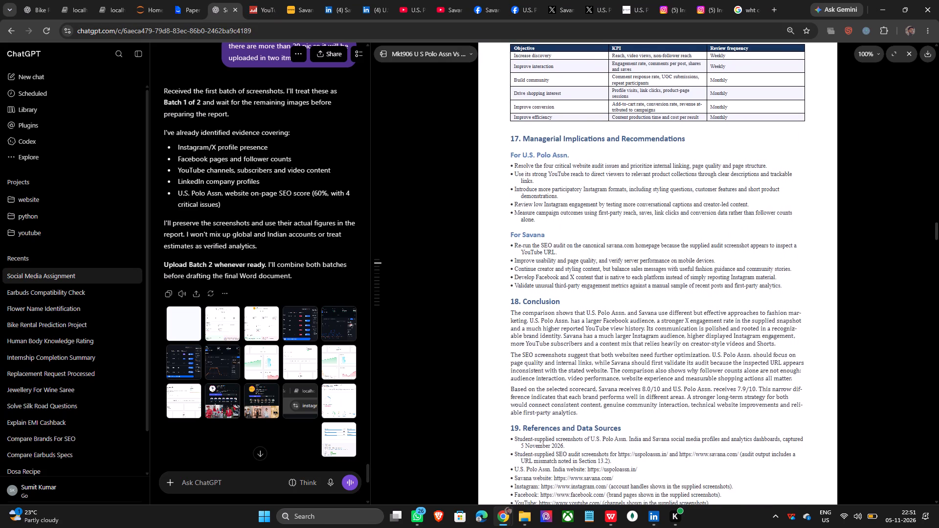
{"action": "scroll", "coordinate": [549, 290], "scroll_direction": "down", "scroll_amount": 4}
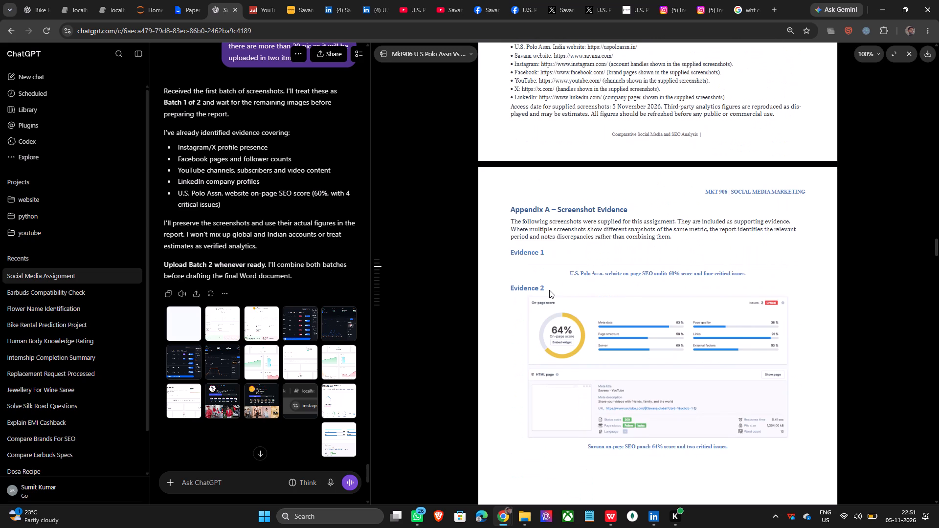
{"action": "scroll", "coordinate": [549, 290], "scroll_direction": "down", "scroll_amount": 1}
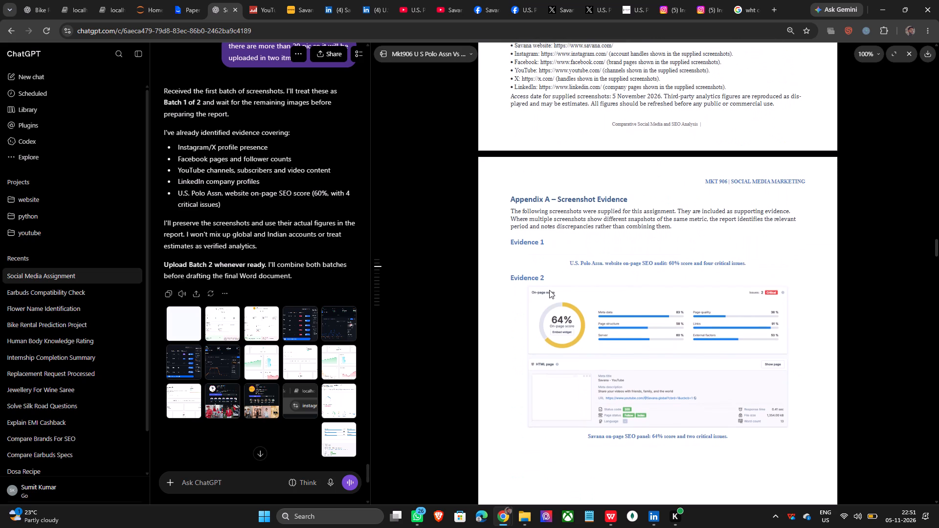
{"action": "scroll", "coordinate": [549, 290], "scroll_direction": "up", "scroll_amount": 5}
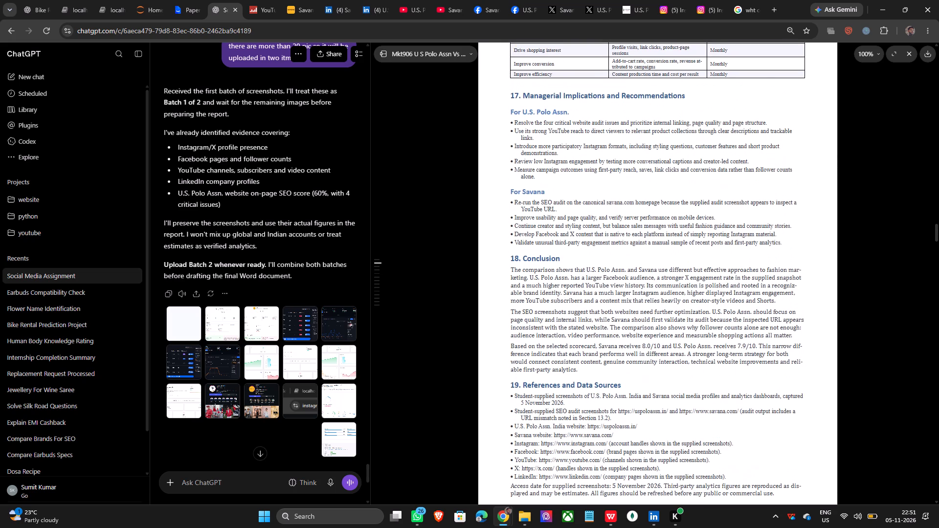
{"action": "scroll", "coordinate": [549, 290], "scroll_direction": "down", "scroll_amount": 1}
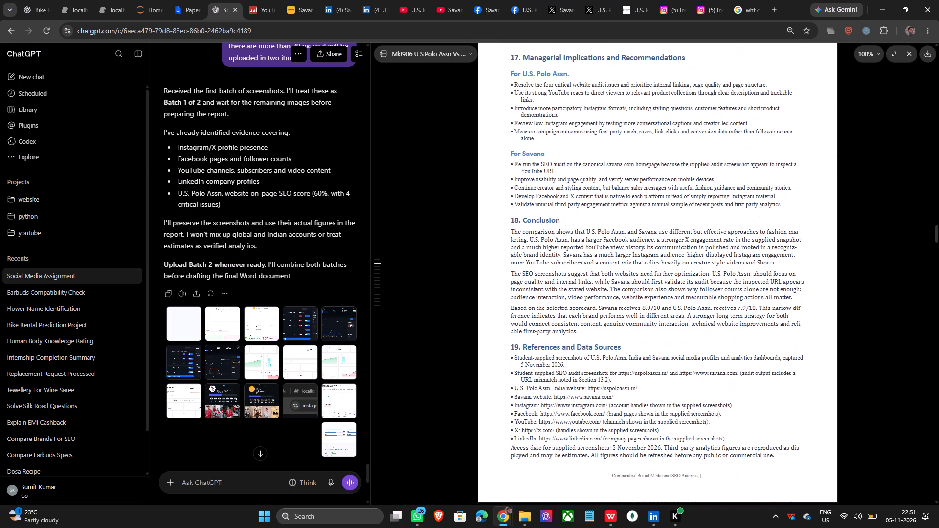
{"action": "scroll", "coordinate": [549, 290], "scroll_direction": "down", "scroll_amount": 1}
{"action": "scroll", "coordinate": [549, 290], "scroll_direction": "up", "scroll_amount": 19}
{"action": "scroll", "coordinate": [549, 290], "scroll_direction": "up", "scroll_amount": 5}
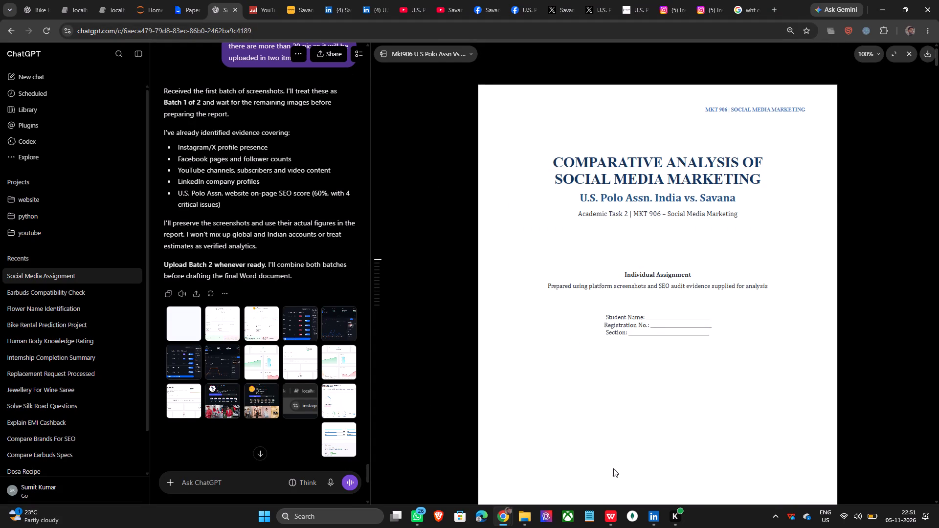
In WPS Office, copy the visible Details of the Assignment text from the assignment brief, starting at "Students will Select a company/brand".
{"action": "left_click", "coordinate": [605, 524]}
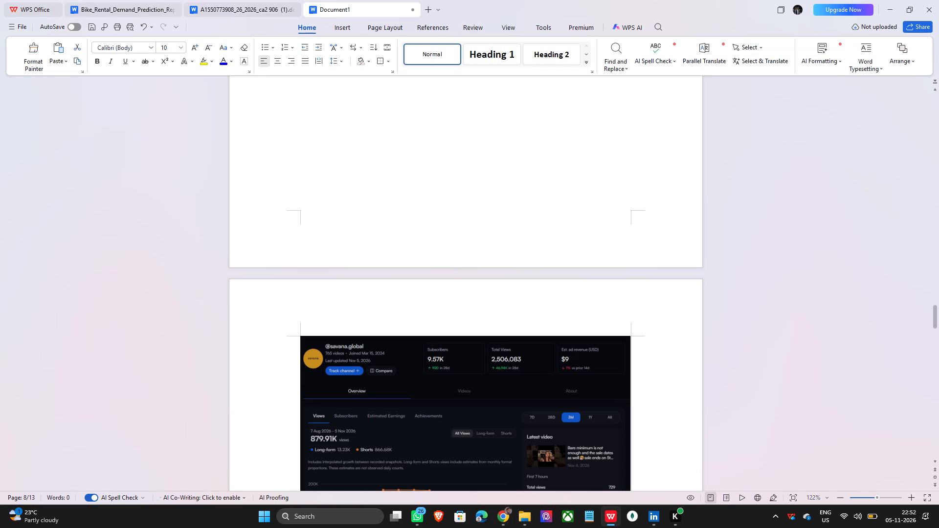
{"action": "left_click", "coordinate": [218, 8]}
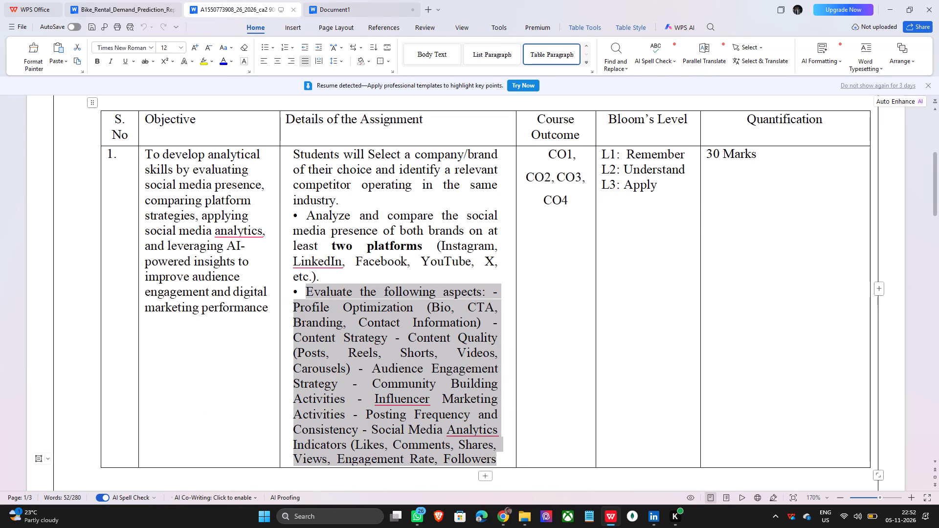
{"action": "left_click_drag", "start_coordinate": [294, 153], "coordinate": [292, 155]}
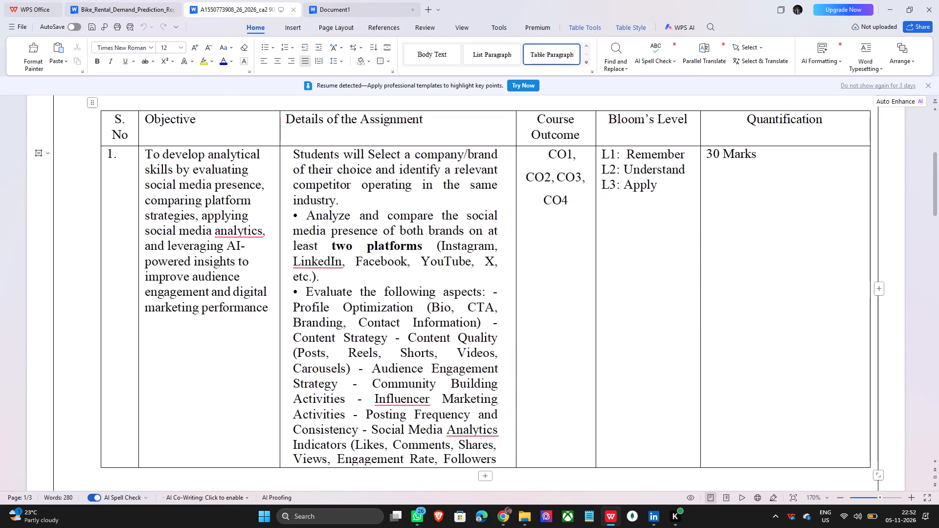
{"action": "left_click_drag", "start_coordinate": [292, 155], "coordinate": [493, 457]}
{"action": "scroll", "coordinate": [483, 452], "scroll_direction": "up", "scroll_amount": 1}
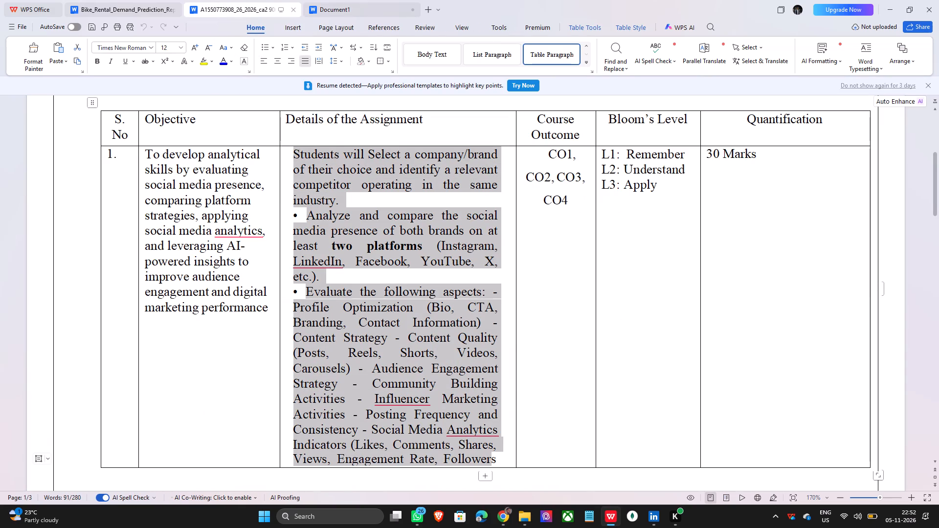
{"action": "left_click_drag", "start_coordinate": [493, 457], "coordinate": [496, 457]}
{"action": "scroll", "coordinate": [493, 457], "scroll_direction": "up", "scroll_amount": 1}
{"action": "key", "text": "ctrl+c"}
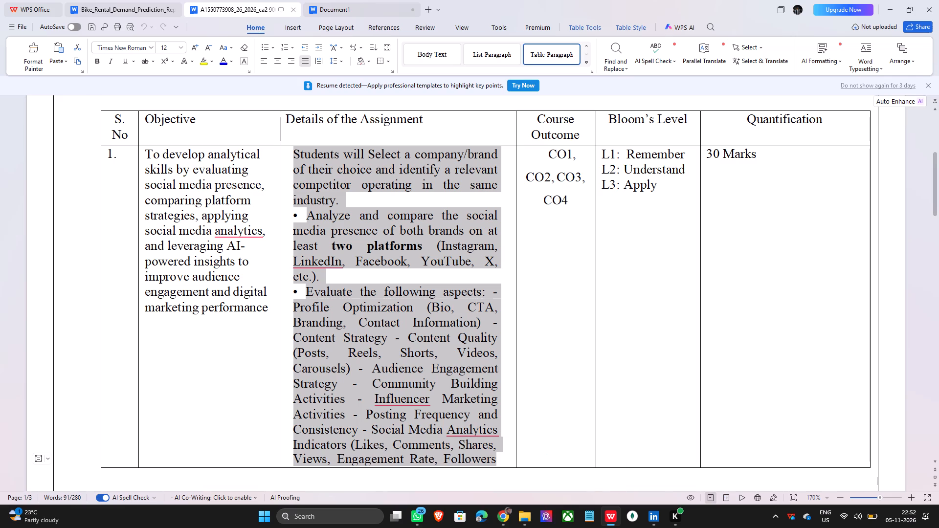
Switch back to the Social Media Assignment chat in Chrome and begin a new message to ChatGPT.
{"action": "left_click", "coordinate": [513, 527]}
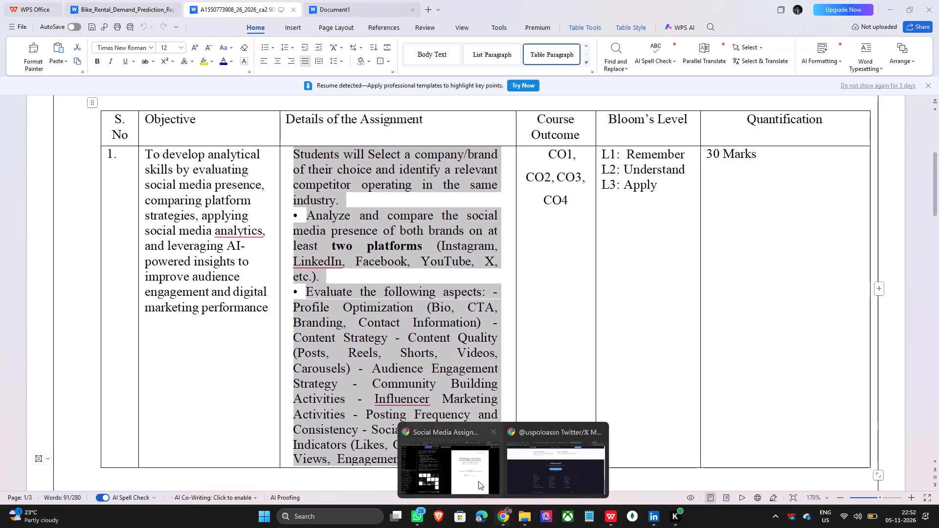
{"action": "left_click", "coordinate": [468, 477]}
{"action": "left_click", "coordinate": [269, 477]}
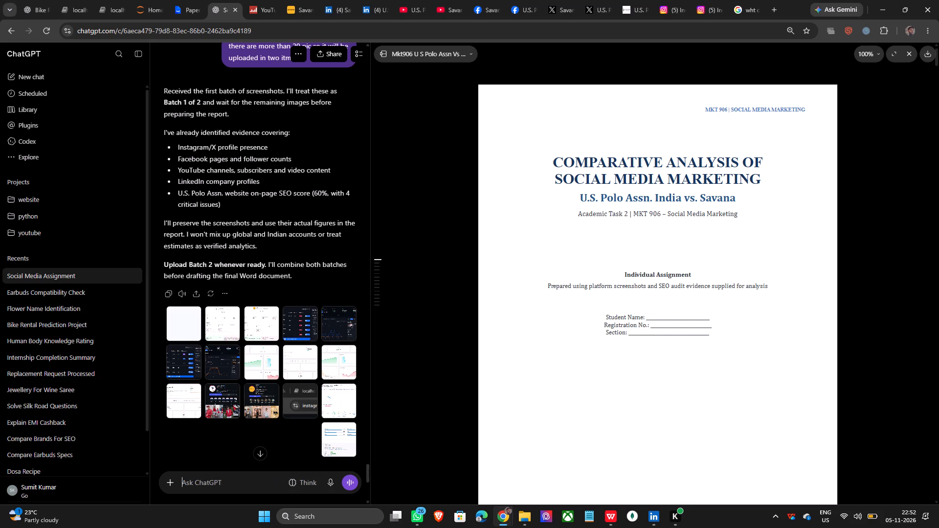
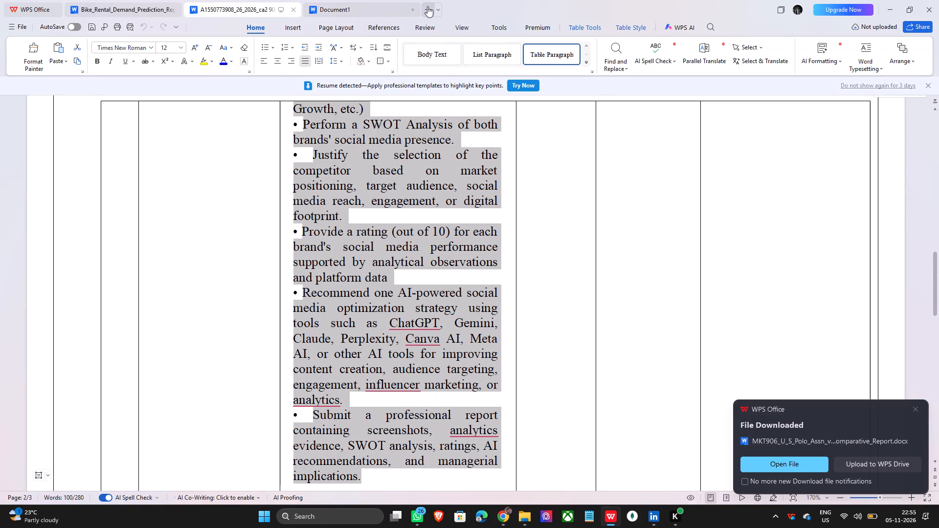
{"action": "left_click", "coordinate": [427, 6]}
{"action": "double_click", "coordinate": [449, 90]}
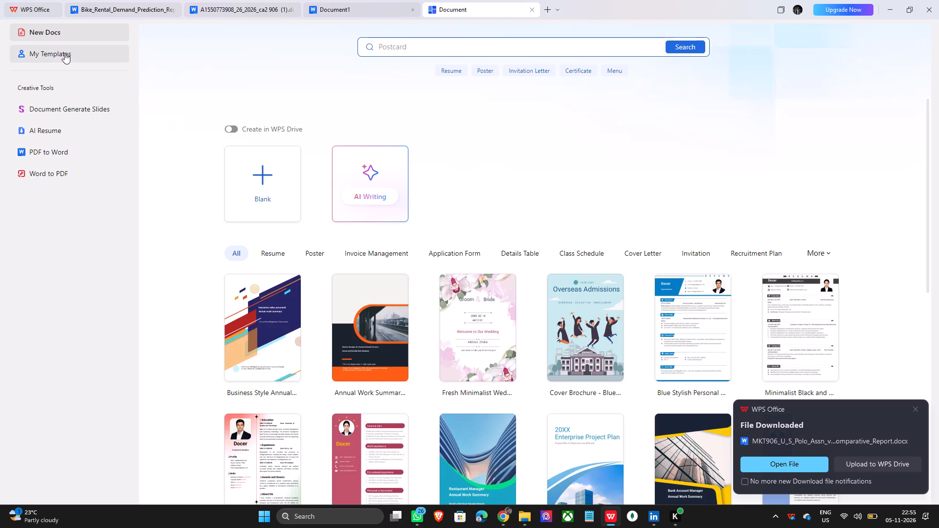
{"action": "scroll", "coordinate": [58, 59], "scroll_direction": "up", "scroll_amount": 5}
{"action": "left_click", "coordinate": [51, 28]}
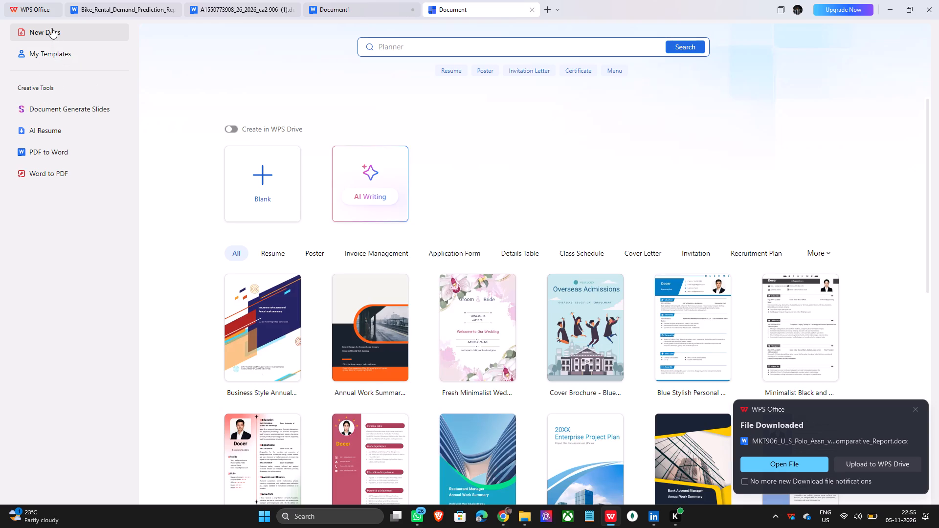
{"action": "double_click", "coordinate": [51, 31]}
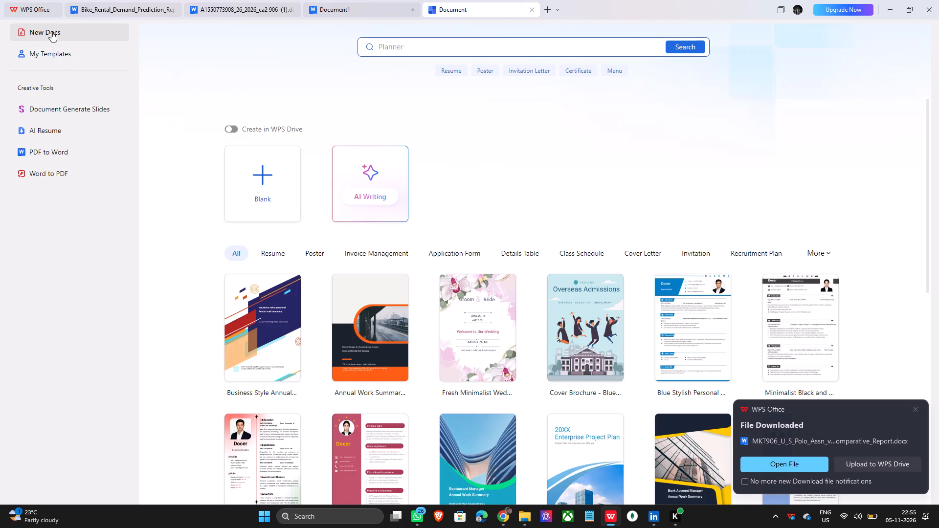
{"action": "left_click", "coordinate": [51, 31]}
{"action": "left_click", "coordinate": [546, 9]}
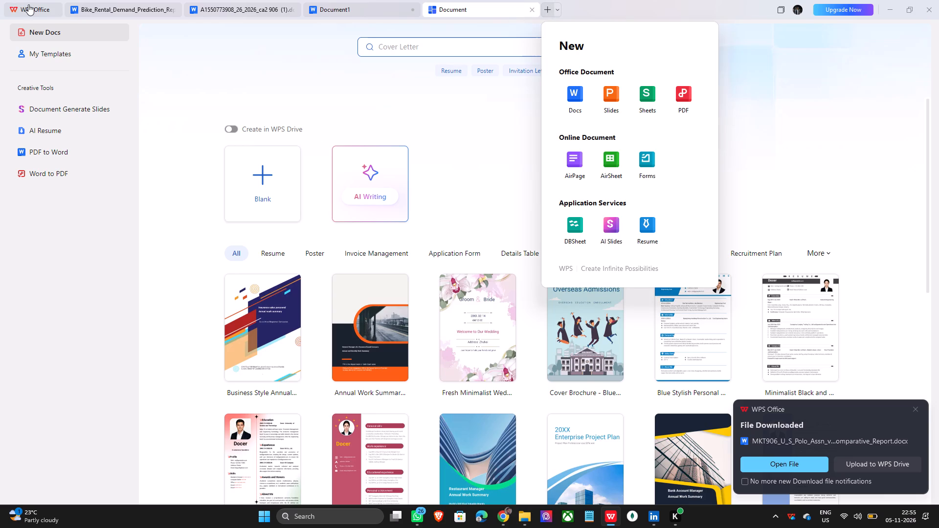
Open the downloaded MKT906 U.S. Polo Assn. vs Savana comparative report from the Downloads folder and view its cover page.
{"action": "left_click", "coordinate": [28, 4]}
{"action": "left_click", "coordinate": [60, 87]}
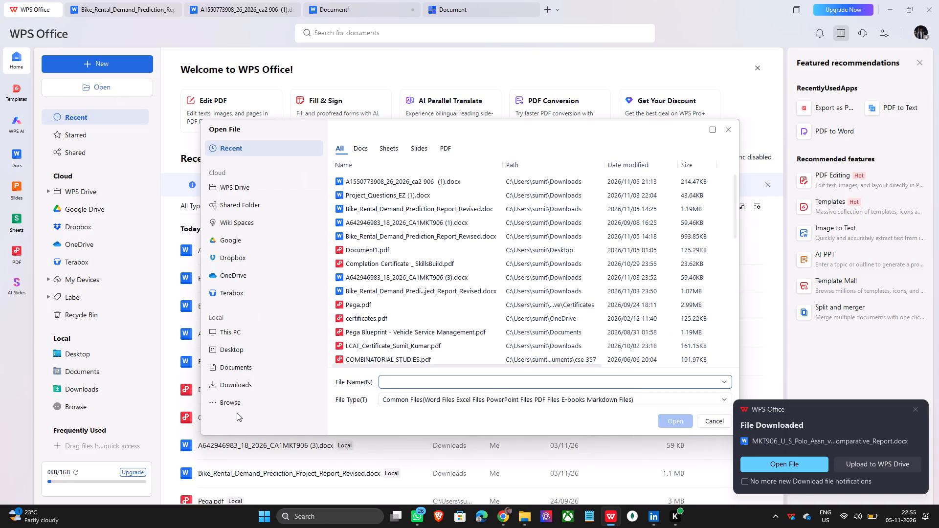
{"action": "double_click", "coordinate": [237, 408]}
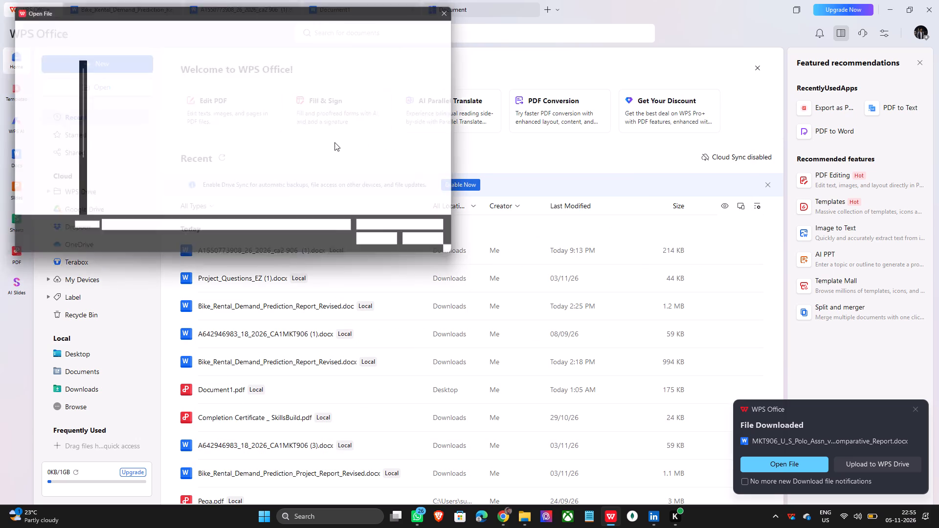
{"action": "scroll", "coordinate": [39, 152], "scroll_direction": "up", "scroll_amount": 1}
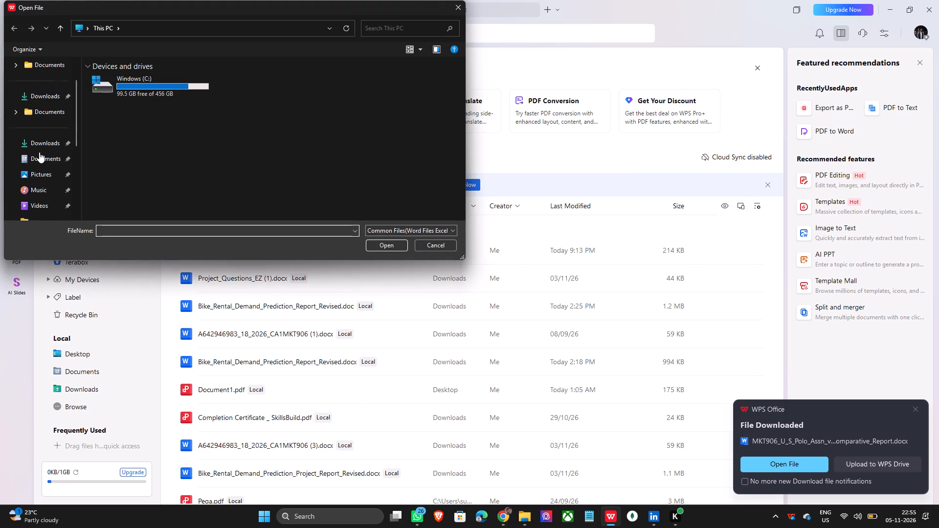
{"action": "scroll", "coordinate": [39, 152], "scroll_direction": "up", "scroll_amount": 1}
{"action": "left_click", "coordinate": [41, 149]}
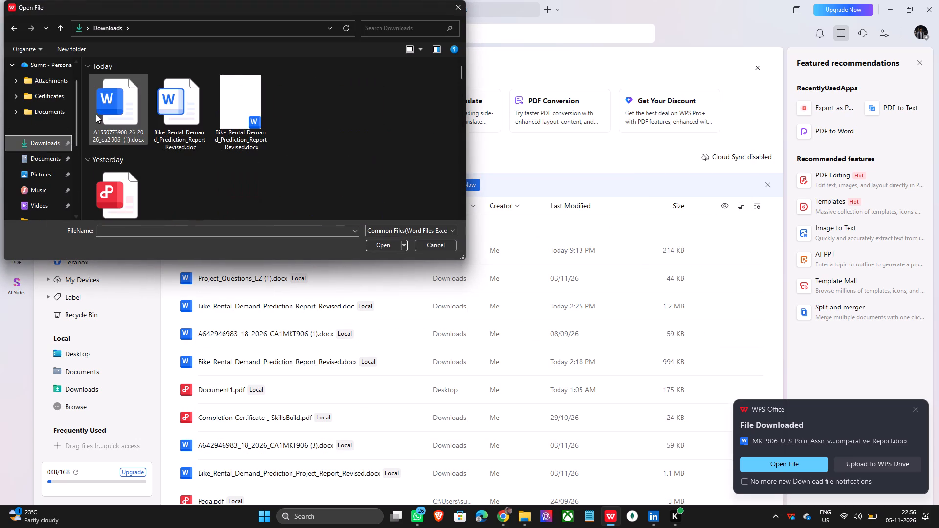
{"action": "double_click", "coordinate": [109, 103]}
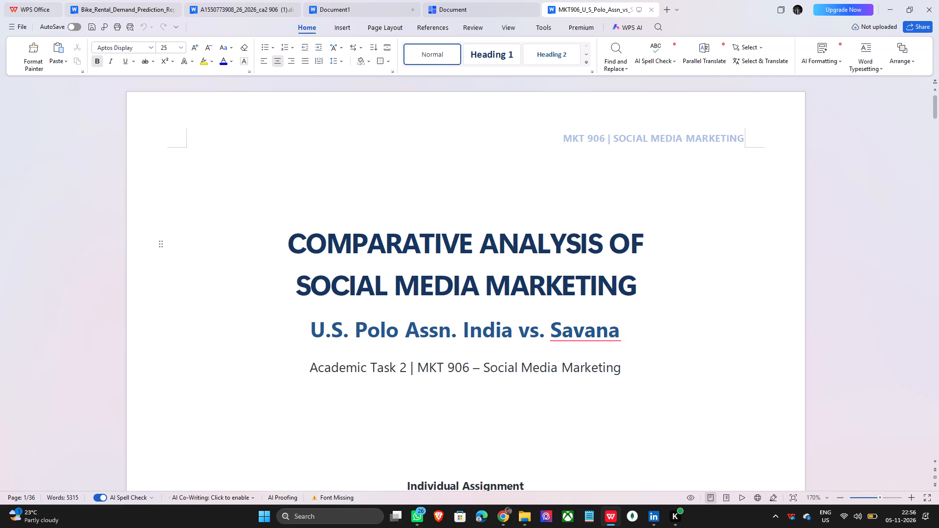
{"action": "scroll", "coordinate": [478, 347], "scroll_direction": "down", "scroll_amount": 5}
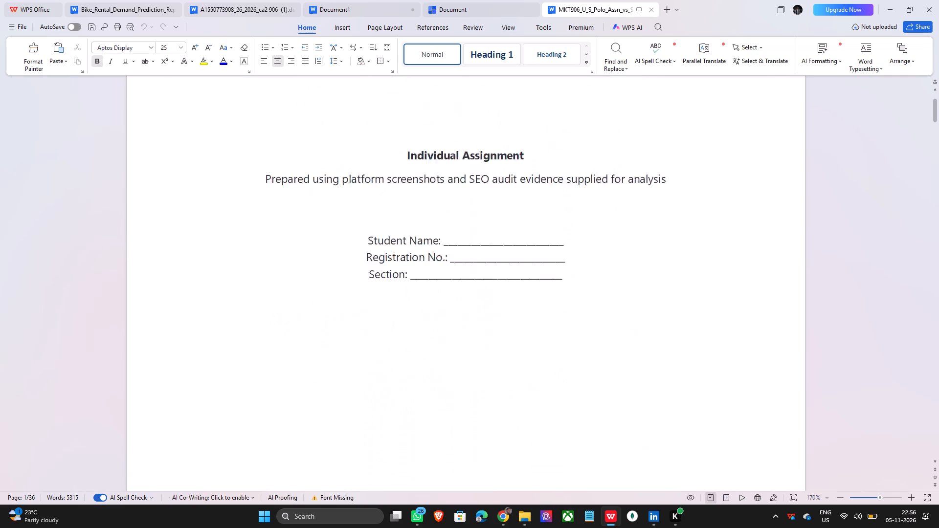
{"action": "scroll", "coordinate": [478, 347], "scroll_direction": "down", "scroll_amount": 1}
Open the Downloads folder in File Explorer and look through its files, from the most recent to the oldest.
{"action": "left_click", "coordinate": [524, 519]}
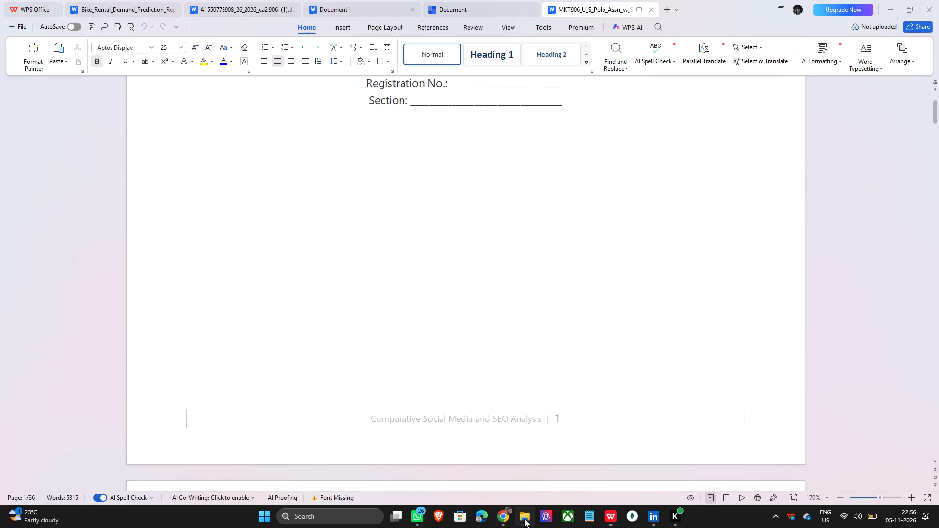
{"action": "left_click", "coordinate": [49, 183]}
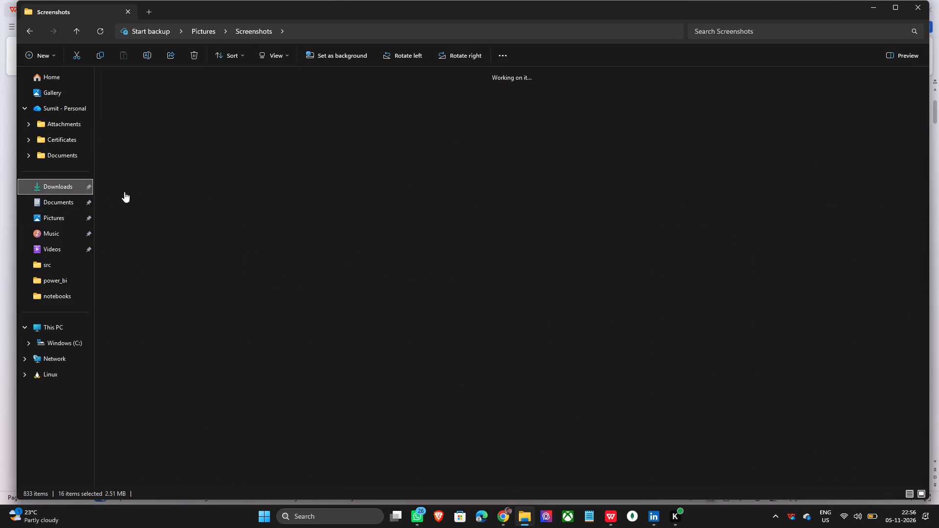
{"action": "left_click_drag", "start_coordinate": [446, 270], "coordinate": [381, 253]}
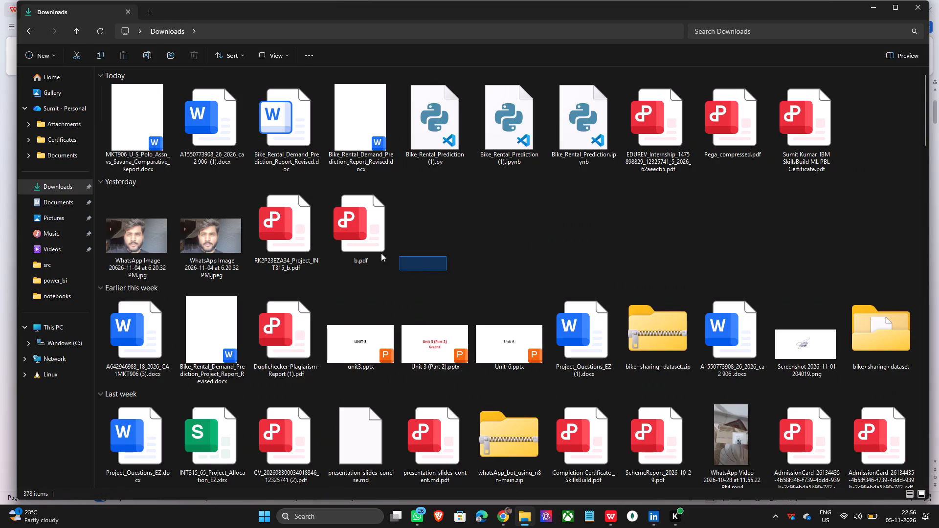
{"action": "left_click_drag", "start_coordinate": [381, 253], "coordinate": [377, 252]}
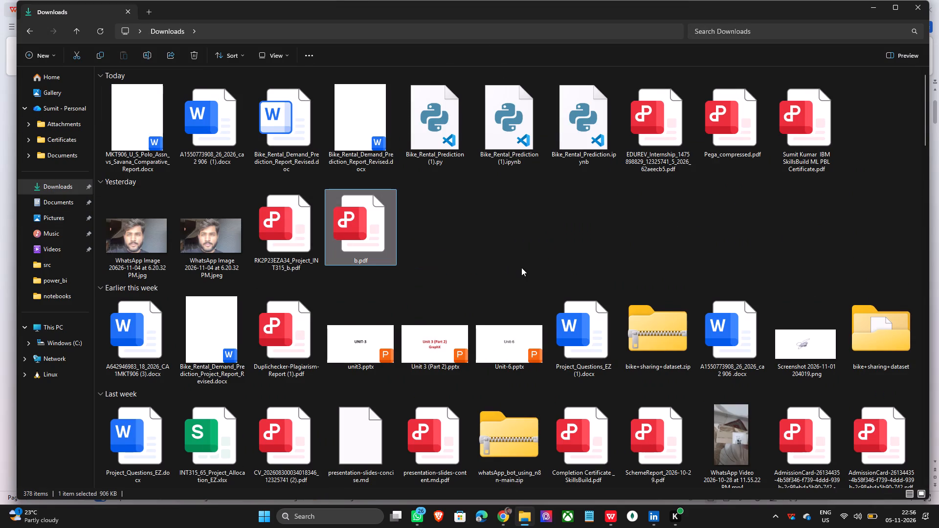
{"action": "scroll", "coordinate": [521, 267], "scroll_direction": "down", "scroll_amount": 3}
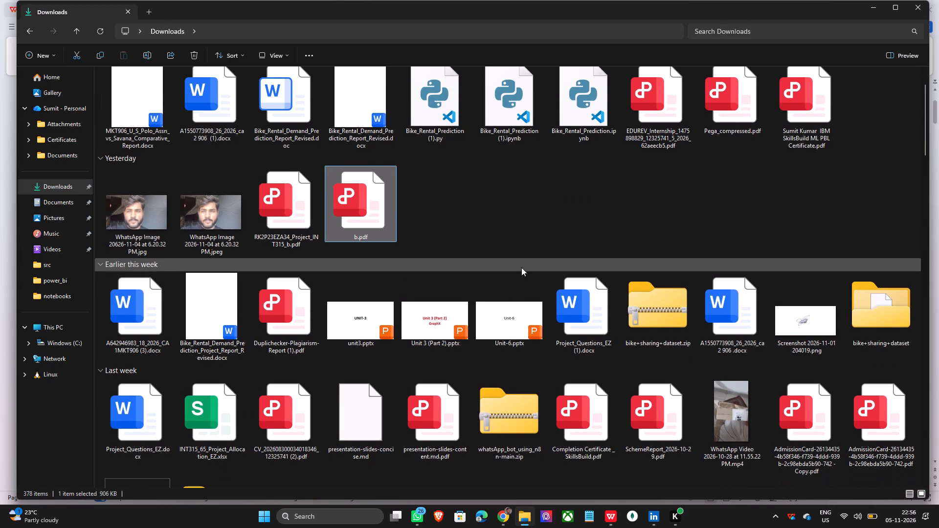
{"action": "scroll", "coordinate": [521, 267], "scroll_direction": "down", "scroll_amount": 2}
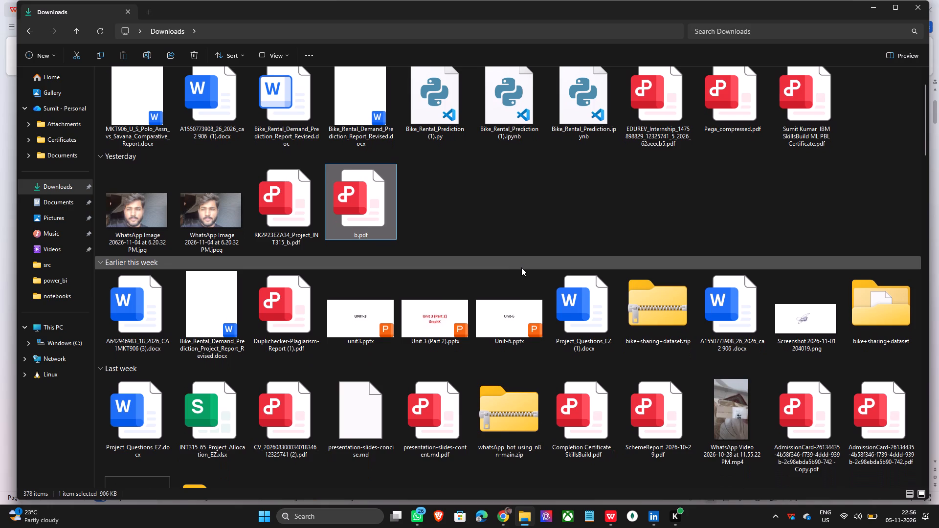
{"action": "scroll", "coordinate": [521, 267], "scroll_direction": "down", "scroll_amount": 1}
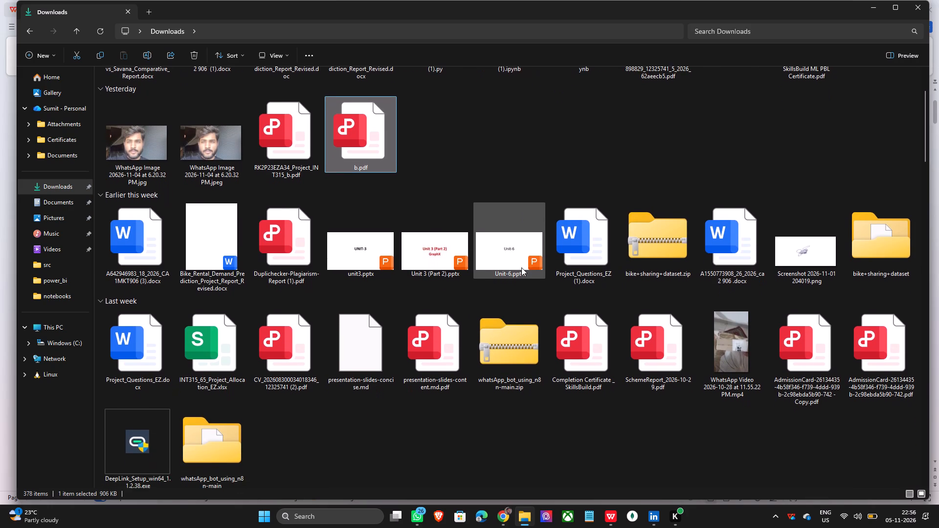
{"action": "scroll", "coordinate": [521, 267], "scroll_direction": "down", "scroll_amount": 2}
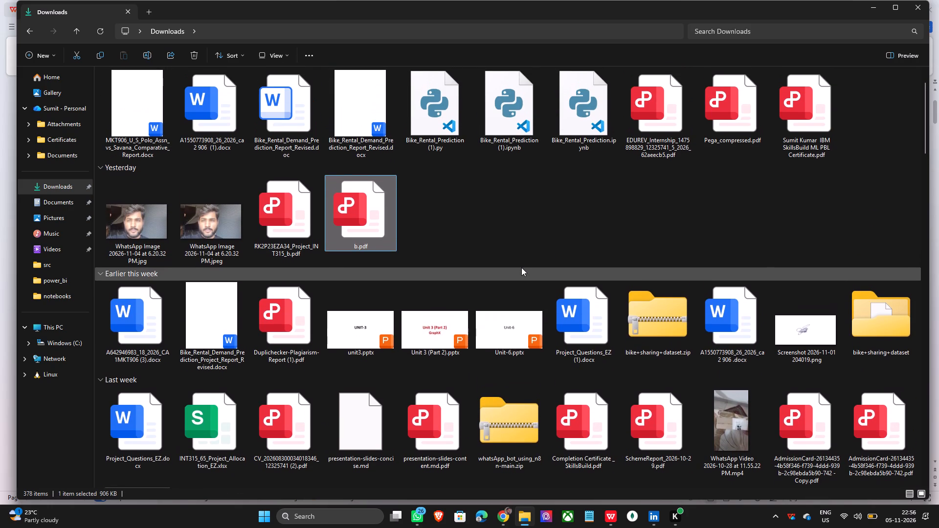
{"action": "scroll", "coordinate": [521, 267], "scroll_direction": "down", "scroll_amount": 3}
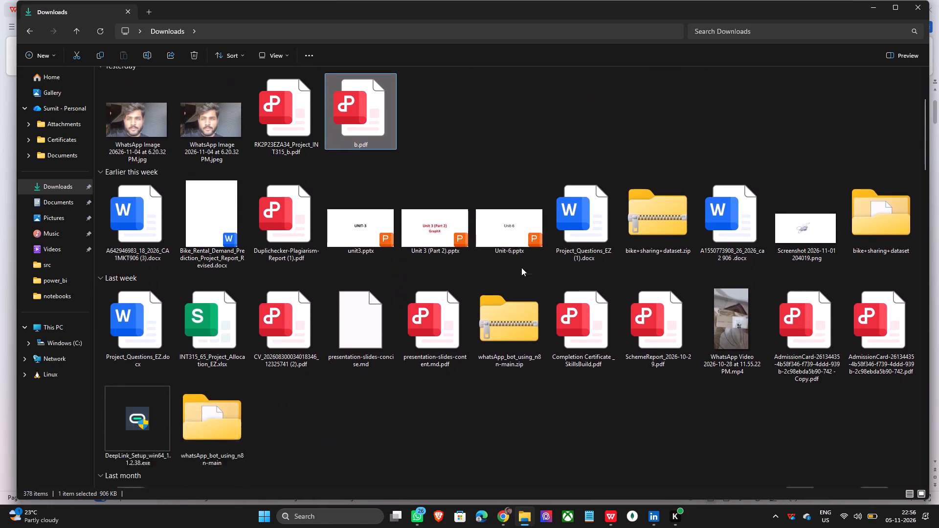
{"action": "scroll", "coordinate": [521, 267], "scroll_direction": "down", "scroll_amount": 1}
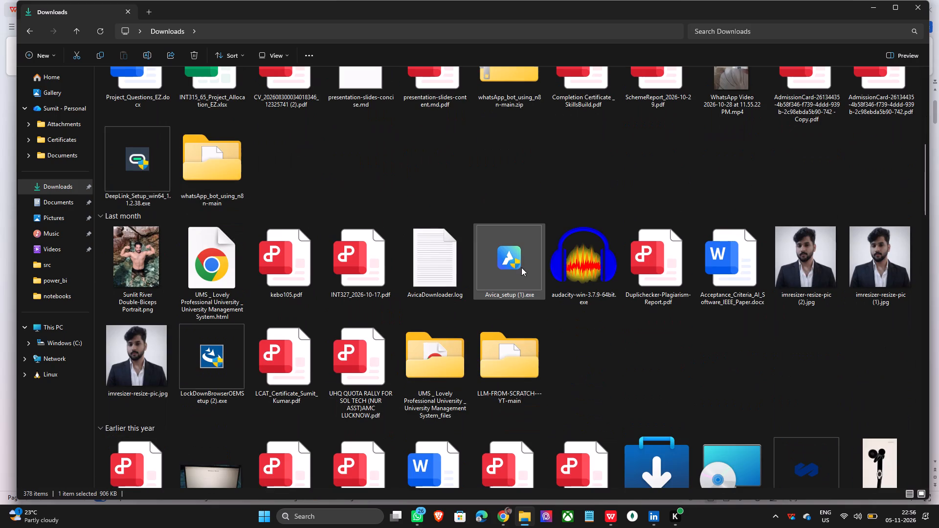
{"action": "scroll", "coordinate": [521, 267], "scroll_direction": "down", "scroll_amount": 1}
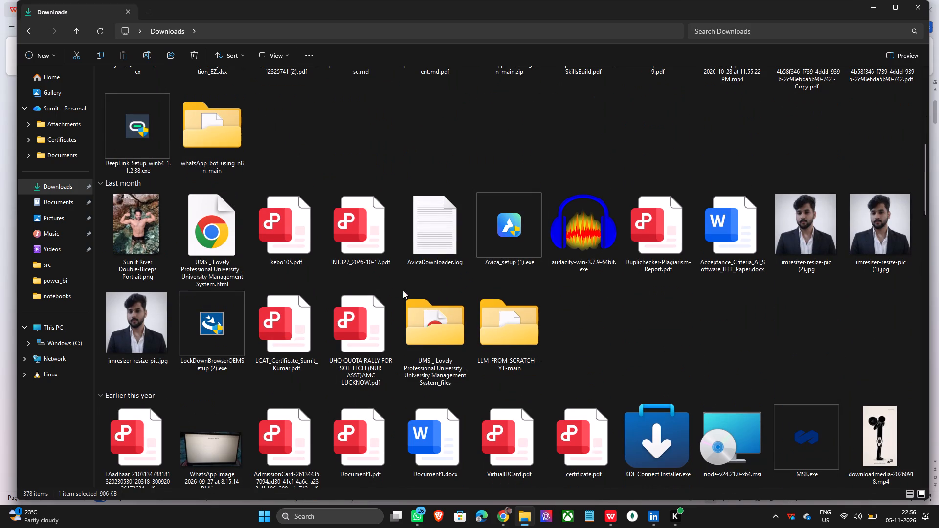
{"action": "scroll", "coordinate": [635, 330], "scroll_direction": "down", "scroll_amount": 2}
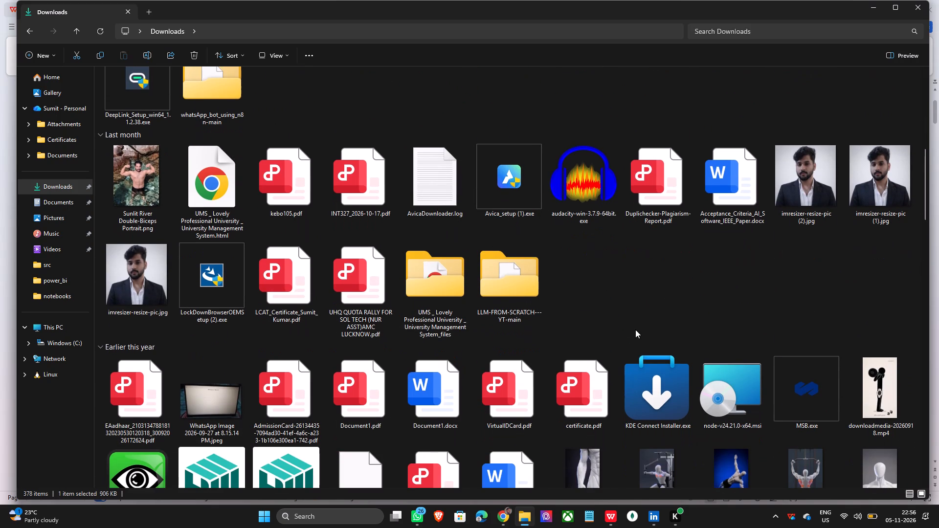
{"action": "scroll", "coordinate": [635, 330], "scroll_direction": "down", "scroll_amount": 3}
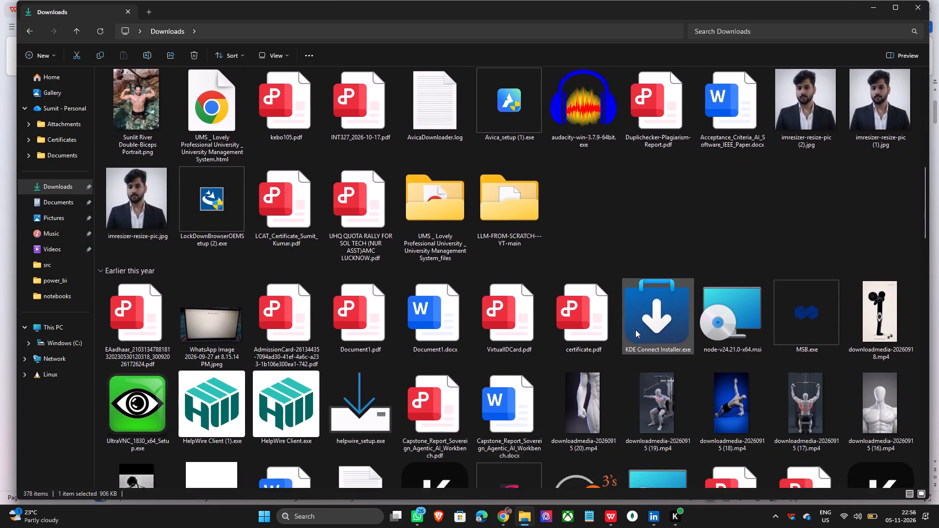
{"action": "scroll", "coordinate": [635, 330], "scroll_direction": "down", "scroll_amount": 14}
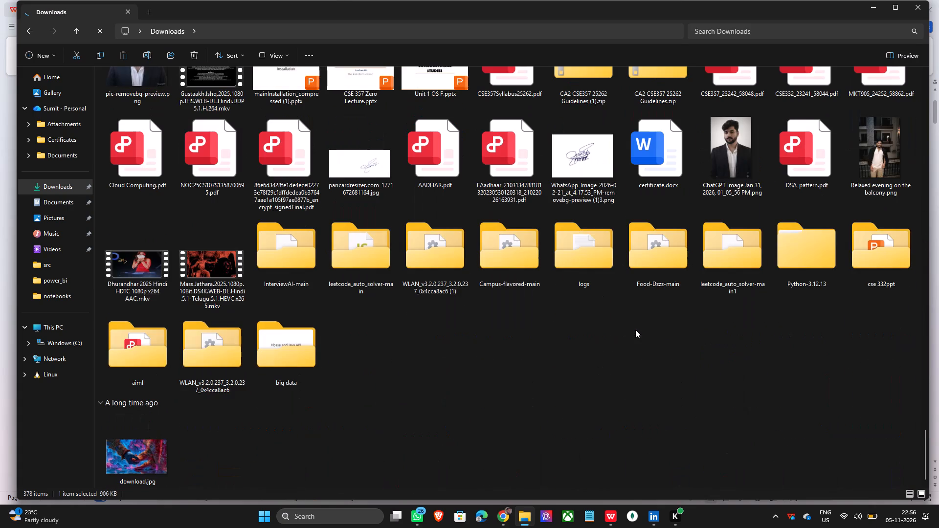
{"action": "scroll", "coordinate": [635, 330], "scroll_direction": "up", "scroll_amount": 20}
{"action": "scroll", "coordinate": [635, 330], "scroll_direction": "up", "scroll_amount": 14}
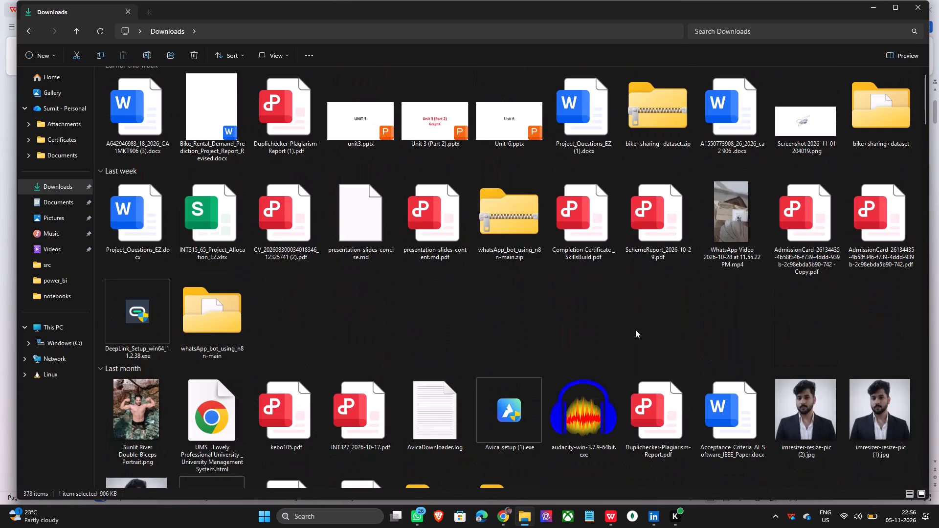
{"action": "scroll", "coordinate": [635, 330], "scroll_direction": "up", "scroll_amount": 4}
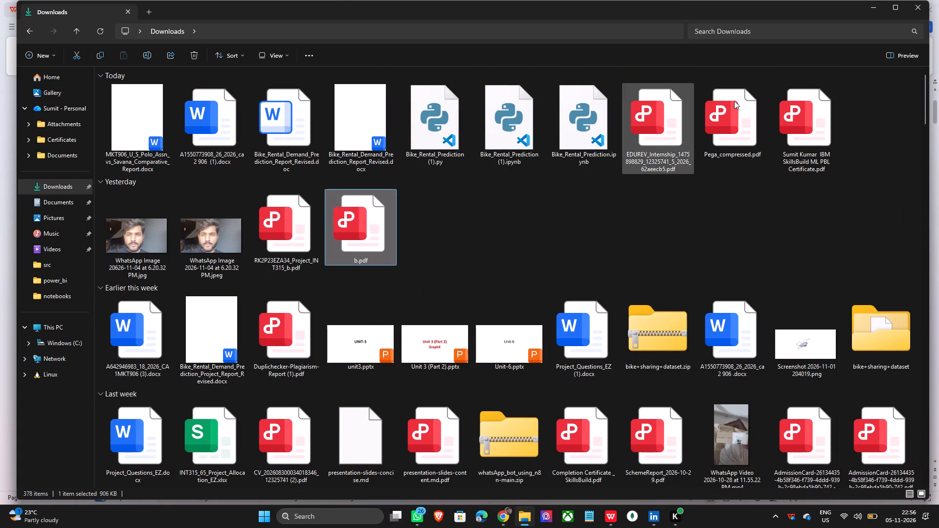
Search the Downloads folder for "mkt".
{"action": "left_click", "coordinate": [789, 34]}
{"action": "type", "text": "mkt"}
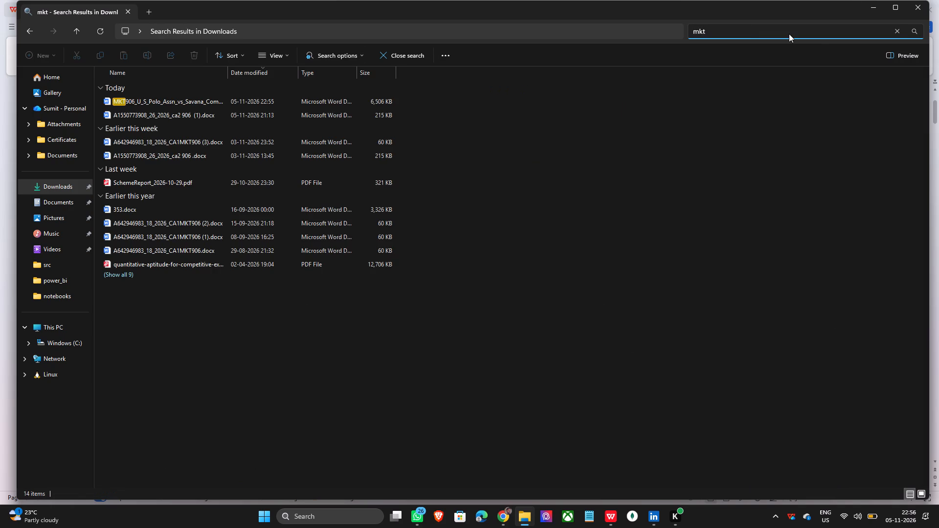
Replace the Downloads search term with "ca", look over the matching files, and close the File Explorer window.
{"action": "key", "text": "BackSpace"}
{"action": "key", "text": "BackSpace"}
{"action": "key", "text": "BackSpace"}
{"action": "key", "text": "BackSpace"}
{"action": "key", "text": "BackSpace"}
{"action": "key", "text": "BackSpace"}
{"action": "type", "text": "ca"}
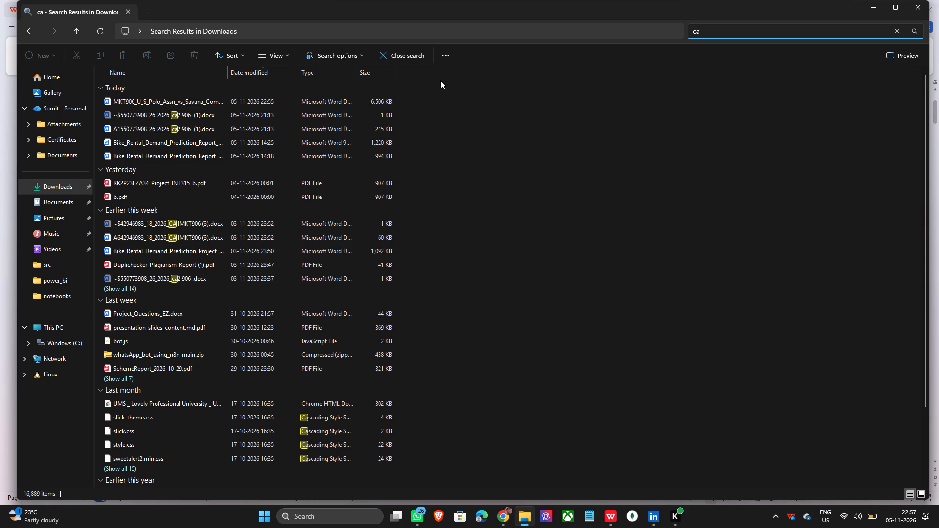
{"action": "left_click", "coordinate": [923, 10]}
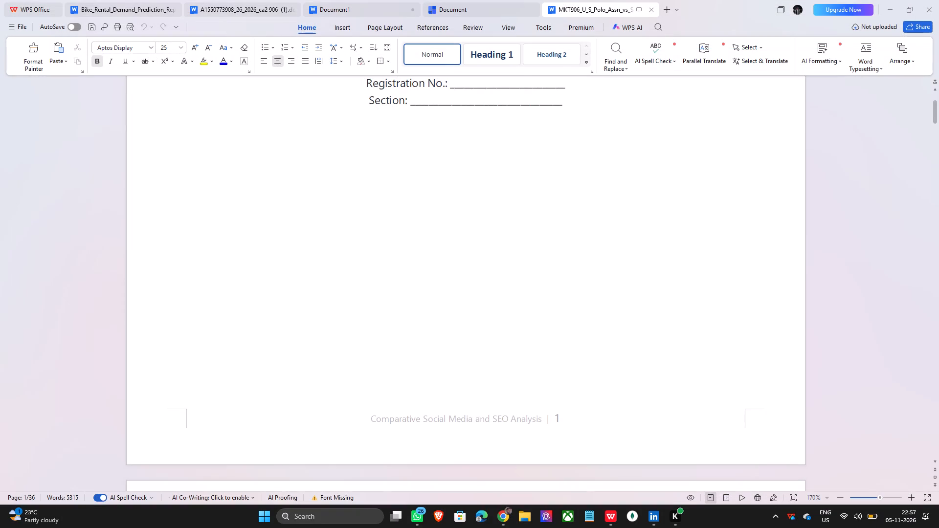
Look over the first pages of the comparative report at 88% zoom with two pages side by side, returning to the cover page.
{"action": "scroll", "coordinate": [387, 223], "scroll_direction": "up", "scroll_amount": 6}
{"action": "scroll", "coordinate": [387, 223], "scroll_direction": "down", "scroll_amount": 13}
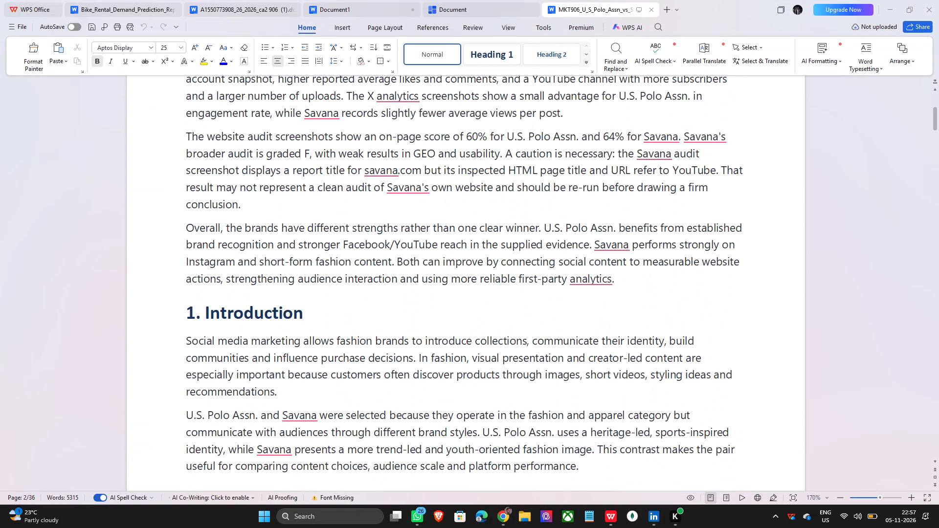
{"action": "scroll", "coordinate": [387, 223], "scroll_direction": "up", "scroll_amount": 3}
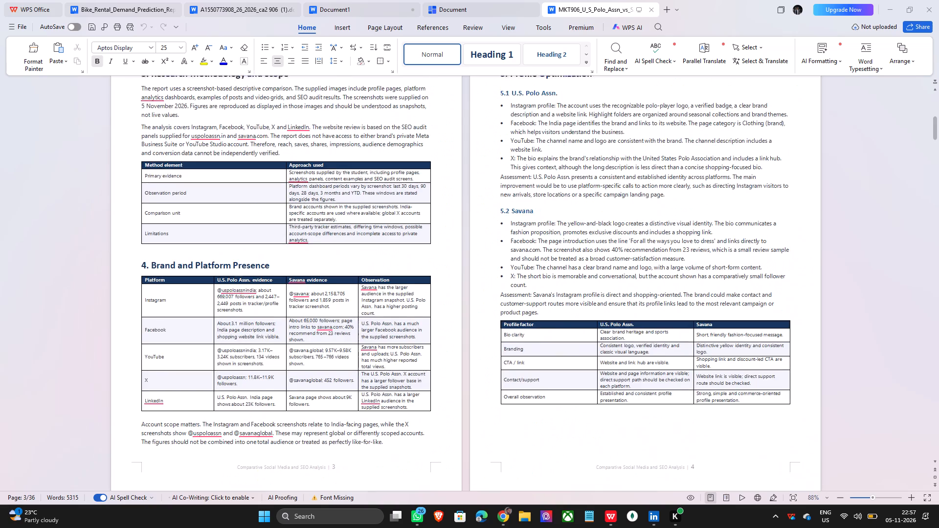
{"action": "scroll", "coordinate": [387, 223], "scroll_direction": "up", "scroll_amount": 7}
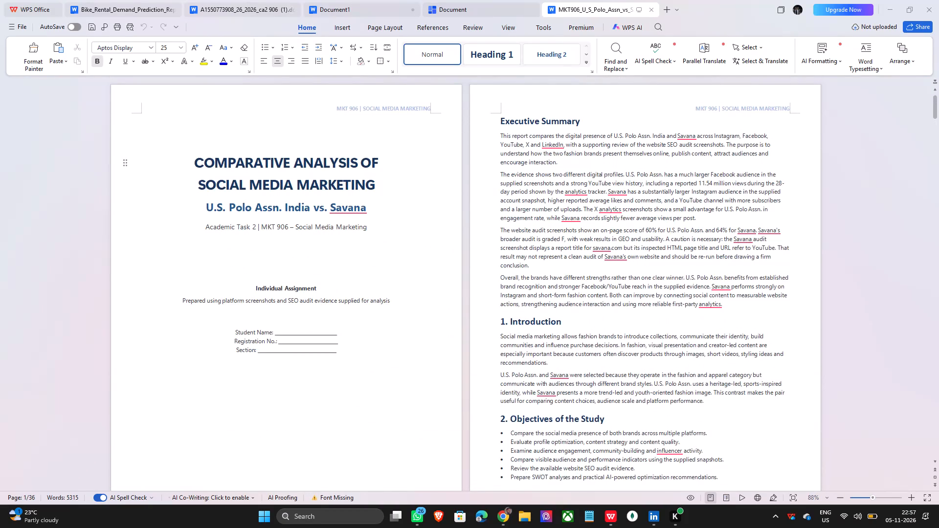
{"action": "scroll", "coordinate": [387, 223], "scroll_direction": "up", "scroll_amount": 2}
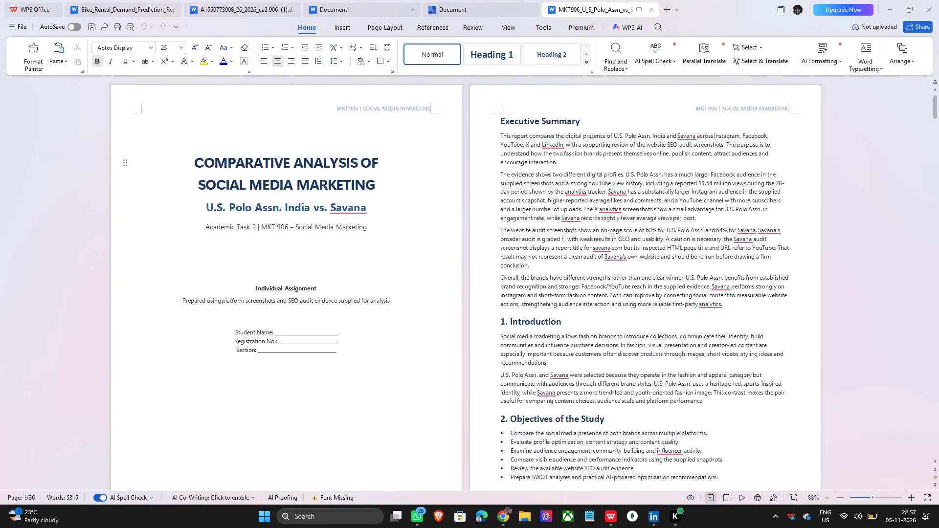
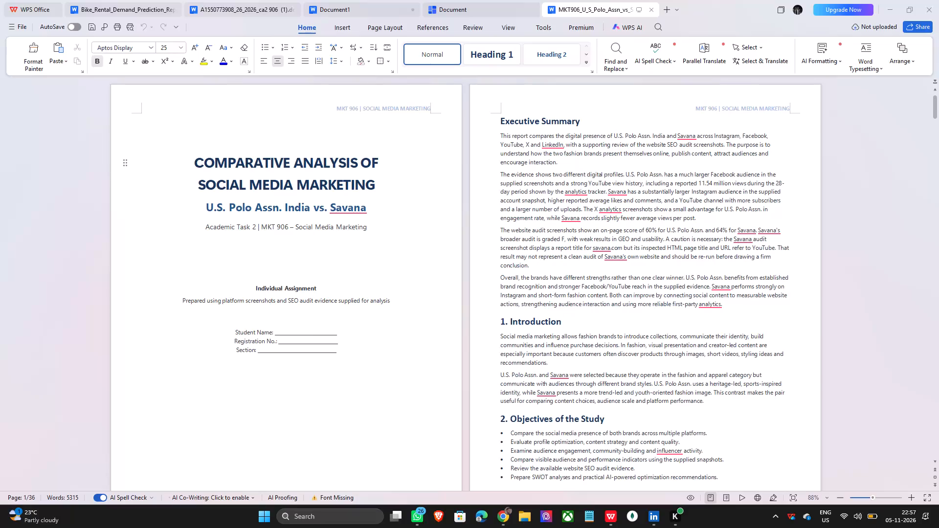
Delete the closing sentence beginning "The figures should not be combined" from the paragraph below the Brand and Platform Presence table.
{"action": "scroll", "coordinate": [606, 406], "scroll_direction": "down", "scroll_amount": 5}
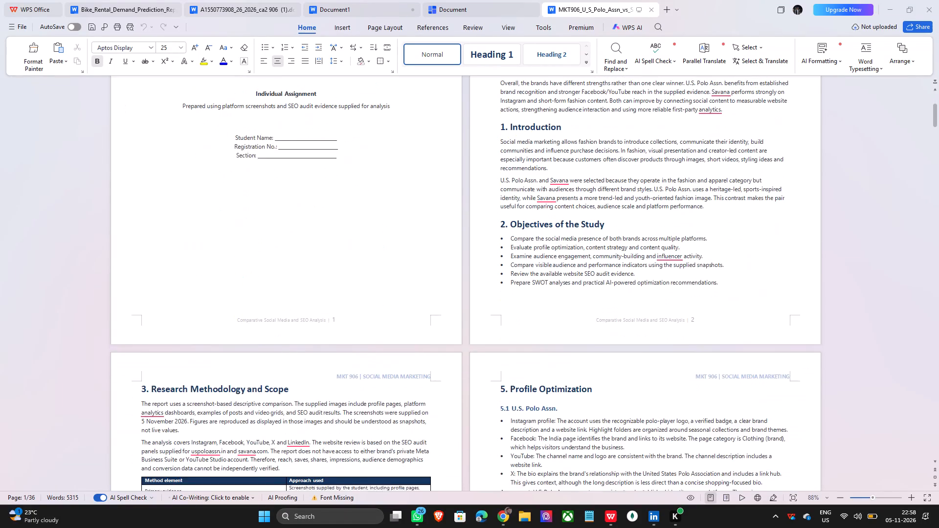
{"action": "scroll", "coordinate": [606, 406], "scroll_direction": "down", "scroll_amount": 2}
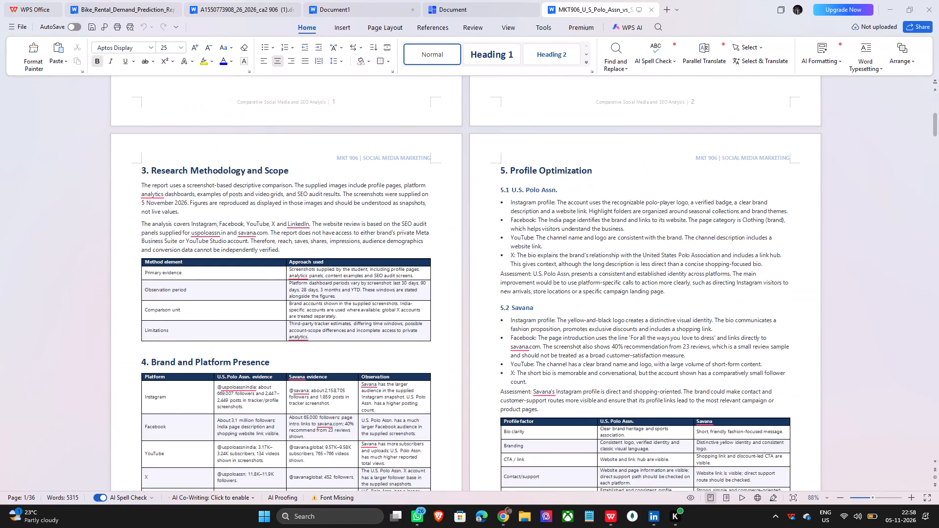
{"action": "scroll", "coordinate": [486, 372], "scroll_direction": "down", "scroll_amount": 3}
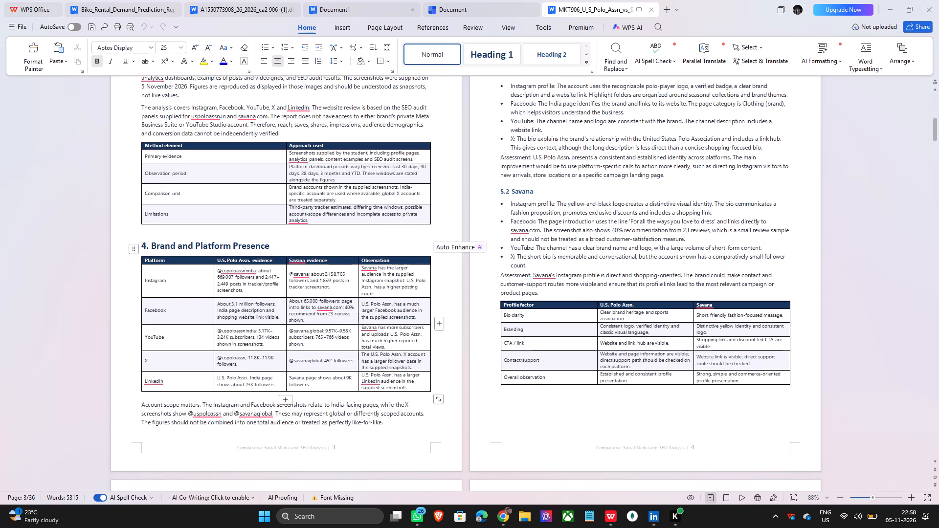
{"action": "left_click_drag", "start_coordinate": [394, 426], "coordinate": [114, 425]}
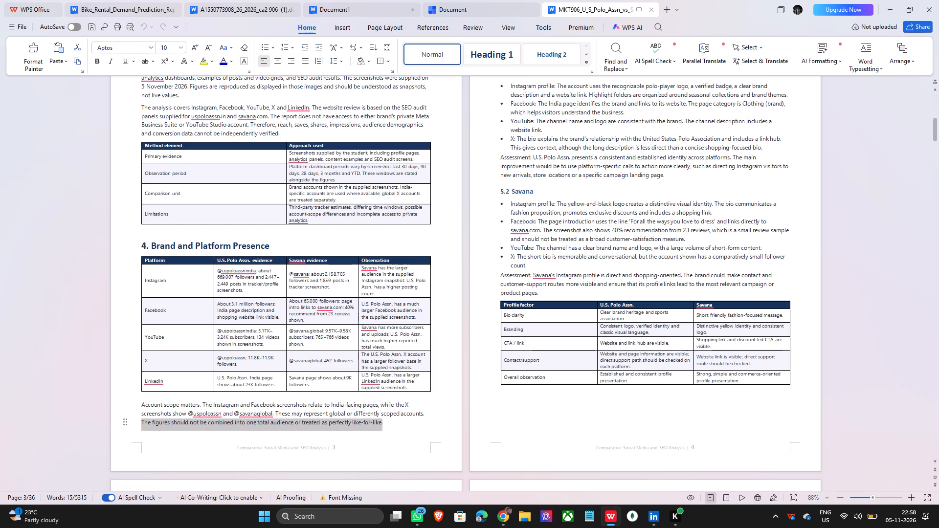
{"action": "left_click_drag", "start_coordinate": [114, 425], "coordinate": [132, 426]}
{"action": "key", "text": "BackSpace"}
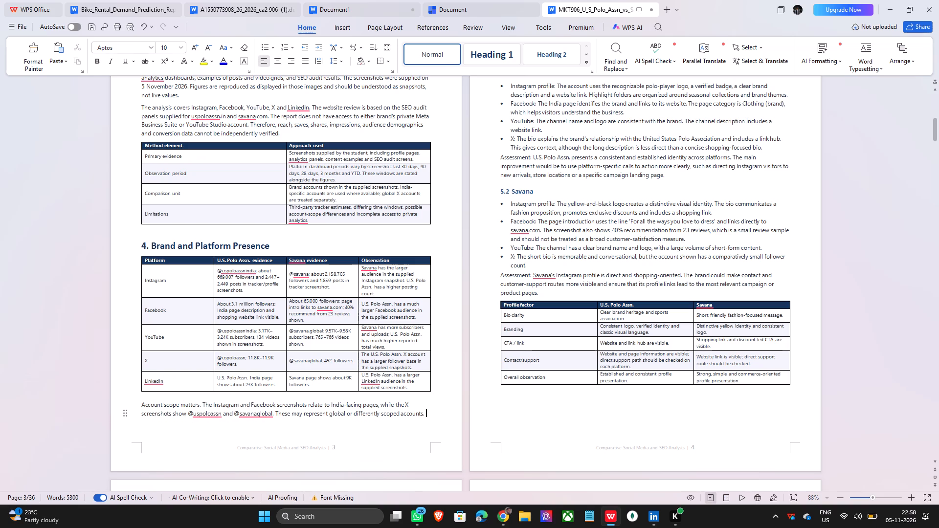
{"action": "scroll", "coordinate": [340, 385], "scroll_direction": "up", "scroll_amount": 3}
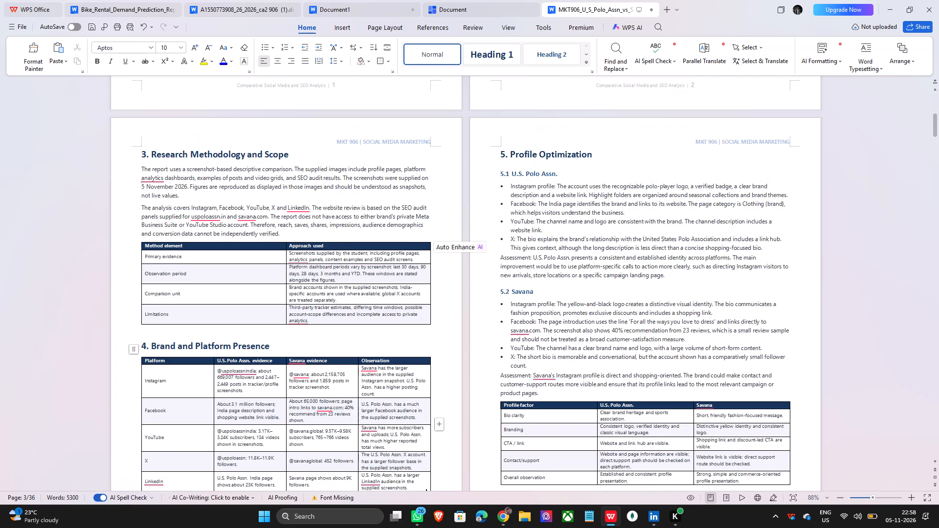
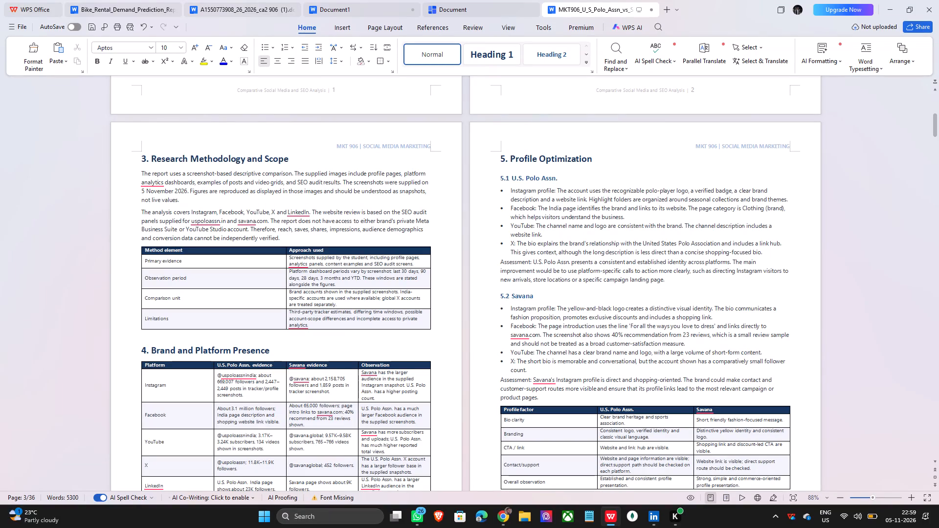
Review the report's sections from Profile Optimization through Website SEO Analysis, SWOT Analysis and Brand Performance Ratings.
{"action": "scroll", "coordinate": [493, 379], "scroll_direction": "down", "scroll_amount": 4}
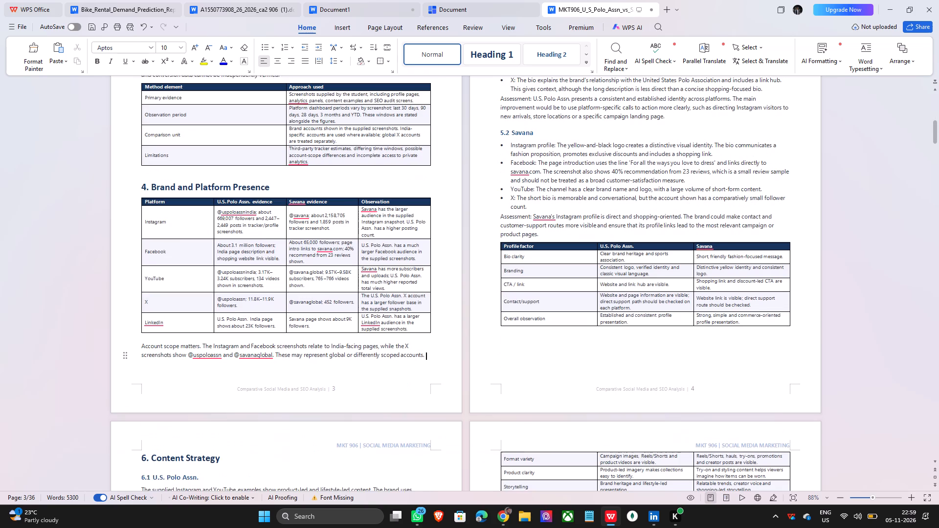
{"action": "scroll", "coordinate": [493, 379], "scroll_direction": "down", "scroll_amount": 2}
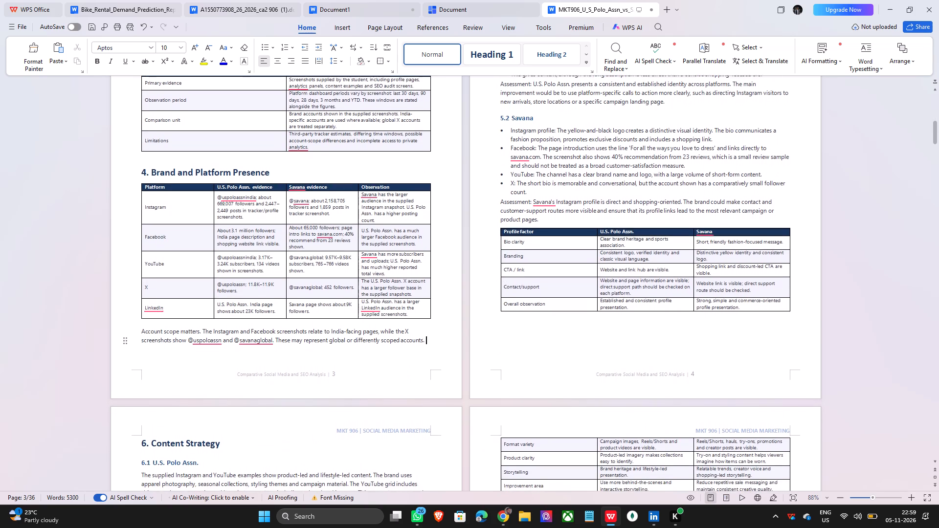
{"action": "scroll", "coordinate": [493, 379], "scroll_direction": "down", "scroll_amount": 6}
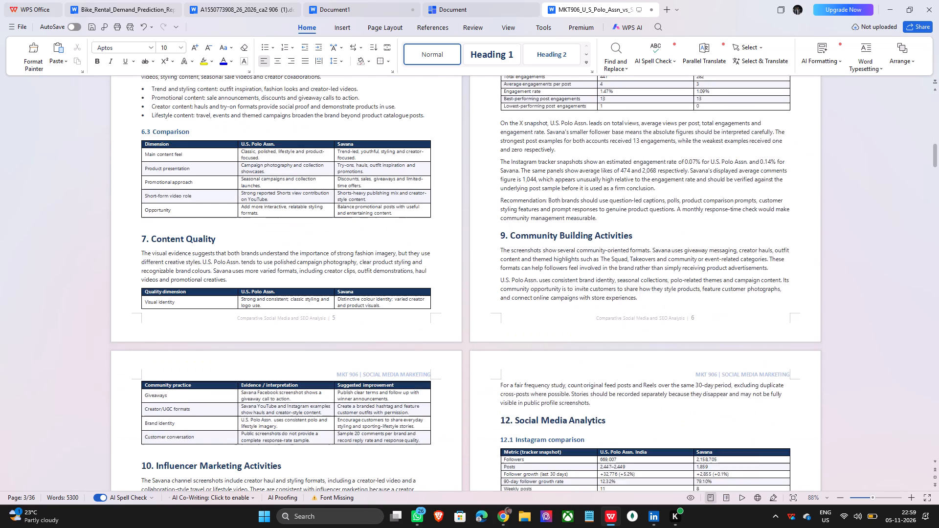
{"action": "scroll", "coordinate": [493, 379], "scroll_direction": "down", "scroll_amount": 2}
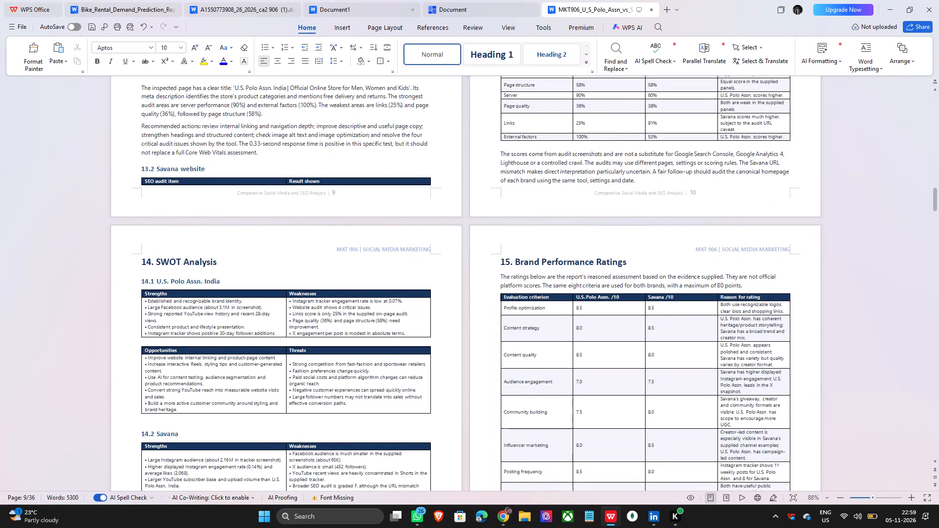
{"action": "scroll", "coordinate": [439, 288], "scroll_direction": "up", "scroll_amount": 6}
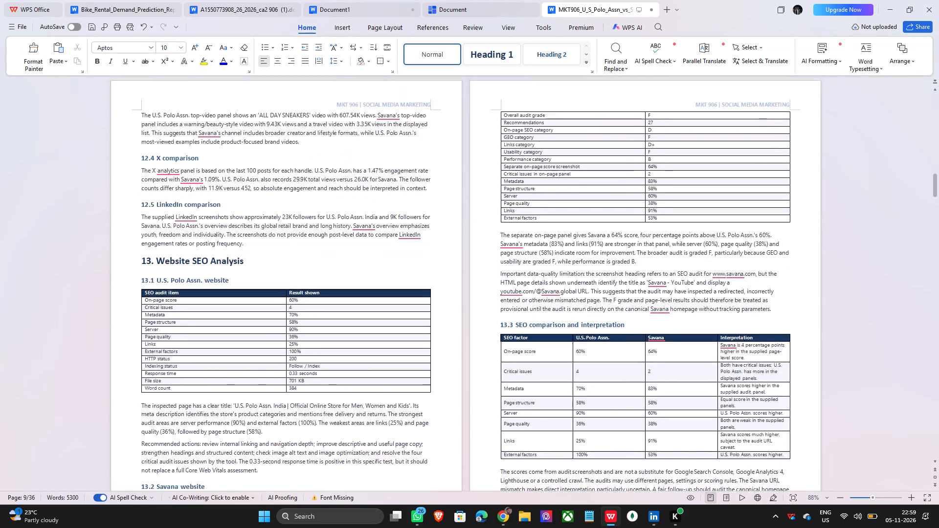
{"action": "scroll", "coordinate": [439, 288], "scroll_direction": "up", "scroll_amount": 2}
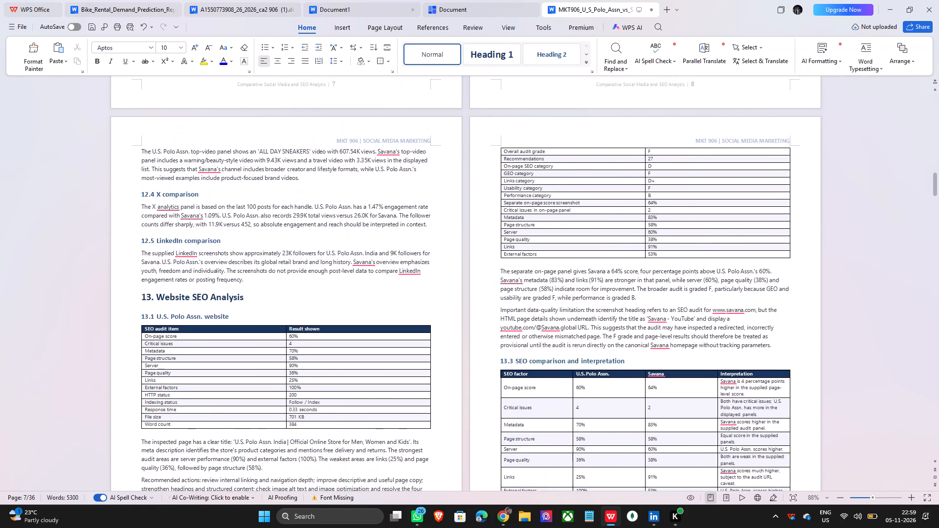
Examine the screenshot evidence and captions in Appendix A, including the Evidence 1 entry for the U.S. Polo Assn. website audit.
{"action": "scroll", "coordinate": [439, 288], "scroll_direction": "down", "scroll_amount": 5}
{"action": "scroll", "coordinate": [439, 288], "scroll_direction": "down", "scroll_amount": 18}
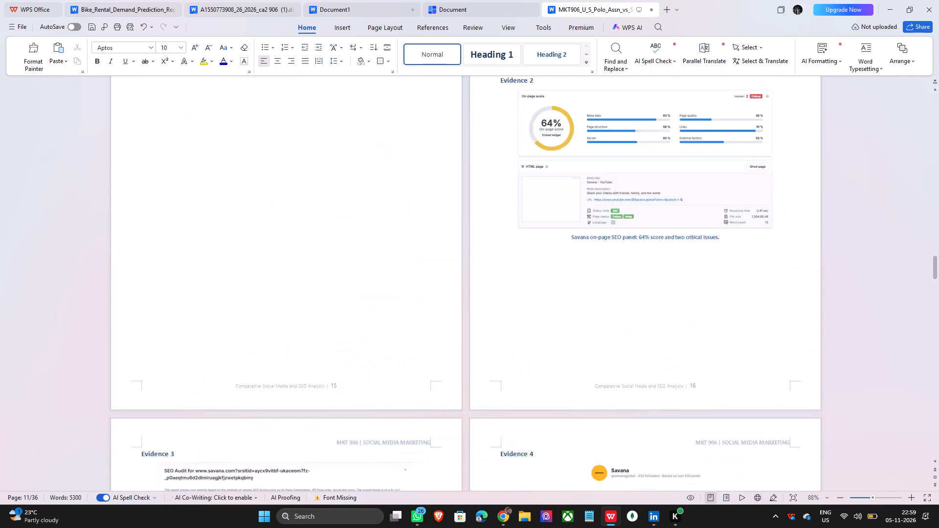
{"action": "scroll", "coordinate": [439, 288], "scroll_direction": "down", "scroll_amount": 2}
{"action": "scroll", "coordinate": [439, 288], "scroll_direction": "up", "scroll_amount": 7}
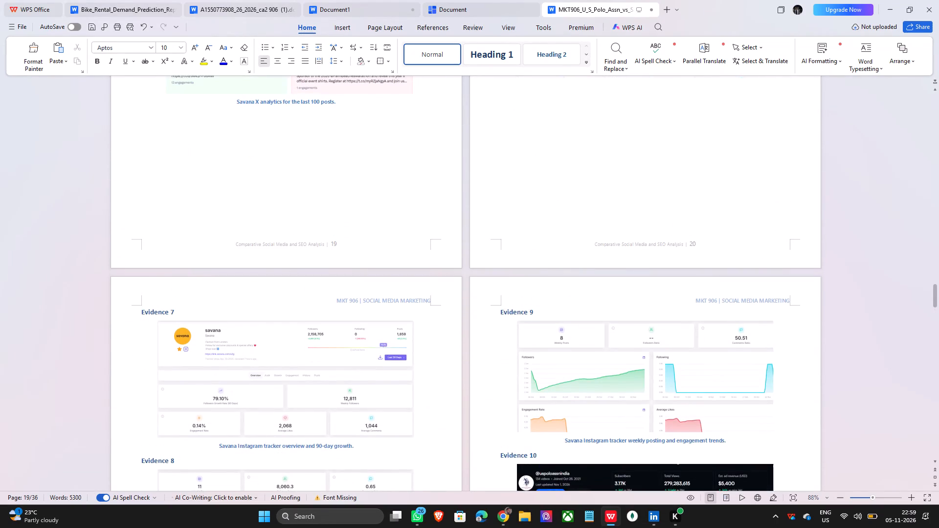
{"action": "scroll", "coordinate": [439, 288], "scroll_direction": "up", "scroll_amount": 11}
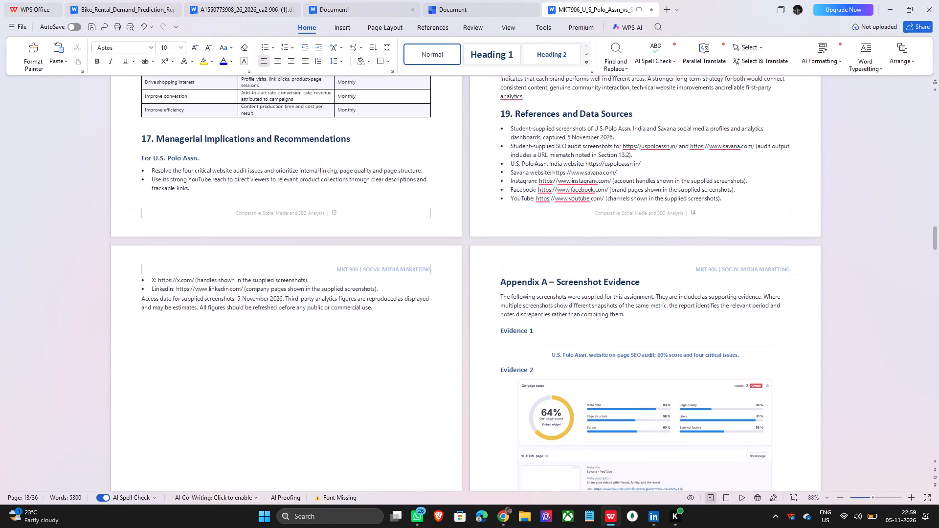
{"action": "scroll", "coordinate": [439, 288], "scroll_direction": "up", "scroll_amount": 2}
{"action": "scroll", "coordinate": [439, 288], "scroll_direction": "down", "scroll_amount": 7}
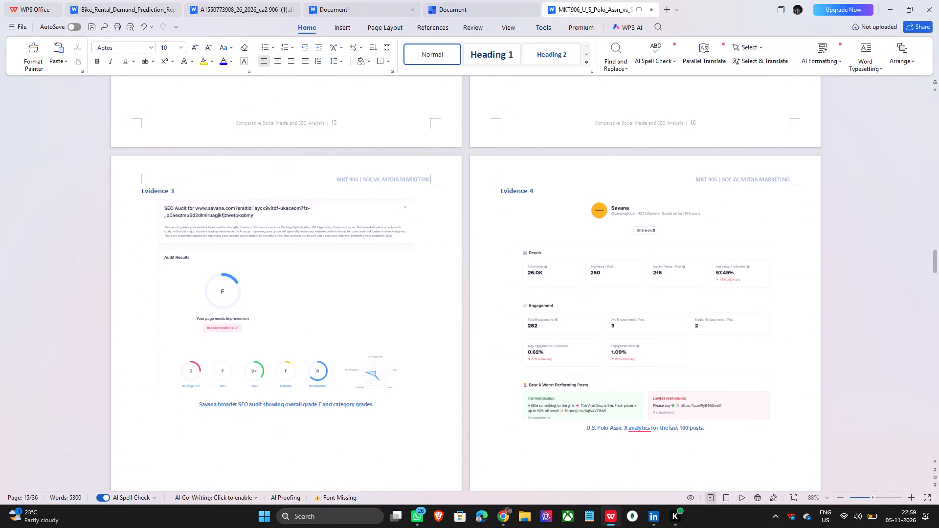
{"action": "scroll", "coordinate": [439, 288], "scroll_direction": "up", "scroll_amount": 2}
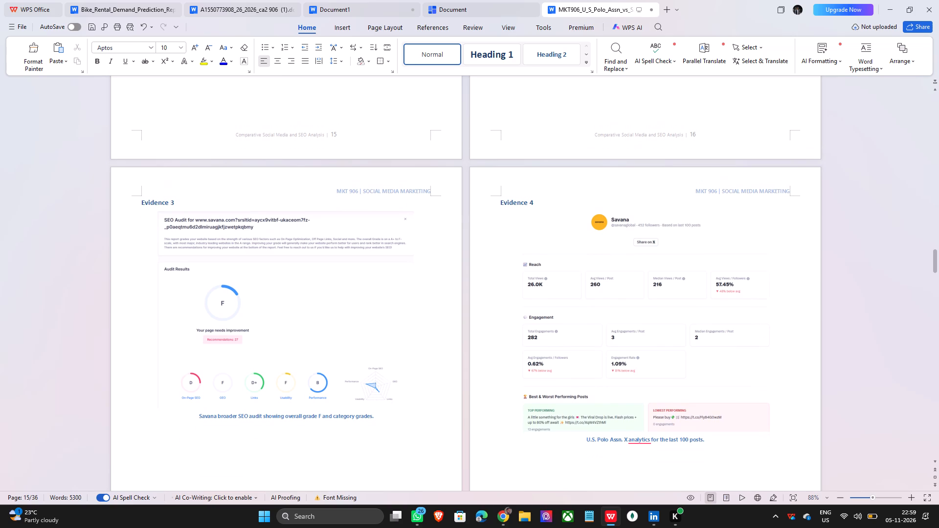
{"action": "scroll", "coordinate": [439, 288], "scroll_direction": "up", "scroll_amount": 5}
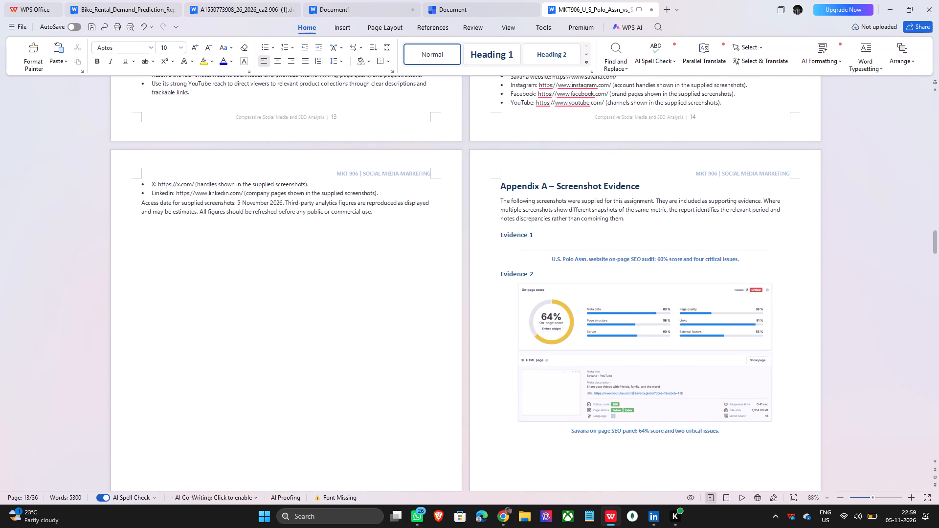
{"action": "left_click", "coordinate": [649, 347]}
{"action": "left_click", "coordinate": [572, 264]}
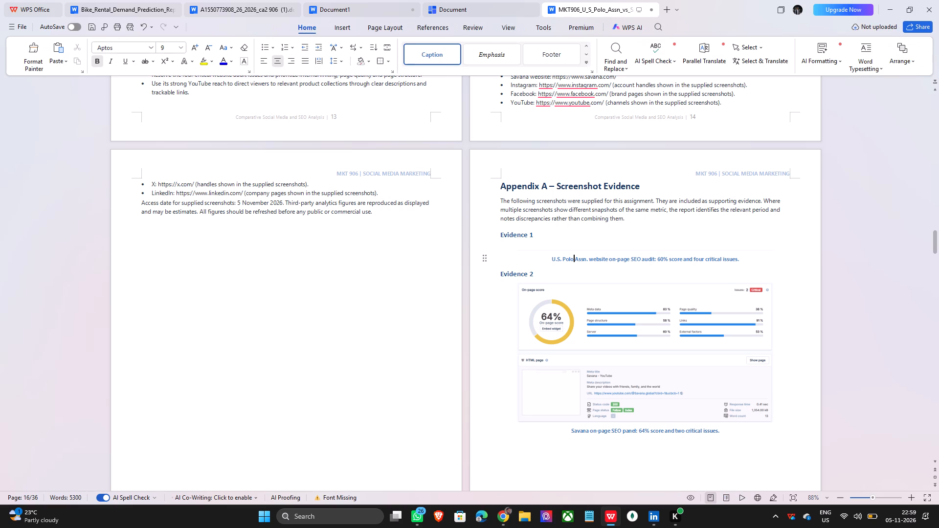
Switch to Document1 and close the unused new-document template page.
{"action": "left_click", "coordinate": [431, 7]}
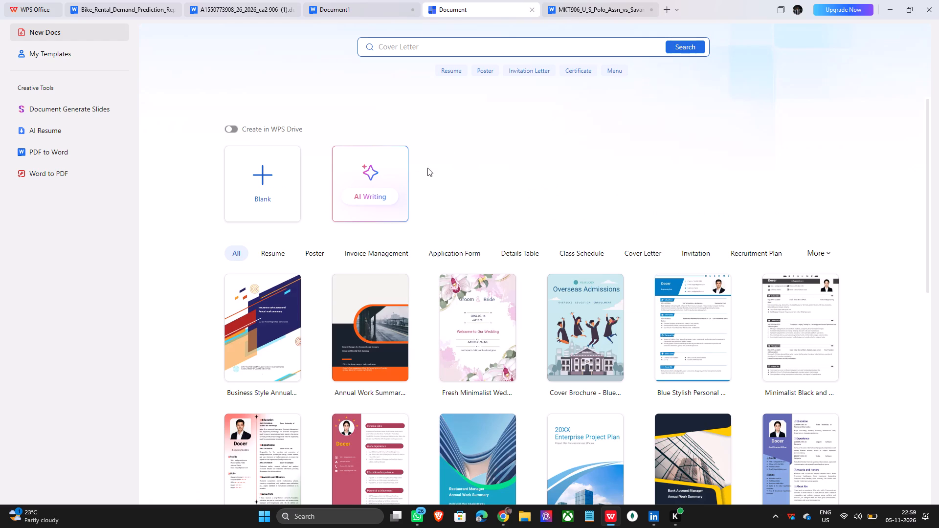
{"action": "left_click", "coordinate": [384, 8]}
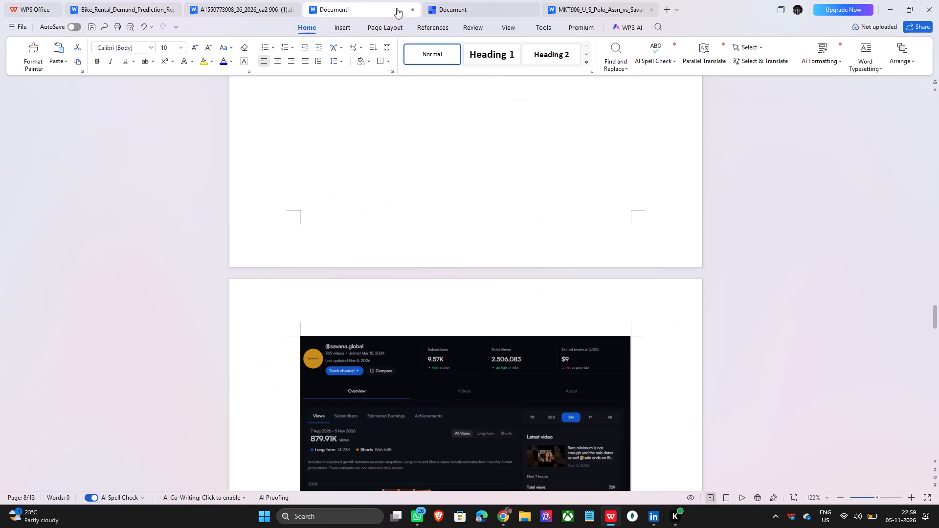
{"action": "left_click", "coordinate": [532, 10]}
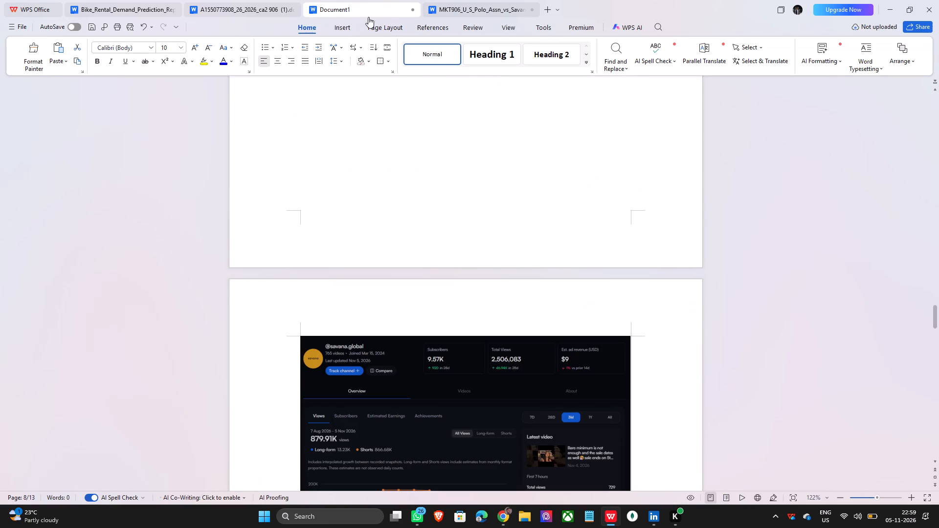
Locate and select the U.S. Polo Assn. on-page SEO audit screenshot on the first page of Document1.
{"action": "scroll", "coordinate": [430, 270], "scroll_direction": "up", "scroll_amount": 20}
{"action": "scroll", "coordinate": [430, 270], "scroll_direction": "up", "scroll_amount": 13}
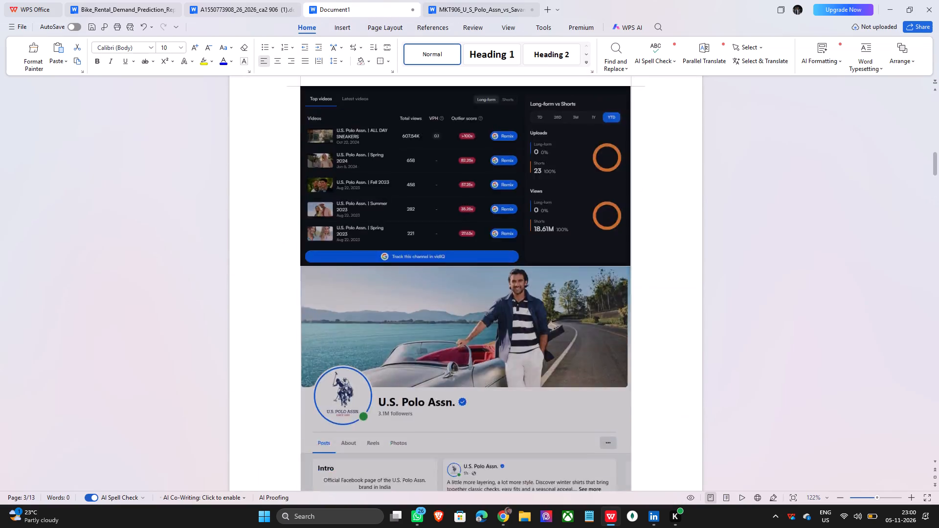
{"action": "scroll", "coordinate": [430, 270], "scroll_direction": "up", "scroll_amount": 4}
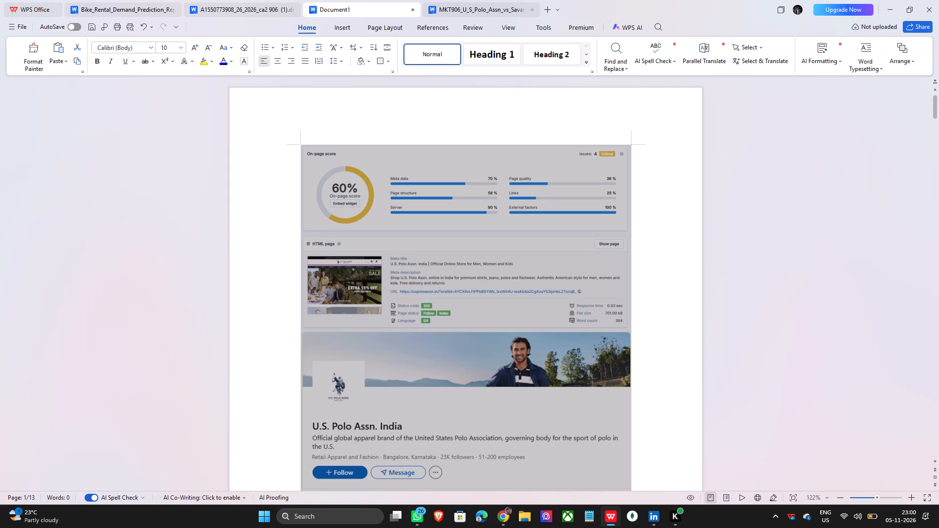
{"action": "left_click", "coordinate": [286, 259]}
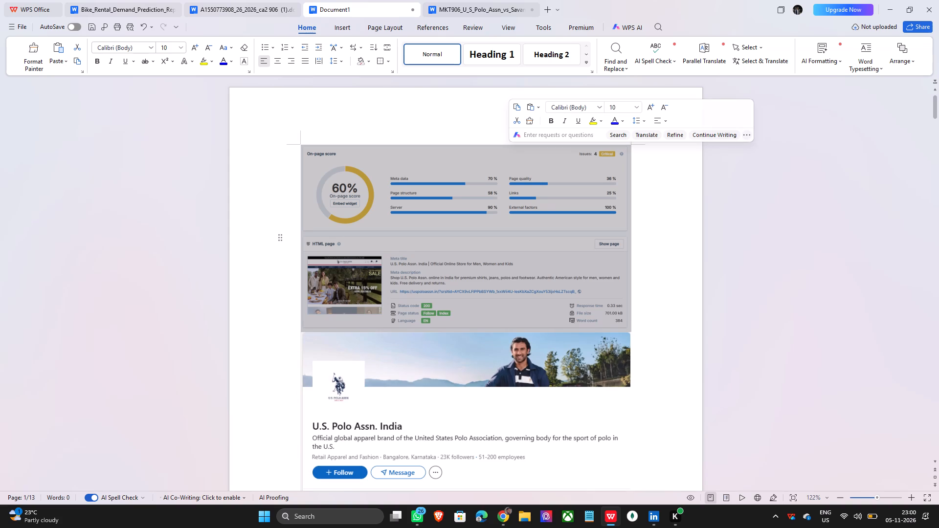
{"action": "left_click", "coordinate": [439, 391]}
{"action": "left_click", "coordinate": [381, 270]}
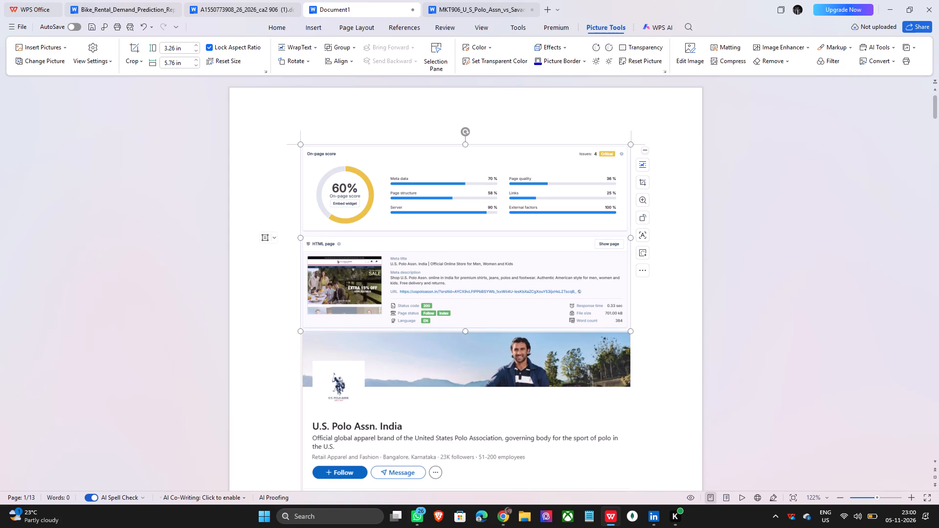
{"action": "left_click", "coordinate": [266, 363]}
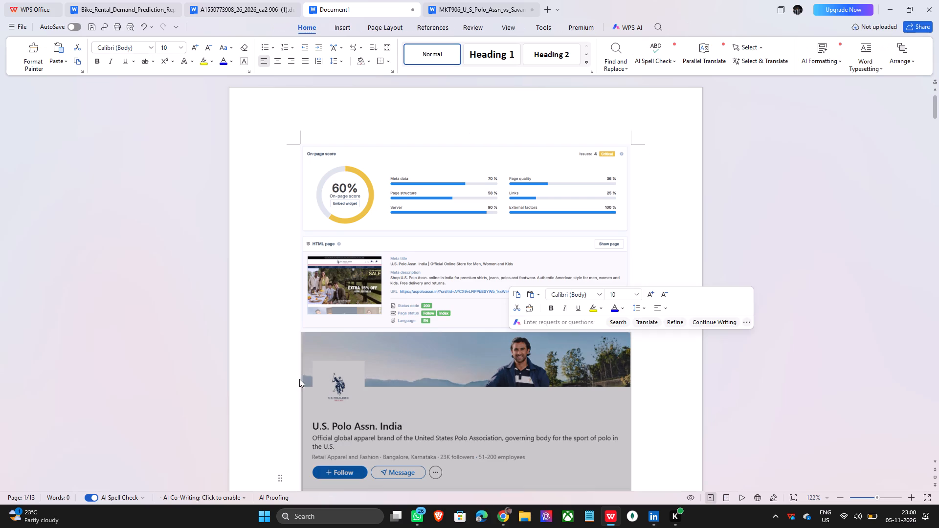
{"action": "scroll", "coordinate": [270, 317], "scroll_direction": "up", "scroll_amount": 5}
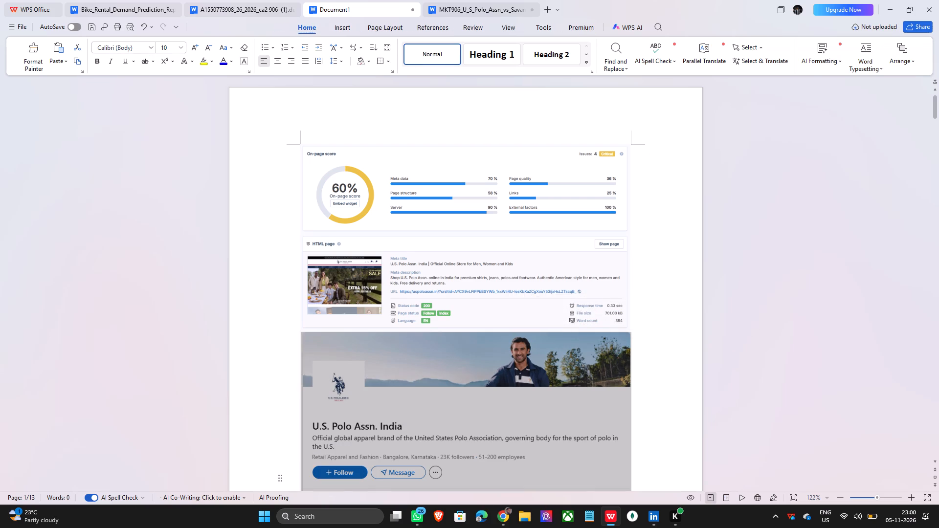
{"action": "left_click", "coordinate": [262, 339]}
{"action": "scroll", "coordinate": [347, 399], "scroll_direction": "down", "scroll_amount": 3}
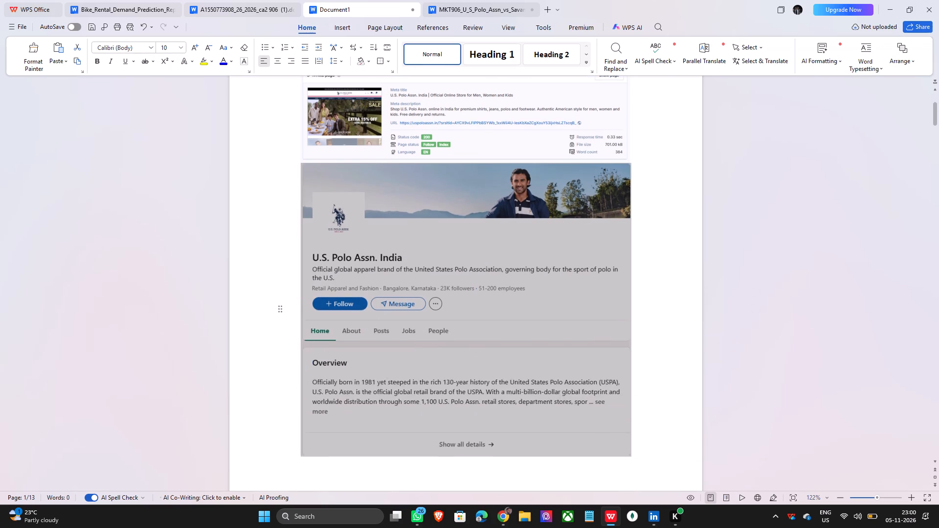
{"action": "scroll", "coordinate": [347, 399], "scroll_direction": "down", "scroll_amount": 4}
{"action": "scroll", "coordinate": [347, 399], "scroll_direction": "up", "scroll_amount": 5}
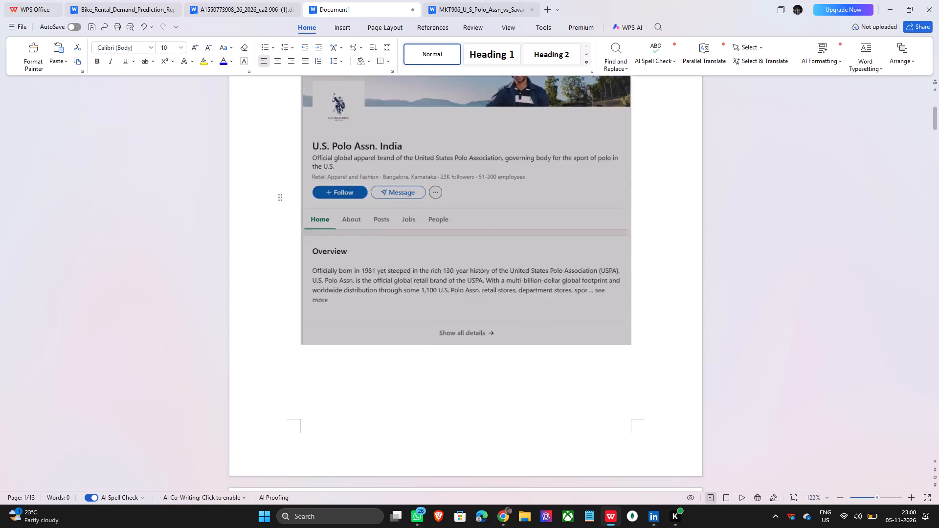
{"action": "scroll", "coordinate": [347, 399], "scroll_direction": "up", "scroll_amount": 3}
{"action": "left_click", "coordinate": [277, 318]}
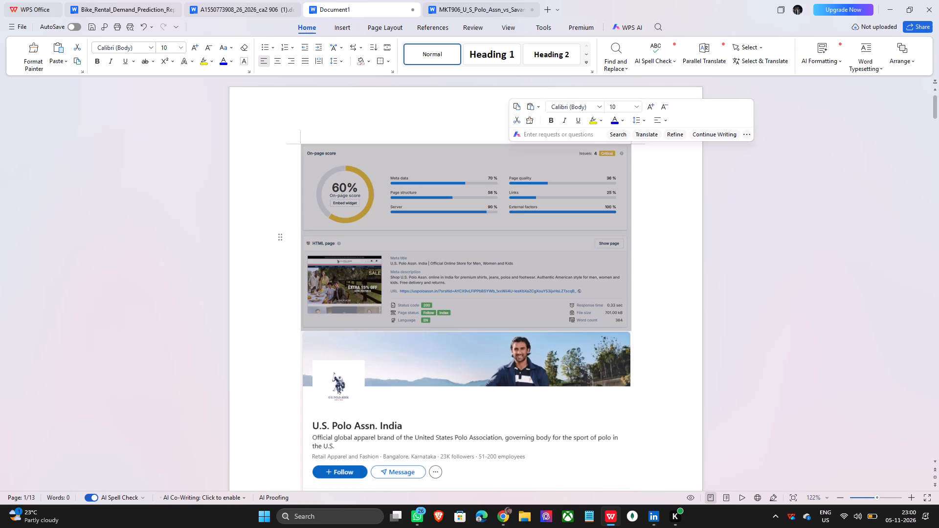
{"action": "scroll", "coordinate": [277, 318], "scroll_direction": "down", "scroll_amount": 6}
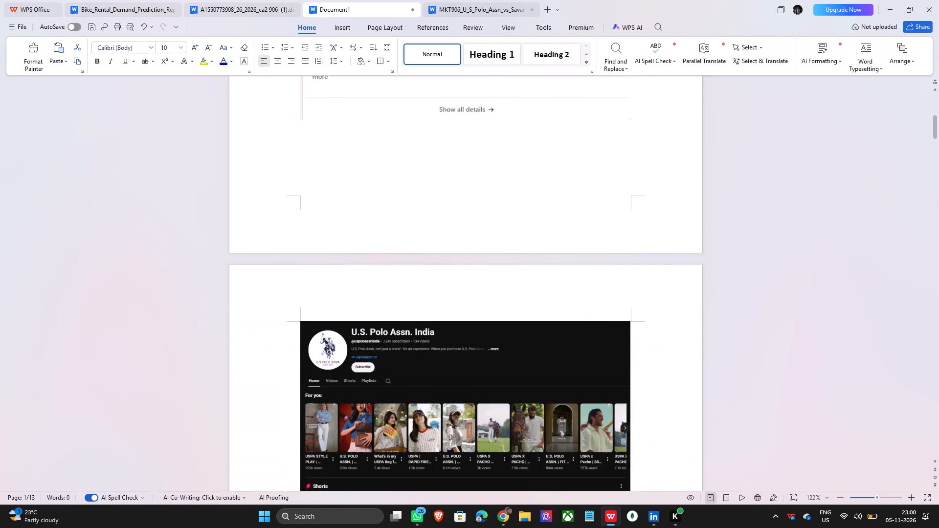
{"action": "scroll", "coordinate": [277, 318], "scroll_direction": "down", "scroll_amount": 1}
{"action": "scroll", "coordinate": [277, 318], "scroll_direction": "up", "scroll_amount": 6}
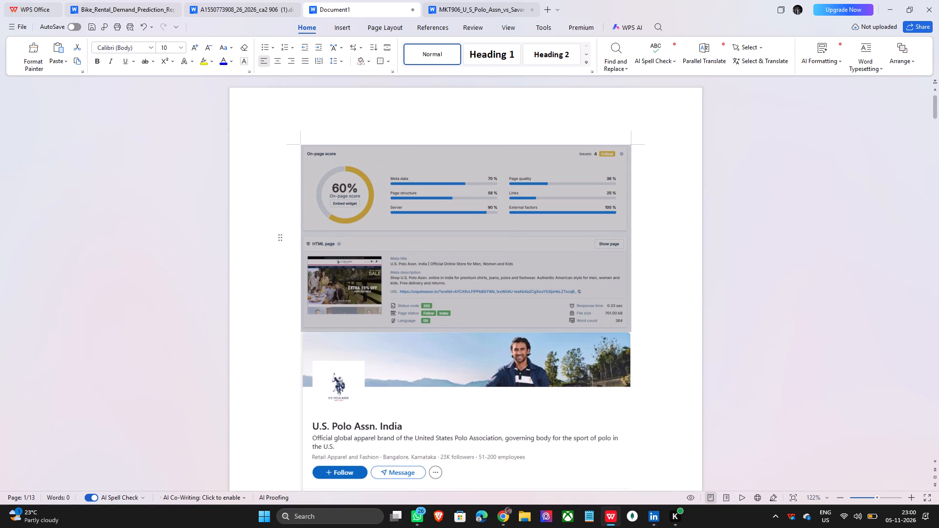
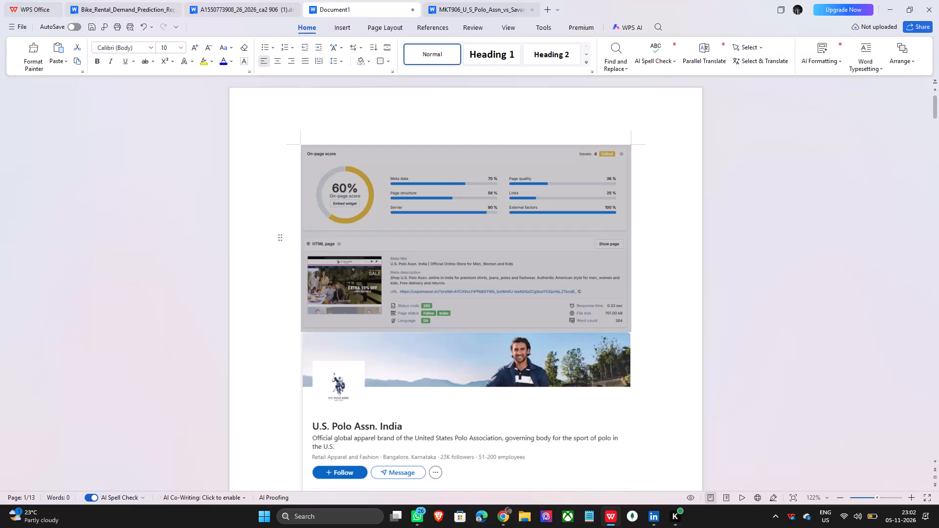
Switch to Chrome and look through the open Savana website and Social Blade pages for source evidence.
{"action": "scroll", "coordinate": [441, 380], "scroll_direction": "down", "scroll_amount": 3}
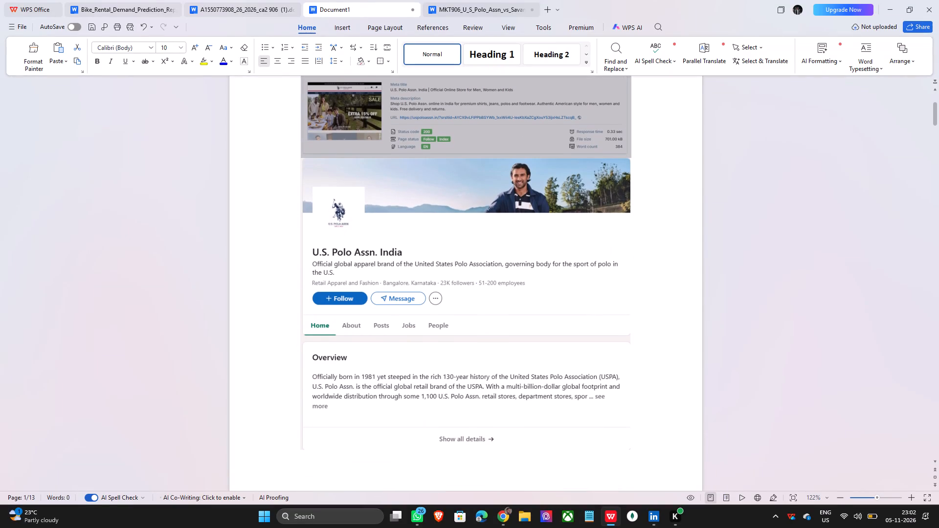
{"action": "left_click", "coordinate": [505, 514]}
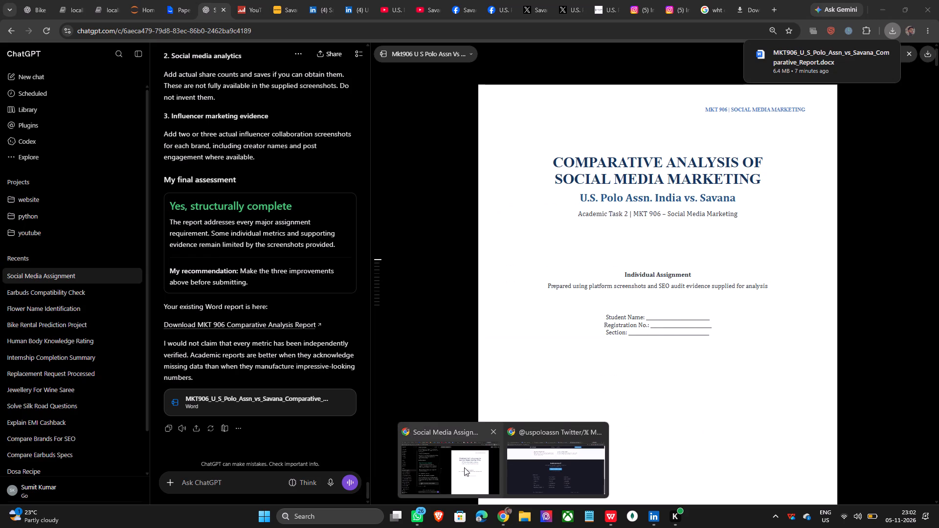
{"action": "left_click", "coordinate": [464, 467]}
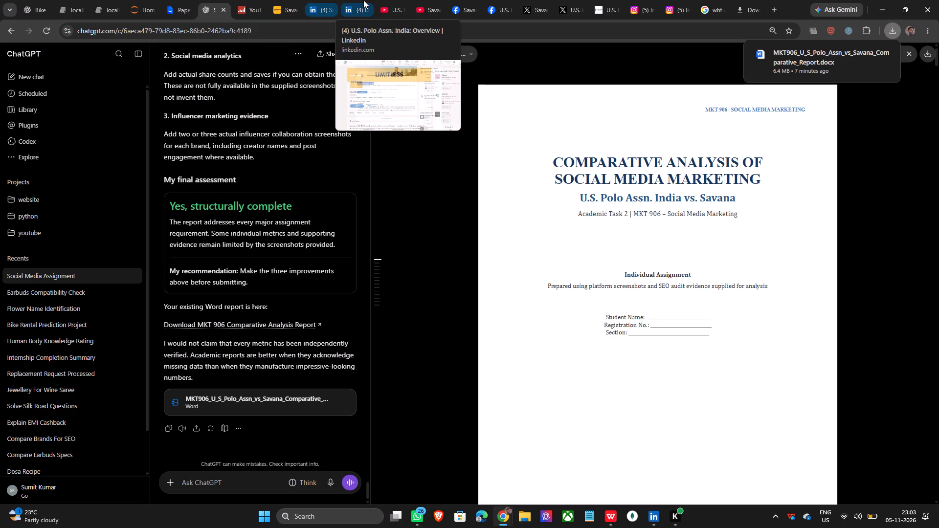
{"action": "left_click", "coordinate": [286, 2]}
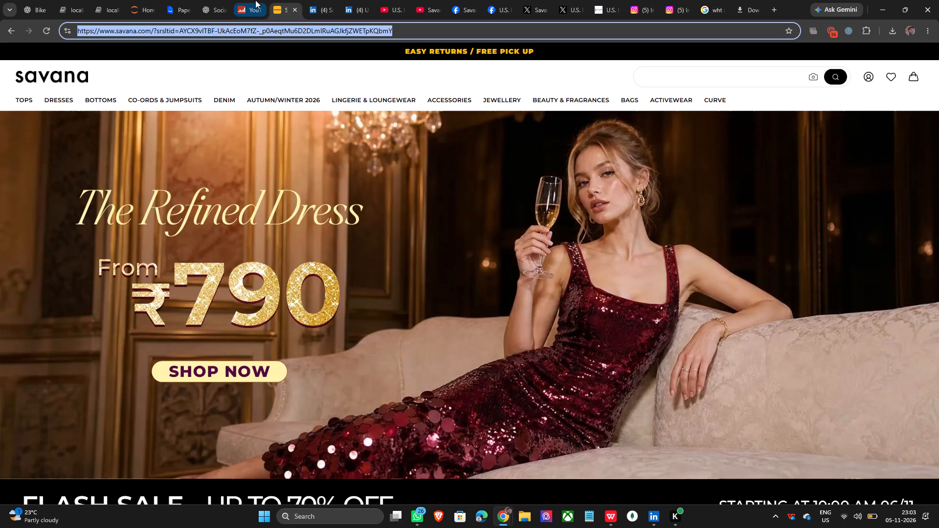
{"action": "left_click", "coordinate": [255, 0]}
{"action": "left_click", "coordinate": [291, 0]}
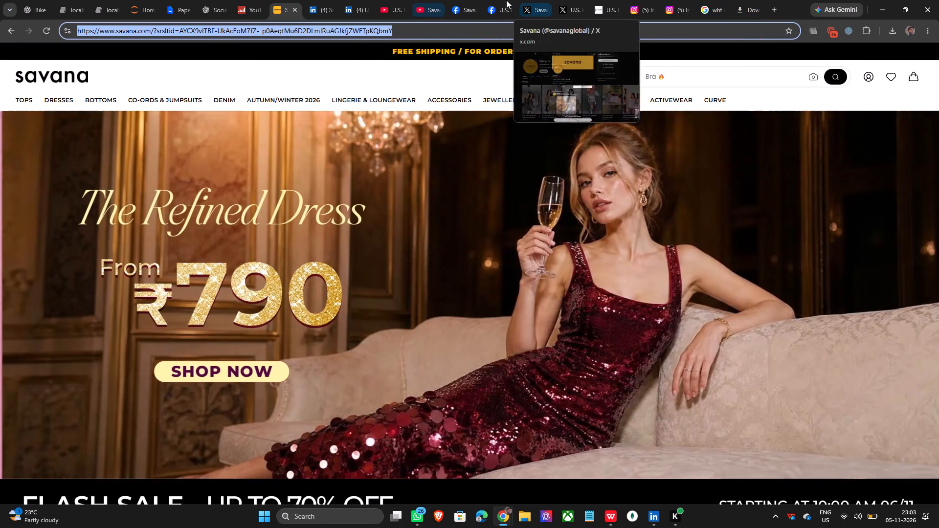
{"action": "left_click", "coordinate": [247, 4]}
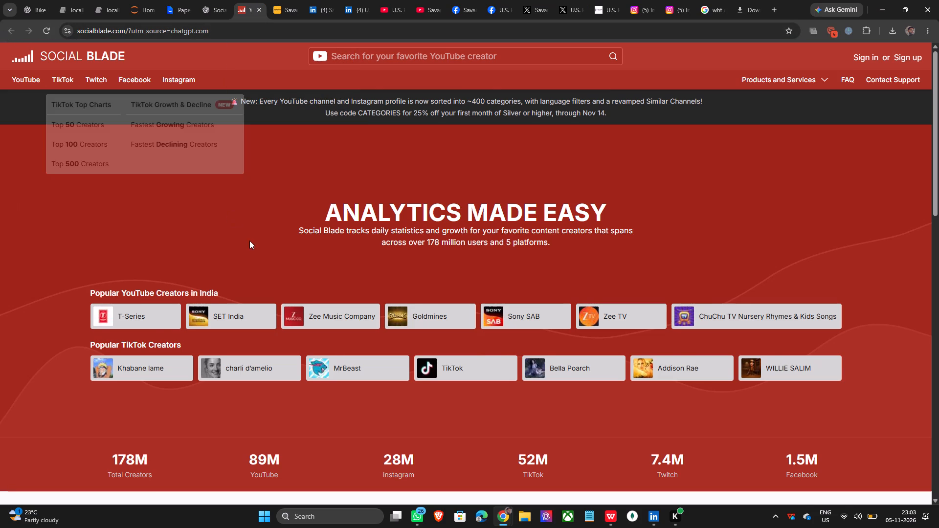
{"action": "scroll", "coordinate": [249, 241], "scroll_direction": "down", "scroll_amount": 2}
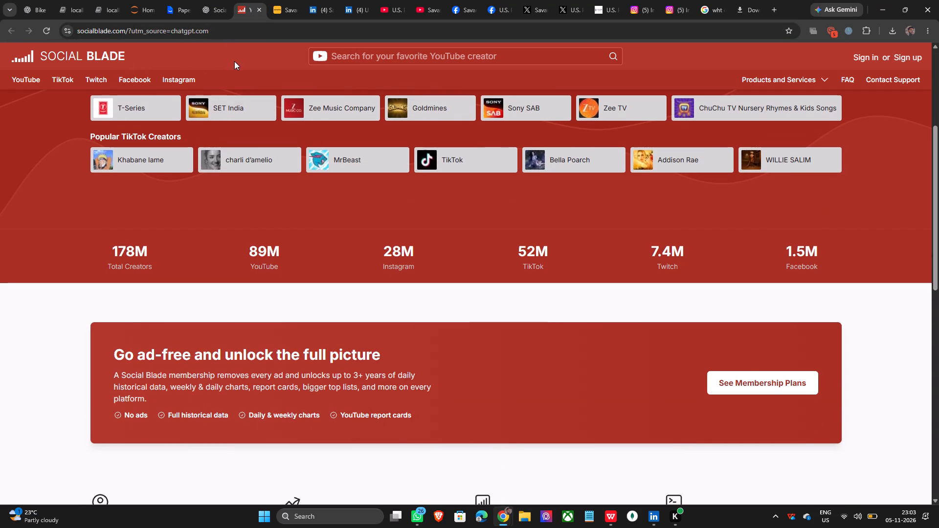
Search the web for "us polo" in a new tab and open the official U.S. Polo Assn. India store site.
{"action": "left_click", "coordinate": [768, 9]}
{"action": "type", "text": "us"}
{"action": "key", "text": "space"}
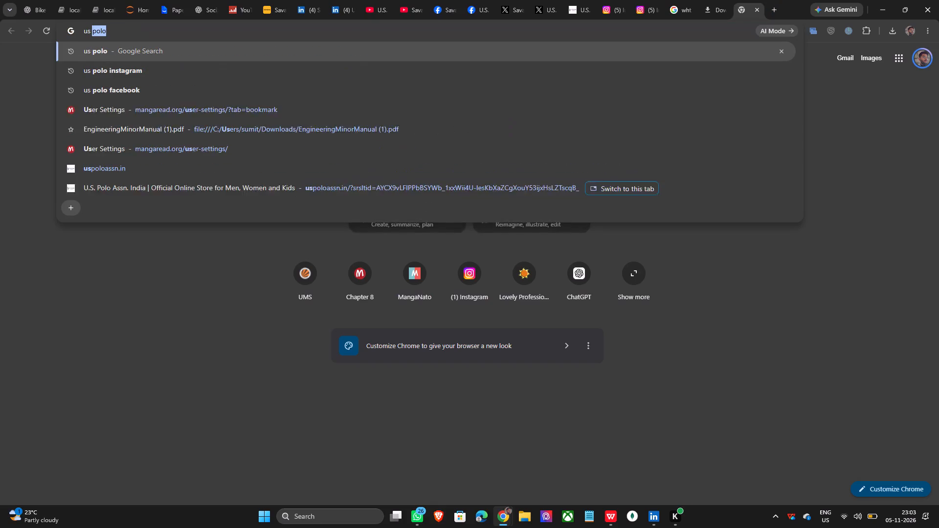
{"action": "type", "text": "polo"}
{"action": "key", "text": "Return"}
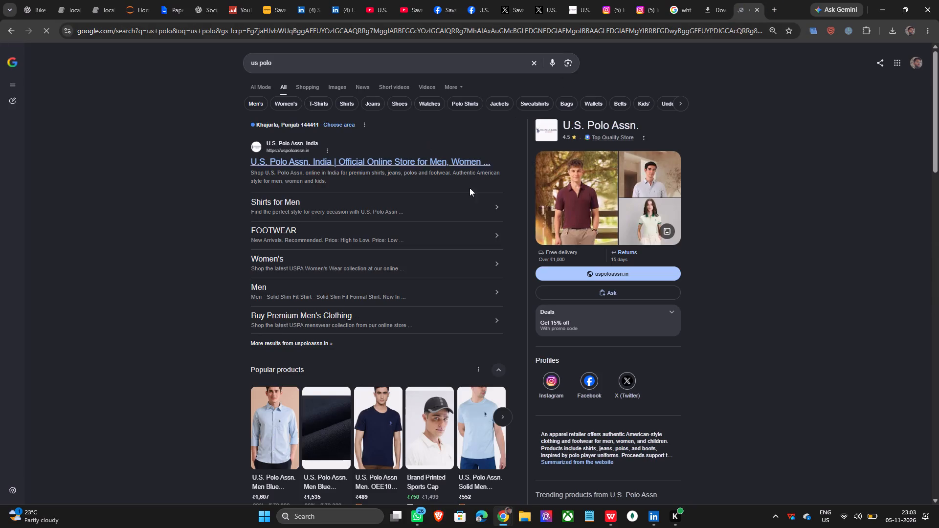
{"action": "left_click", "coordinate": [348, 163]}
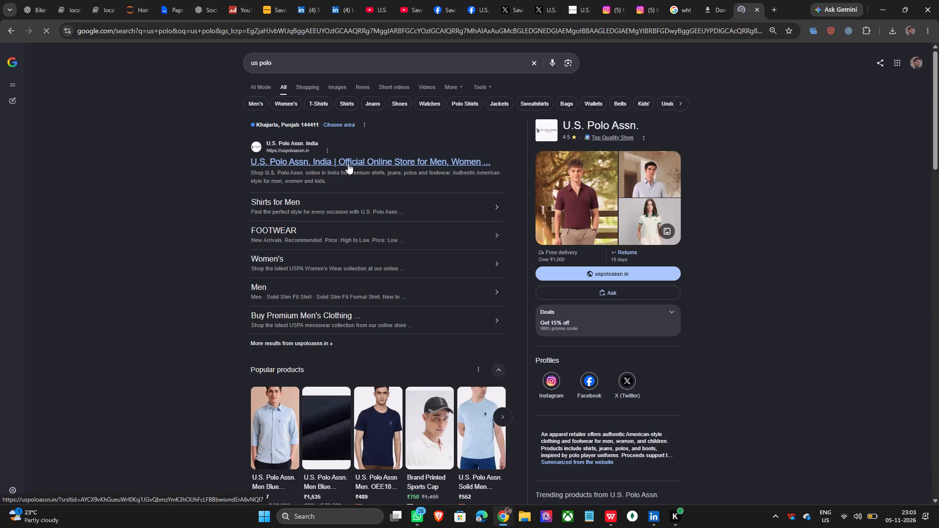
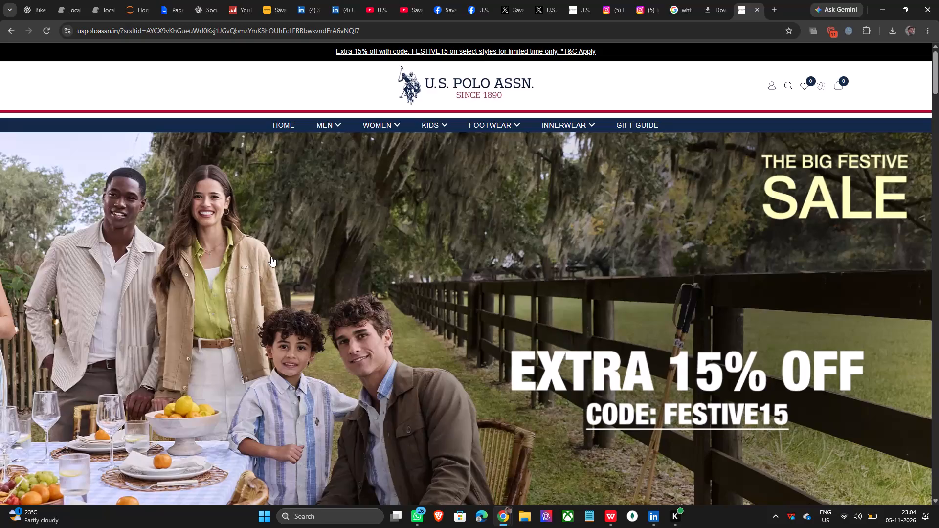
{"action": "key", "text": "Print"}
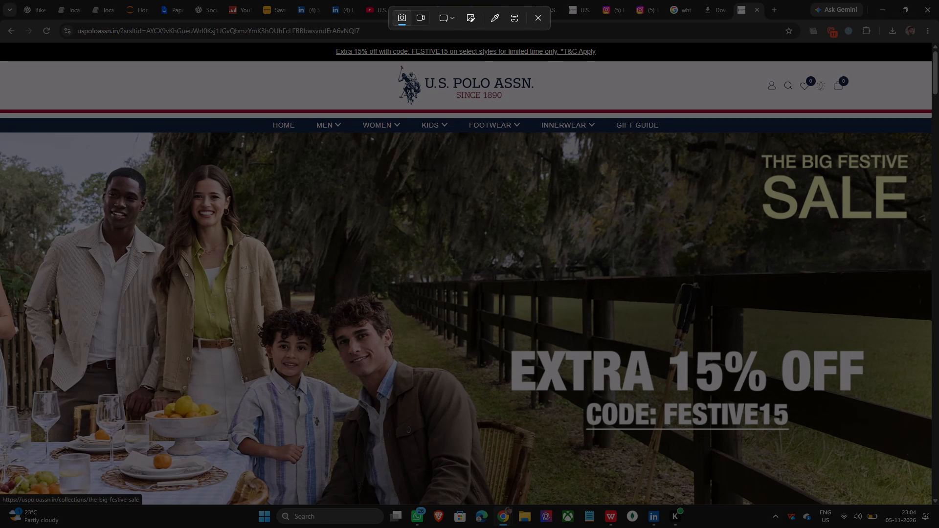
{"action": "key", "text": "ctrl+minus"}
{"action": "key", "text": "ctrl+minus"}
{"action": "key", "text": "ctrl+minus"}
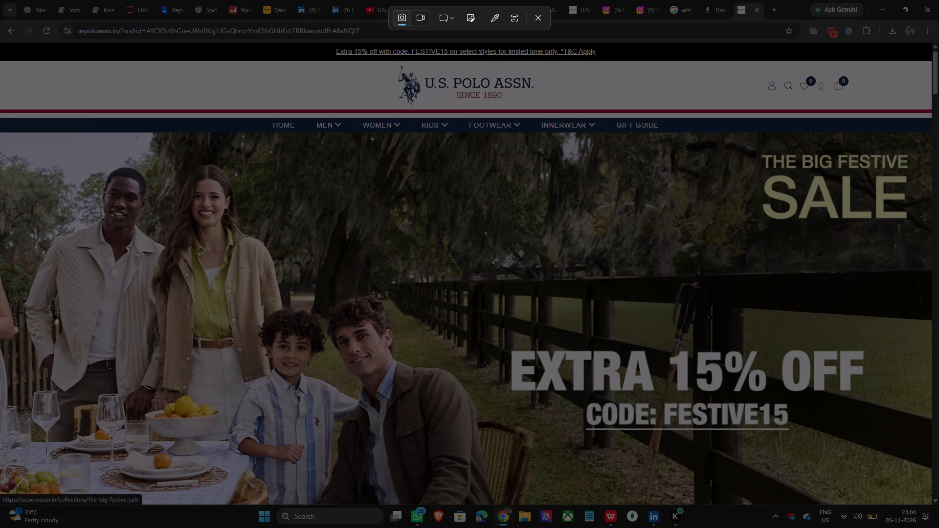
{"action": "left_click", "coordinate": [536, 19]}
Set the U.S. Polo Assn. homepage to 80% zoom and capture a screenshot of its header and festive sale banner.
{"action": "key", "text": "ctrl+minus"}
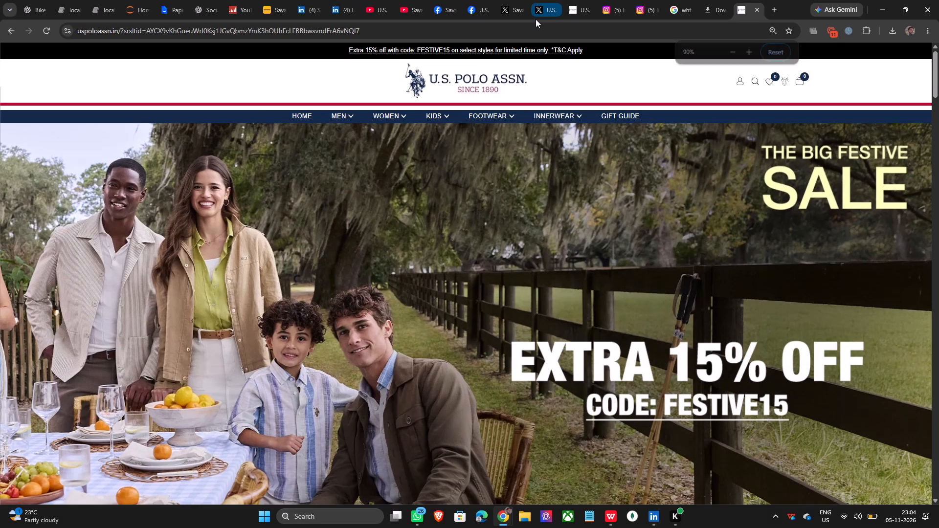
{"action": "key", "text": "ctrl+minus"}
{"action": "key", "text": "ctrl+minus"}
{"action": "key", "text": "ctrl+minus"}
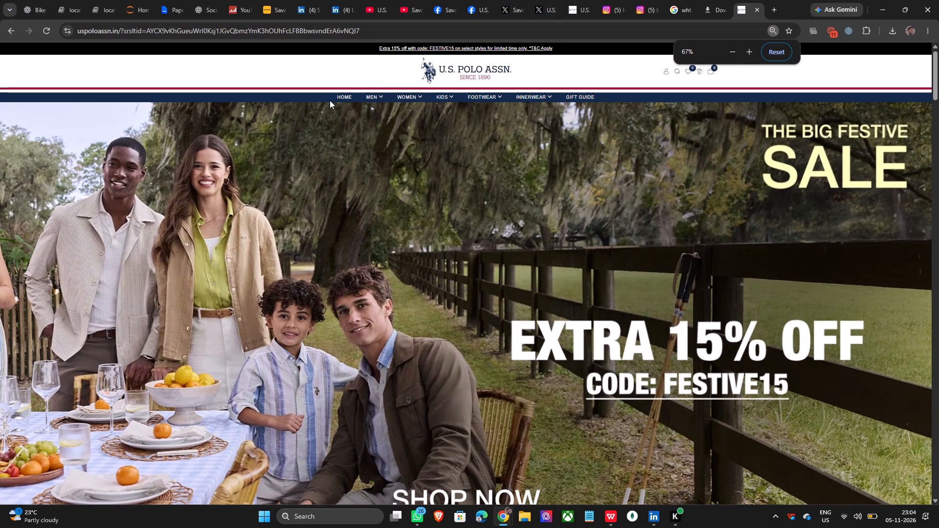
{"action": "key", "text": "ctrl+plus"}
{"action": "key", "text": "ctrl+plus"}
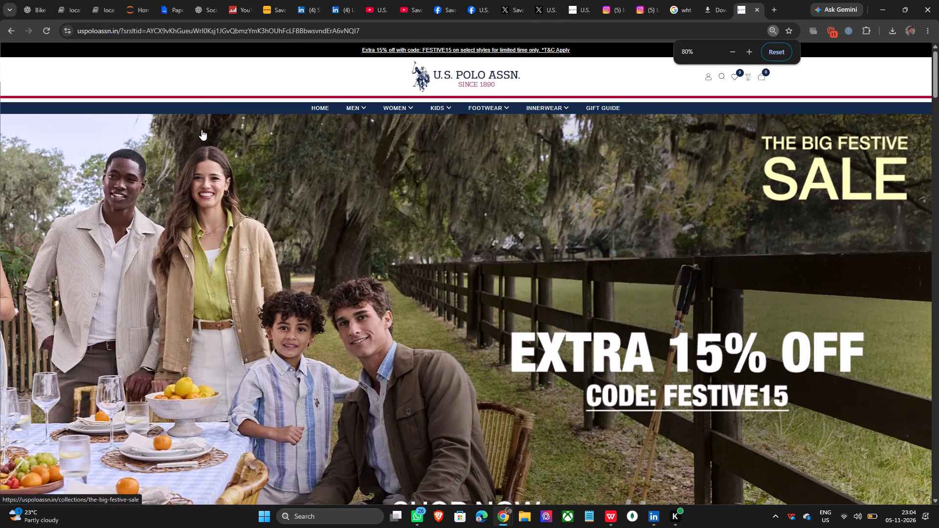
{"action": "key", "text": "Print"}
{"action": "left_click_drag", "start_coordinate": [3, 44], "coordinate": [657, 399]}
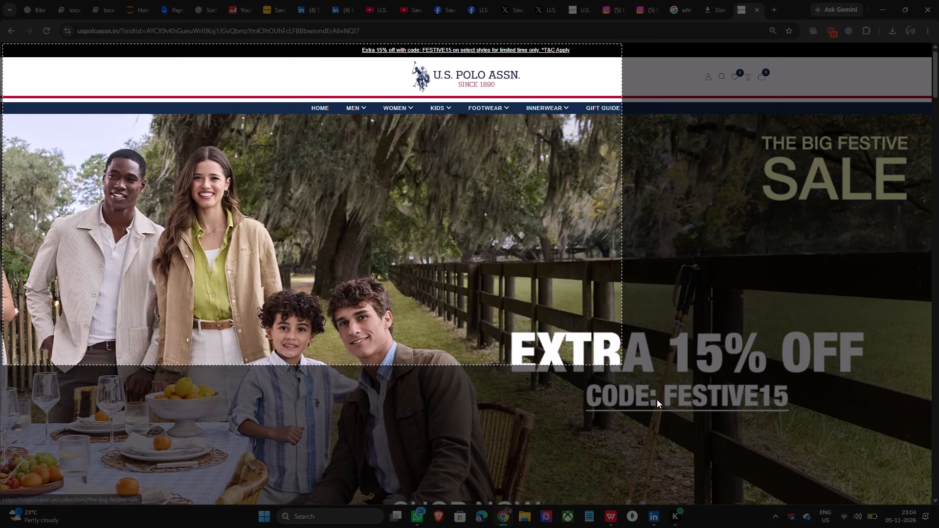
{"action": "left_click_drag", "start_coordinate": [657, 399], "coordinate": [929, 510]}
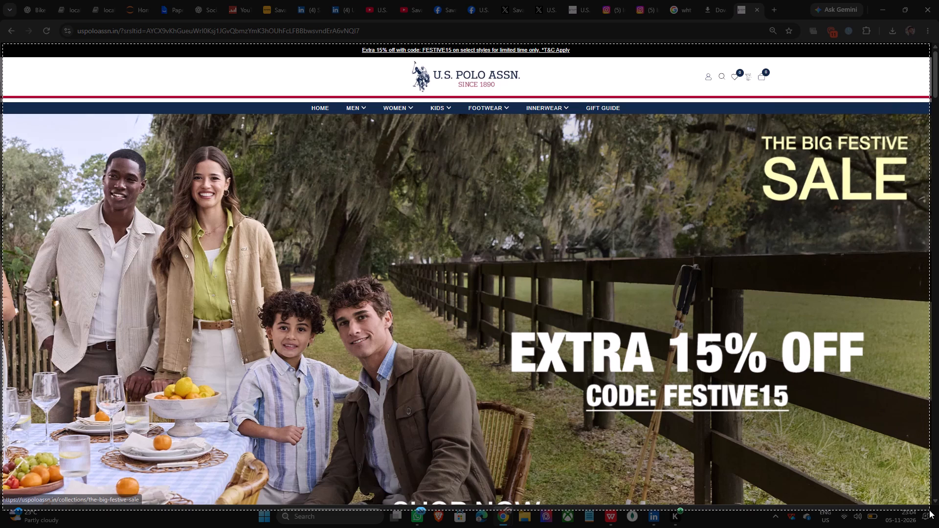
{"action": "left_click_drag", "start_coordinate": [929, 510], "coordinate": [929, 509]}
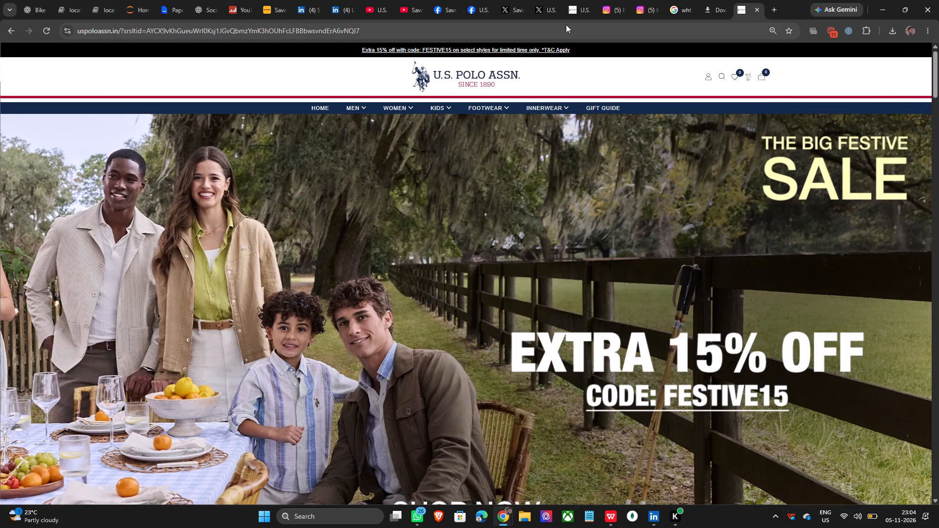
Switch to the MKT906 report in WPS Office and insert the captured homepage screenshot after the assessment paragraph in section 5.1 U.S. Polo Assn.
{"action": "left_click", "coordinate": [607, 515]}
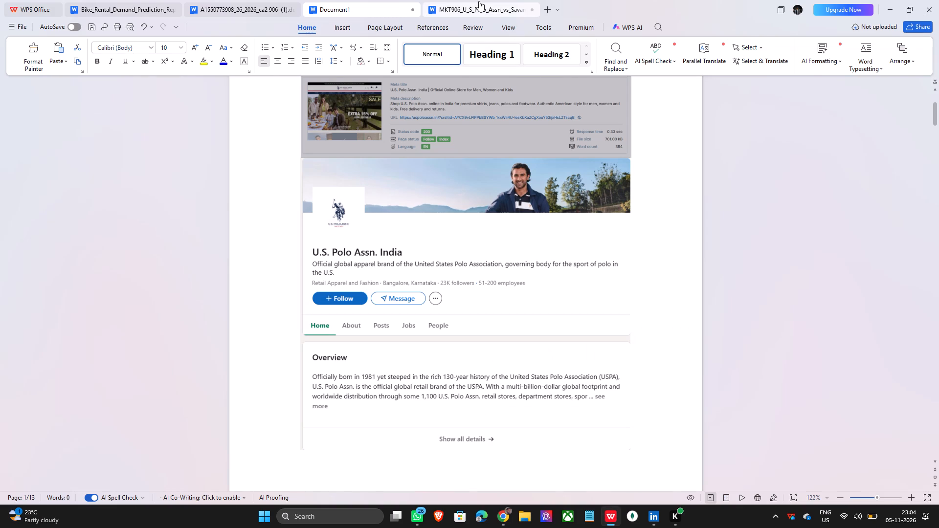
{"action": "left_click", "coordinate": [479, 1]}
{"action": "scroll", "coordinate": [540, 249], "scroll_direction": "up", "scroll_amount": 16}
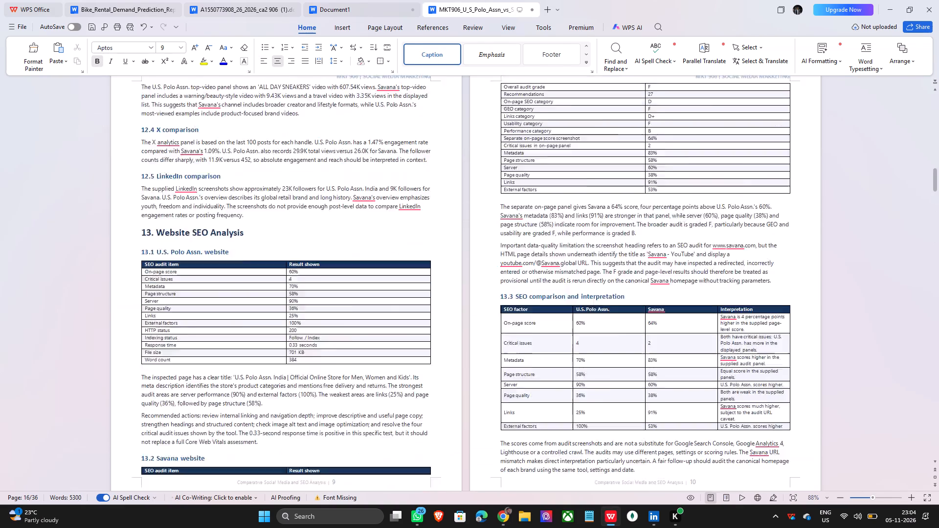
{"action": "scroll", "coordinate": [540, 249], "scroll_direction": "up", "scroll_amount": 1}
{"action": "scroll", "coordinate": [540, 249], "scroll_direction": "down", "scroll_amount": 1}
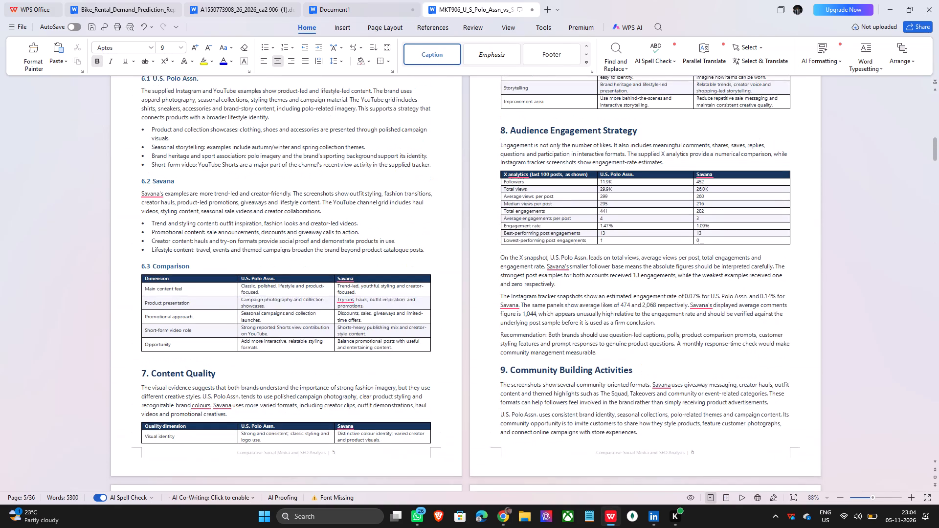
{"action": "scroll", "coordinate": [540, 249], "scroll_direction": "down", "scroll_amount": 1}
{"action": "scroll", "coordinate": [540, 249], "scroll_direction": "up", "scroll_amount": 8}
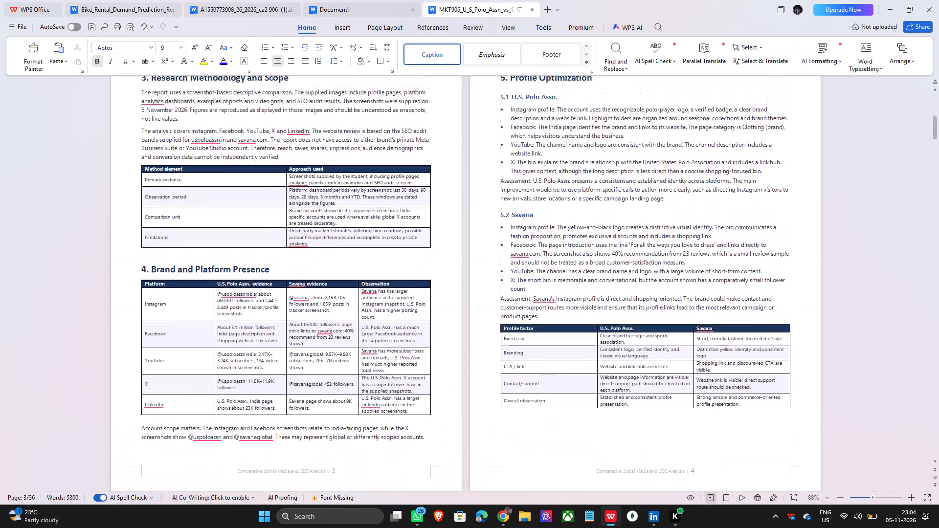
{"action": "scroll", "coordinate": [540, 249], "scroll_direction": "up", "scroll_amount": 4}
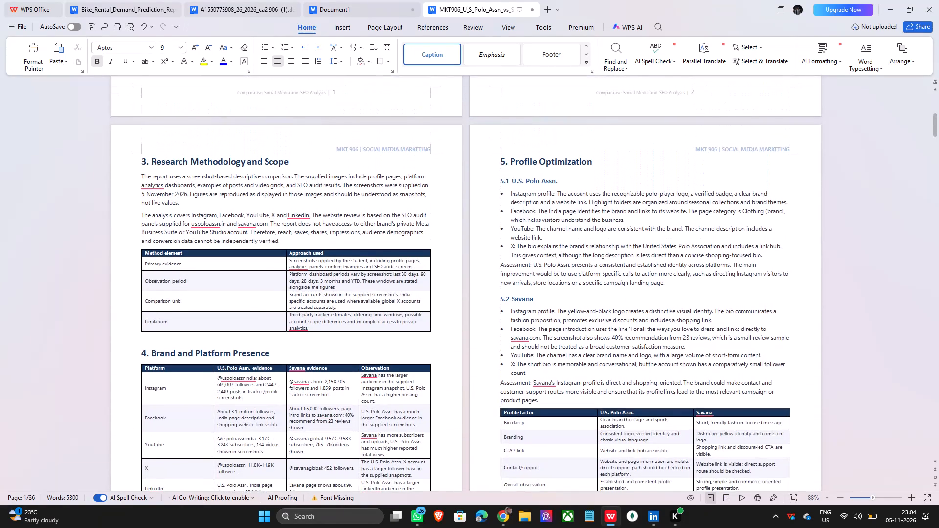
{"action": "scroll", "coordinate": [540, 249], "scroll_direction": "up", "scroll_amount": 1}
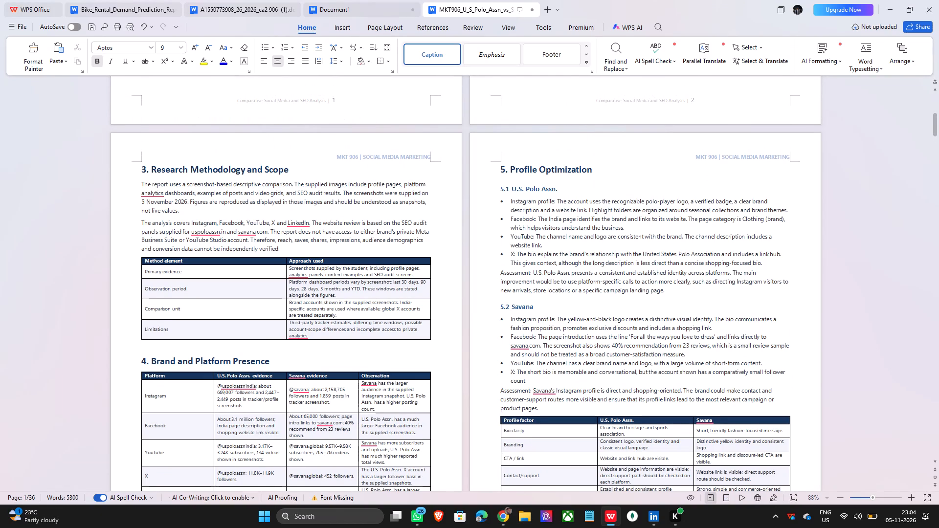
{"action": "scroll", "coordinate": [669, 291], "scroll_direction": "up", "scroll_amount": 4}
{"action": "scroll", "coordinate": [669, 291], "scroll_direction": "down", "scroll_amount": 1}
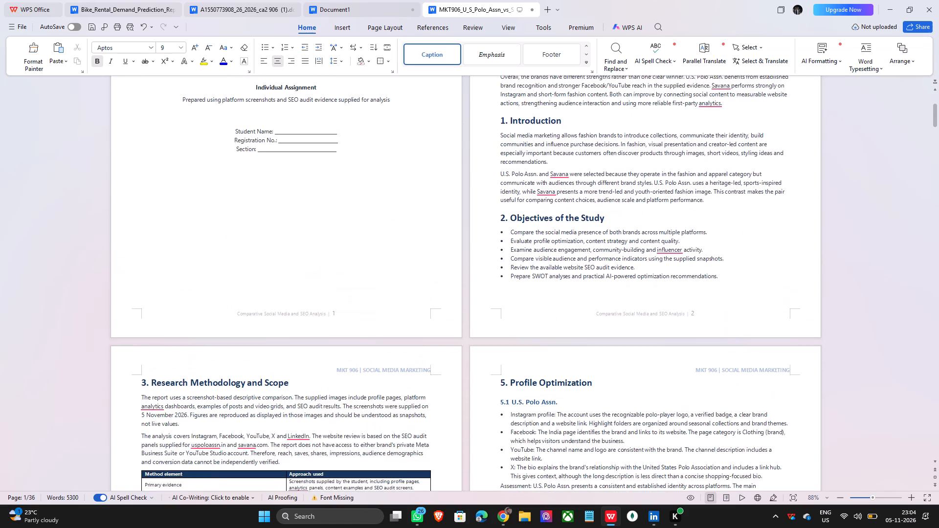
{"action": "scroll", "coordinate": [669, 291], "scroll_direction": "down", "scroll_amount": 2}
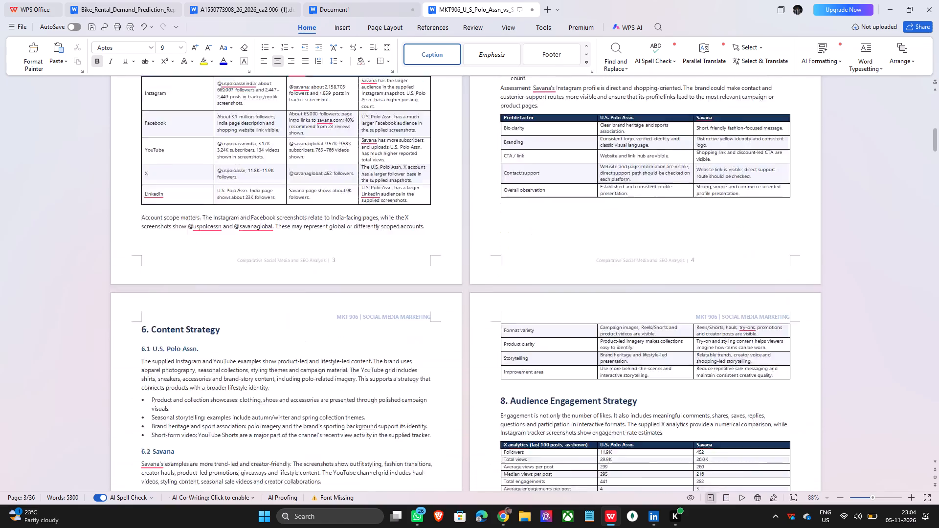
{"action": "scroll", "coordinate": [669, 291], "scroll_direction": "down", "scroll_amount": 1}
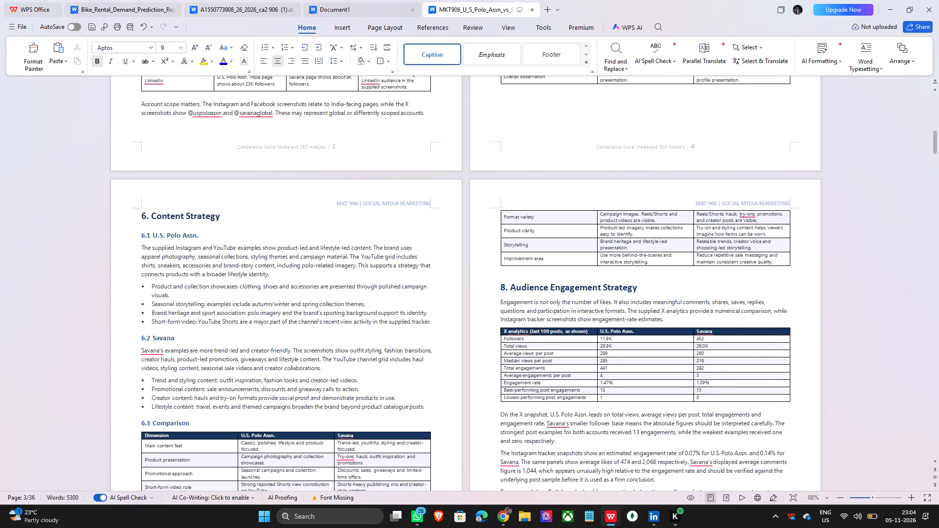
{"action": "scroll", "coordinate": [669, 291], "scroll_direction": "down", "scroll_amount": 2}
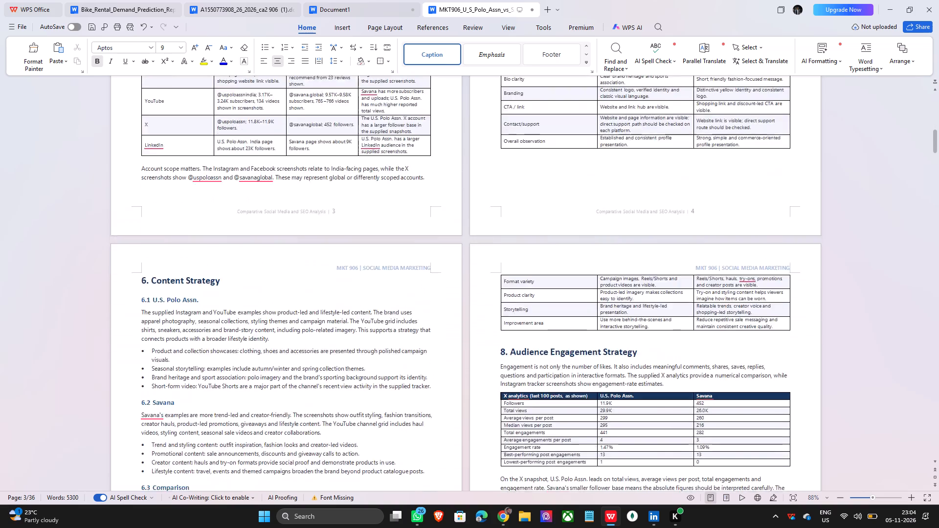
{"action": "scroll", "coordinate": [669, 291], "scroll_direction": "down", "scroll_amount": 1}
{"action": "scroll", "coordinate": [669, 291], "scroll_direction": "up", "scroll_amount": 1}
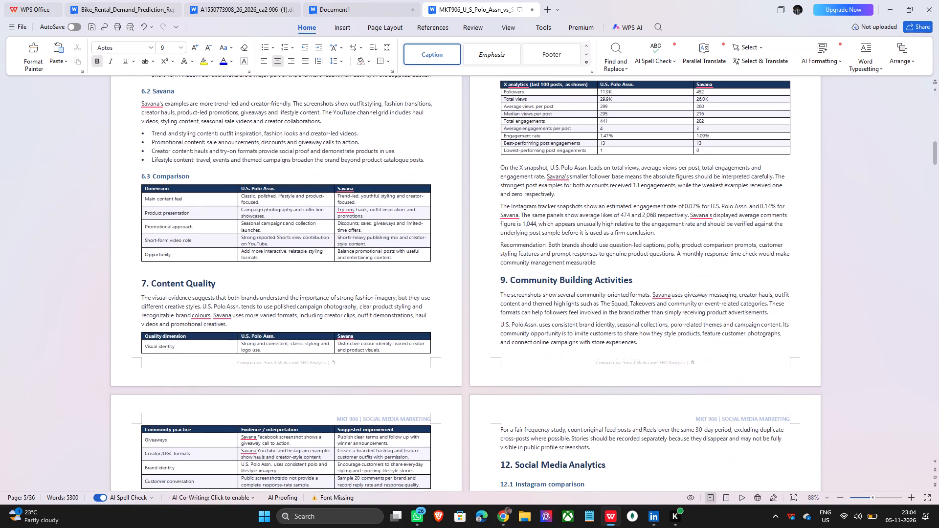
{"action": "scroll", "coordinate": [669, 291], "scroll_direction": "up", "scroll_amount": 8}
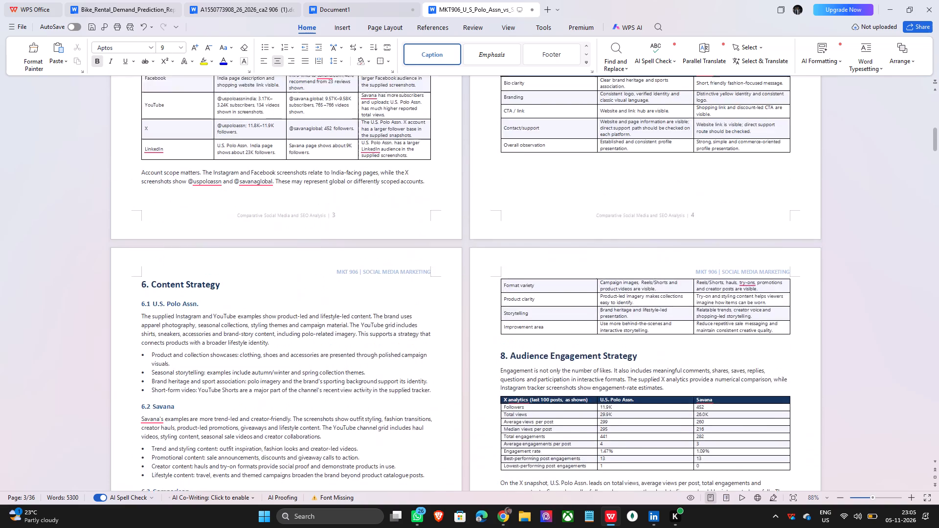
{"action": "scroll", "coordinate": [669, 291], "scroll_direction": "up", "scroll_amount": 6}
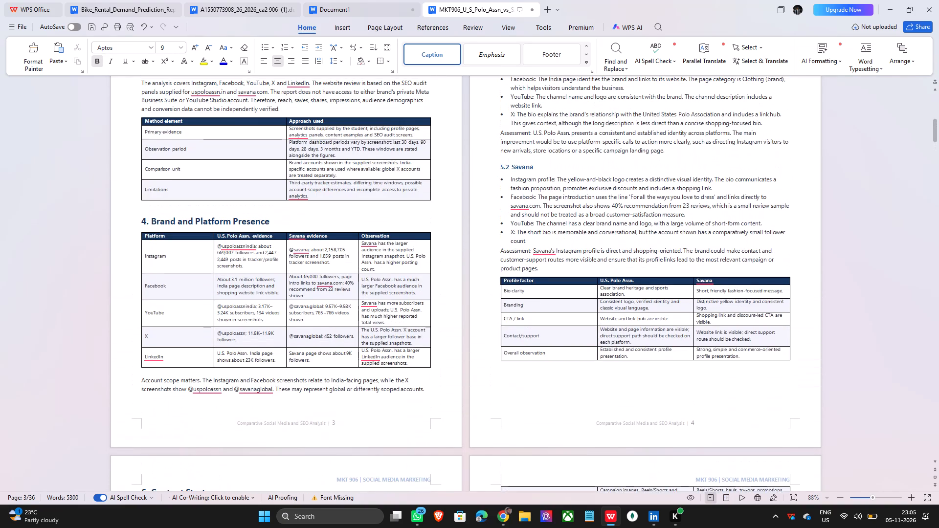
{"action": "left_click", "coordinate": [686, 153]}
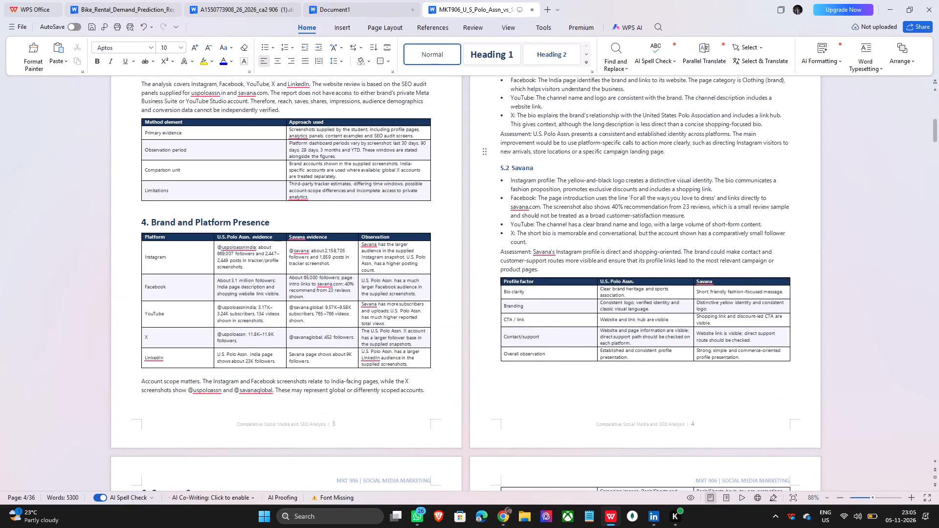
Paste the captured U.S. Polo Assn. homepage screenshot after the assessment paragraph, just above section 5.2 Savana.
{"action": "key", "text": "ctrl+v"}
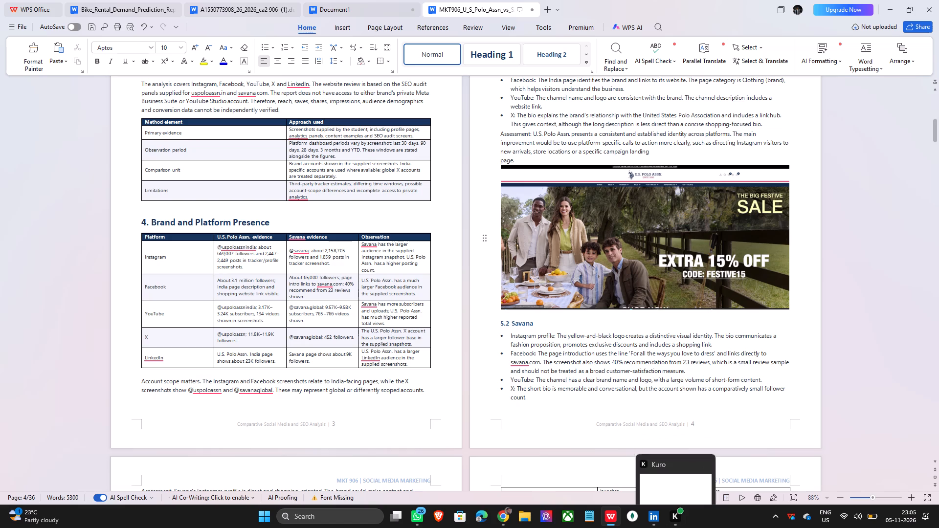
Switch to Document1 and look through the collected U.S. Polo Assn. and Savana profile, analytics and SEO audit screenshots.
{"action": "left_click", "coordinate": [267, 0]}
{"action": "left_click", "coordinate": [336, 0]}
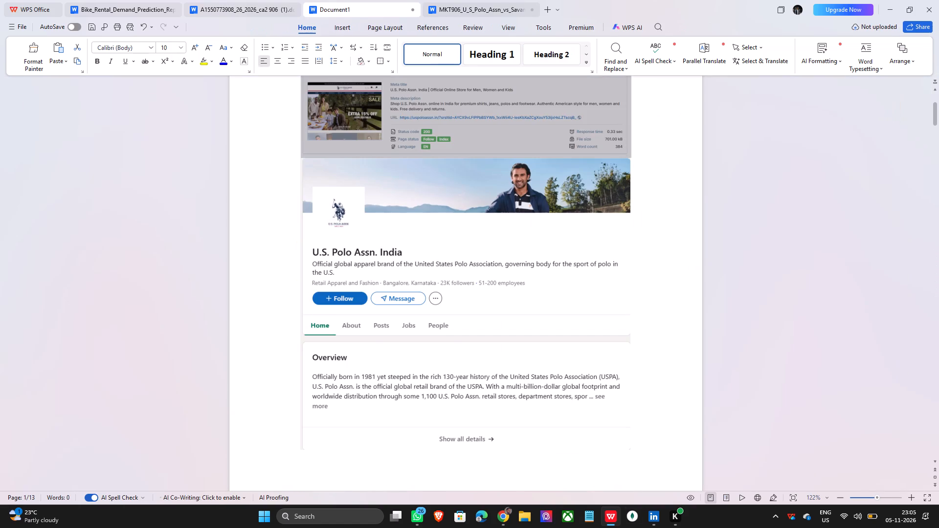
{"action": "scroll", "coordinate": [412, 219], "scroll_direction": "down", "scroll_amount": 14}
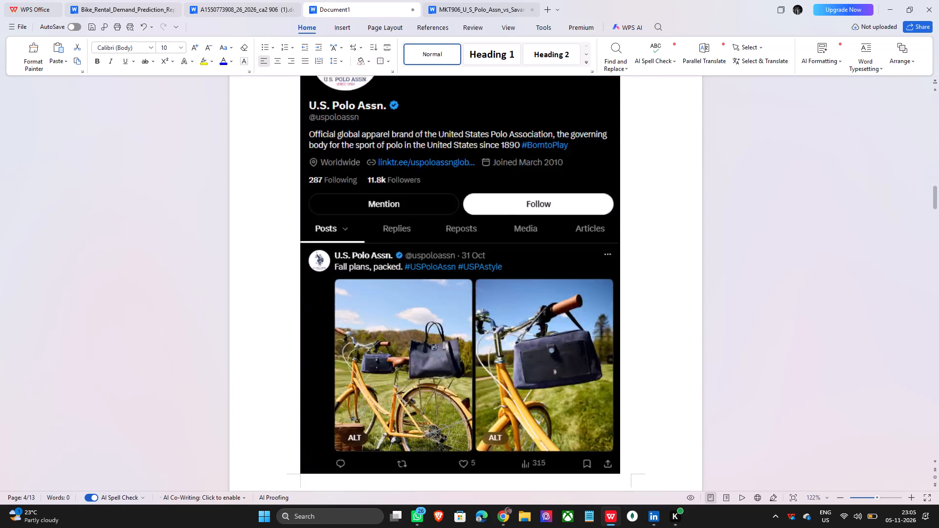
{"action": "scroll", "coordinate": [412, 219], "scroll_direction": "down", "scroll_amount": 6}
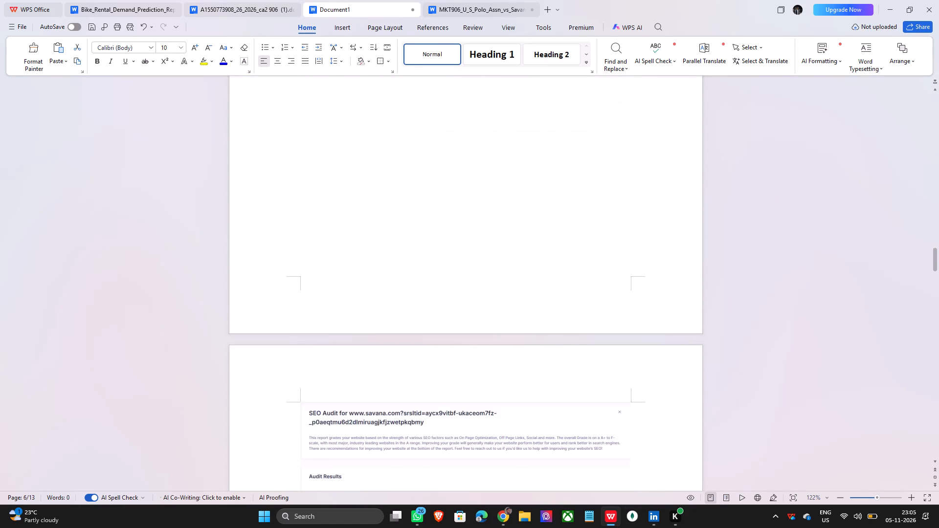
{"action": "scroll", "coordinate": [412, 219], "scroll_direction": "up", "scroll_amount": 10}
{"action": "scroll", "coordinate": [412, 219], "scroll_direction": "left", "scroll_amount": 1}
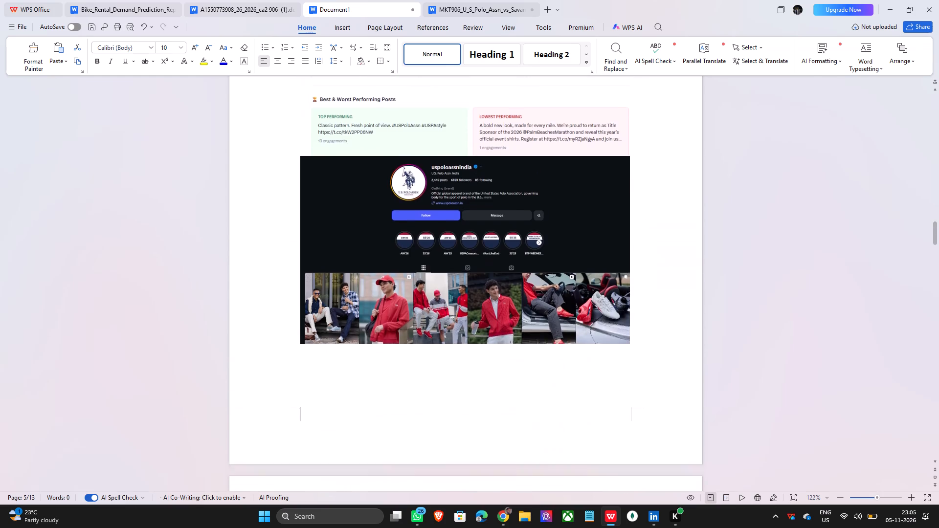
{"action": "scroll", "coordinate": [412, 219], "scroll_direction": "left", "scroll_amount": 1}
{"action": "scroll", "coordinate": [412, 219], "scroll_direction": "down", "scroll_amount": 1}
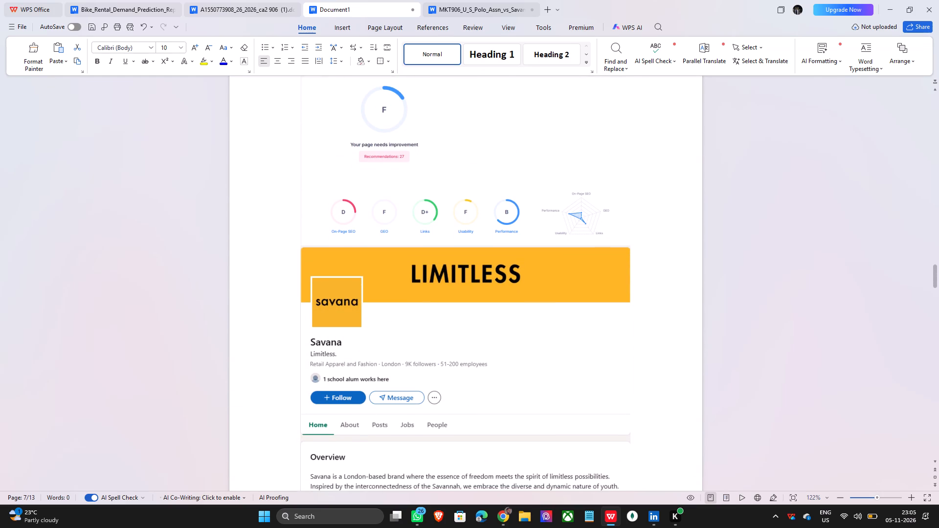
{"action": "scroll", "coordinate": [402, 325], "scroll_direction": "down", "scroll_amount": 6}
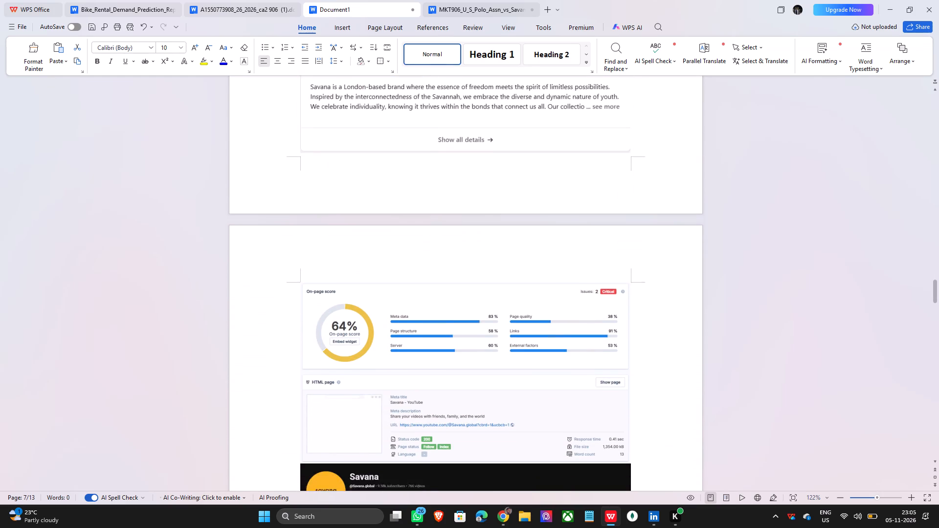
{"action": "scroll", "coordinate": [402, 325], "scroll_direction": "down", "scroll_amount": 2}
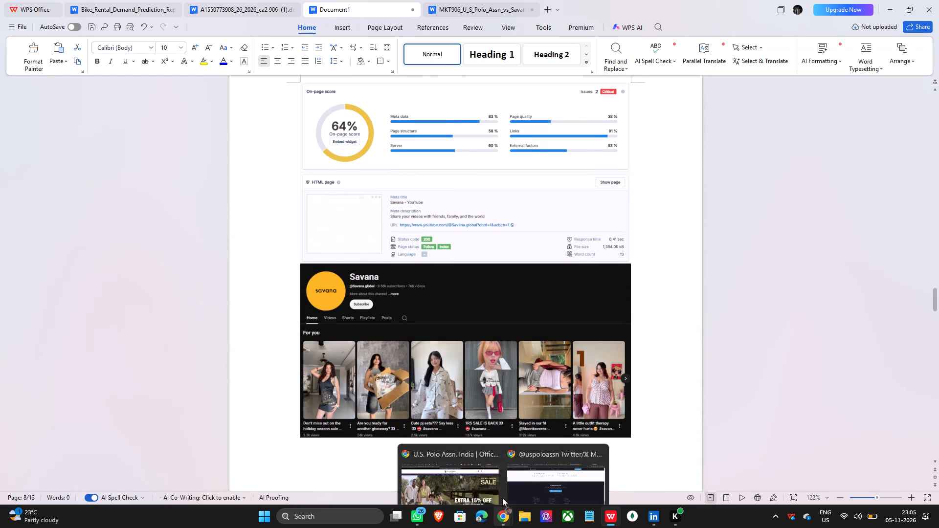
{"action": "scroll", "coordinate": [466, 358], "scroll_direction": "down", "scroll_amount": 10}
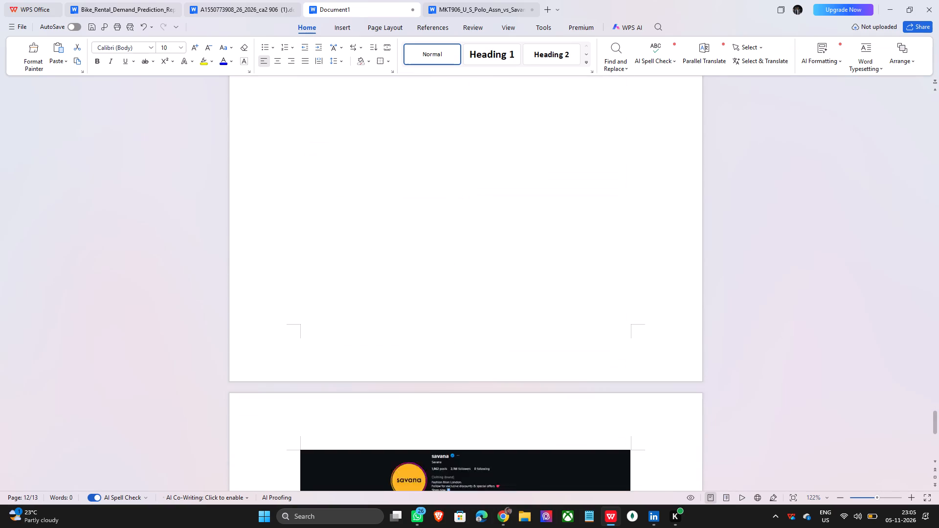
Switch to Chrome, bring up the Savana website homepage and capture a screenshot of it.
{"action": "left_click", "coordinate": [502, 515]}
{"action": "left_click", "coordinate": [463, 465]}
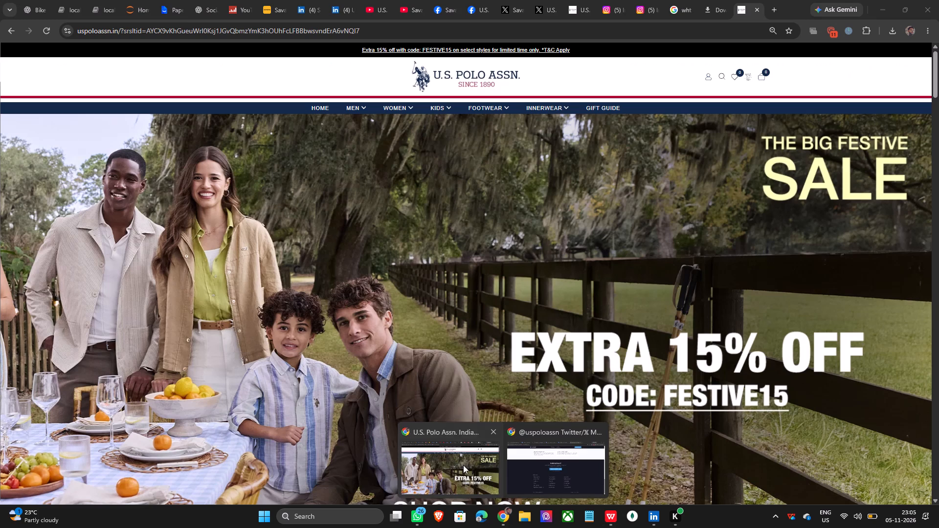
{"action": "left_click", "coordinate": [277, 18]}
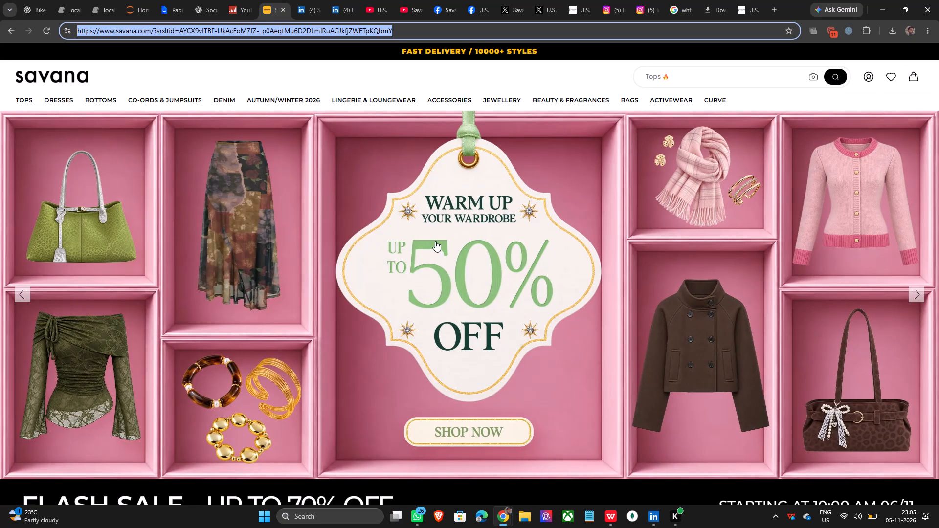
{"action": "key", "text": "Print"}
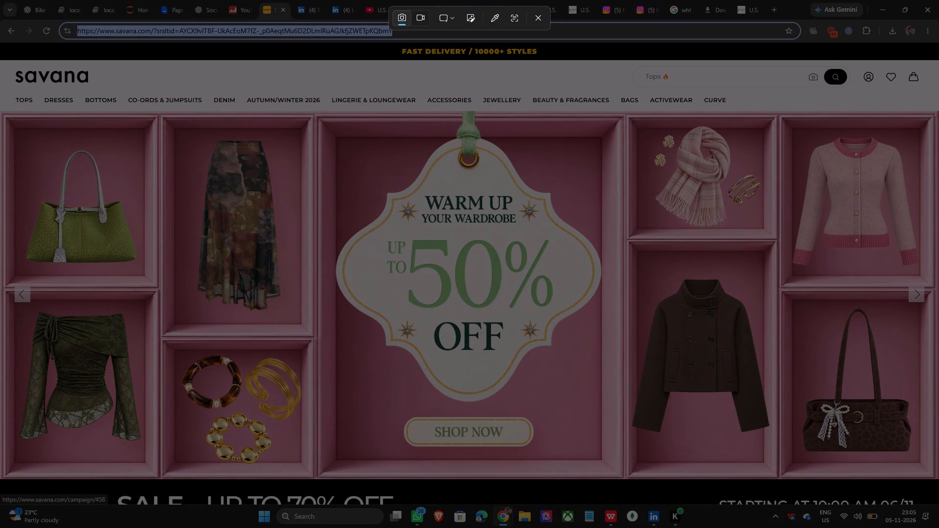
Capture a screenshot of the Savana homepage with its header and "Warm Up Your Wardrobe" banner.
{"action": "left_click_drag", "start_coordinate": [0, 44], "coordinate": [933, 486]}
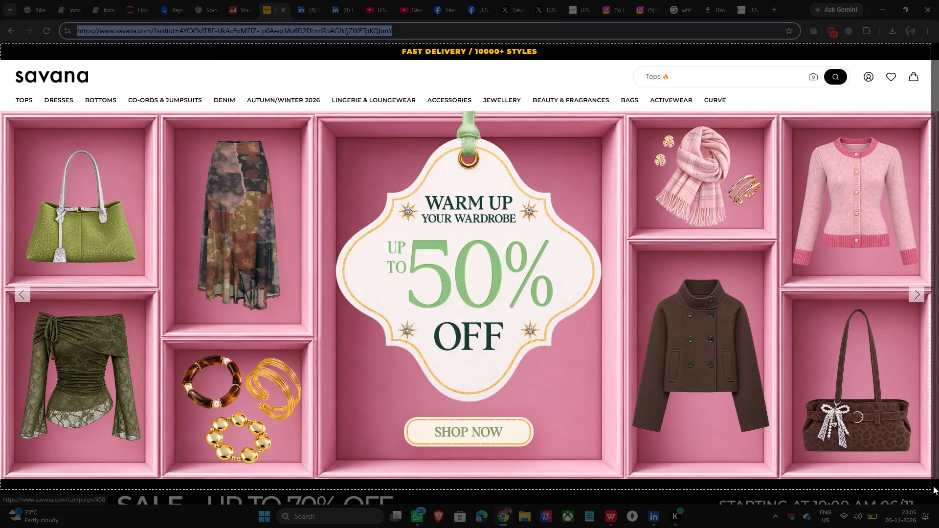
{"action": "left_click_drag", "start_coordinate": [933, 486], "coordinate": [938, 479]}
{"action": "scroll", "coordinate": [934, 484], "scroll_direction": "right", "scroll_amount": 1}
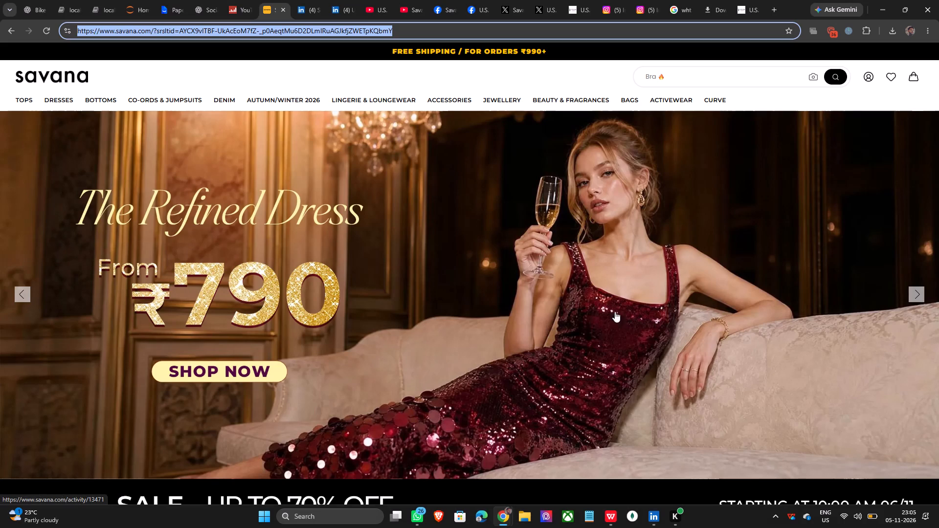
Return to the MKT906 report in WPS Office and go to section 5, Profile Optimization.
{"action": "left_click", "coordinate": [616, 516]}
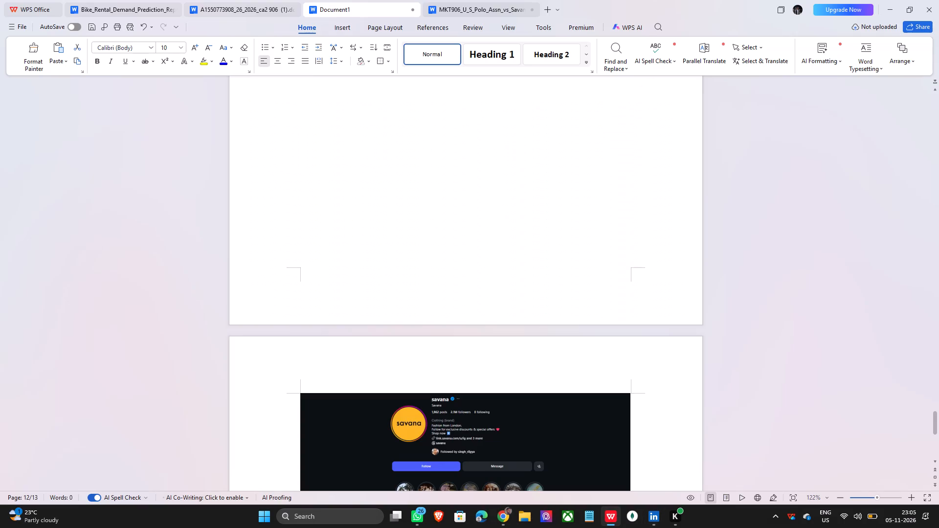
{"action": "left_click", "coordinate": [445, 0]}
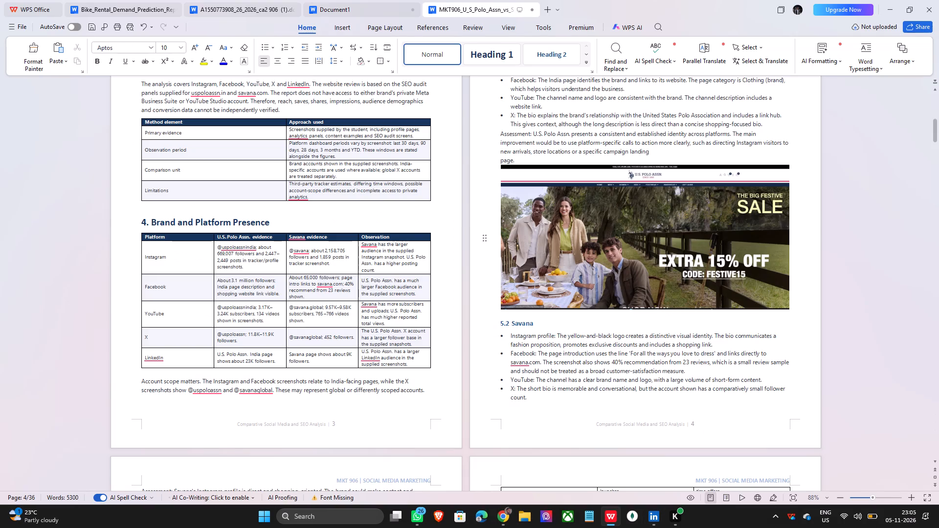
{"action": "scroll", "coordinate": [436, 255], "scroll_direction": "up", "scroll_amount": 4}
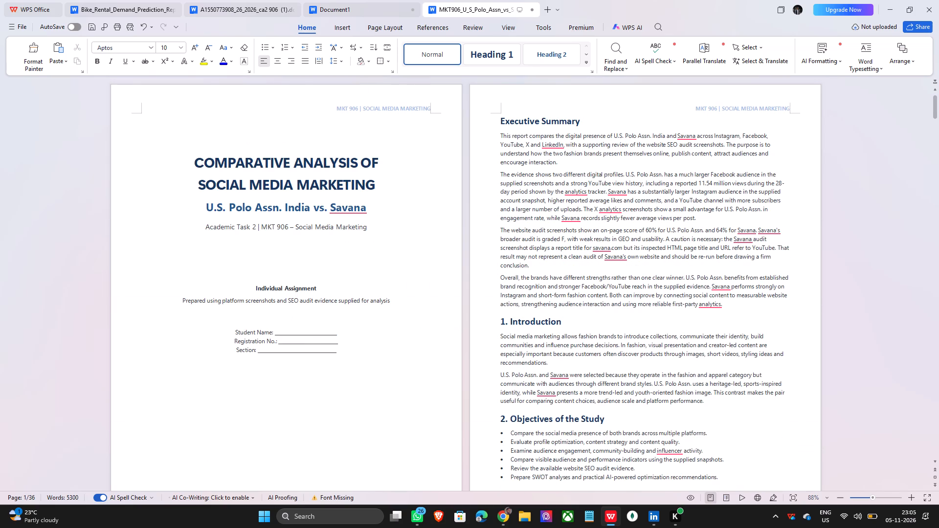
{"action": "scroll", "coordinate": [436, 255], "scroll_direction": "down", "scroll_amount": 6}
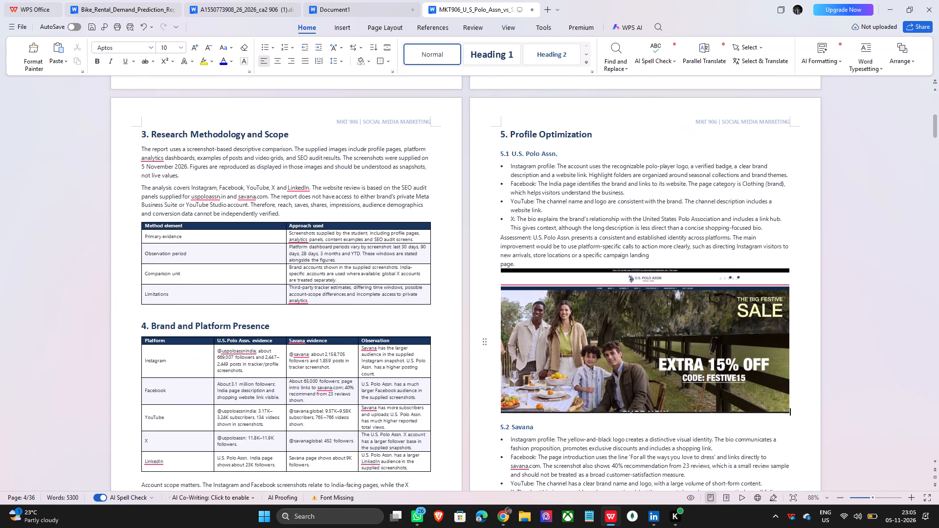
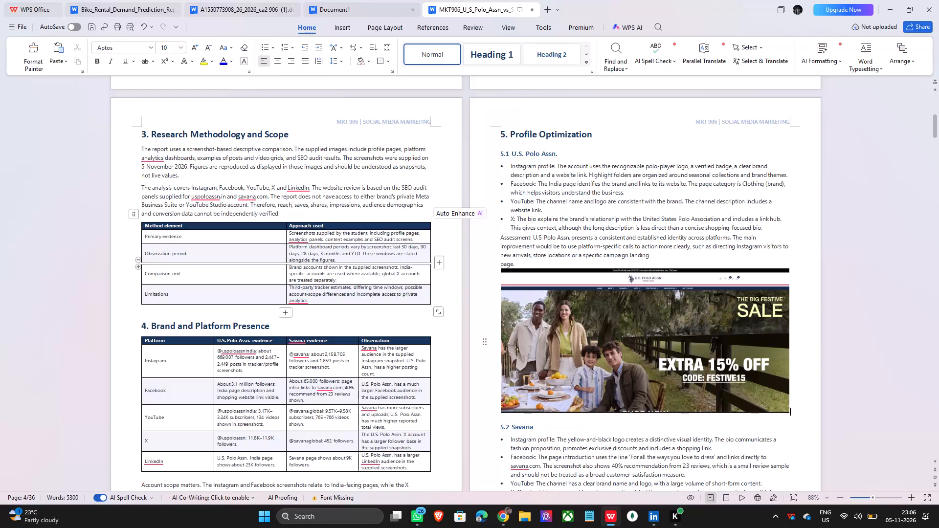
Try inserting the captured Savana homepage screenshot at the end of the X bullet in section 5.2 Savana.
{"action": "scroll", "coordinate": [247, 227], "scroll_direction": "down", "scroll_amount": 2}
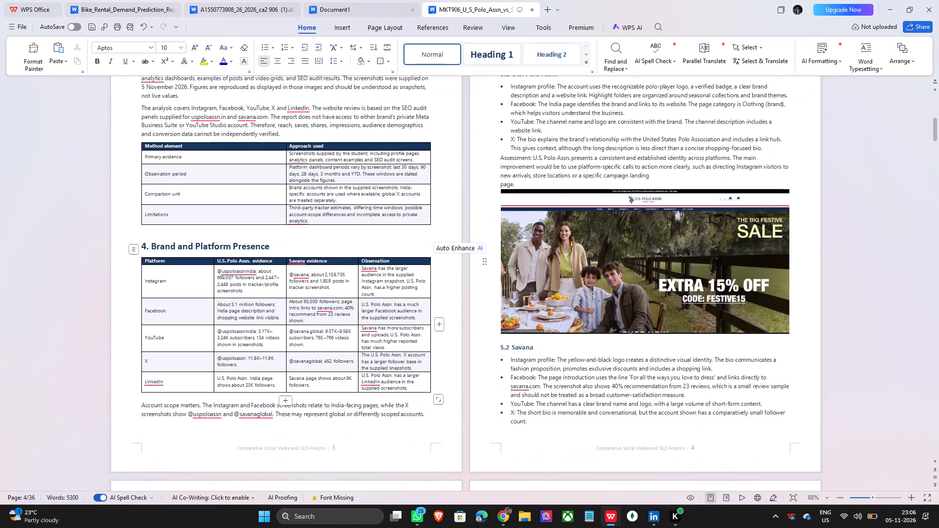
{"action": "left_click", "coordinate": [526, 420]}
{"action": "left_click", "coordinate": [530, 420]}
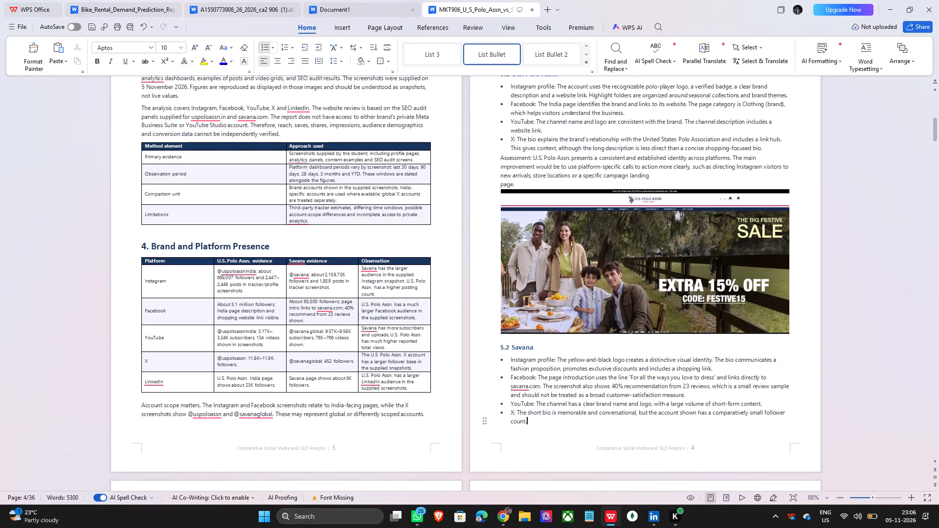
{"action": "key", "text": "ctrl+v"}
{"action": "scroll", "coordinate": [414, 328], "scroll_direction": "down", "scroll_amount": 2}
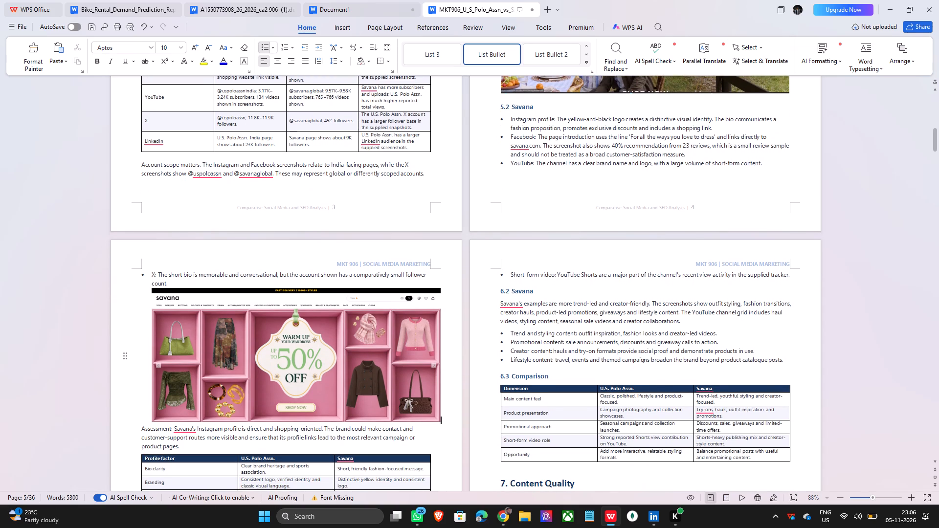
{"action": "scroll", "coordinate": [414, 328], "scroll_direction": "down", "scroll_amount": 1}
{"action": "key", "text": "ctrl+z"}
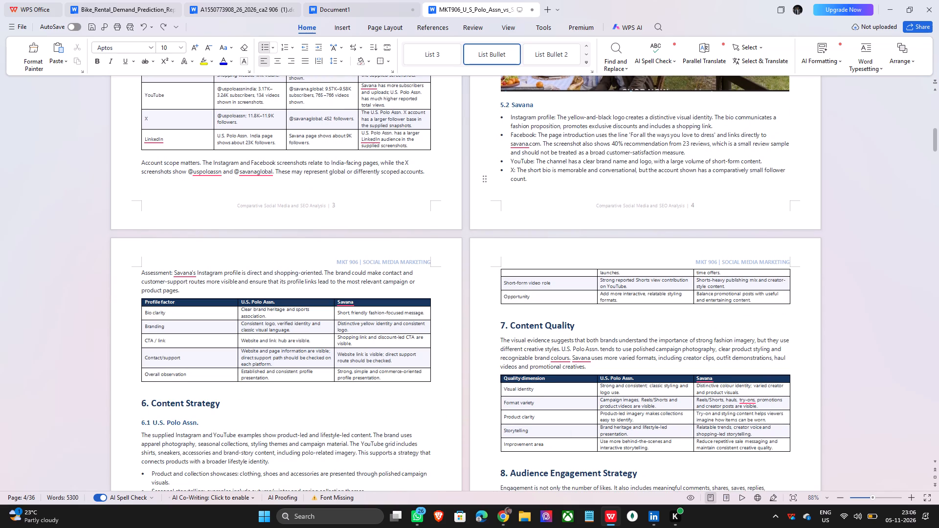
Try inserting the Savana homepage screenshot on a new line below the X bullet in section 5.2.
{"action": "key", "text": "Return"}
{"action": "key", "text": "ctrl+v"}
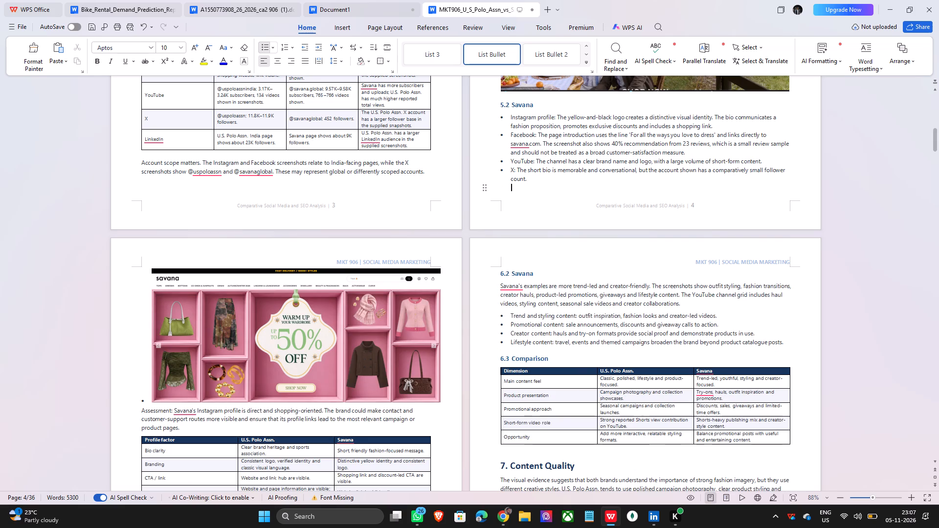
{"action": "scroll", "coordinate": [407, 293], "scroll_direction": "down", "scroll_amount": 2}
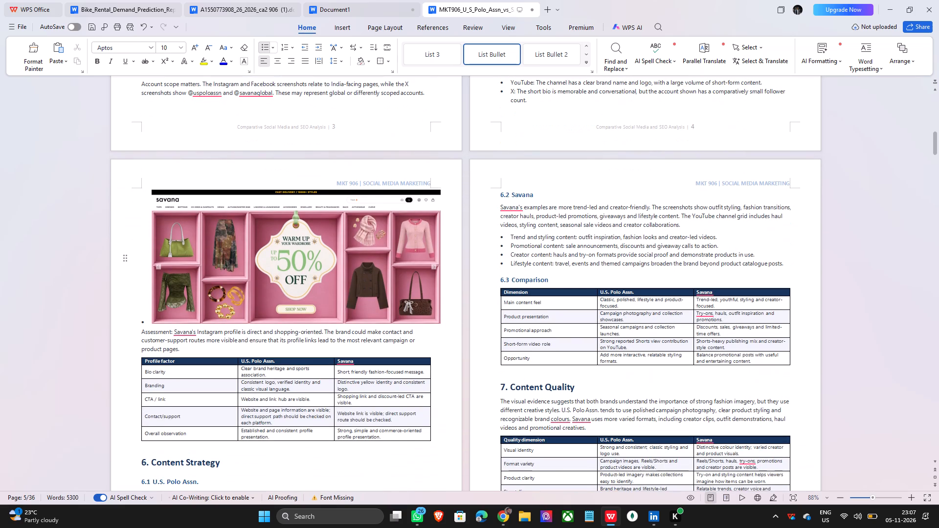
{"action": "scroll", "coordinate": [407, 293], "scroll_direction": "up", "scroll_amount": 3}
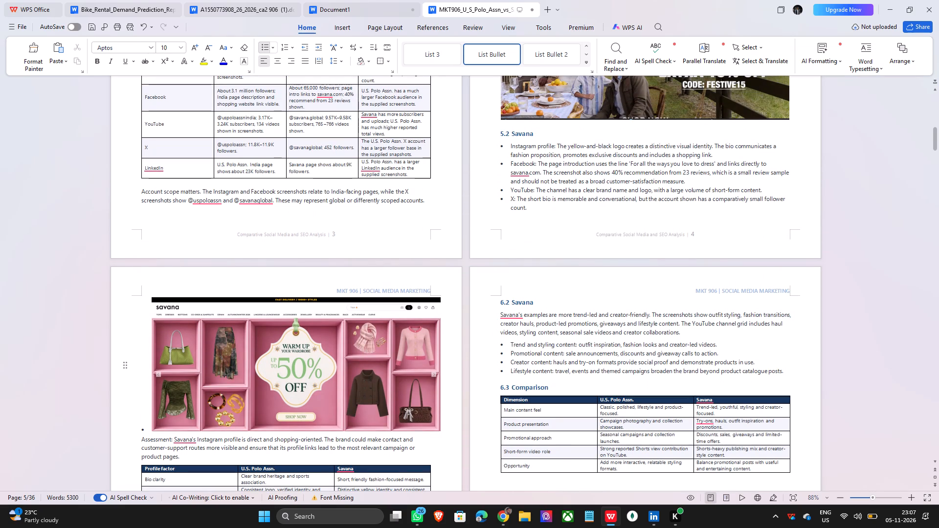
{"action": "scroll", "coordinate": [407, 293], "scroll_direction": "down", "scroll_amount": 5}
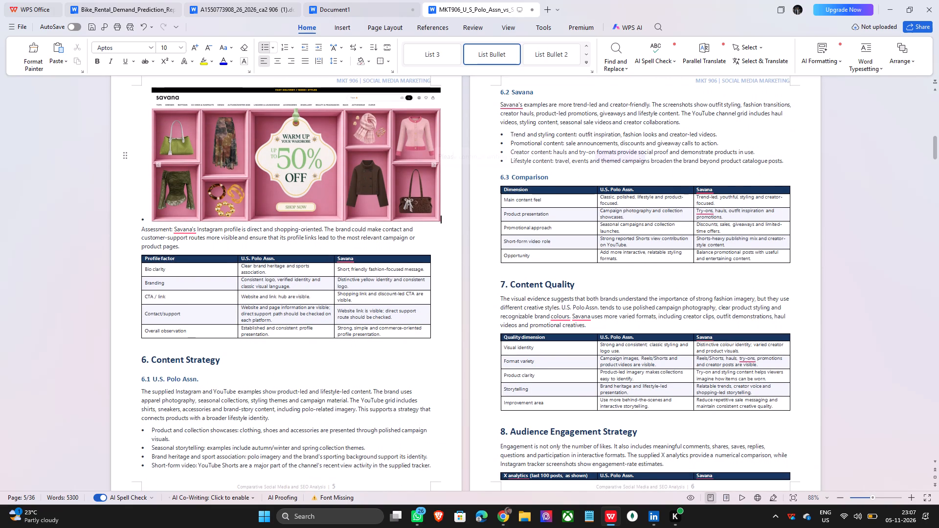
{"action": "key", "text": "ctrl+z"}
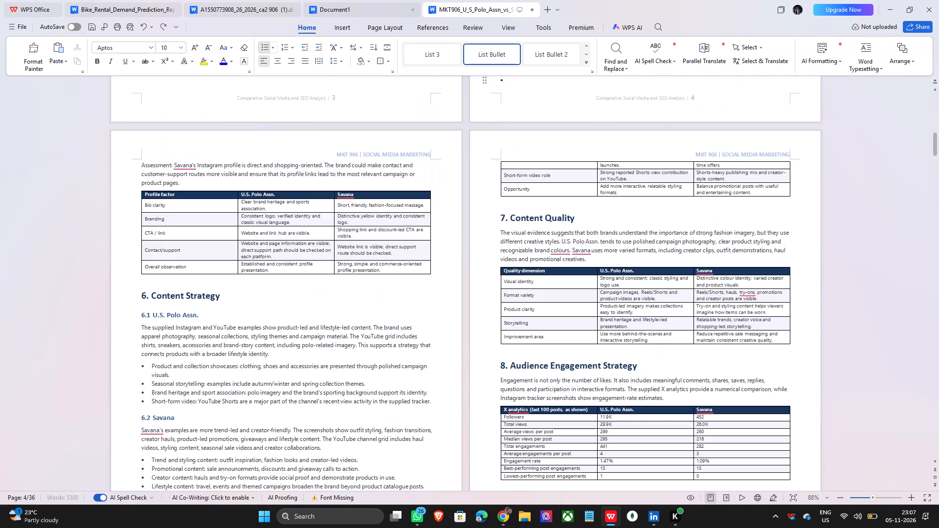
Insert the Savana homepage screenshot after the assessment paragraph of section 5.2, above the profile factor table.
{"action": "scroll", "coordinate": [407, 293], "scroll_direction": "up", "scroll_amount": 4}
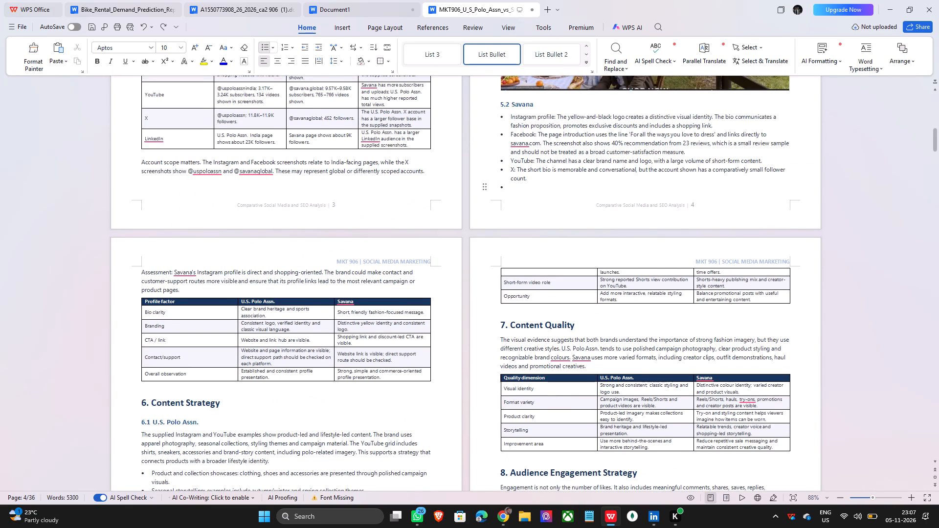
{"action": "scroll", "coordinate": [407, 293], "scroll_direction": "up", "scroll_amount": 1}
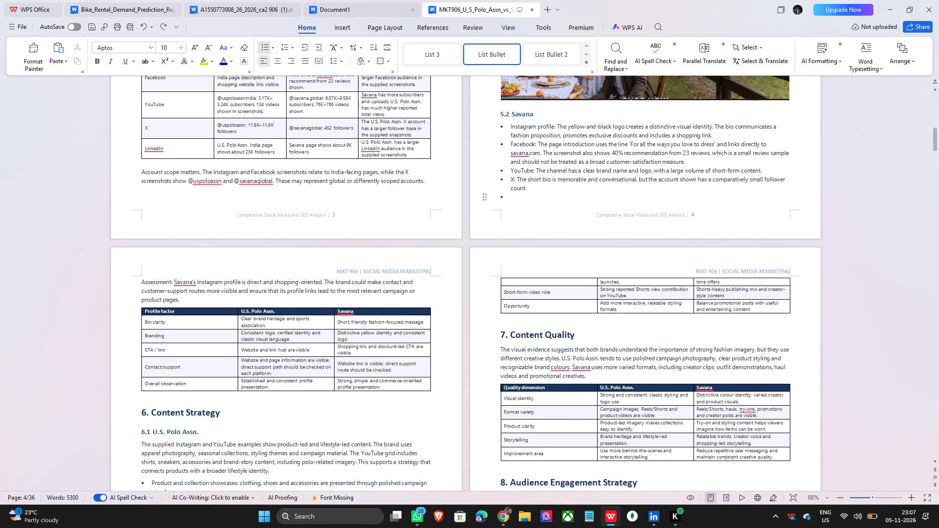
{"action": "left_click", "coordinate": [184, 298]}
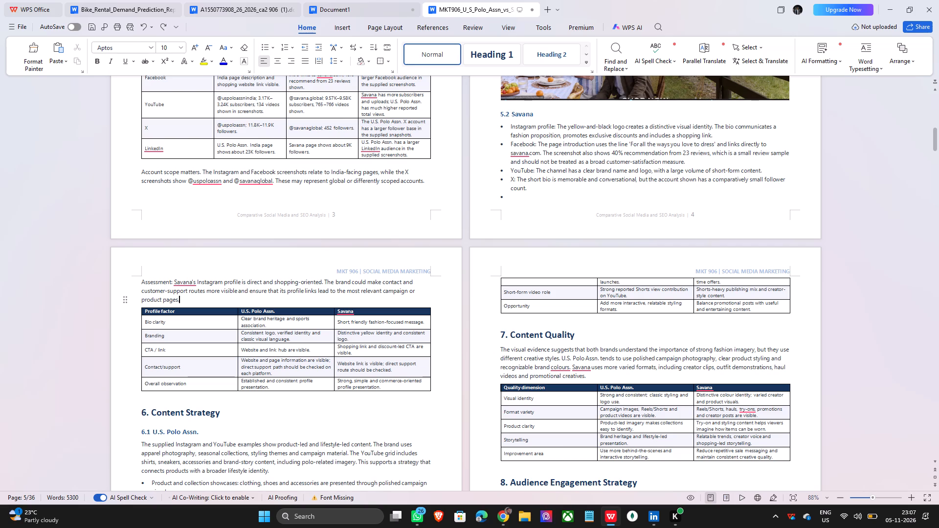
{"action": "key", "text": "ctrl+v"}
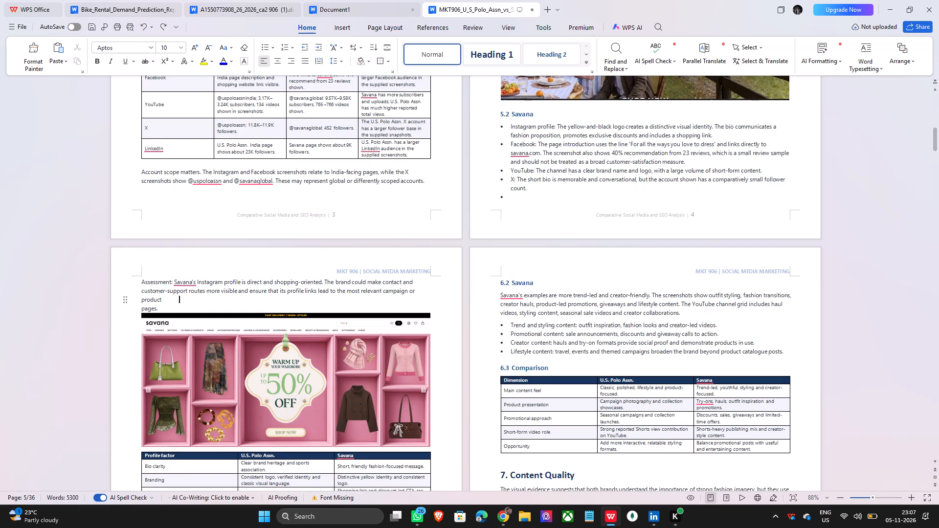
Check the inserted Savana screenshot's placement and review the report's following sections through 12, Social Media Analytics.
{"action": "scroll", "coordinate": [184, 298], "scroll_direction": "down", "scroll_amount": 6}
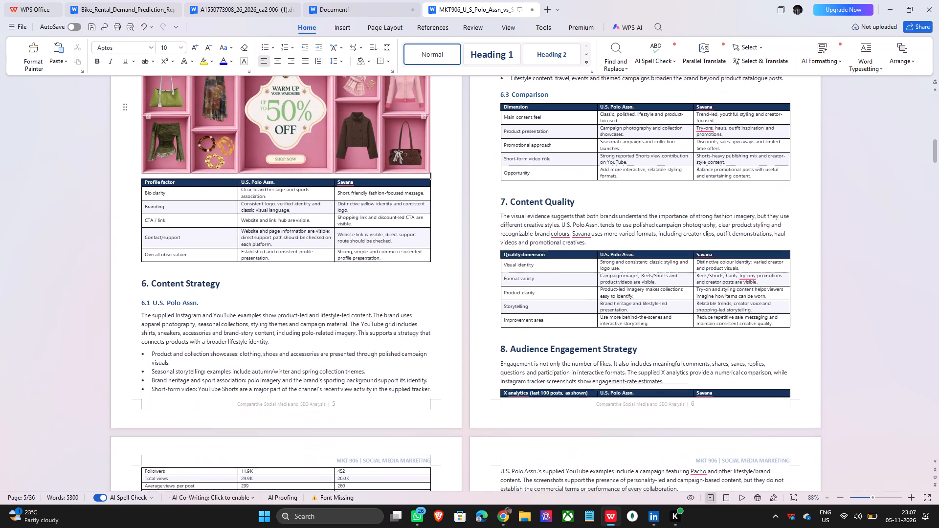
{"action": "scroll", "coordinate": [289, 403], "scroll_direction": "up", "scroll_amount": 1}
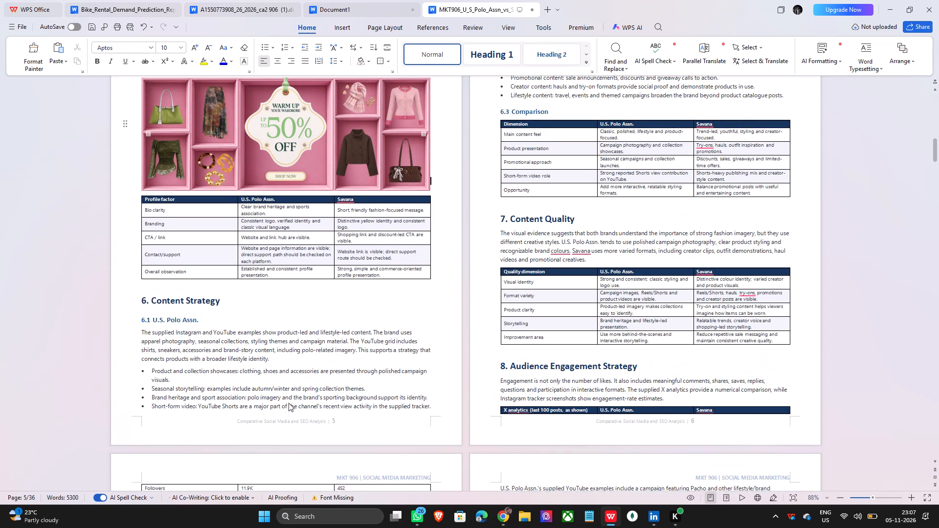
{"action": "scroll", "coordinate": [289, 403], "scroll_direction": "up", "scroll_amount": 4}
{"action": "scroll", "coordinate": [289, 403], "scroll_direction": "down", "scroll_amount": 2}
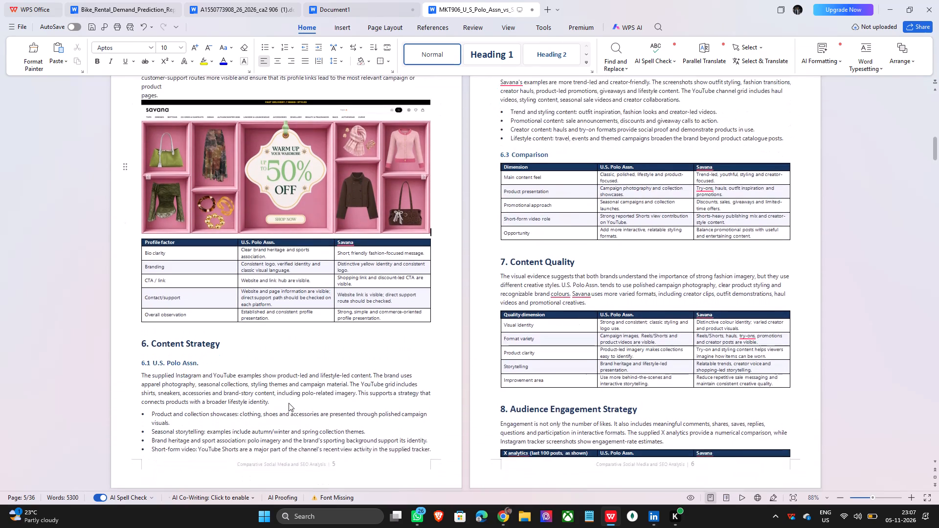
{"action": "scroll", "coordinate": [289, 403], "scroll_direction": "down", "scroll_amount": 6}
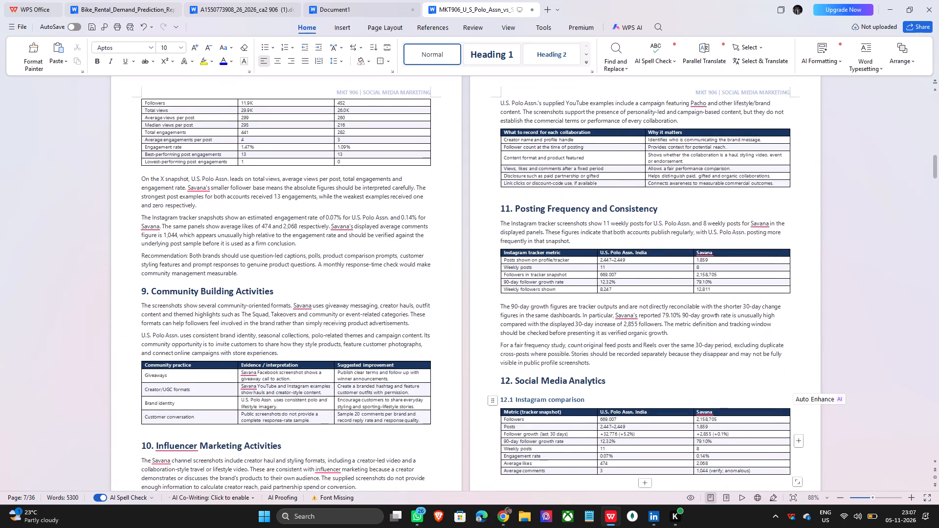
Switch to Document1 and look through its collected Savana Instagram, X analytics and YouTube screenshots.
{"action": "left_click", "coordinate": [250, 4]}
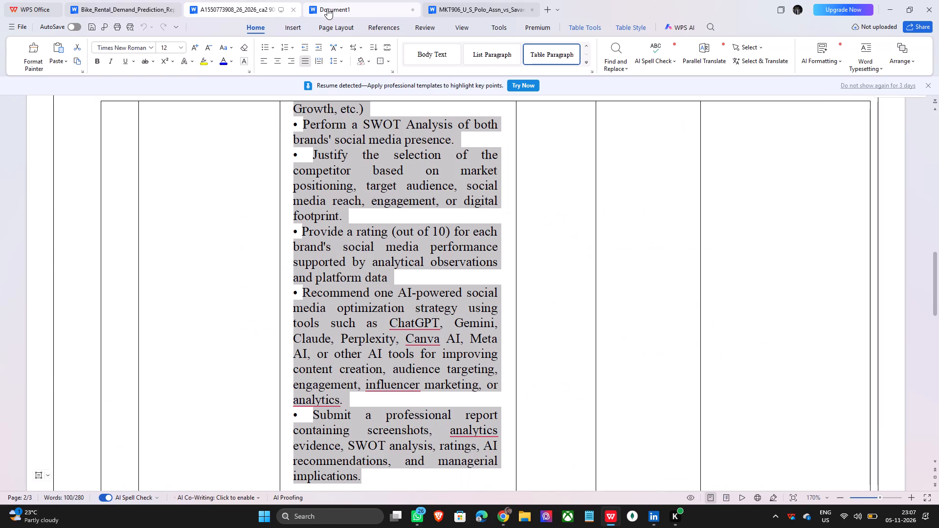
{"action": "left_click", "coordinate": [327, 8]}
{"action": "scroll", "coordinate": [428, 278], "scroll_direction": "up", "scroll_amount": 7}
{"action": "scroll", "coordinate": [428, 278], "scroll_direction": "down", "scroll_amount": 8}
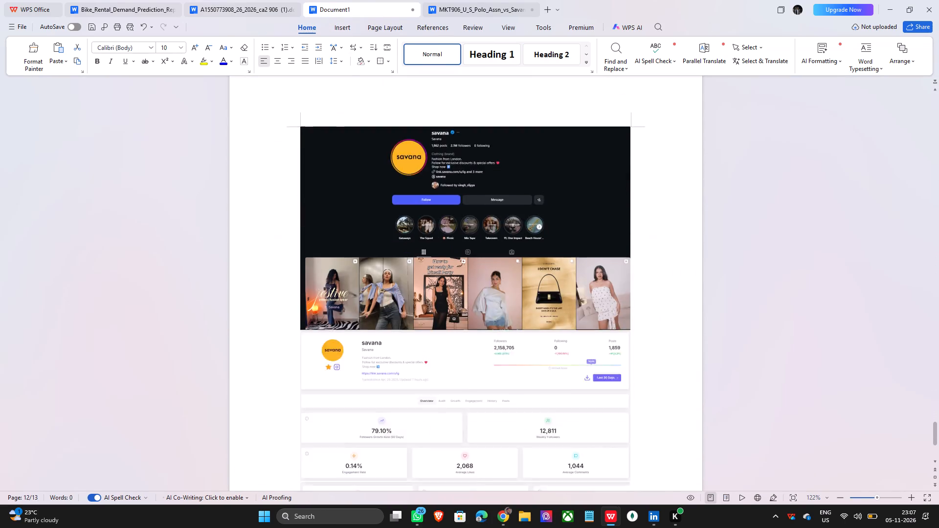
{"action": "scroll", "coordinate": [428, 278], "scroll_direction": "up", "scroll_amount": 1}
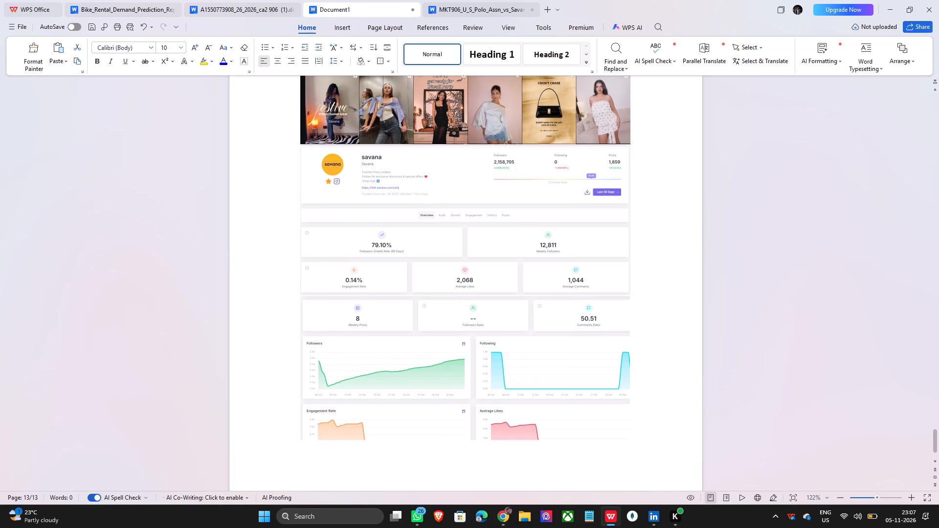
{"action": "scroll", "coordinate": [428, 278], "scroll_direction": "up", "scroll_amount": 2}
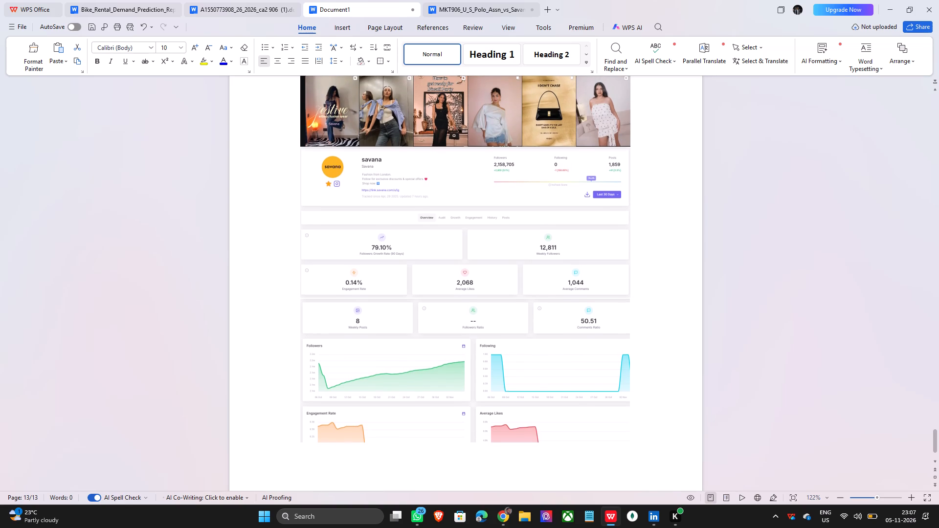
{"action": "scroll", "coordinate": [428, 278], "scroll_direction": "up", "scroll_amount": 4}
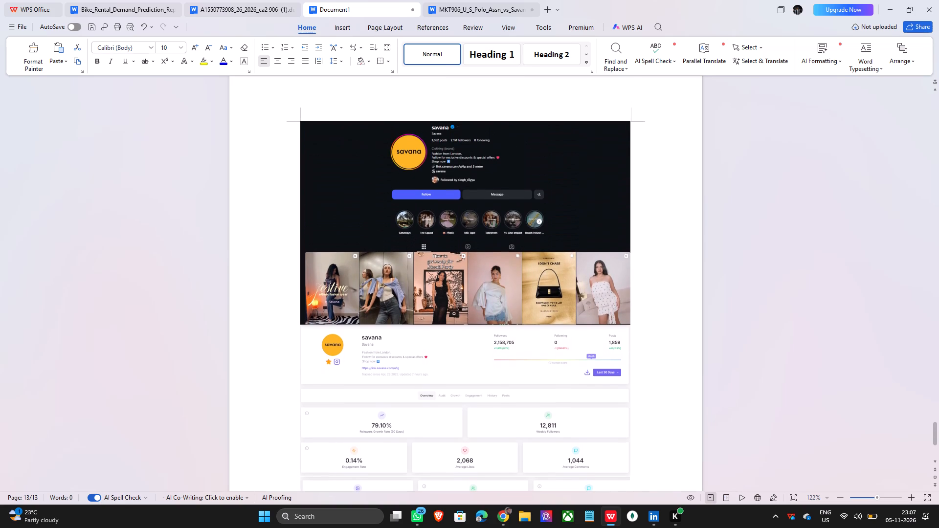
{"action": "scroll", "coordinate": [428, 278], "scroll_direction": "up", "scroll_amount": 10}
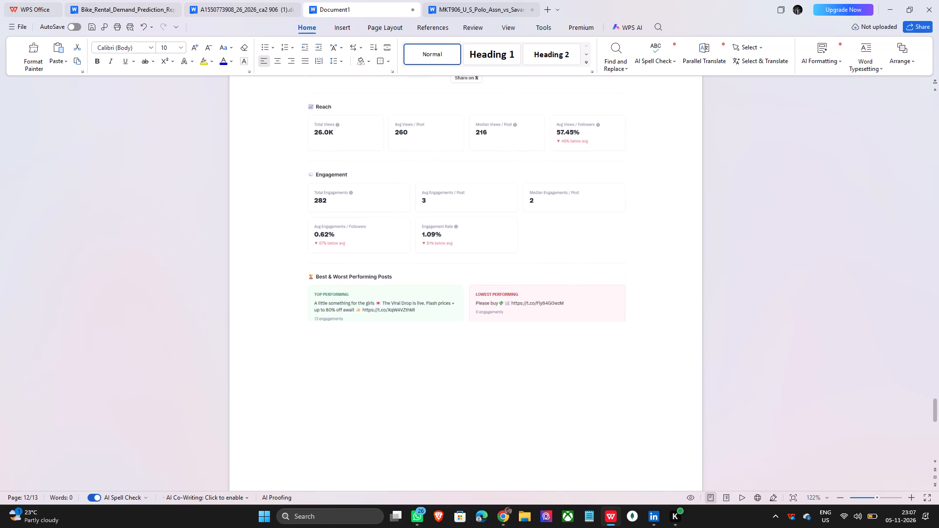
{"action": "scroll", "coordinate": [428, 278], "scroll_direction": "up", "scroll_amount": 11}
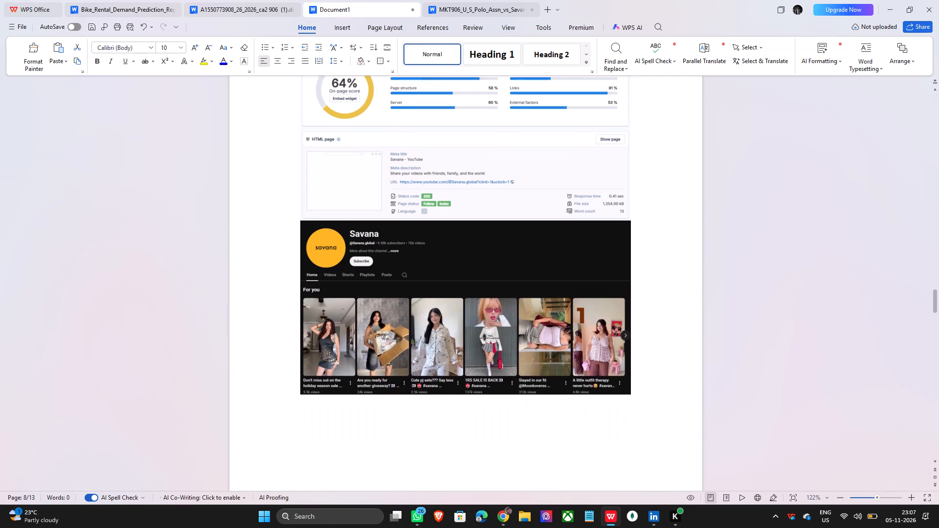
{"action": "scroll", "coordinate": [428, 278], "scroll_direction": "up", "scroll_amount": 5}
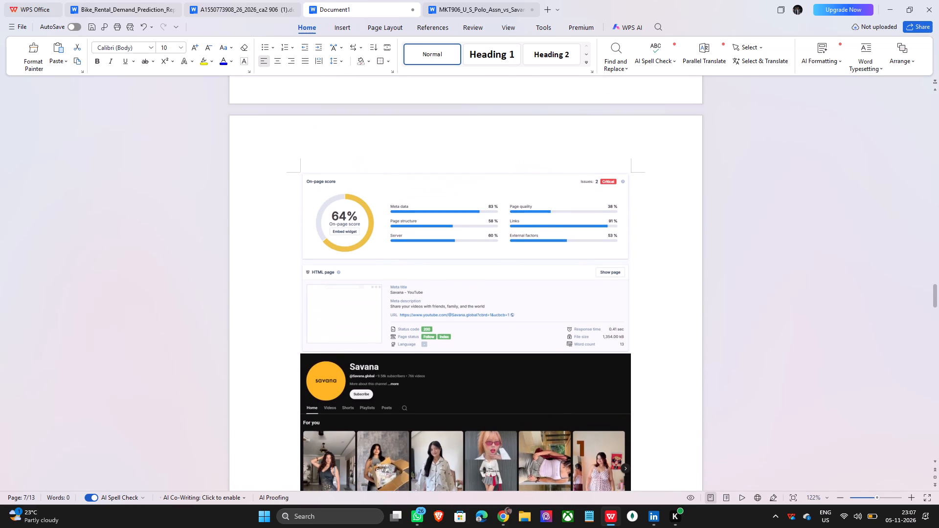
Examine Document1's Savana on-page score, SEO audit and LinkedIn screenshots and the U.S. Polo Assn. Instagram tracker screenshot.
{"action": "left_click", "coordinate": [426, 259]}
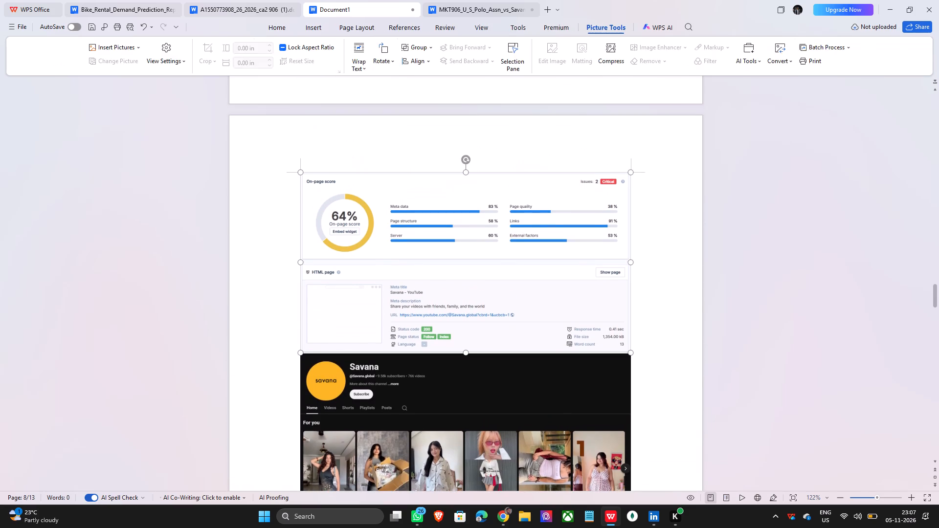
{"action": "scroll", "coordinate": [426, 259], "scroll_direction": "up", "scroll_amount": 9}
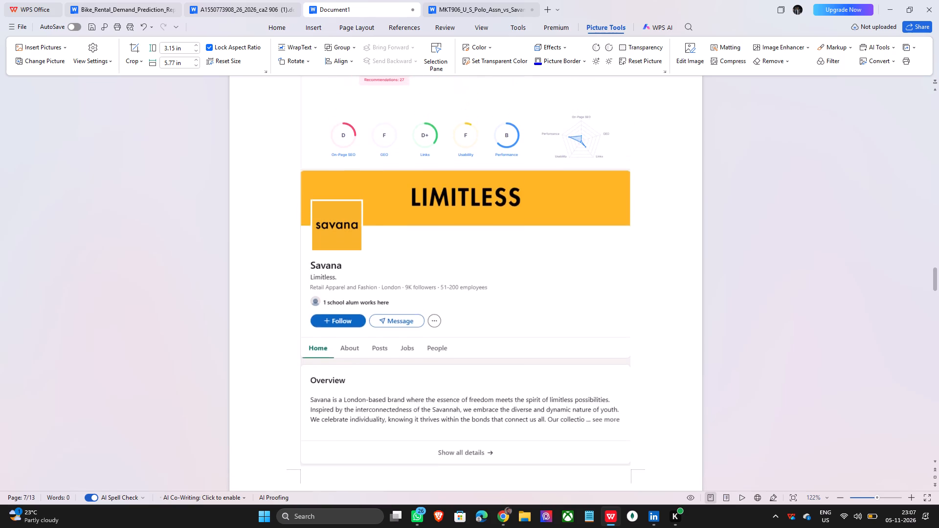
{"action": "scroll", "coordinate": [426, 259], "scroll_direction": "up", "scroll_amount": 9}
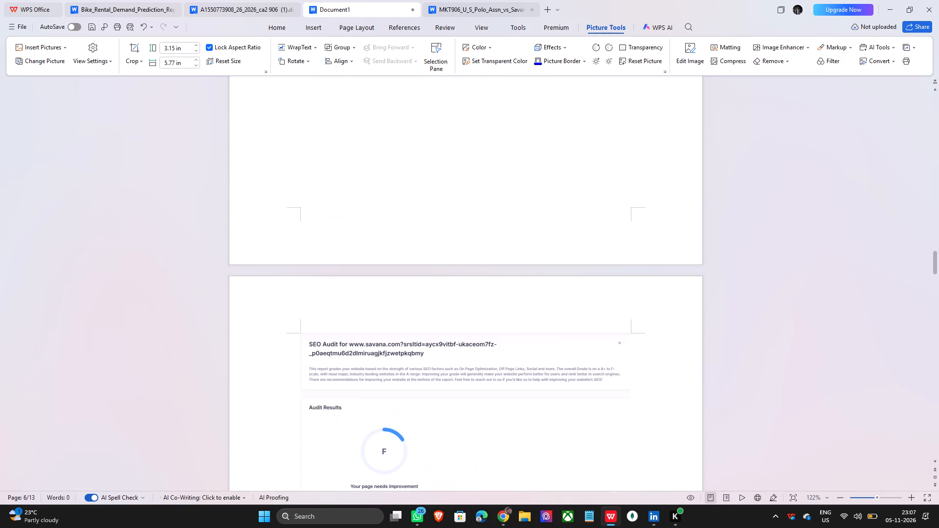
{"action": "scroll", "coordinate": [426, 259], "scroll_direction": "up", "scroll_amount": 6}
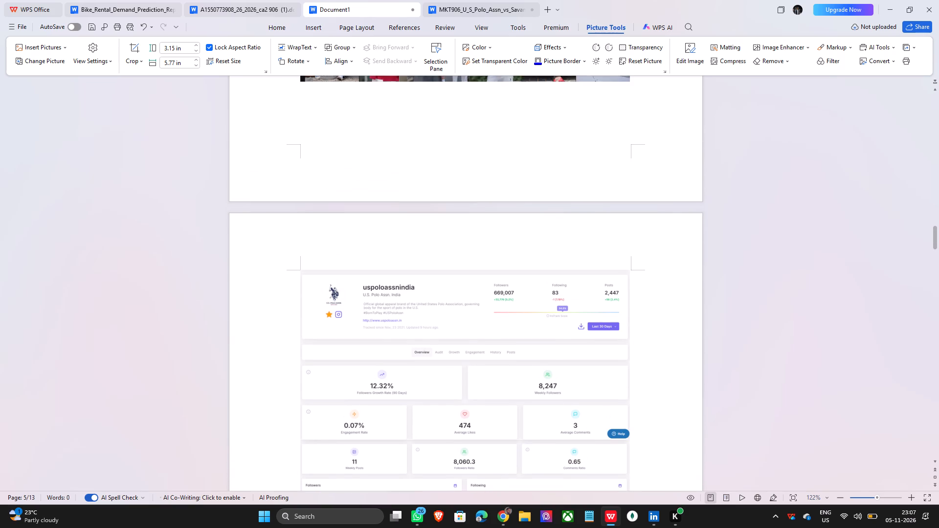
{"action": "scroll", "coordinate": [426, 259], "scroll_direction": "up", "scroll_amount": 1}
{"action": "scroll", "coordinate": [426, 259], "scroll_direction": "down", "scroll_amount": 1}
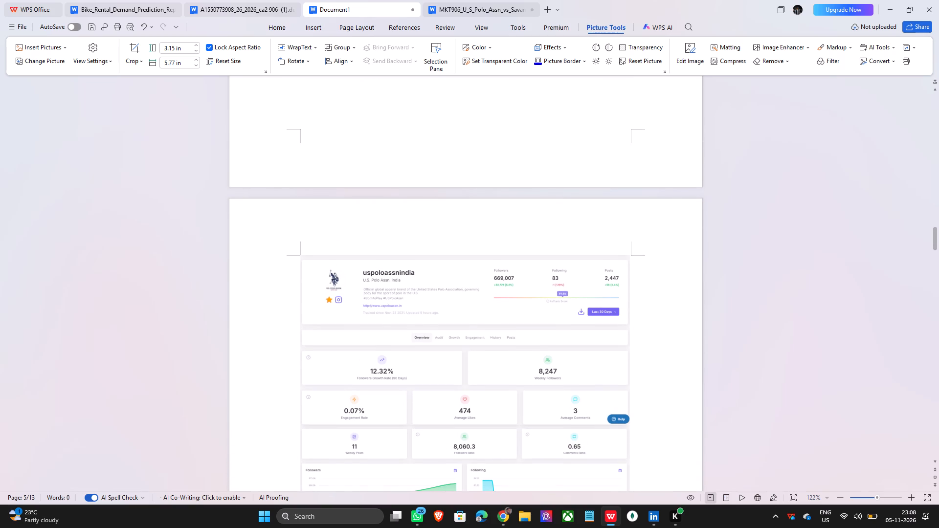
{"action": "scroll", "coordinate": [426, 259], "scroll_direction": "left", "scroll_amount": 1}
{"action": "scroll", "coordinate": [426, 259], "scroll_direction": "down", "scroll_amount": 4}
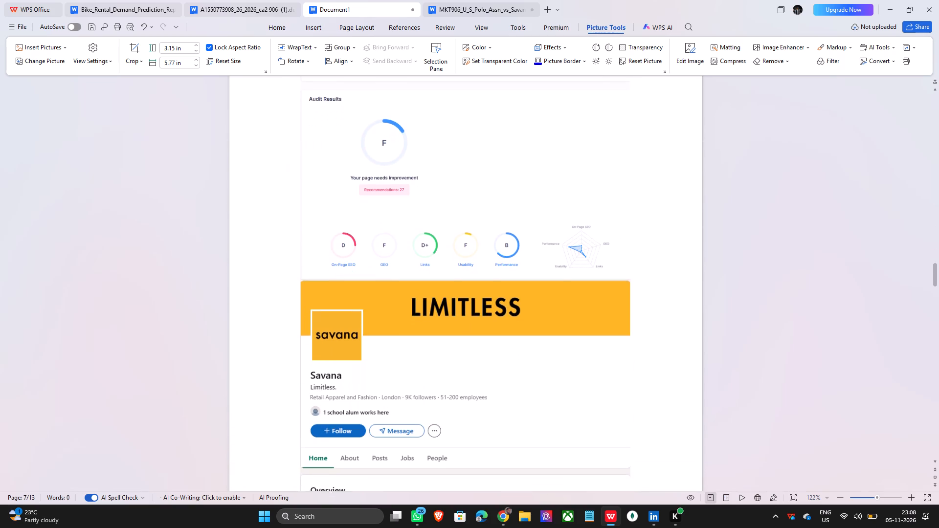
{"action": "scroll", "coordinate": [426, 259], "scroll_direction": "up", "scroll_amount": 4}
{"action": "scroll", "coordinate": [426, 259], "scroll_direction": "left", "scroll_amount": 2}
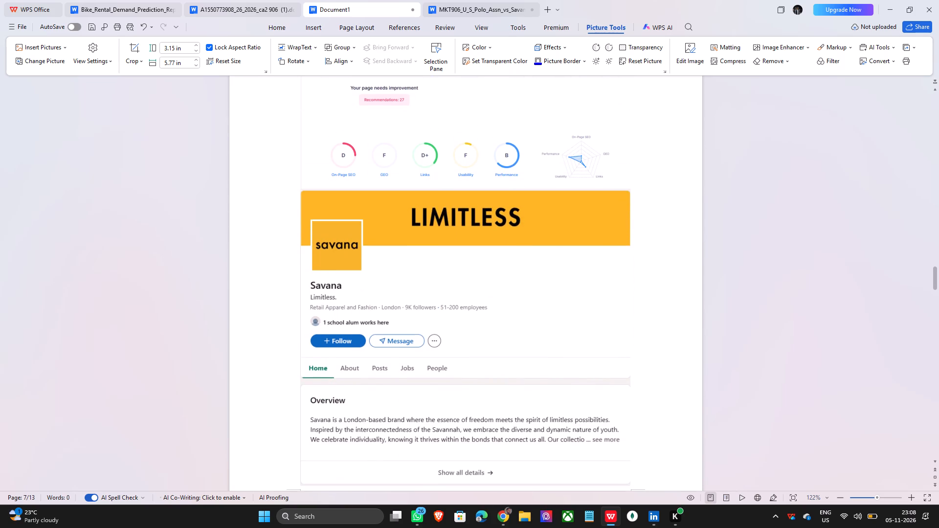
{"action": "scroll", "coordinate": [426, 259], "scroll_direction": "left", "scroll_amount": 1}
{"action": "scroll", "coordinate": [426, 259], "scroll_direction": "down", "scroll_amount": 3}
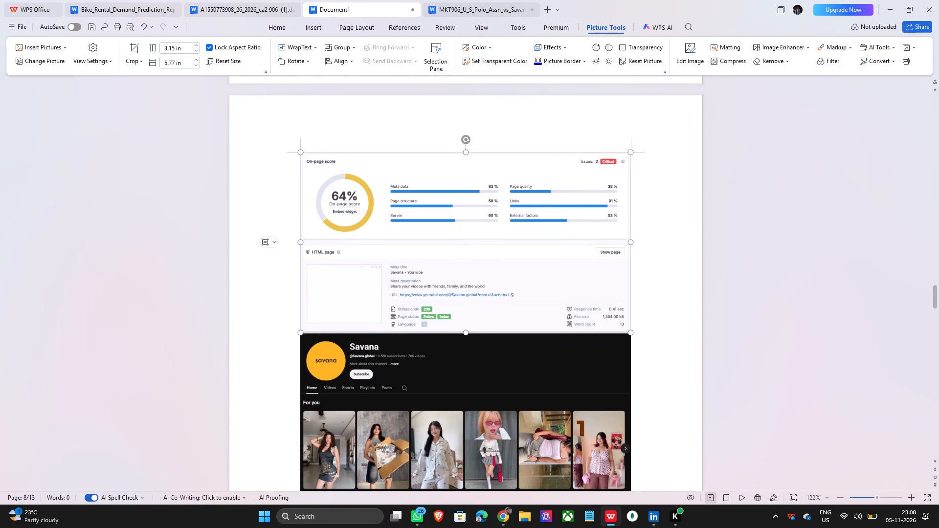
{"action": "scroll", "coordinate": [426, 259], "scroll_direction": "down", "scroll_amount": 2}
{"action": "scroll", "coordinate": [426, 259], "scroll_direction": "up", "scroll_amount": 5}
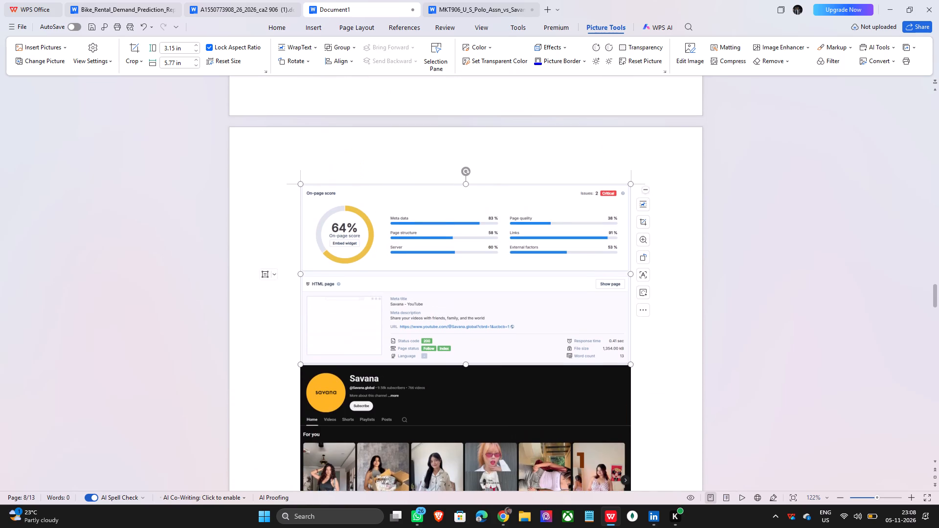
Look through Document1's Savana on-page score and LinkedIn screenshots and its U.S. Polo Assn. on-page score, LinkedIn, YouTube and X screenshots.
{"action": "left_click", "coordinate": [412, 249]}
{"action": "left_click", "coordinate": [376, 135]}
{"action": "left_click", "coordinate": [457, 208]}
{"action": "scroll", "coordinate": [441, 172], "scroll_direction": "up", "scroll_amount": 2}
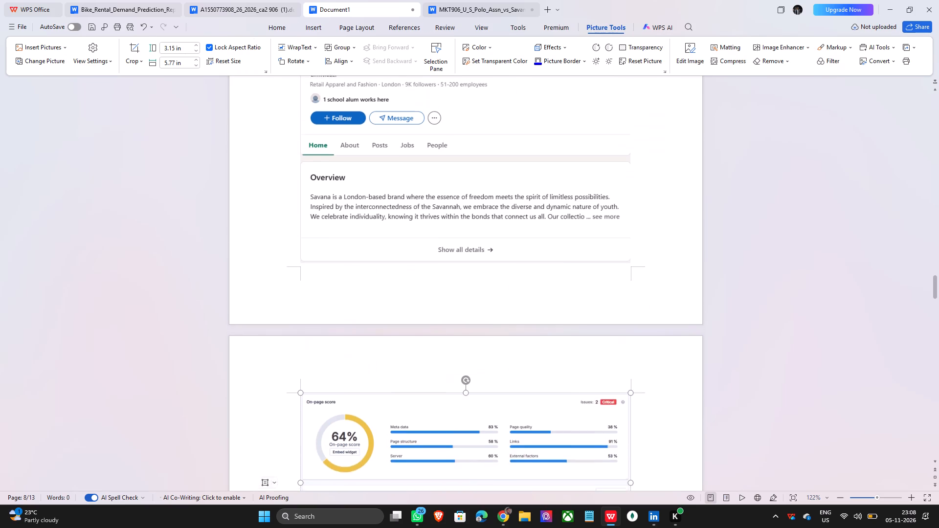
{"action": "scroll", "coordinate": [441, 172], "scroll_direction": "up", "scroll_amount": 3}
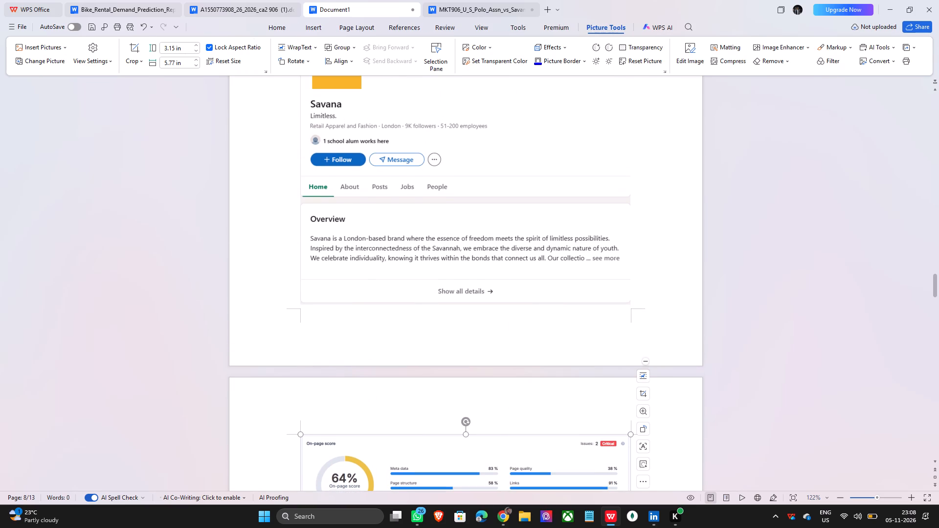
{"action": "scroll", "coordinate": [441, 172], "scroll_direction": "up", "scroll_amount": 15}
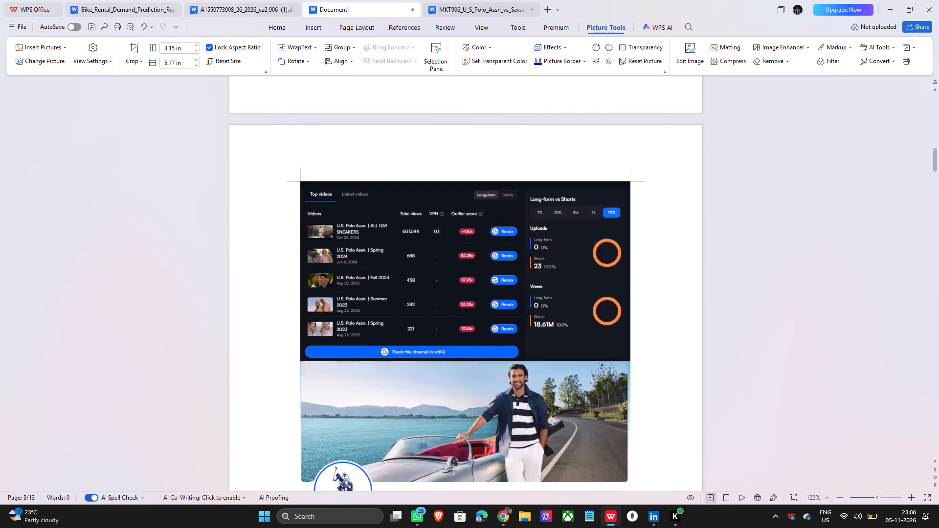
{"action": "scroll", "coordinate": [441, 172], "scroll_direction": "up", "scroll_amount": 3}
{"action": "scroll", "coordinate": [441, 172], "scroll_direction": "down", "scroll_amount": 2}
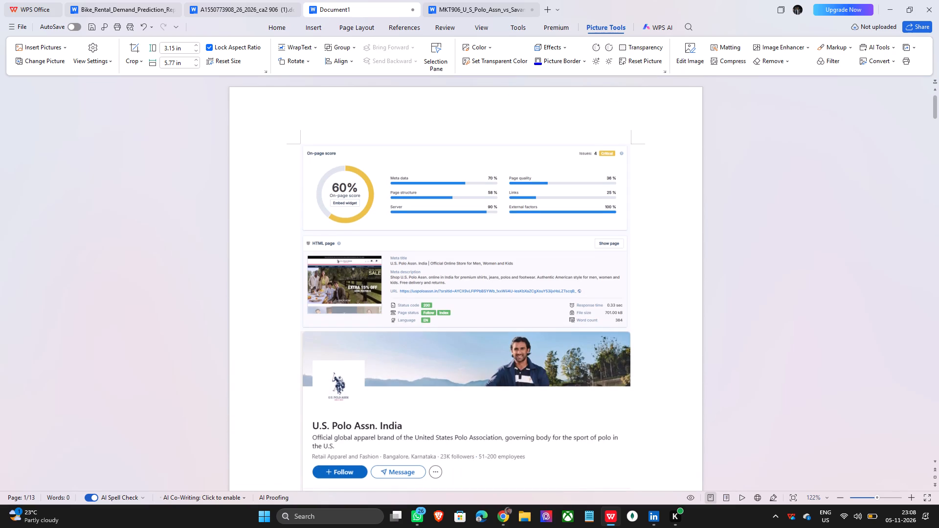
{"action": "scroll", "coordinate": [441, 172], "scroll_direction": "down", "scroll_amount": 6}
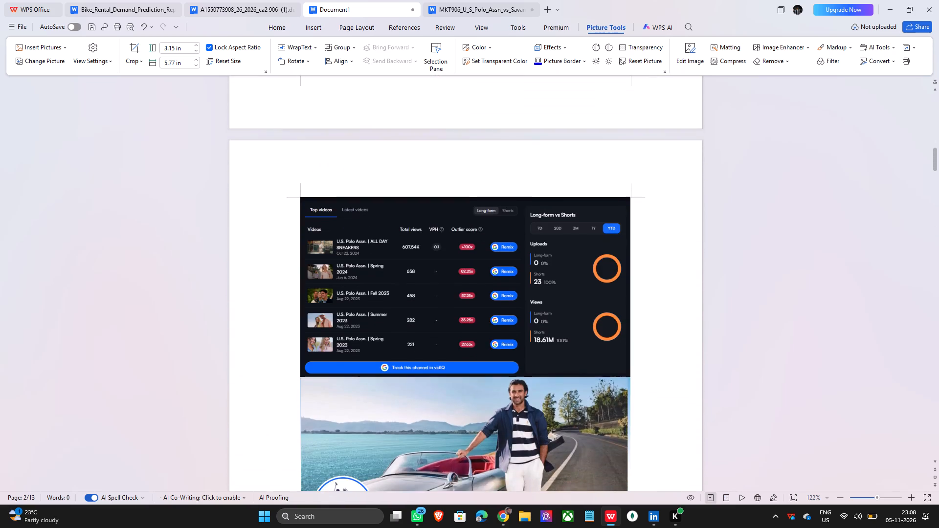
{"action": "scroll", "coordinate": [441, 172], "scroll_direction": "down", "scroll_amount": 2}
{"action": "left_click", "coordinate": [425, 192]}
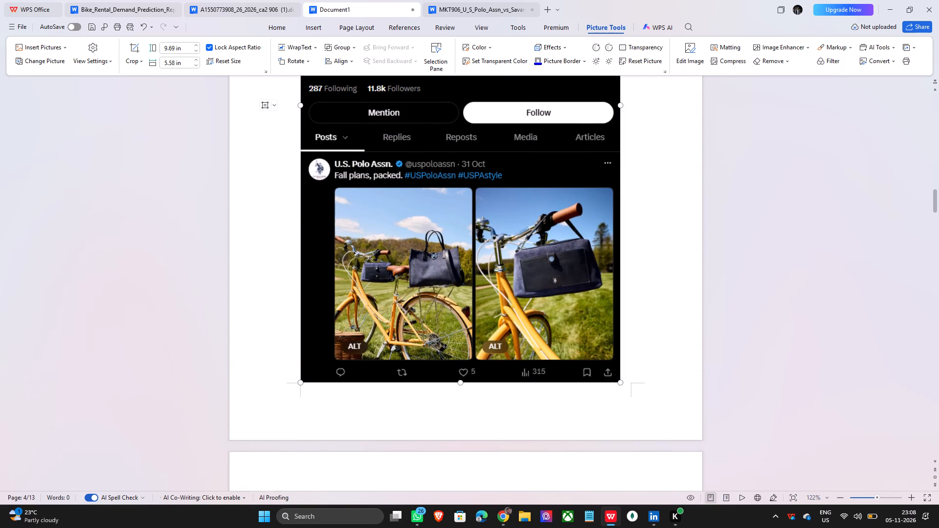
Undo the last two changes in Document1, checking its U.S. Polo Assn. screenshots between the two undos.
{"action": "key", "text": "ctrl+z"}
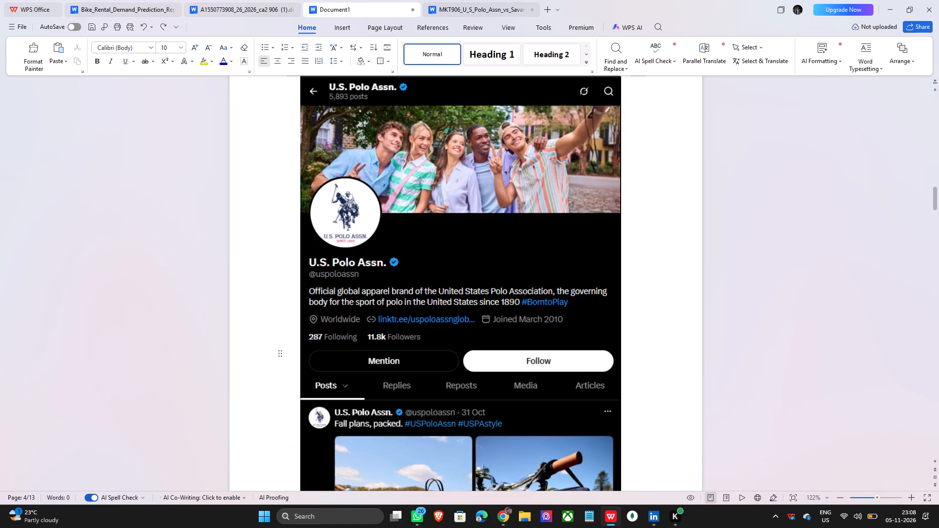
{"action": "scroll", "coordinate": [425, 192], "scroll_direction": "up", "scroll_amount": 11}
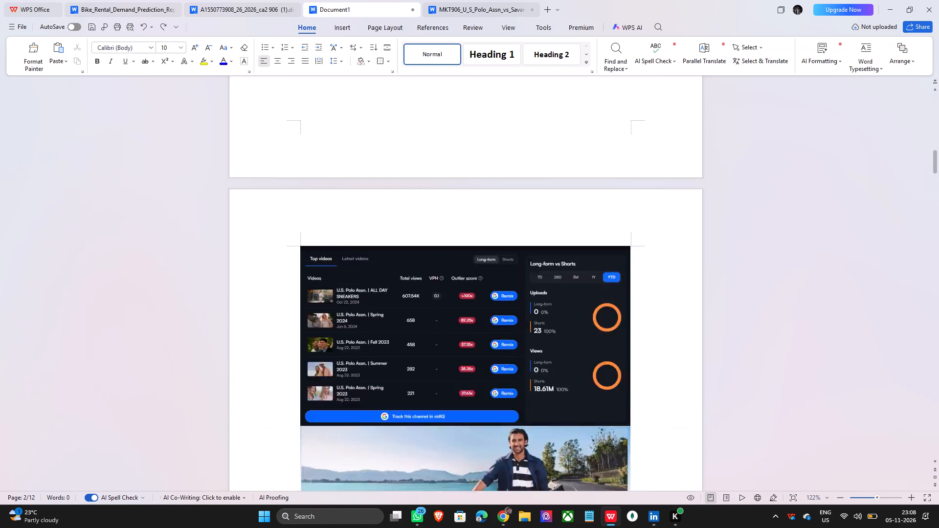
{"action": "scroll", "coordinate": [425, 192], "scroll_direction": "up", "scroll_amount": 6}
{"action": "scroll", "coordinate": [425, 192], "scroll_direction": "down", "scroll_amount": 4}
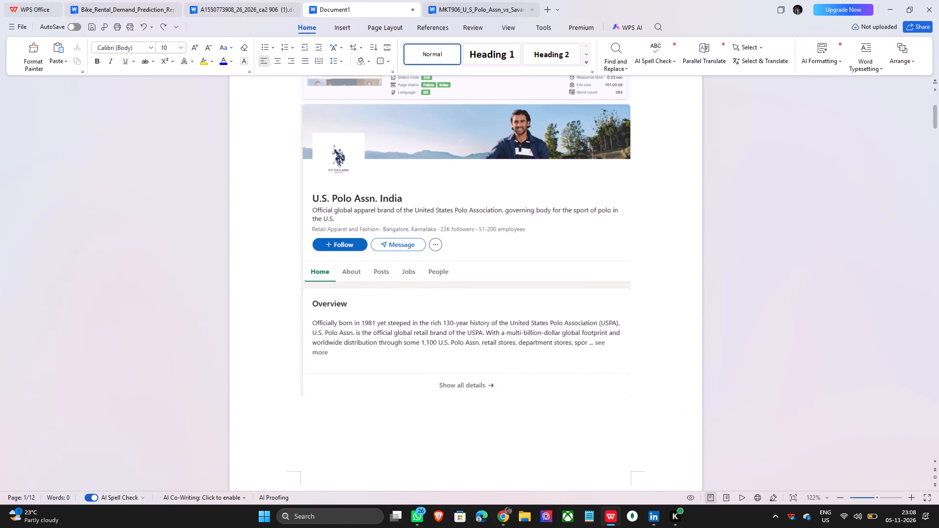
{"action": "scroll", "coordinate": [425, 192], "scroll_direction": "down", "scroll_amount": 1}
{"action": "scroll", "coordinate": [425, 192], "scroll_direction": "up", "scroll_amount": 9}
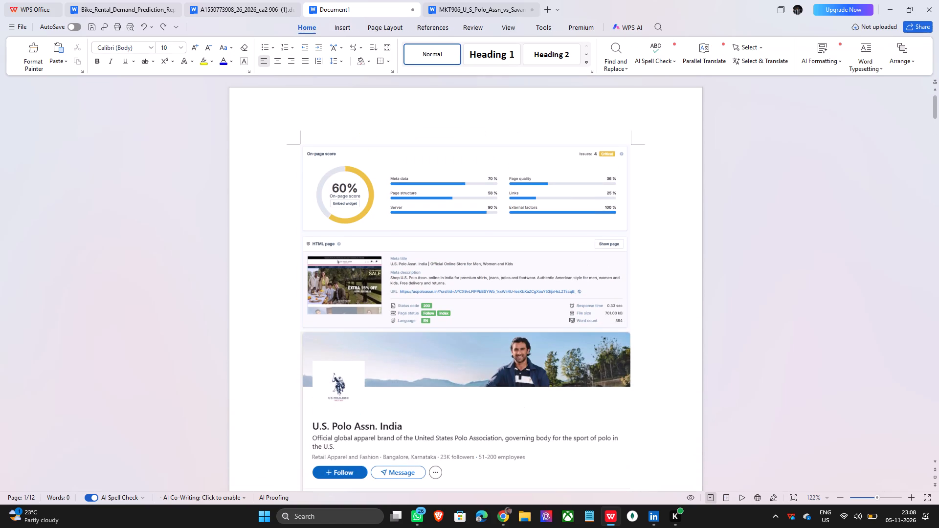
{"action": "left_click", "coordinate": [384, 167]}
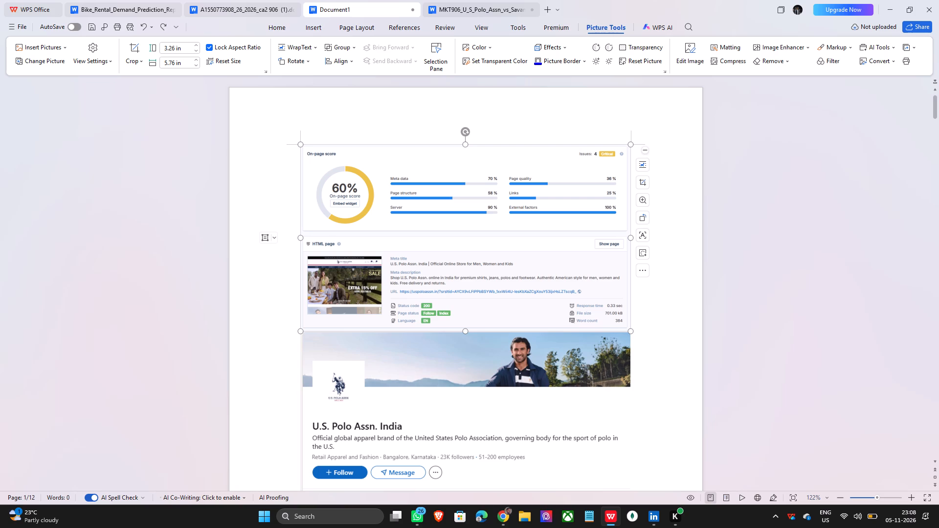
{"action": "key", "text": "ctrl+z"}
Review Document1's remaining screenshots from the Savana X profile back to the U.S. Polo Assn. on-page score on the first page.
{"action": "scroll", "coordinate": [384, 167], "scroll_direction": "up", "scroll_amount": 7}
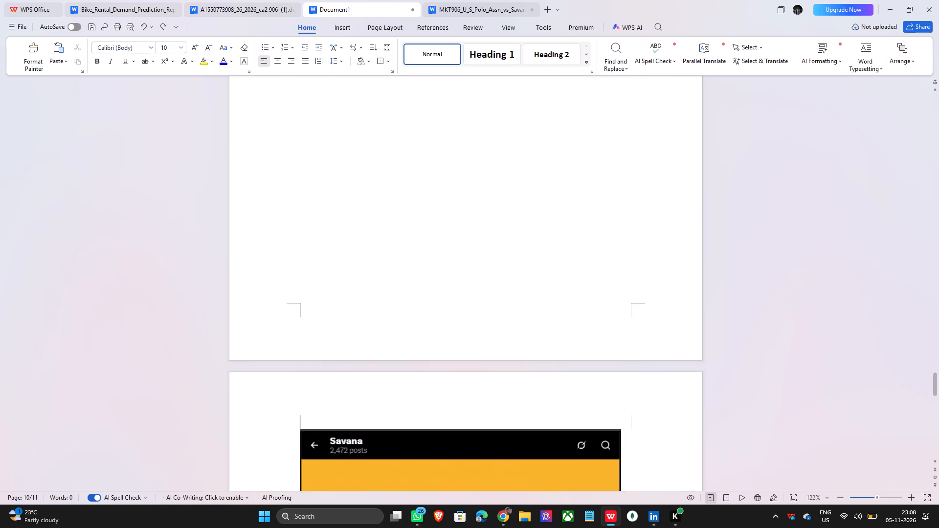
{"action": "scroll", "coordinate": [384, 167], "scroll_direction": "up", "scroll_amount": 20}
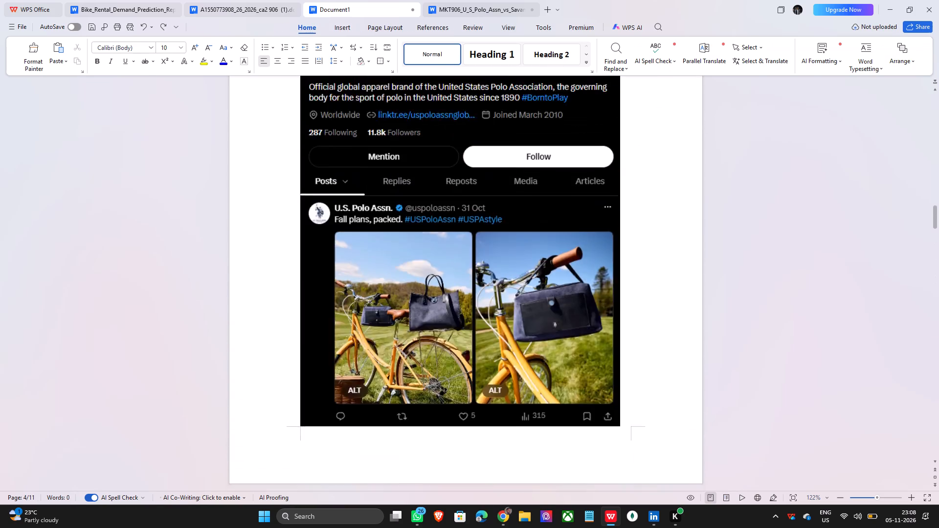
{"action": "scroll", "coordinate": [384, 167], "scroll_direction": "up", "scroll_amount": 18}
{"action": "scroll", "coordinate": [384, 167], "scroll_direction": "up", "scroll_amount": 6}
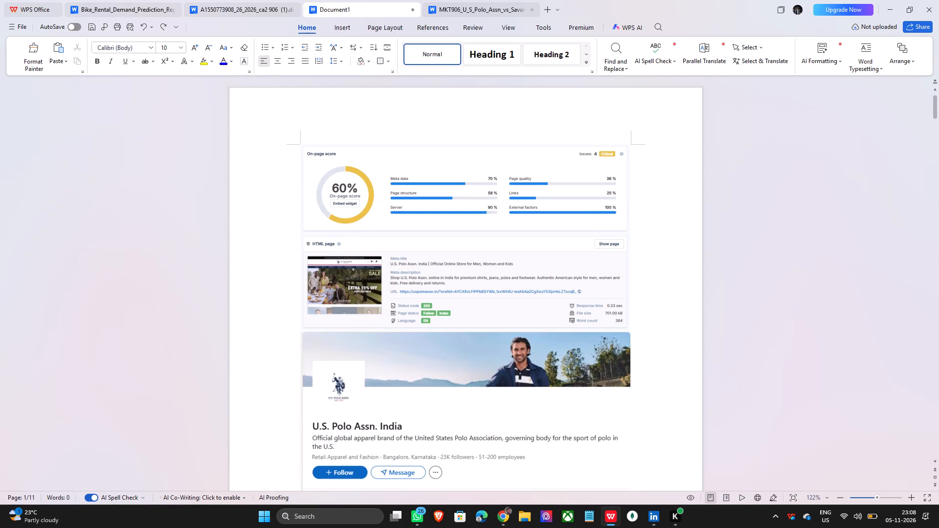
Switch to File Explorer to browse the saved files.
{"action": "left_click", "coordinate": [517, 515]}
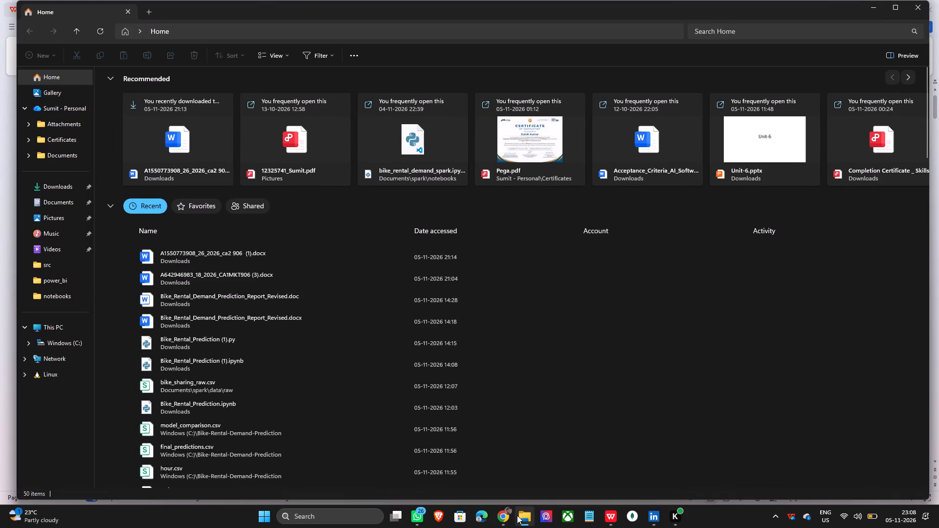
Open the Screenshots folder in Pictures and view the U.S. Polo Assn. X analytics screenshot.
{"action": "left_click", "coordinate": [59, 209]}
{"action": "left_click", "coordinate": [59, 212]}
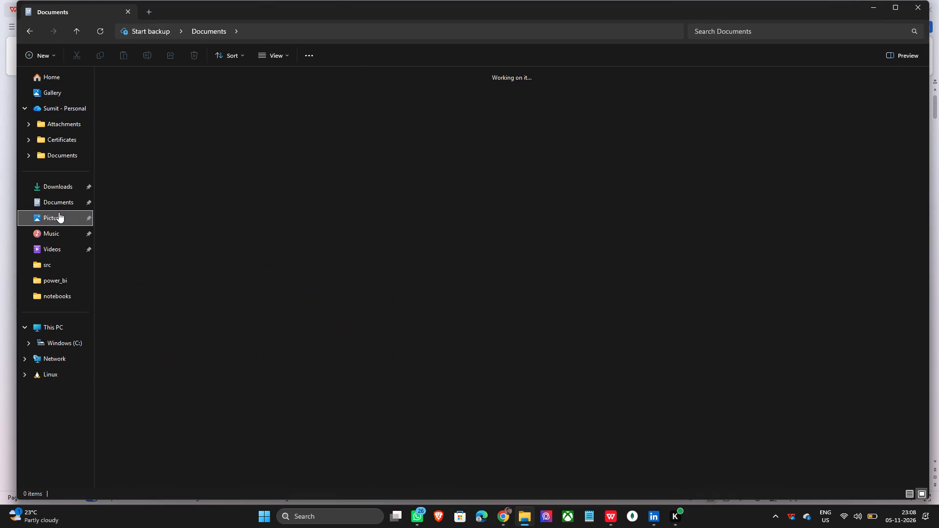
{"action": "double_click", "coordinate": [287, 98]}
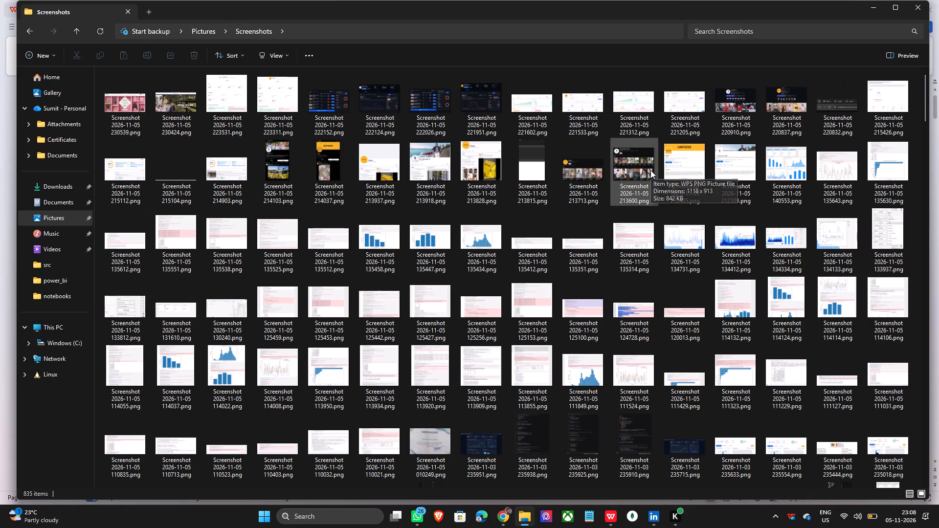
{"action": "left_click", "coordinate": [222, 98]}
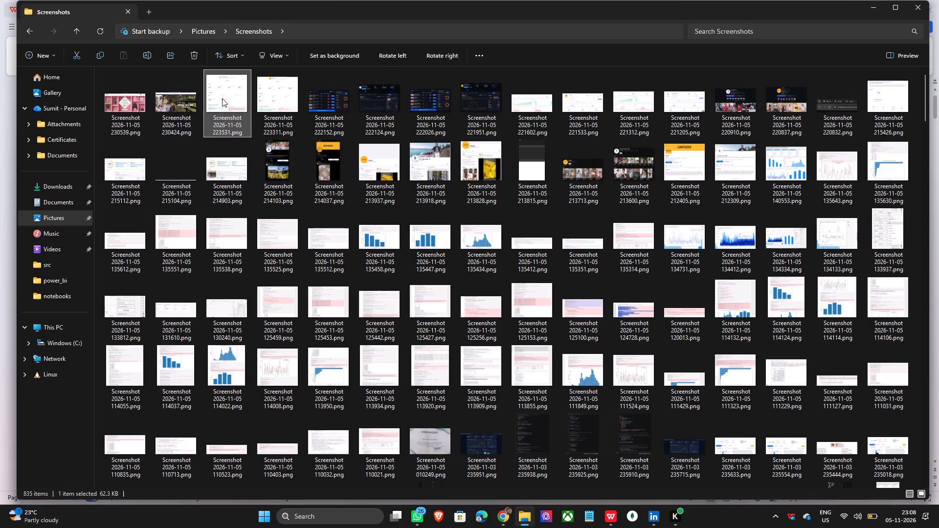
{"action": "double_click", "coordinate": [222, 98]}
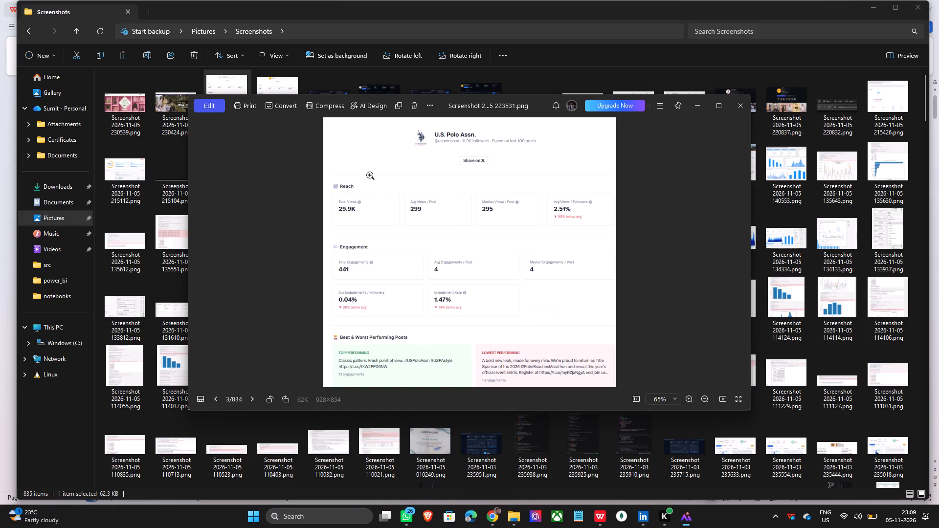
{"action": "left_click", "coordinate": [742, 105]}
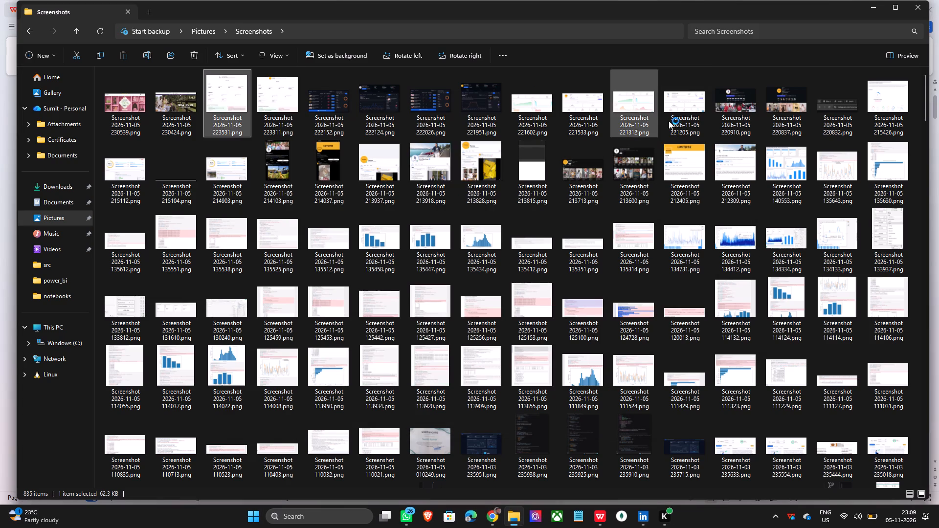
Browse the saved screenshots from the U.S. Polo Assn. India LinkedIn page through to the Savana on-page score image.
{"action": "left_click", "coordinate": [486, 173]}
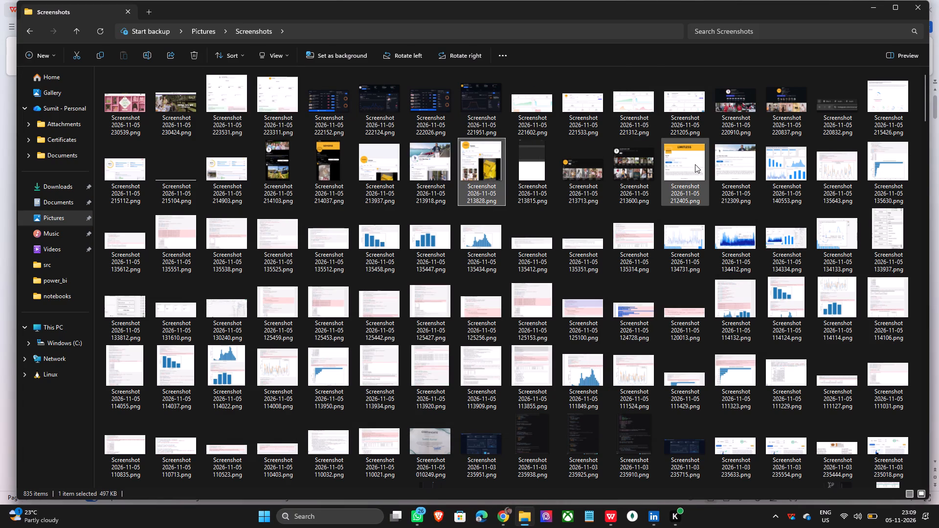
{"action": "double_click", "coordinate": [738, 166]}
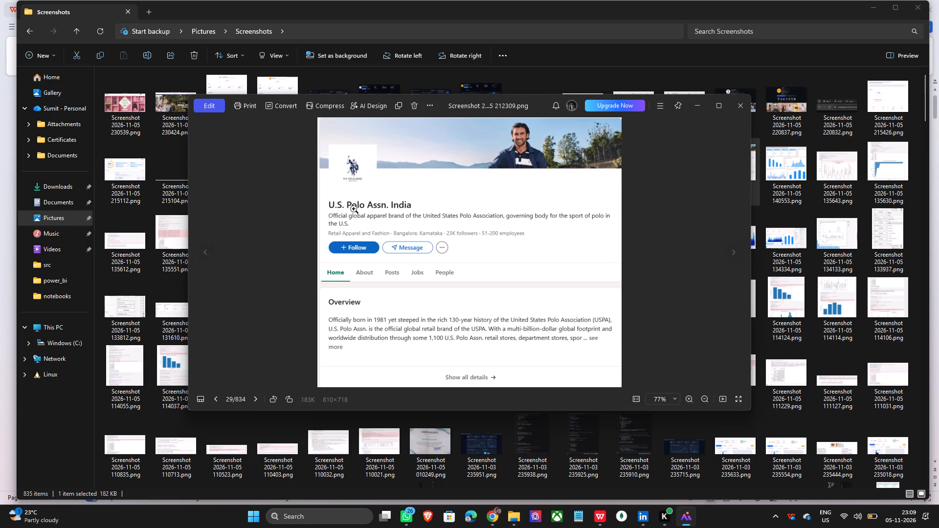
{"action": "key", "text": "Left"}
{"action": "key", "text": "Left"}
{"action": "key", "text": "Left"}
{"action": "key", "text": "Left"}
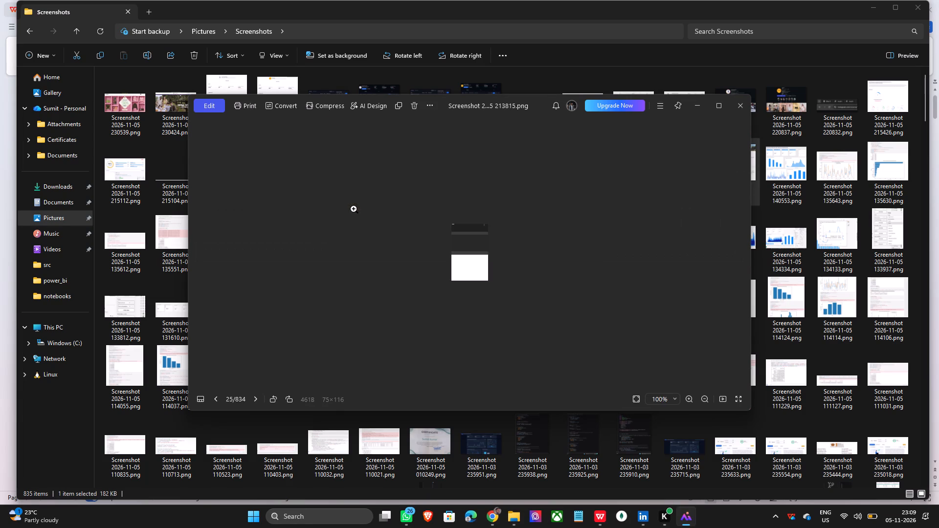
{"action": "key", "text": "Left"}
{"action": "key", "text": "Left"}
{"action": "key", "text": "Left"}
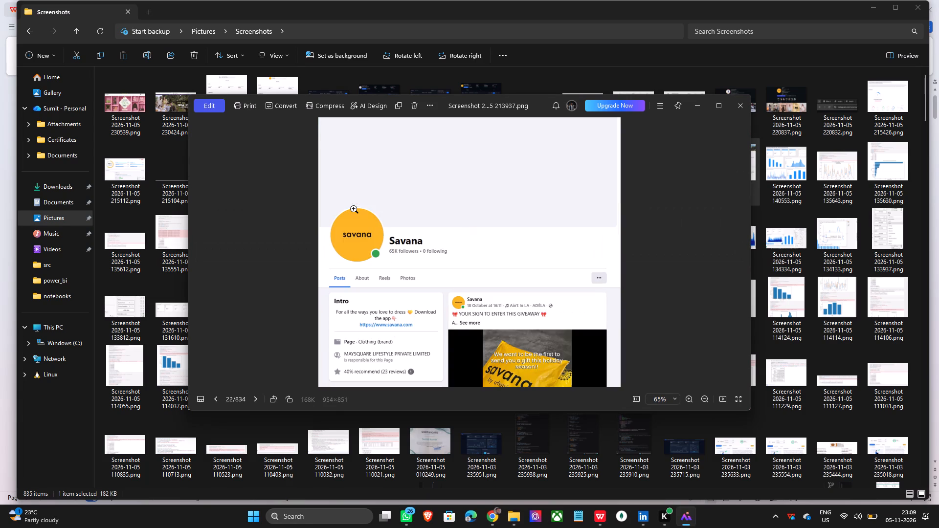
{"action": "key", "text": "Left"}
{"action": "key", "text": "Left"}
{"action": "key", "text": "Left"}
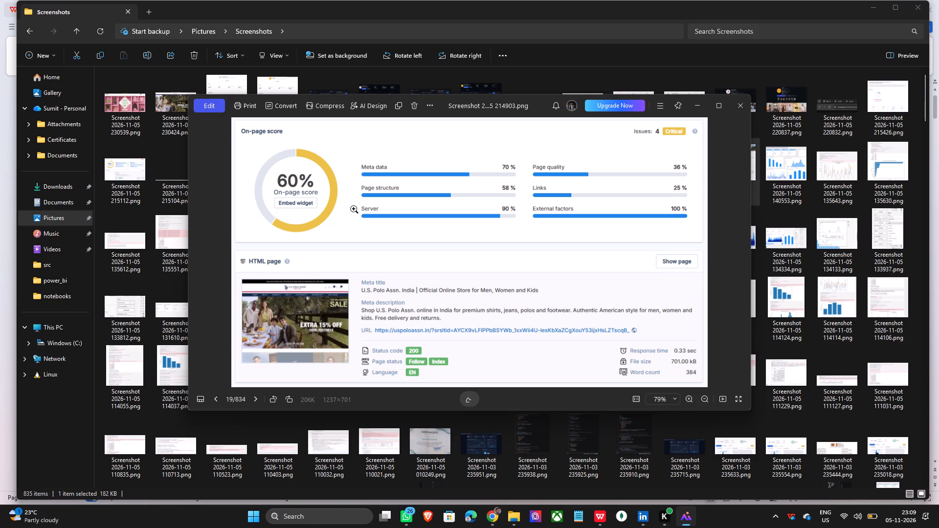
{"action": "key", "text": "Left"}
{"action": "key", "text": "Left"}
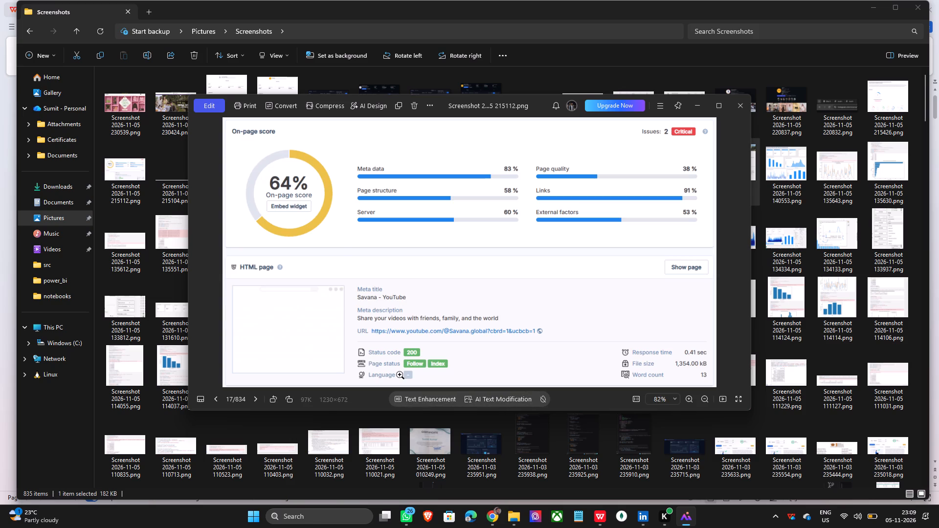
Switch to Document1 in WPS Office and copy its Savana YouTube on-page score screenshot.
{"action": "left_click", "coordinate": [501, 520]}
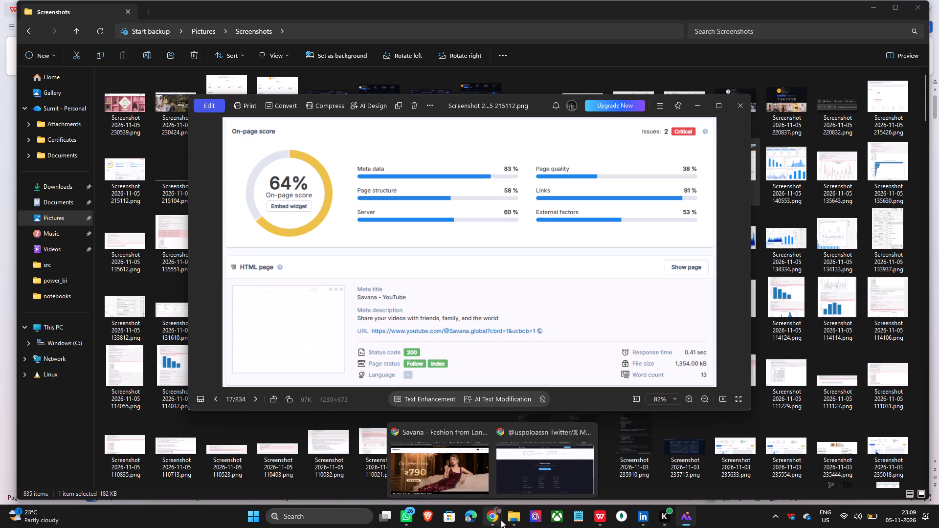
{"action": "left_click", "coordinate": [604, 517]}
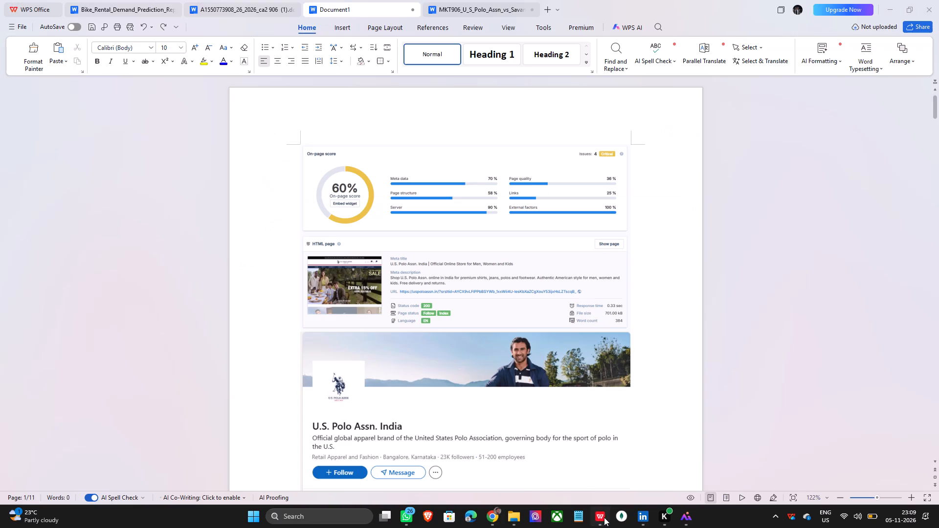
{"action": "scroll", "coordinate": [410, 289], "scroll_direction": "down", "scroll_amount": 8}
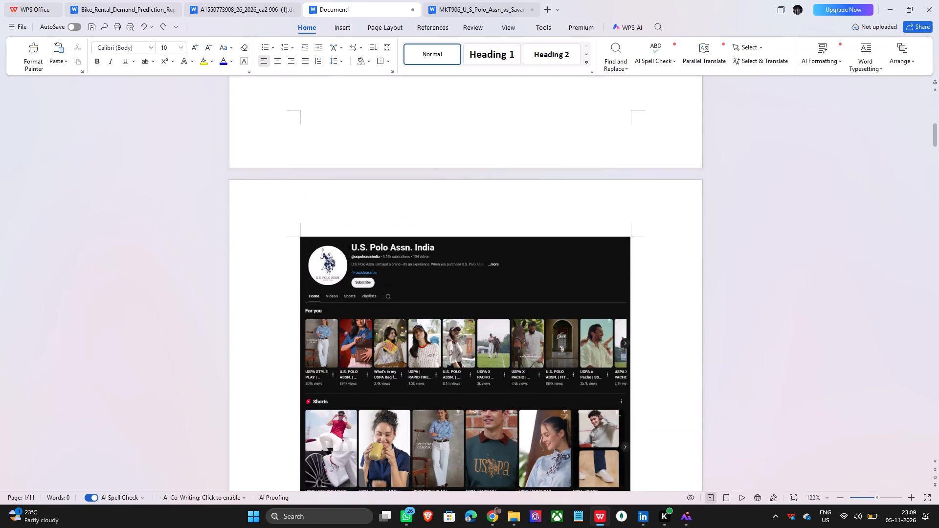
{"action": "scroll", "coordinate": [410, 289], "scroll_direction": "down", "scroll_amount": 7}
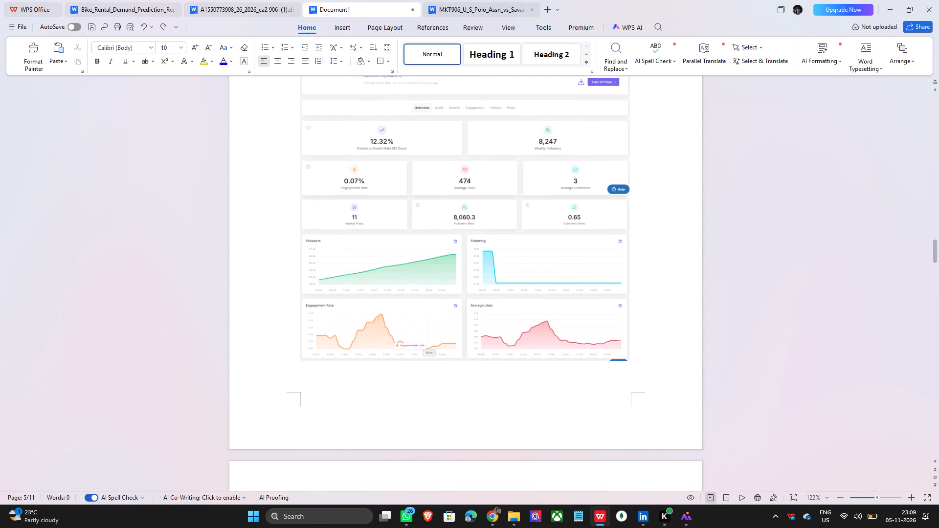
{"action": "scroll", "coordinate": [410, 289], "scroll_direction": "up", "scroll_amount": 3}
{"action": "scroll", "coordinate": [410, 289], "scroll_direction": "down", "scroll_amount": 5}
{"action": "left_click", "coordinate": [391, 264]}
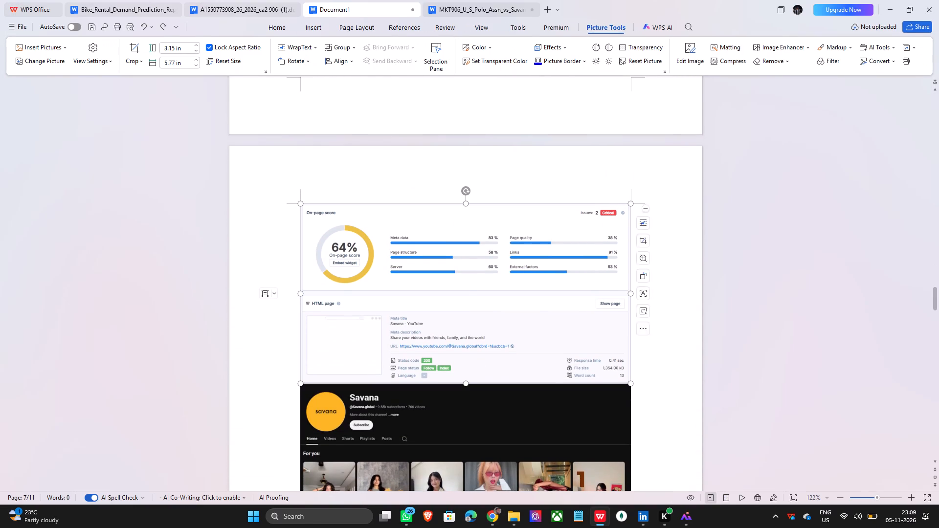
{"action": "key", "text": "ctrl+c"}
Paste the copied Savana on-page score screenshot into the MKT906 report after the last bullet of section 6.2 Savana.
{"action": "left_click", "coordinate": [487, 0]}
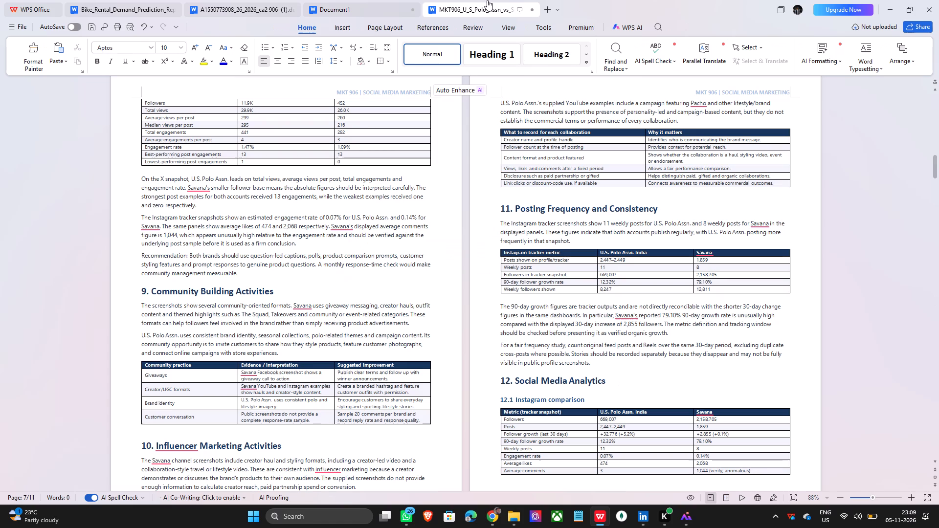
{"action": "scroll", "coordinate": [542, 209], "scroll_direction": "up", "scroll_amount": 6}
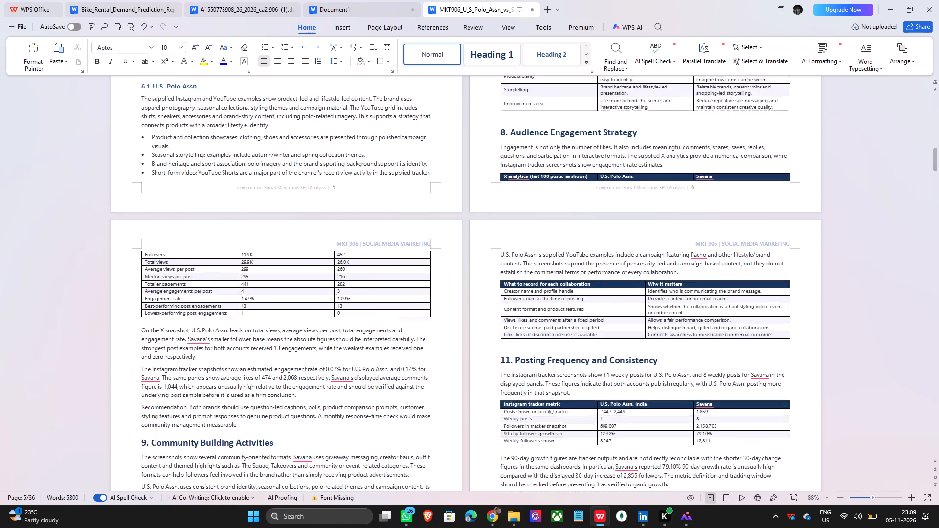
{"action": "scroll", "coordinate": [542, 209], "scroll_direction": "up", "scroll_amount": 4}
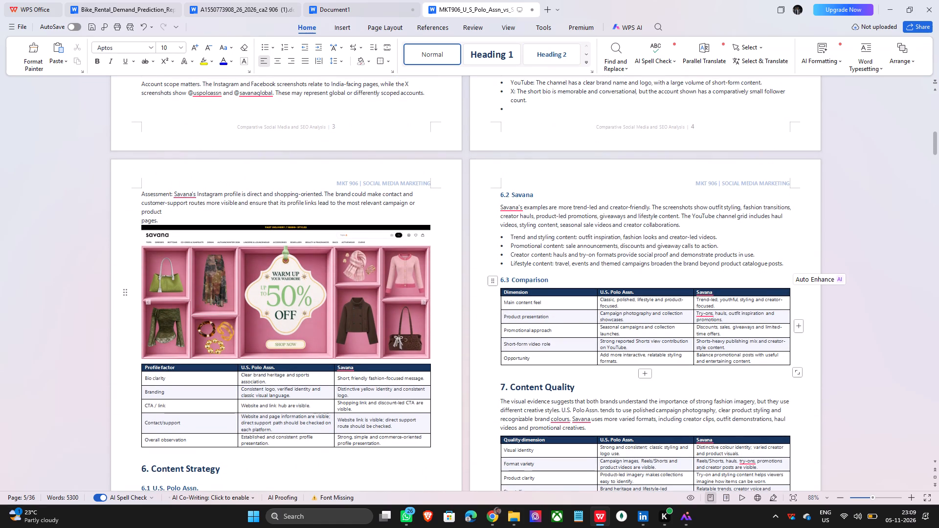
{"action": "left_click", "coordinate": [786, 265]}
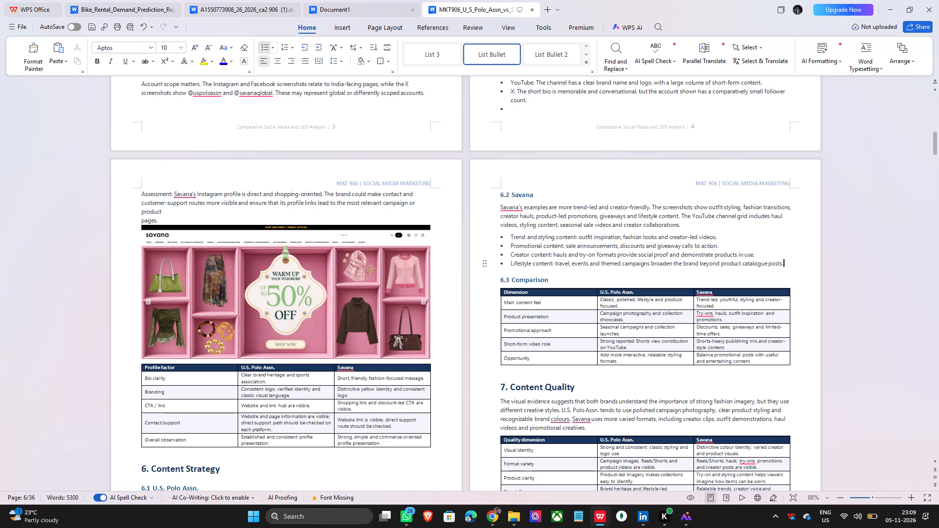
{"action": "scroll", "coordinate": [786, 265], "scroll_direction": "down", "scroll_amount": 4}
{"action": "scroll", "coordinate": [786, 265], "scroll_direction": "up", "scroll_amount": 3}
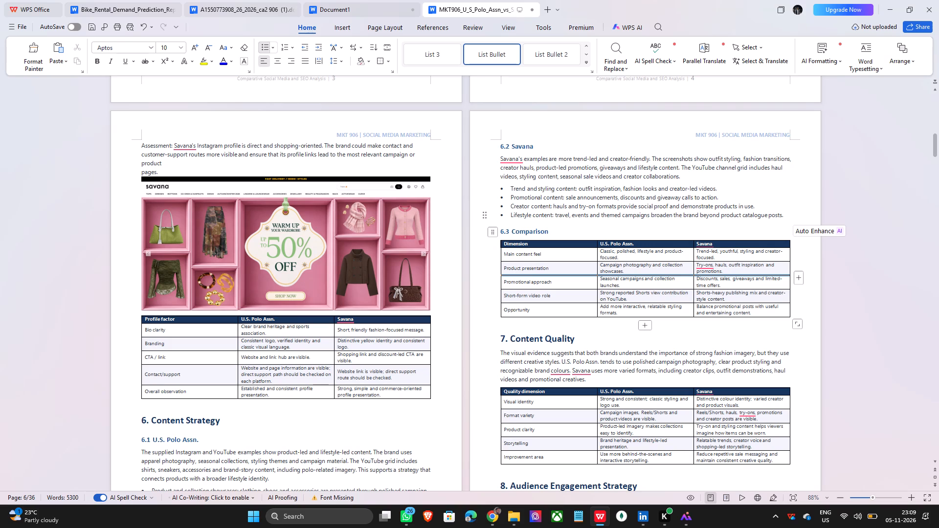
{"action": "scroll", "coordinate": [776, 274], "scroll_direction": "down", "scroll_amount": 4}
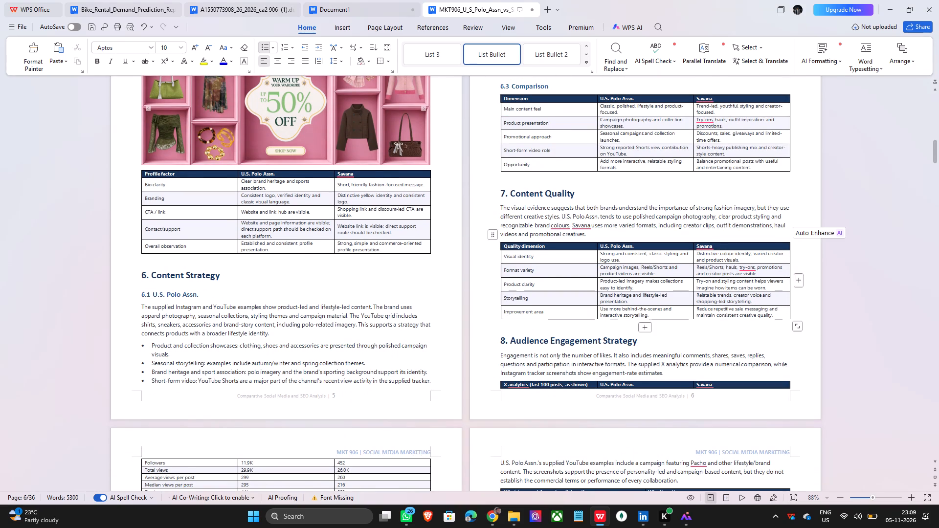
{"action": "scroll", "coordinate": [752, 330], "scroll_direction": "down", "scroll_amount": 2}
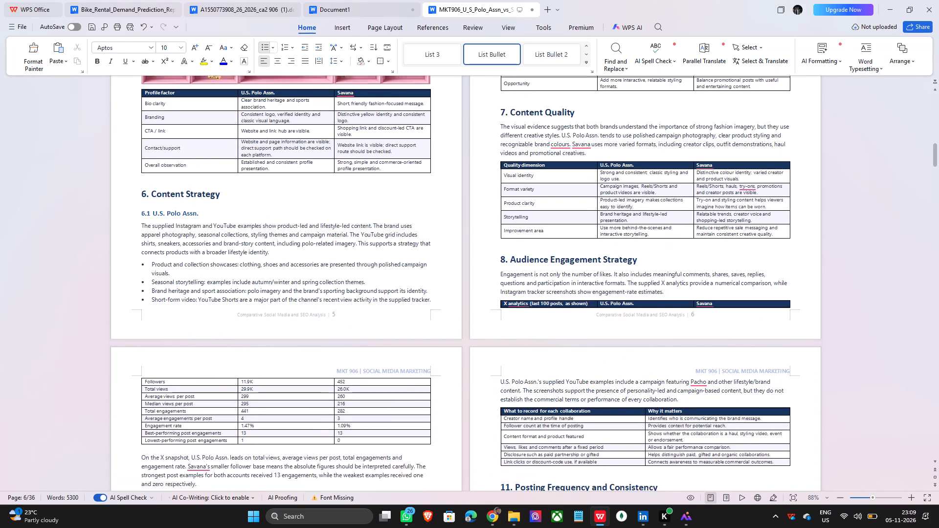
{"action": "scroll", "coordinate": [752, 330], "scroll_direction": "down", "scroll_amount": 1}
{"action": "scroll", "coordinate": [752, 330], "scroll_direction": "up", "scroll_amount": 6}
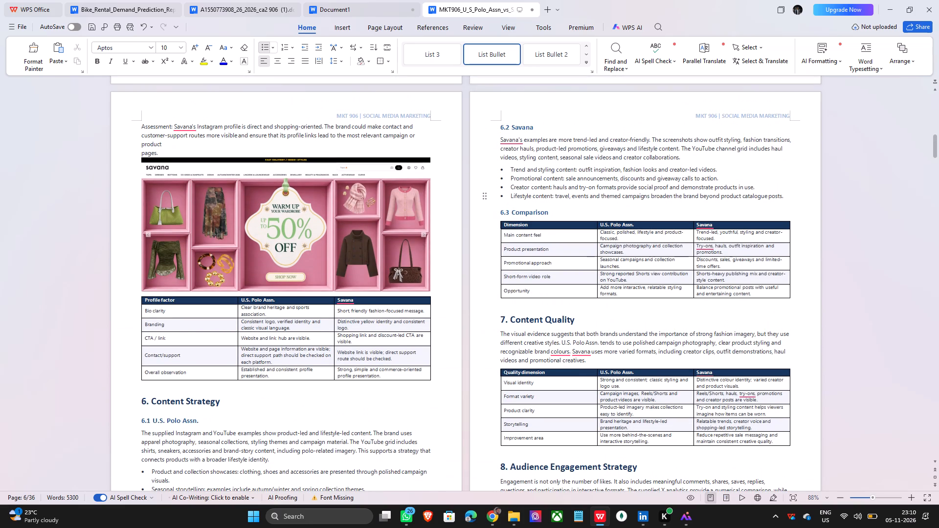
{"action": "key", "text": "ctrl+v"}
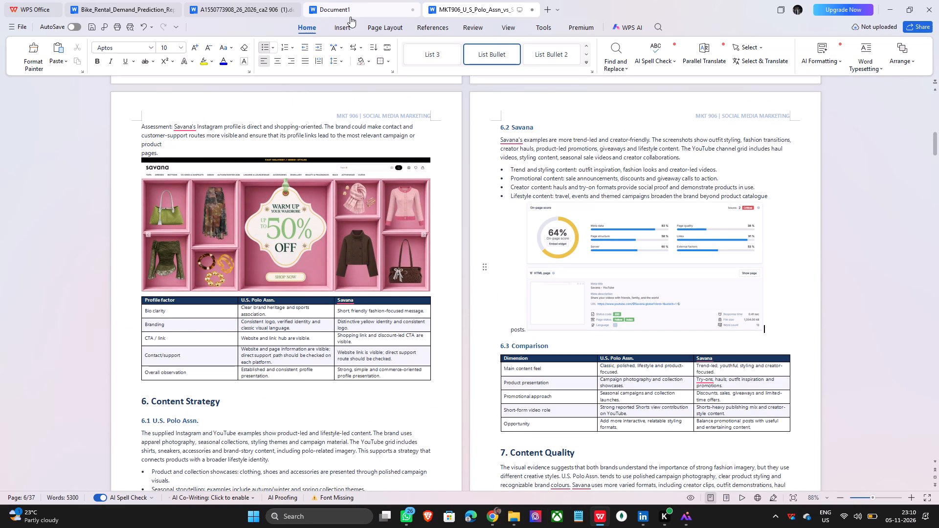
Copy Document1's U.S. Polo Assn. on-page score screenshot into the report after section 6.1's Short-form video bullet.
{"action": "left_click", "coordinate": [320, 2]}
{"action": "scroll", "coordinate": [428, 188], "scroll_direction": "up", "scroll_amount": 19}
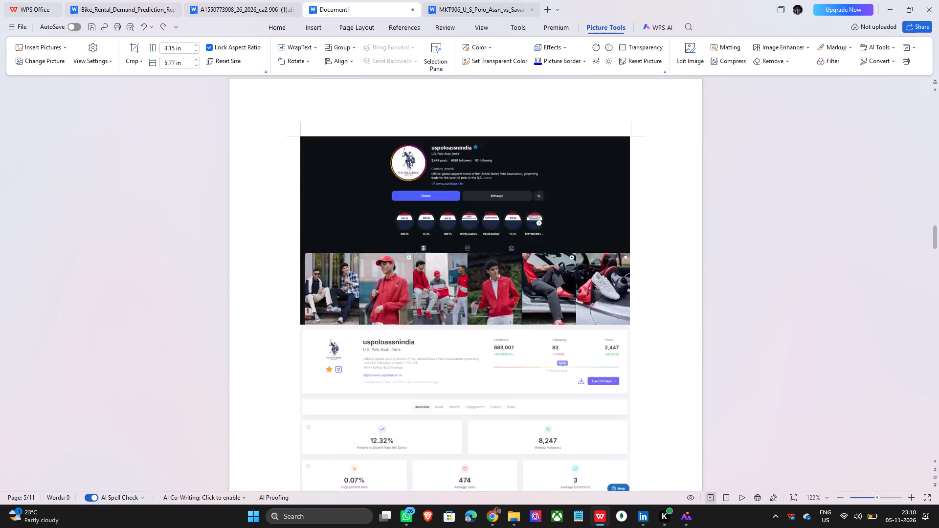
{"action": "scroll", "coordinate": [428, 188], "scroll_direction": "up", "scroll_amount": 14}
{"action": "left_click", "coordinate": [423, 206]}
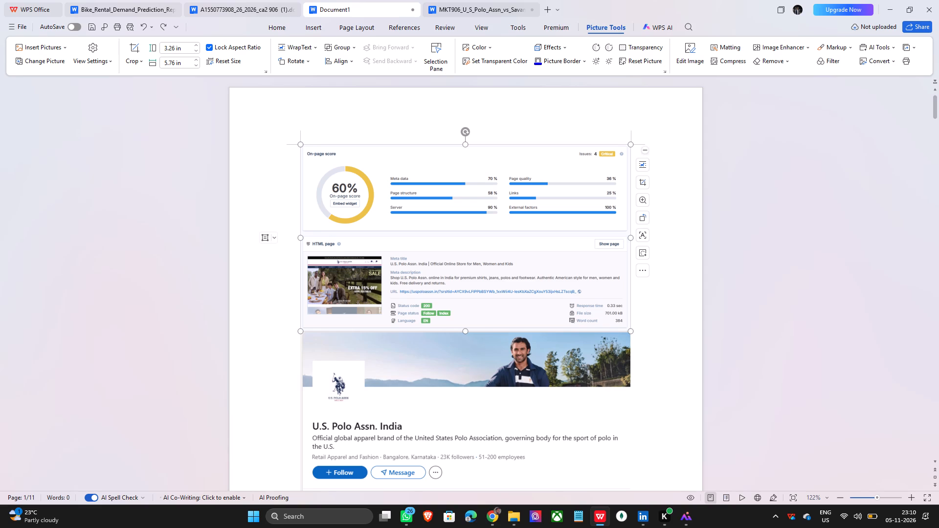
{"action": "key", "text": "ctrl+c"}
{"action": "left_click", "coordinate": [457, 9]}
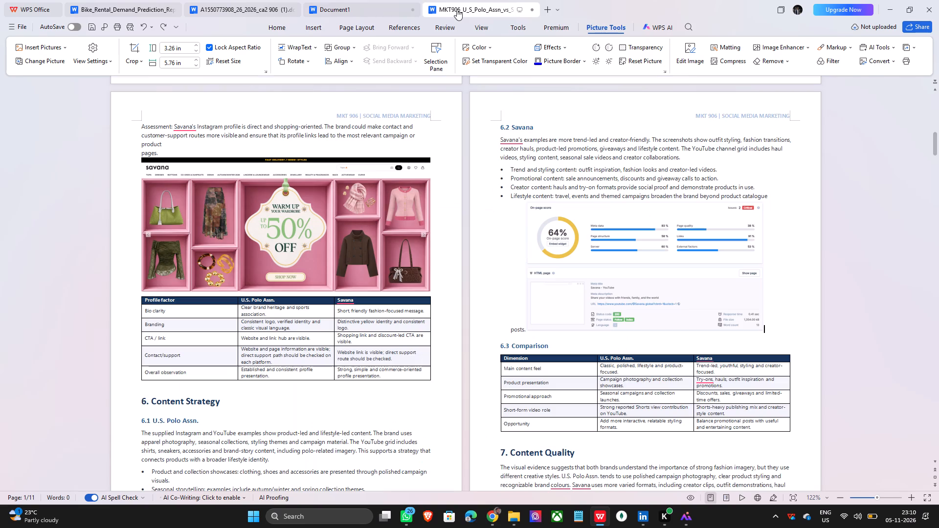
{"action": "scroll", "coordinate": [402, 369], "scroll_direction": "down", "scroll_amount": 4}
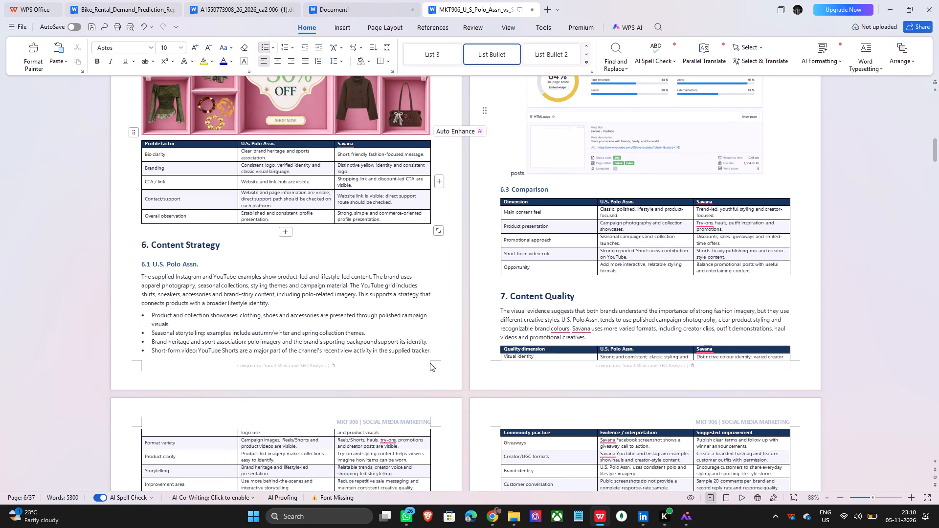
{"action": "left_click", "coordinate": [436, 352]}
{"action": "key", "text": "ctrl+v"}
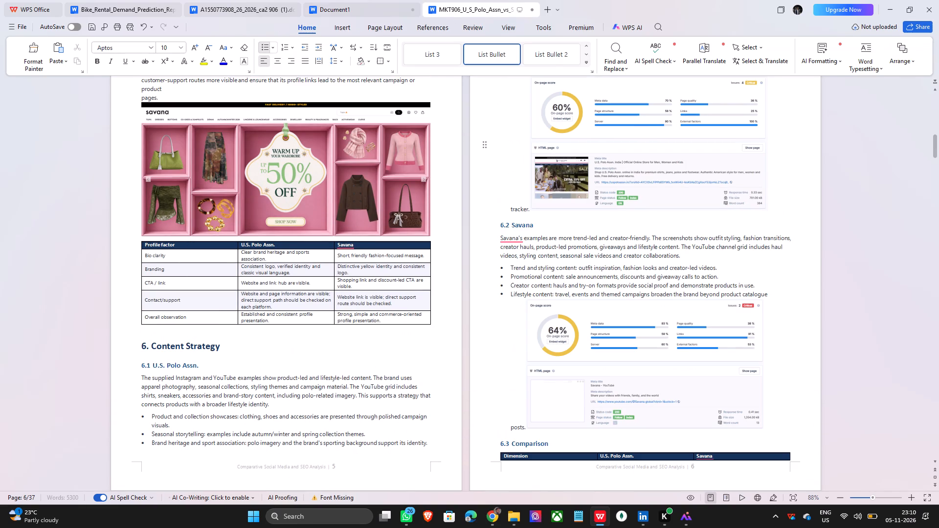
Check the placement of both on-page score screenshots in section 6 and the layout of the following sections.
{"action": "scroll", "coordinate": [436, 352], "scroll_direction": "up", "scroll_amount": 4}
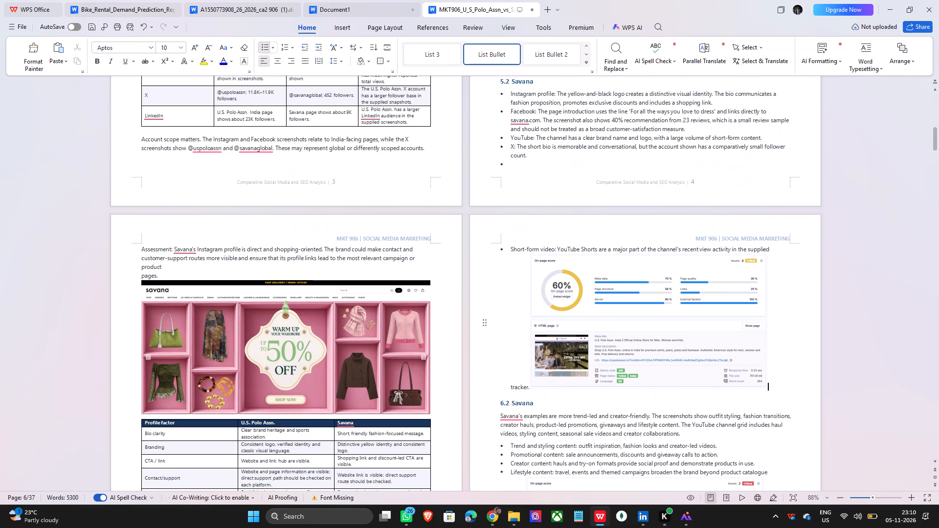
{"action": "scroll", "coordinate": [436, 352], "scroll_direction": "down", "scroll_amount": 5}
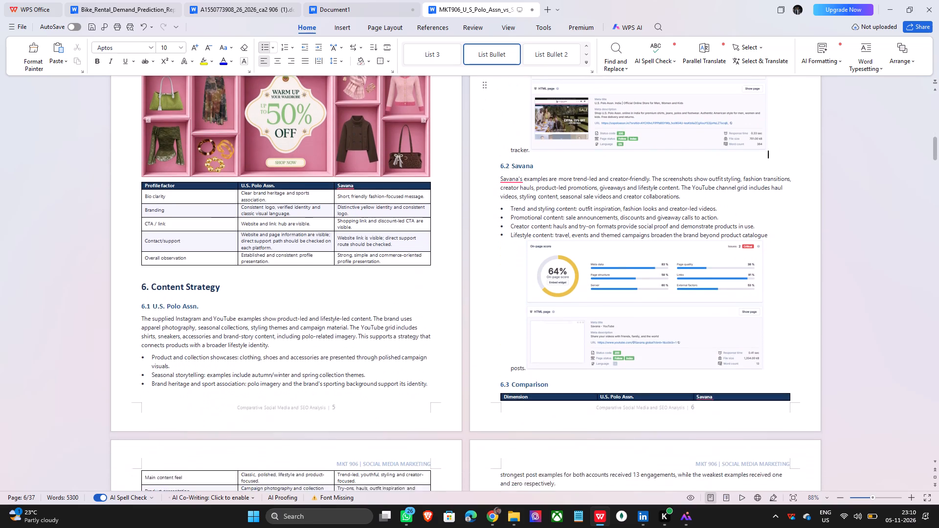
{"action": "scroll", "coordinate": [436, 352], "scroll_direction": "down", "scroll_amount": 3}
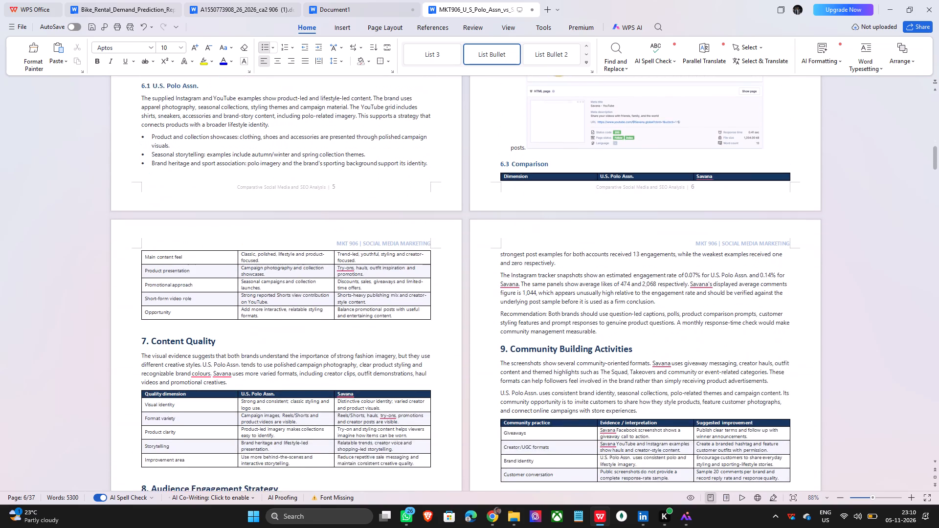
{"action": "scroll", "coordinate": [436, 352], "scroll_direction": "up", "scroll_amount": 2}
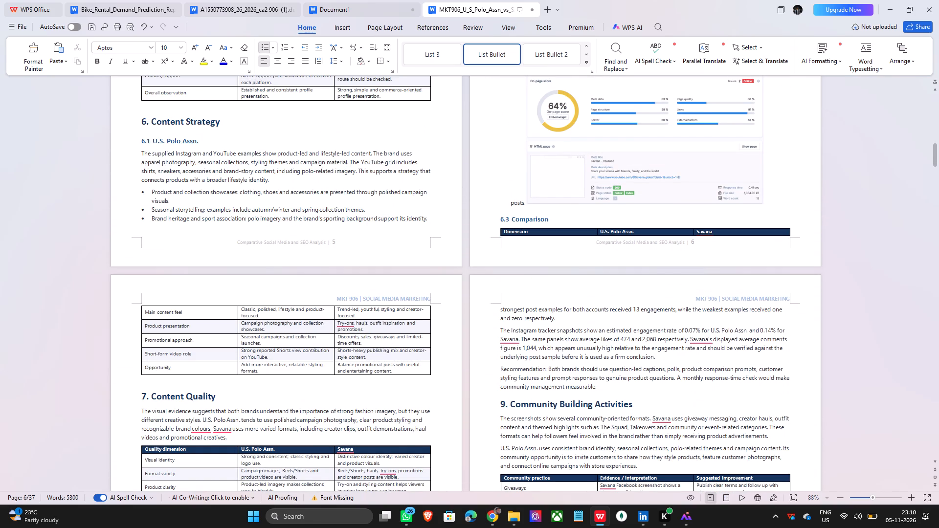
Add an empty line after the last paragraph of section 12.3 YouTube comparison in the report.
{"action": "scroll", "coordinate": [436, 352], "scroll_direction": "up", "scroll_amount": 1}
{"action": "scroll", "coordinate": [469, 286], "scroll_direction": "down", "scroll_amount": 3}
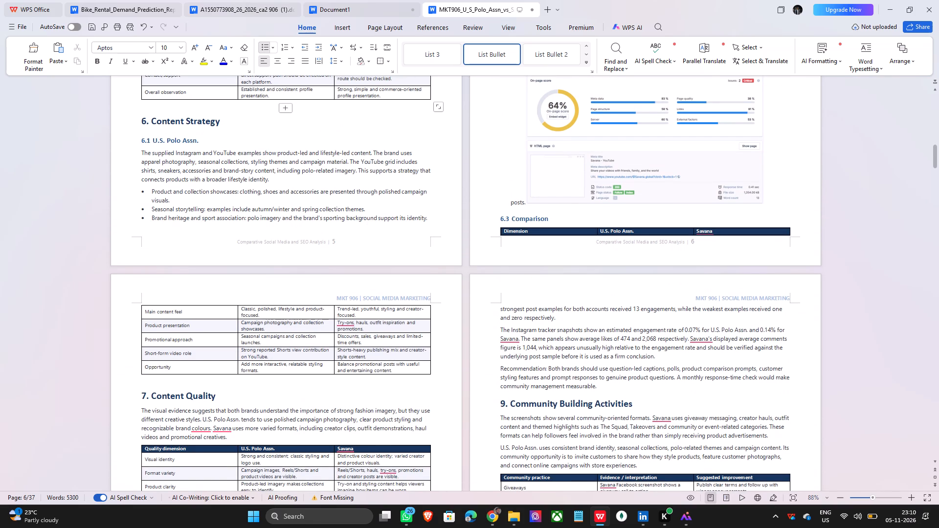
{"action": "scroll", "coordinate": [469, 286], "scroll_direction": "down", "scroll_amount": 3}
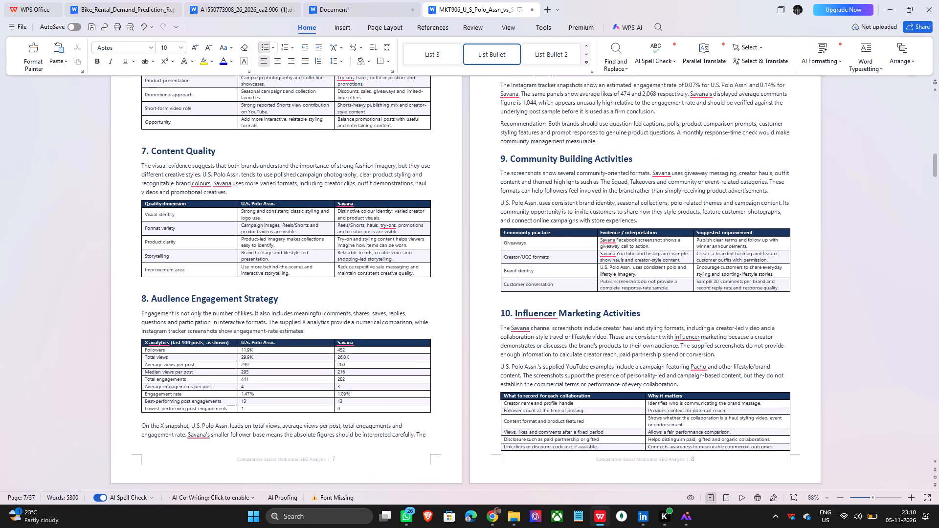
{"action": "scroll", "coordinate": [469, 286], "scroll_direction": "down", "scroll_amount": 3}
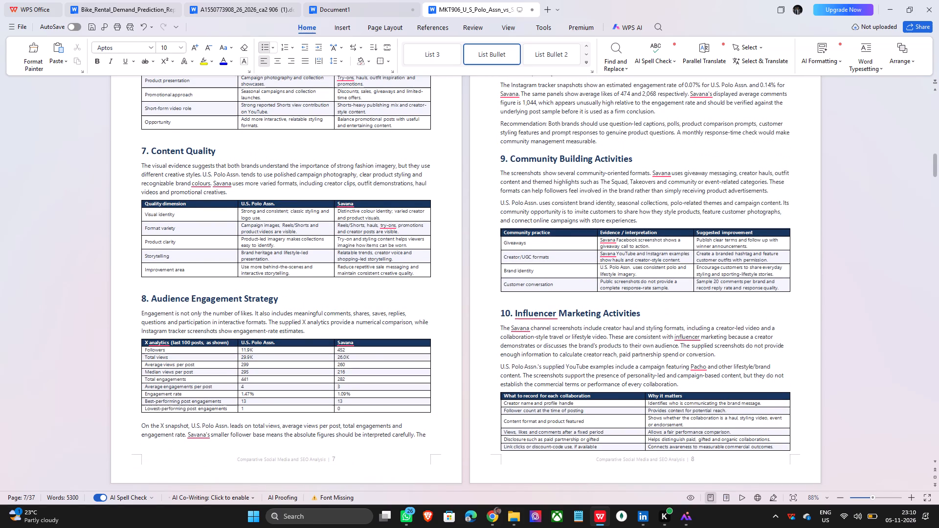
{"action": "scroll", "coordinate": [469, 286], "scroll_direction": "down", "scroll_amount": 5}
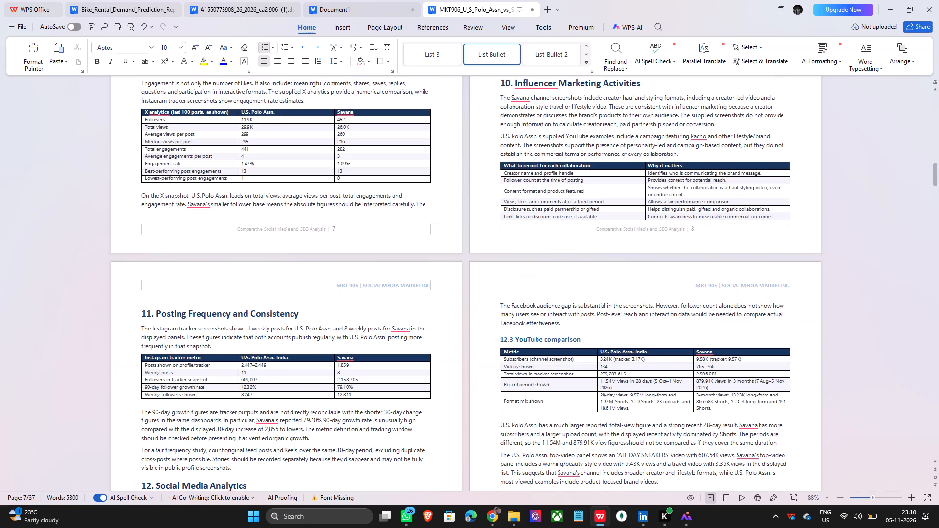
{"action": "scroll", "coordinate": [469, 286], "scroll_direction": "down", "scroll_amount": 2}
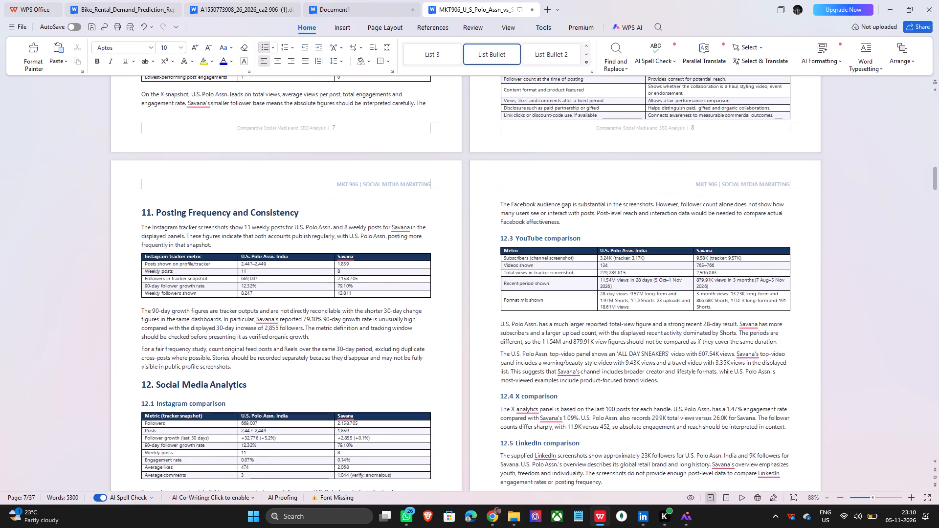
{"action": "scroll", "coordinate": [469, 286], "scroll_direction": "down", "scroll_amount": 1}
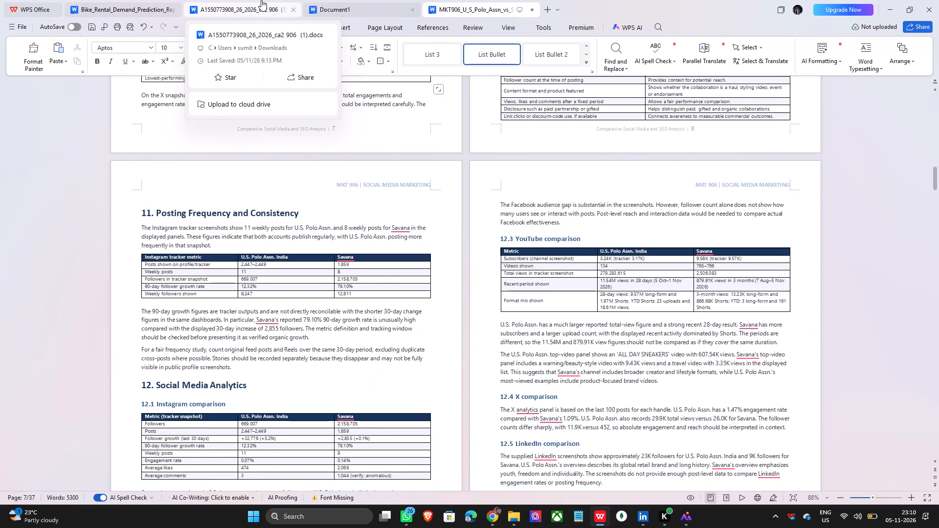
{"action": "left_click", "coordinate": [675, 388]}
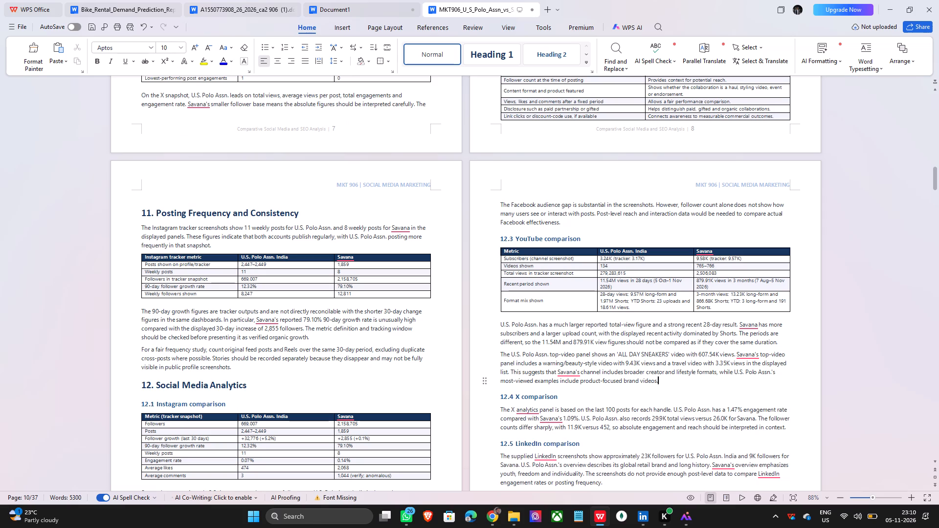
{"action": "key", "text": "Return"}
Copy "U.S. Polo Assn." from the section 6.1 heading and paste it as a label on the empty line ending section 12.3.
{"action": "scroll", "coordinate": [269, 204], "scroll_direction": "up", "scroll_amount": 5}
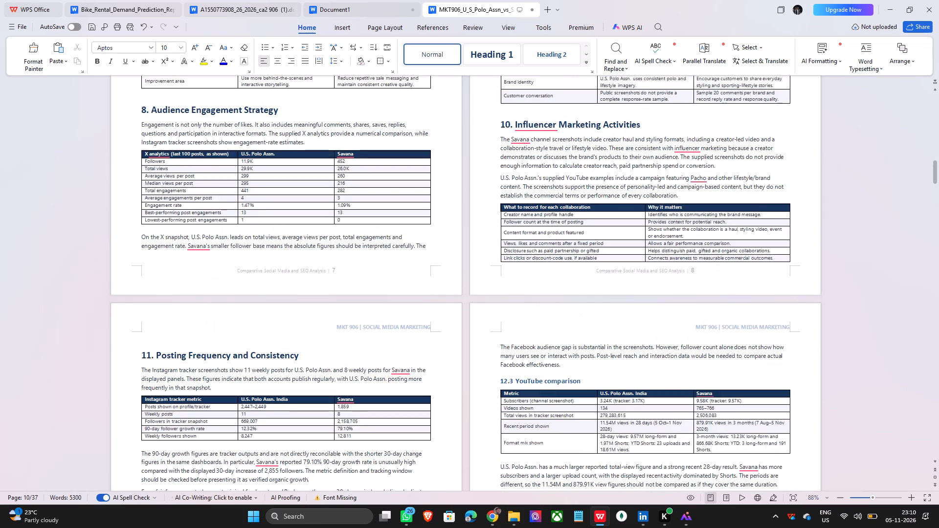
{"action": "scroll", "coordinate": [269, 204], "scroll_direction": "up", "scroll_amount": 6}
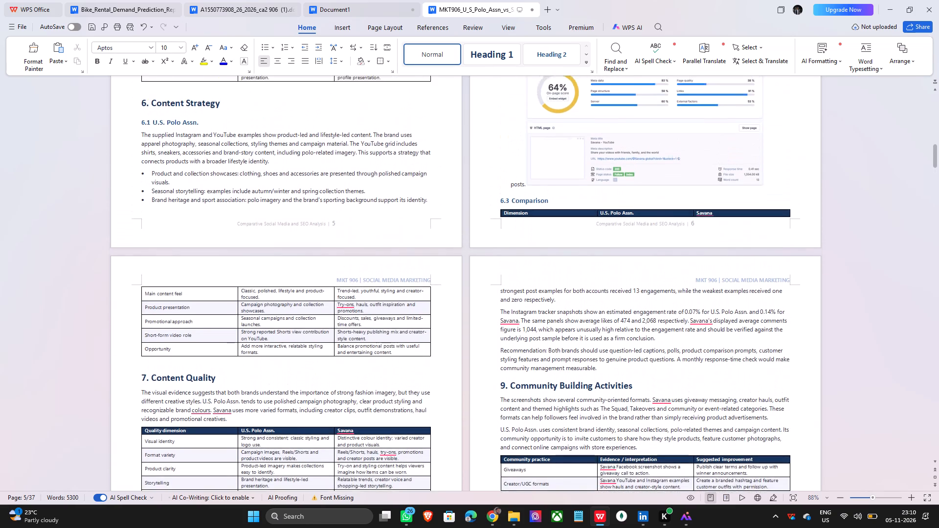
{"action": "scroll", "coordinate": [269, 204], "scroll_direction": "up", "scroll_amount": 1}
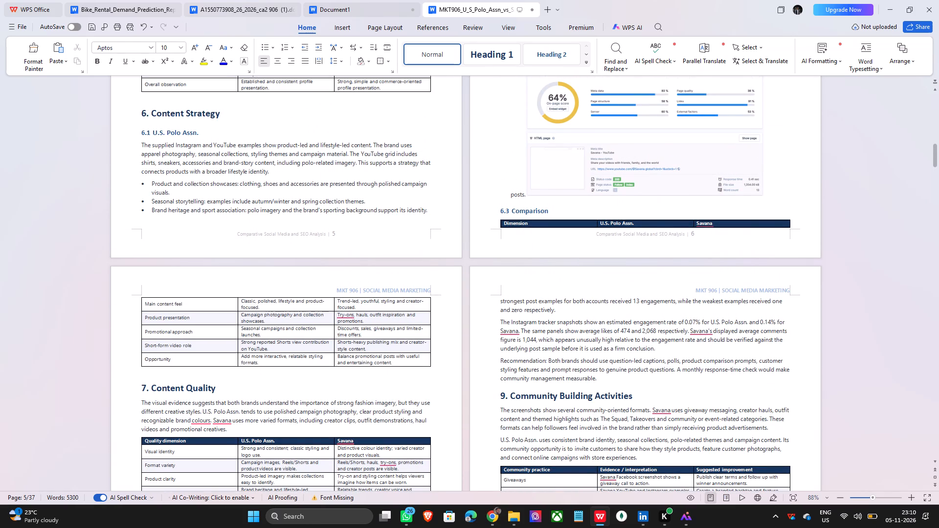
{"action": "left_click_drag", "start_coordinate": [153, 133], "coordinate": [198, 133]}
{"action": "key", "text": "ctrl+c"}
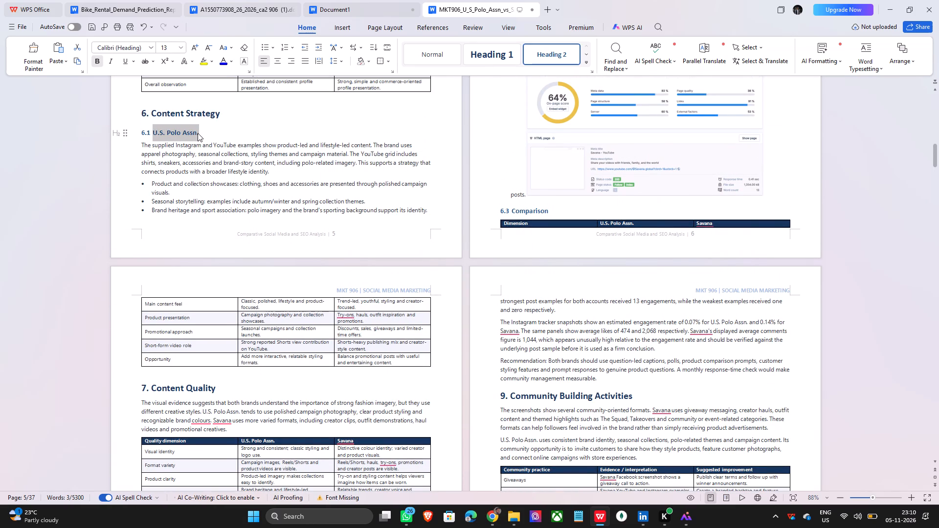
{"action": "scroll", "coordinate": [382, 228], "scroll_direction": "down", "scroll_amount": 6}
{"action": "scroll", "coordinate": [500, 254], "scroll_direction": "up", "scroll_amount": 4}
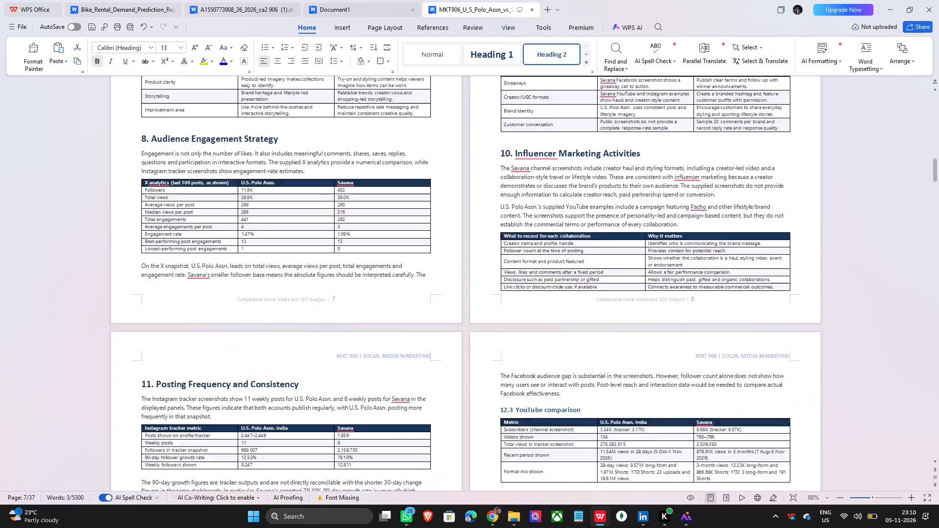
{"action": "scroll", "coordinate": [500, 254], "scroll_direction": "down", "scroll_amount": 2}
{"action": "scroll", "coordinate": [659, 411], "scroll_direction": "down", "scroll_amount": 1}
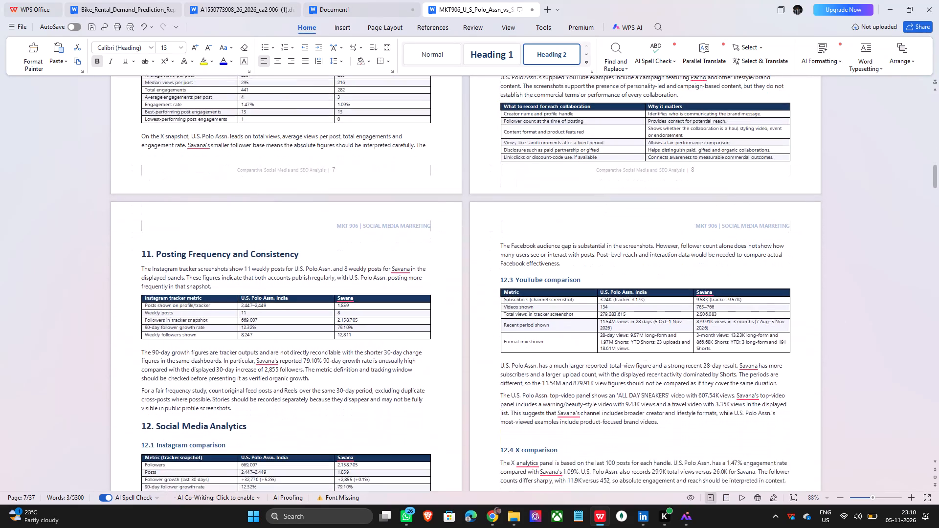
{"action": "left_click", "coordinate": [650, 432]}
{"action": "key", "text": "ctrl+v"}
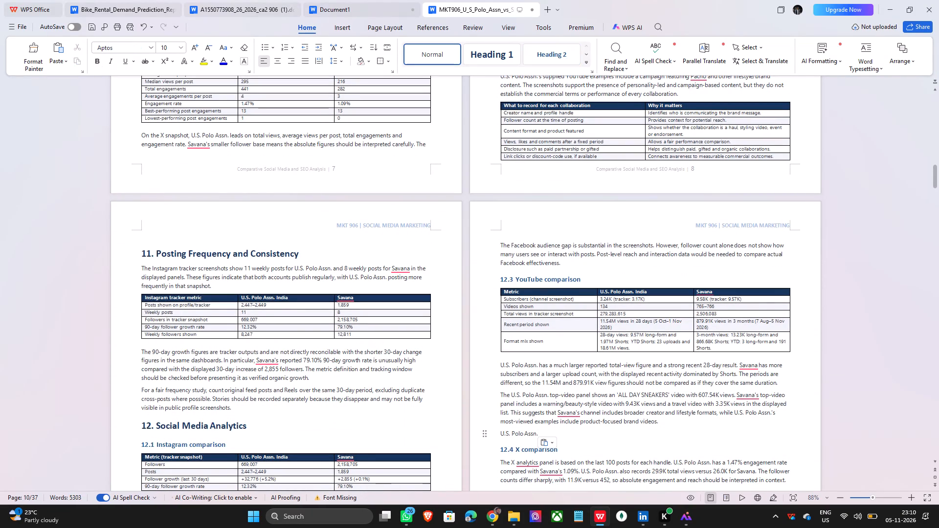
Add an empty line beneath the U.S. Polo Assn. label and undo the automatic list numbering.
{"action": "key", "text": "Return"}
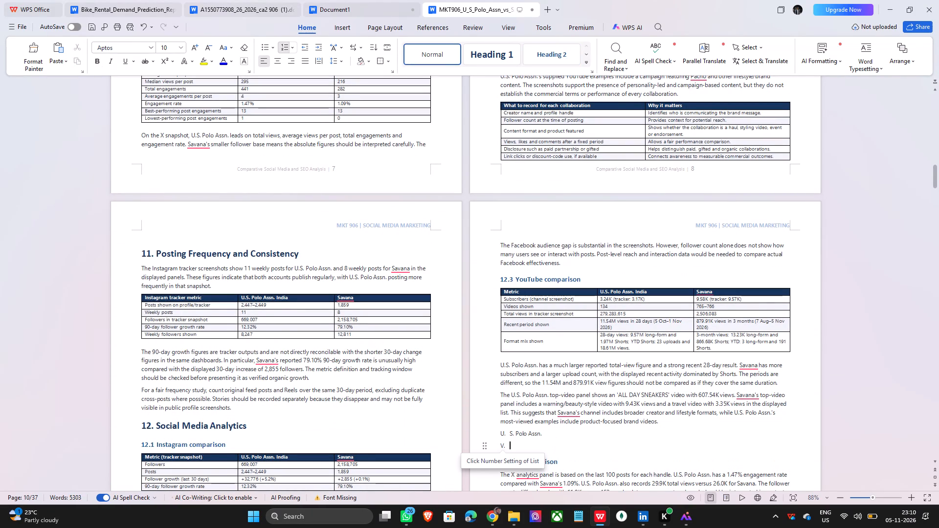
{"action": "key", "text": "BackSpace"}
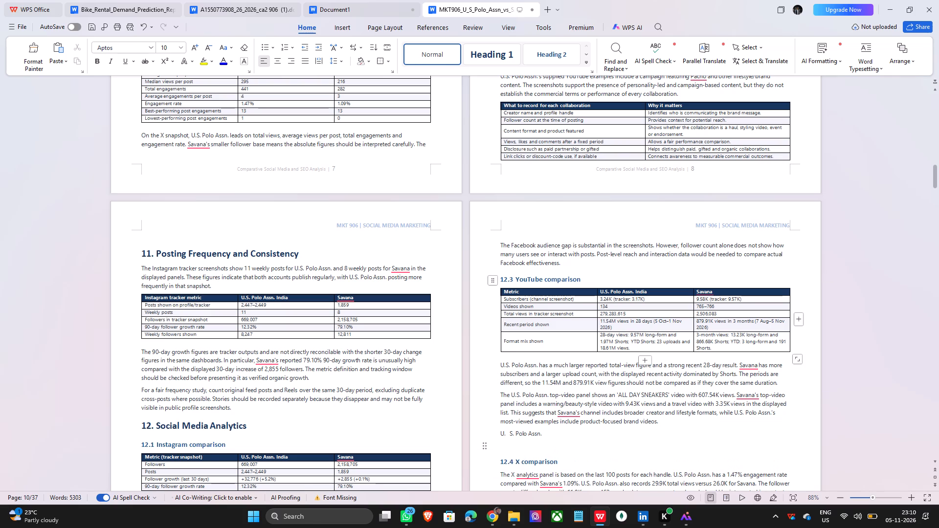
{"action": "key", "text": "ctrl+z"}
{"action": "key", "text": "ctrl+z"}
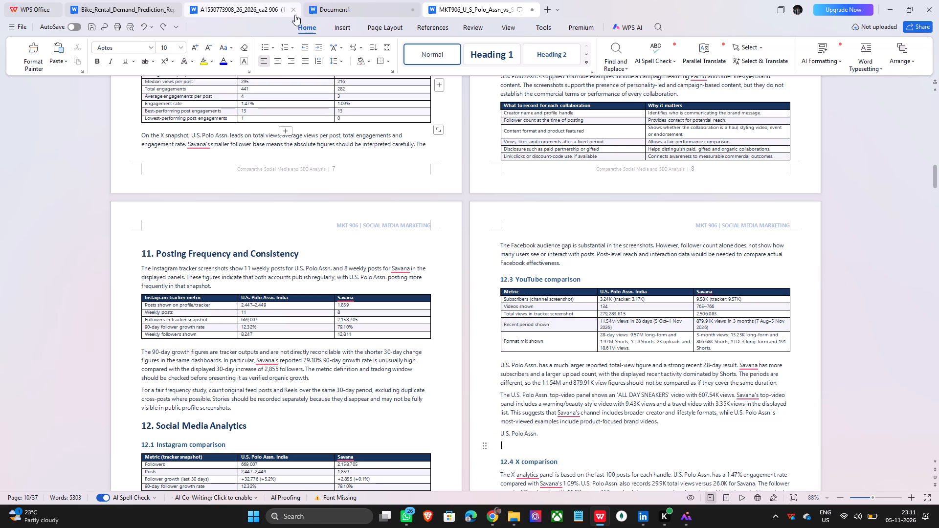
Delete the U.S. Polo Assn. on-page score screenshot from the top of Document1.
{"action": "left_click", "coordinate": [324, 13]}
{"action": "scroll", "coordinate": [393, 198], "scroll_direction": "up", "scroll_amount": 13}
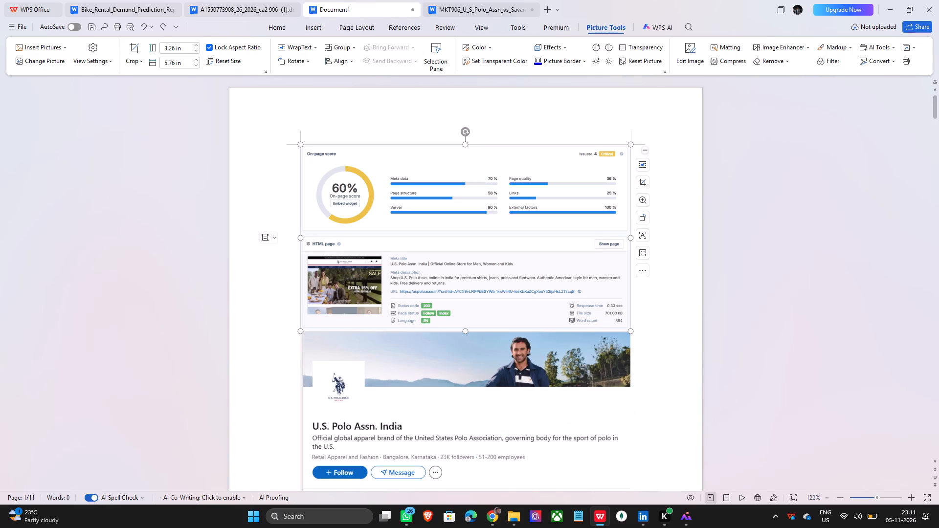
{"action": "scroll", "coordinate": [393, 198], "scroll_direction": "up", "scroll_amount": 3}
{"action": "scroll", "coordinate": [393, 198], "scroll_direction": "down", "scroll_amount": 3}
{"action": "scroll", "coordinate": [393, 198], "scroll_direction": "up", "scroll_amount": 1}
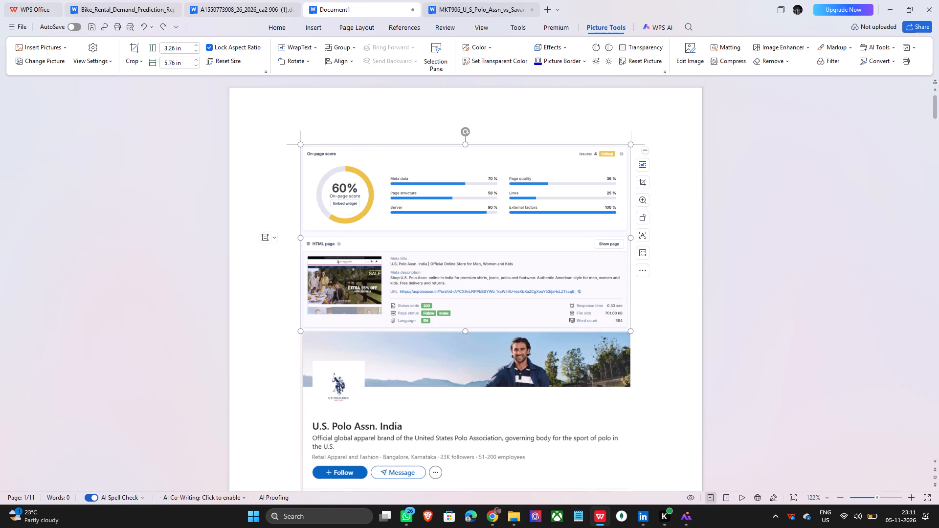
{"action": "left_click", "coordinate": [418, 213]}
{"action": "key", "text": "Delete"}
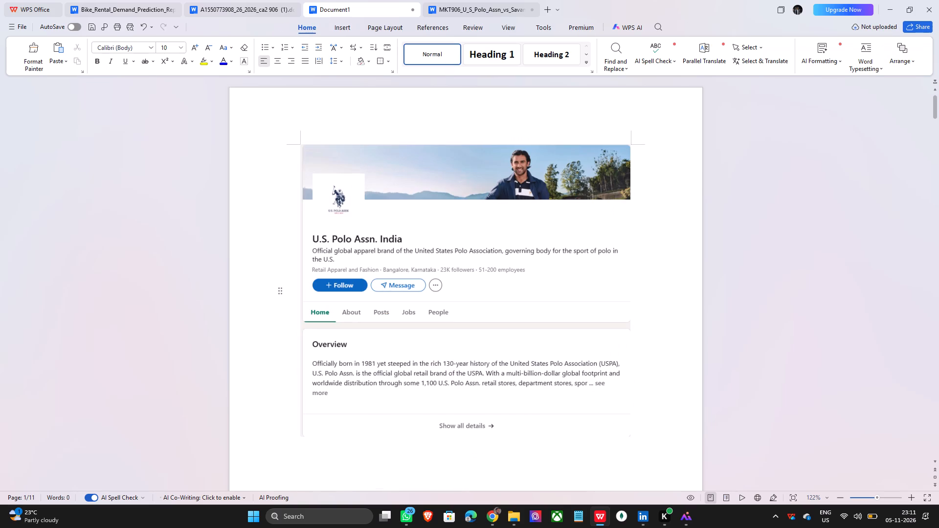
Look through the remaining screenshots in Document1 to locate the U.S. Polo Assn. YouTube channel image.
{"action": "scroll", "coordinate": [430, 298], "scroll_direction": "down", "scroll_amount": 8}
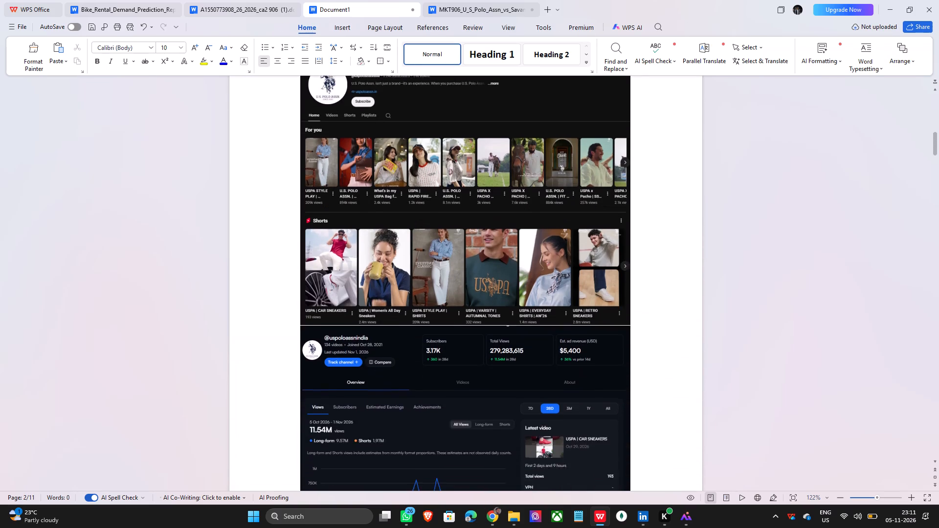
{"action": "scroll", "coordinate": [430, 298], "scroll_direction": "up", "scroll_amount": 1}
{"action": "key", "text": "ctrl+x"}
{"action": "key", "text": "ctrl+x"}
{"action": "key", "text": "ctrl+x"}
{"action": "key", "text": "ctrl+x"}
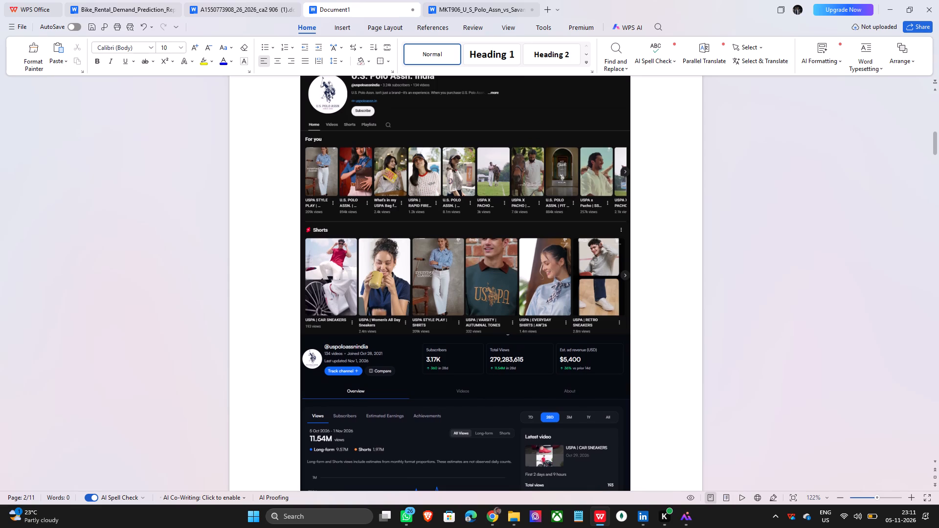
{"action": "key", "text": "ctrl+x"}
{"action": "key", "text": "ctrl+x"}
{"action": "key", "text": "ctrl+x"}
{"action": "key", "text": "ctrl+x"}
{"action": "key", "text": "ctrl+x"}
{"action": "key", "text": "ctrl+x"}
{"action": "scroll", "coordinate": [430, 298], "scroll_direction": "down", "scroll_amount": 1}
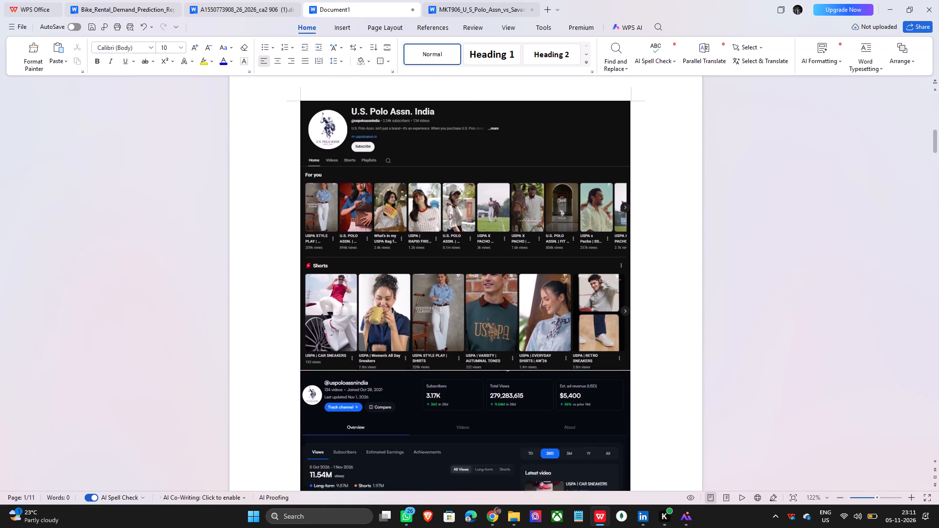
{"action": "scroll", "coordinate": [430, 298], "scroll_direction": "down", "scroll_amount": 6}
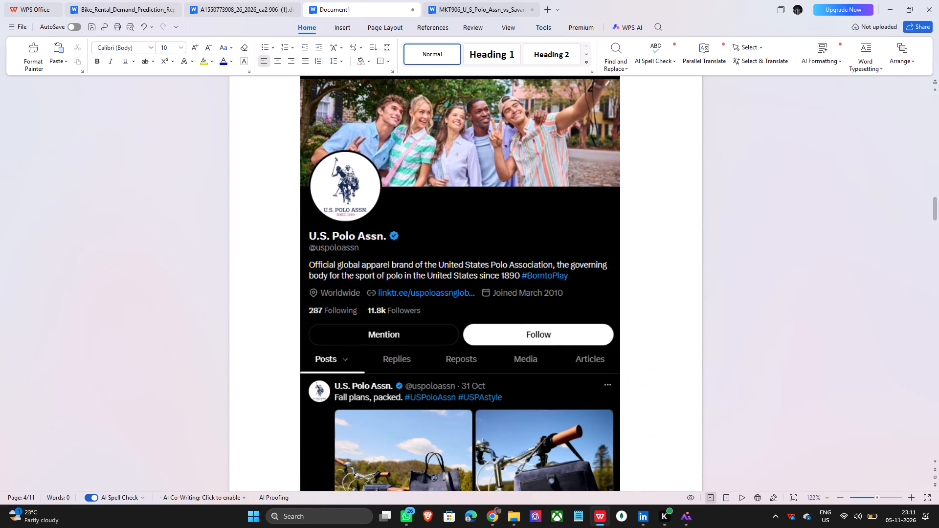
{"action": "scroll", "coordinate": [430, 298], "scroll_direction": "down", "scroll_amount": 6}
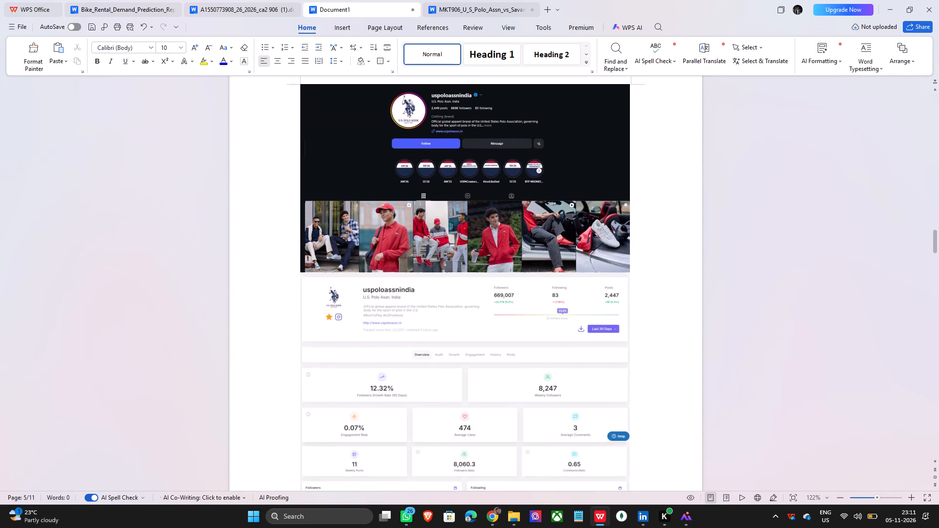
{"action": "scroll", "coordinate": [430, 298], "scroll_direction": "down", "scroll_amount": 4}
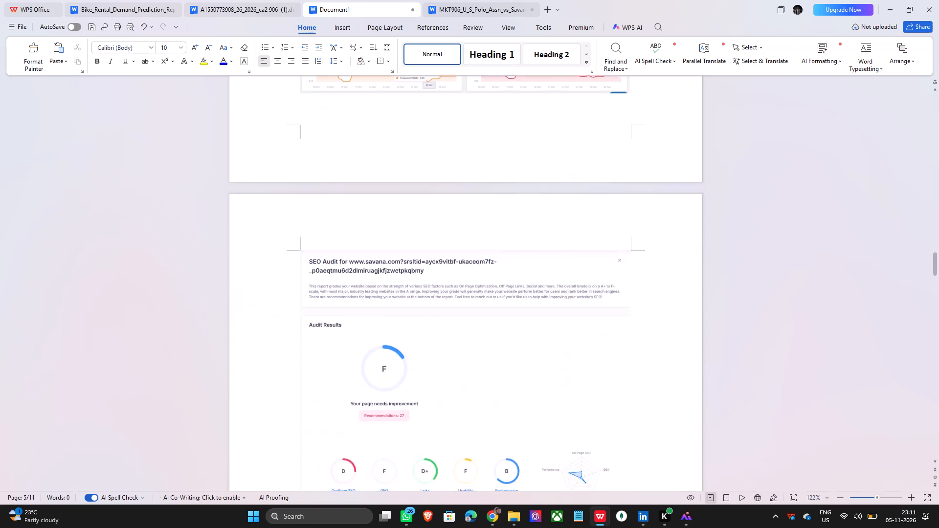
{"action": "scroll", "coordinate": [430, 298], "scroll_direction": "down", "scroll_amount": 3}
{"action": "scroll", "coordinate": [430, 298], "scroll_direction": "up", "scroll_amount": 12}
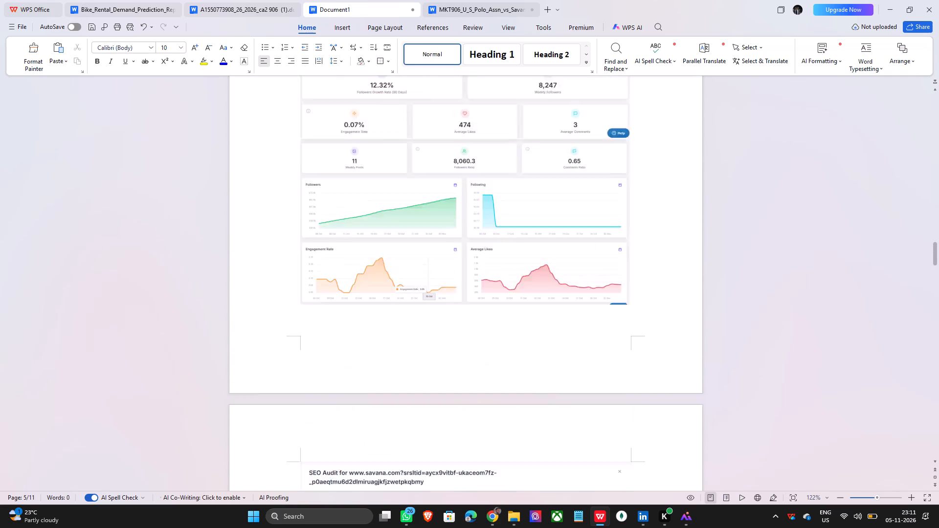
{"action": "scroll", "coordinate": [430, 298], "scroll_direction": "up", "scroll_amount": 10}
{"action": "scroll", "coordinate": [430, 298], "scroll_direction": "down", "scroll_amount": 1}
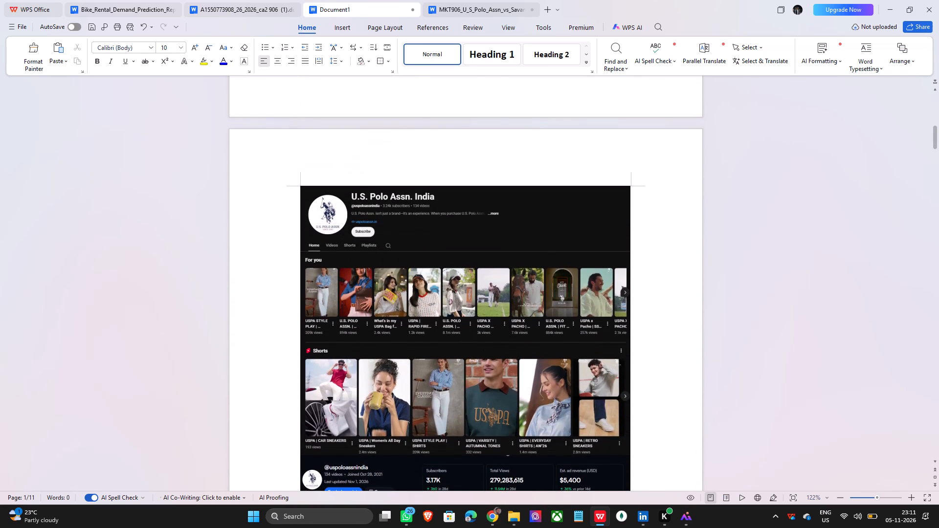
Copy the U.S. Polo Assn. India YouTube channel screenshot from Document1 and paste it beneath the U.S. Polo Assn. label in section 12.3 of the report.
{"action": "left_click", "coordinate": [443, 294]}
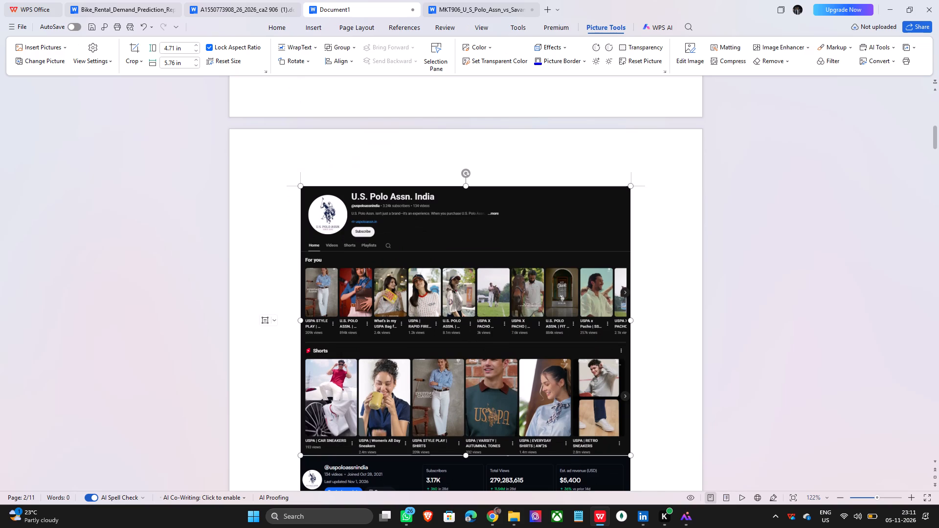
{"action": "key", "text": "ctrl+c"}
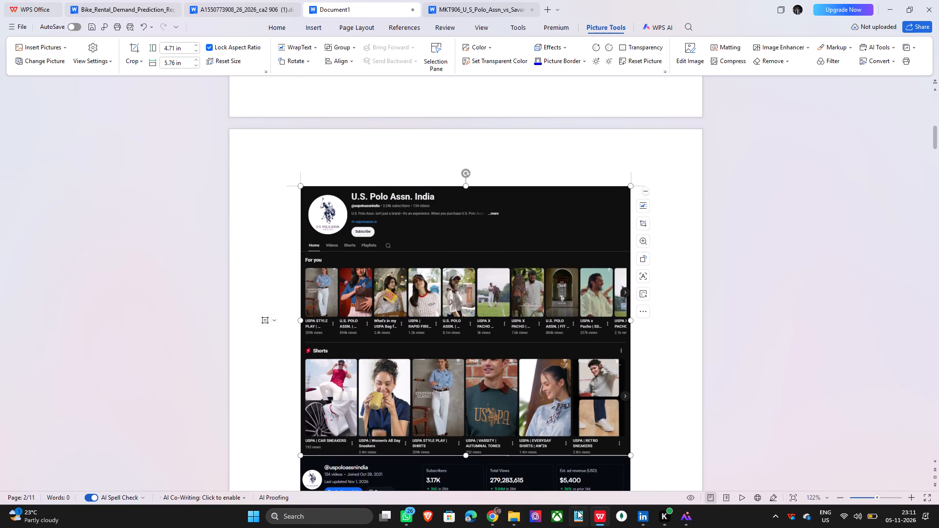
{"action": "scroll", "coordinate": [516, 433], "scroll_direction": "down", "scroll_amount": 2}
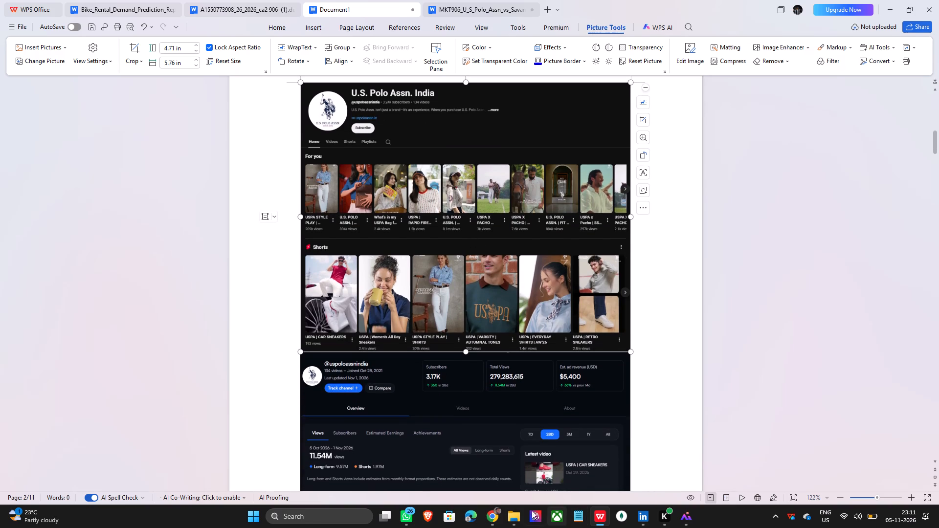
{"action": "left_click", "coordinate": [492, 517]}
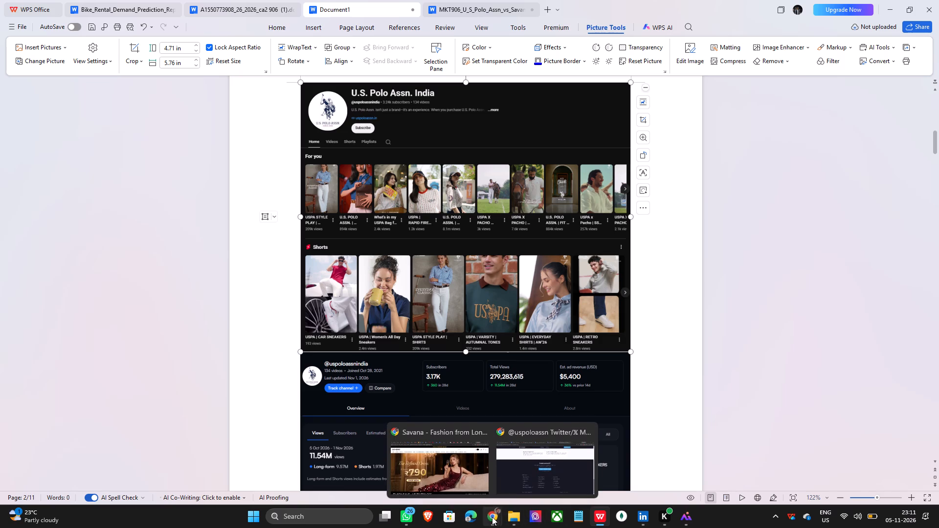
{"action": "left_click", "coordinate": [492, 517]}
{"action": "left_click", "coordinate": [603, 520]}
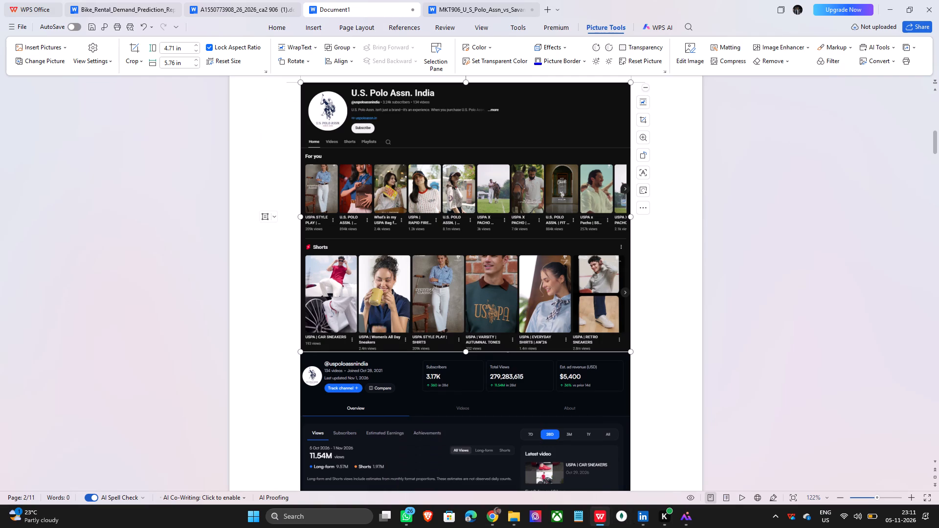
{"action": "left_click", "coordinate": [602, 514]}
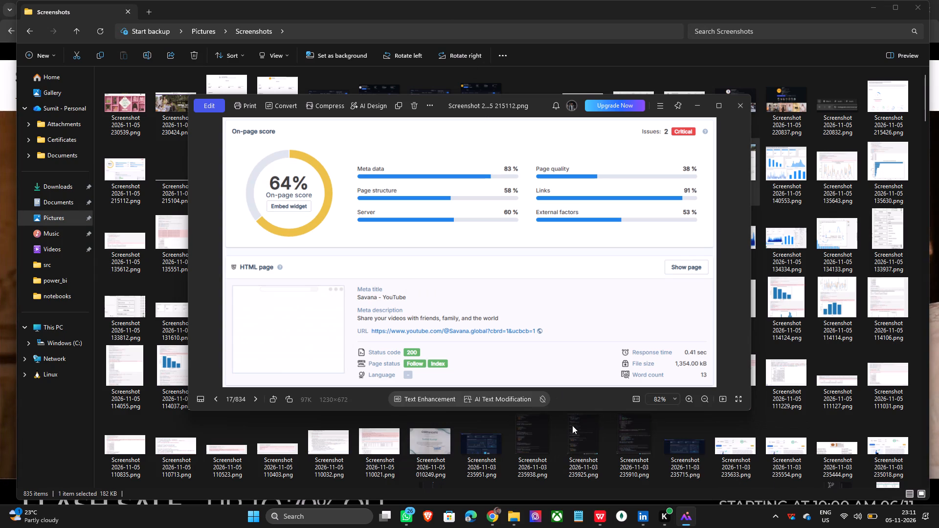
{"action": "left_click", "coordinate": [599, 512]}
{"action": "left_click", "coordinate": [441, 9]}
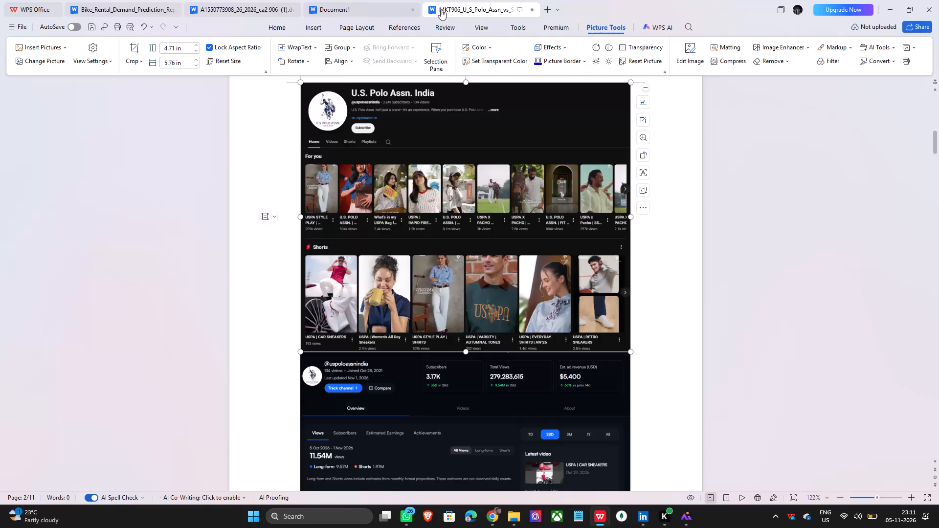
{"action": "key", "text": "ctrl+v"}
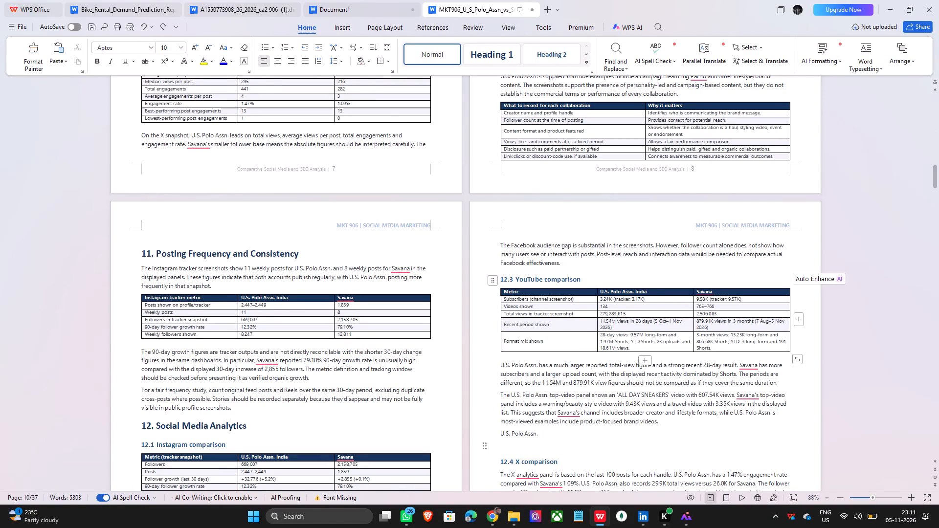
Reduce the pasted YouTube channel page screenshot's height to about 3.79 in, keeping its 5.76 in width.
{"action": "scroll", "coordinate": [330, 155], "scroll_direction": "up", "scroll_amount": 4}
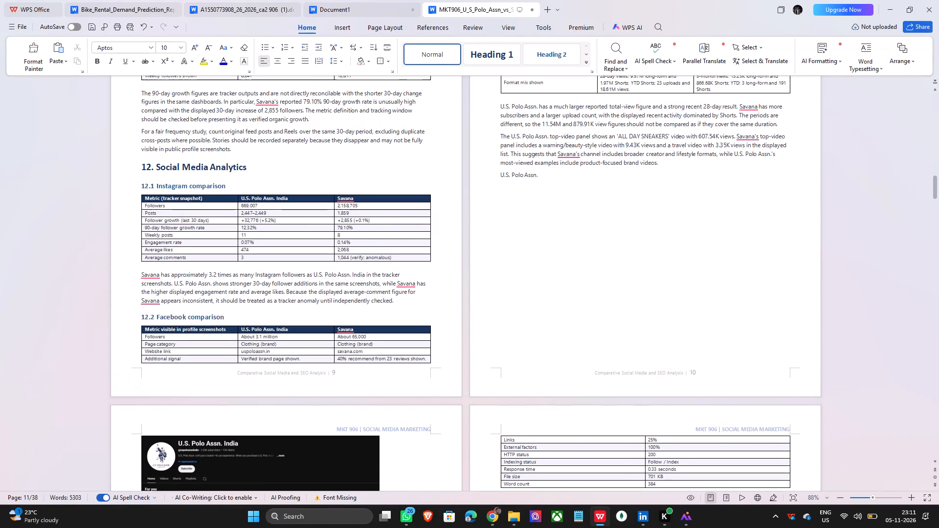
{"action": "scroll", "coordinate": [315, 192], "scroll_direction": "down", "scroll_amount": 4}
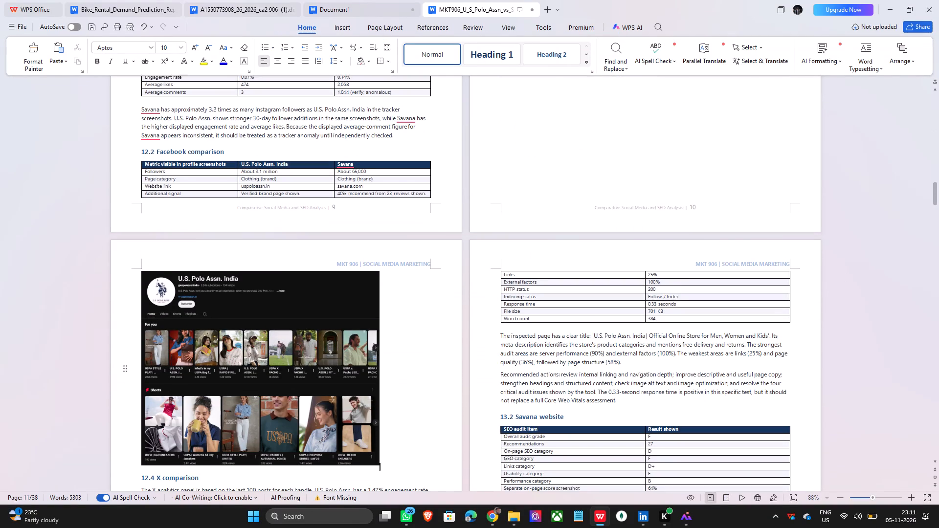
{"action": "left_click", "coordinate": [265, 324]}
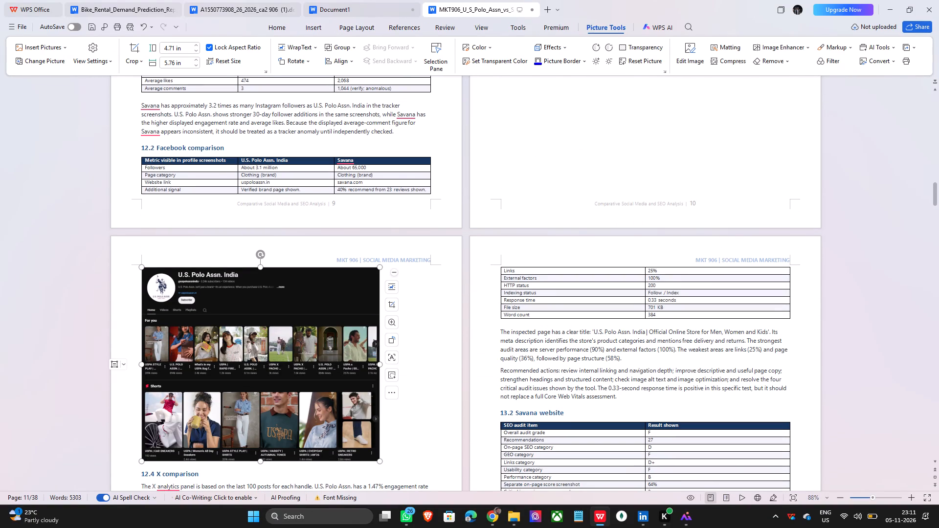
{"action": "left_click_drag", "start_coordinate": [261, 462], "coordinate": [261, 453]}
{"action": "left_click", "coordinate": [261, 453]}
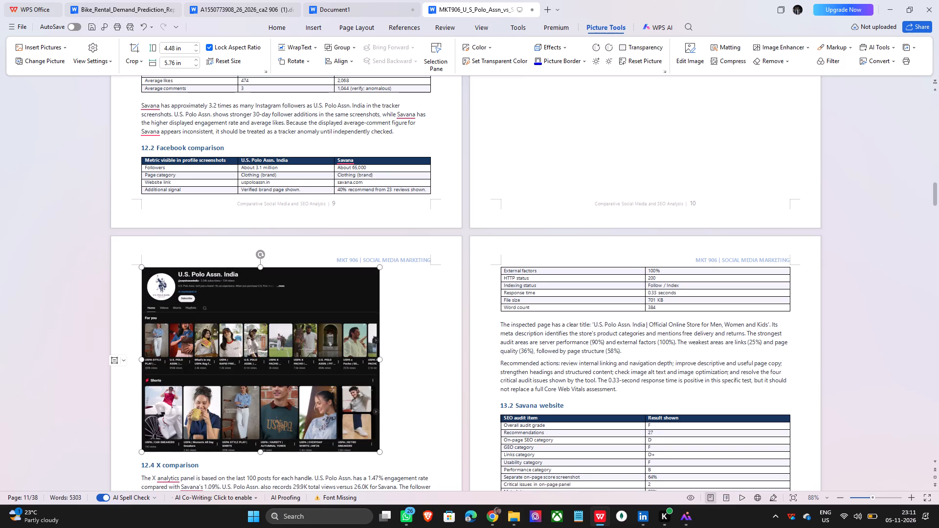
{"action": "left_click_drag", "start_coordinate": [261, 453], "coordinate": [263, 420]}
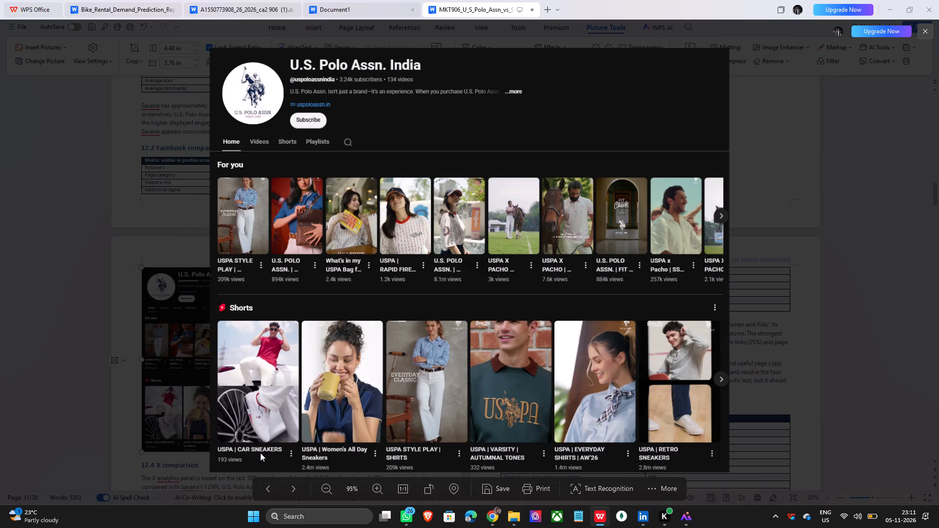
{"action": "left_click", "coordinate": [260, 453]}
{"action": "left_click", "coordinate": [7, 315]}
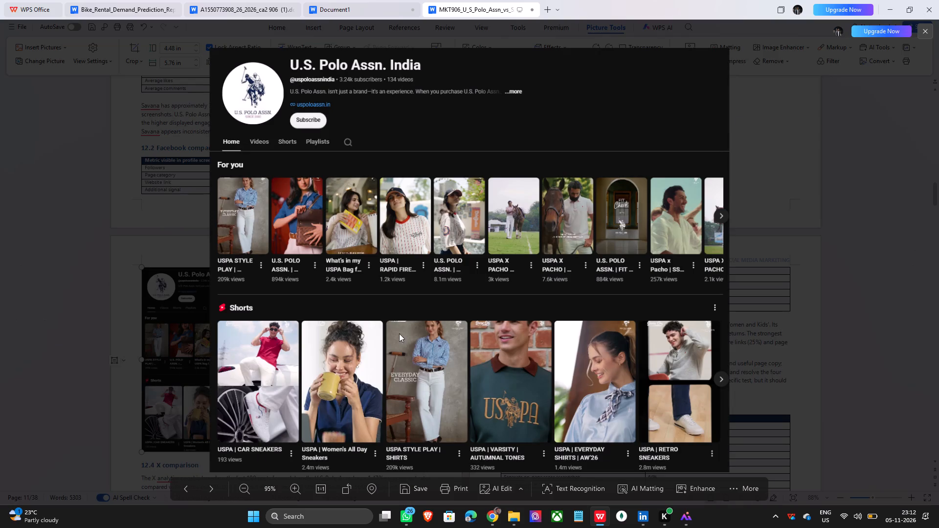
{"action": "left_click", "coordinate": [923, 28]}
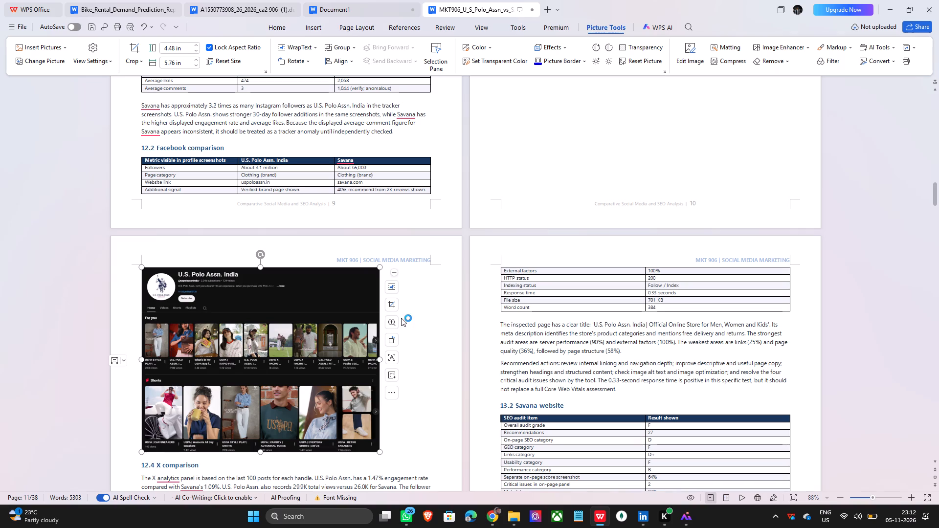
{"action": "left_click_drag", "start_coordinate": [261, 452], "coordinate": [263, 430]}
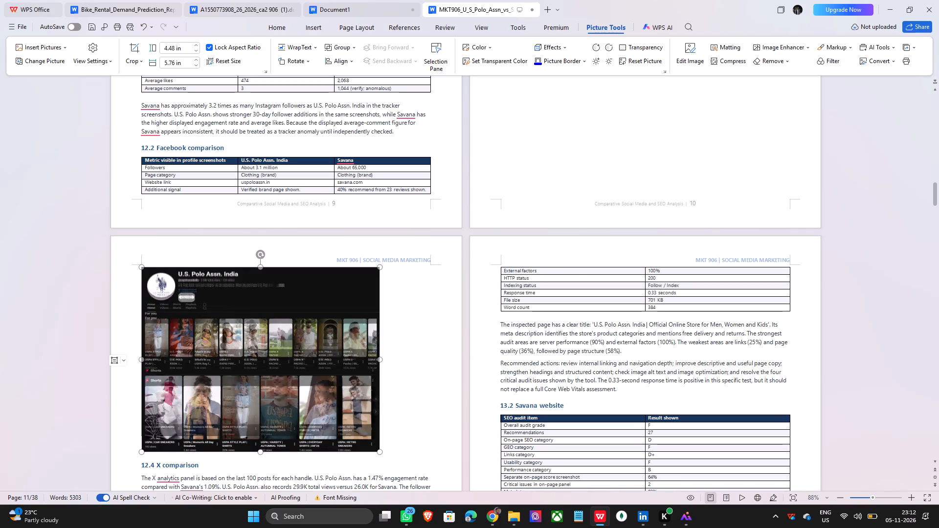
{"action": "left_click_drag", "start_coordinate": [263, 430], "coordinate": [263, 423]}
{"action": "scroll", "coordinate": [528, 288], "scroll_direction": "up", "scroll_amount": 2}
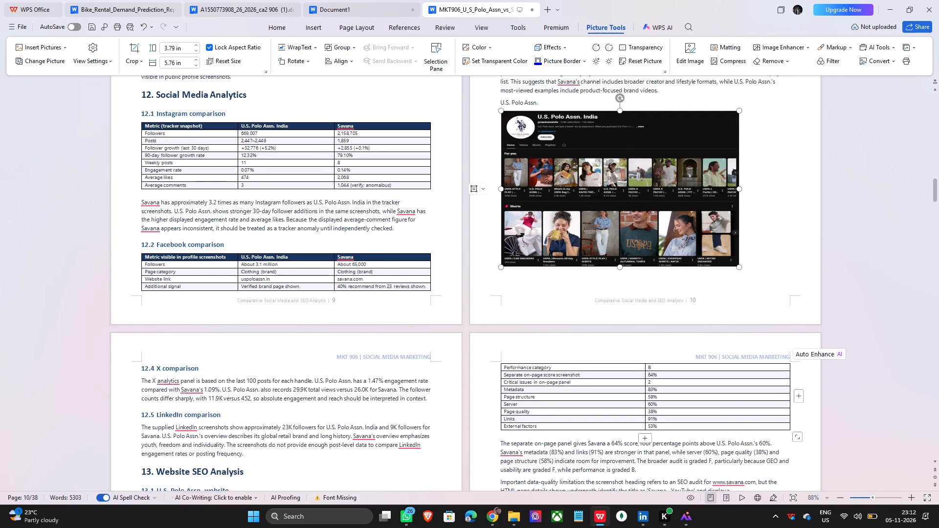
{"action": "left_click", "coordinate": [324, 0]}
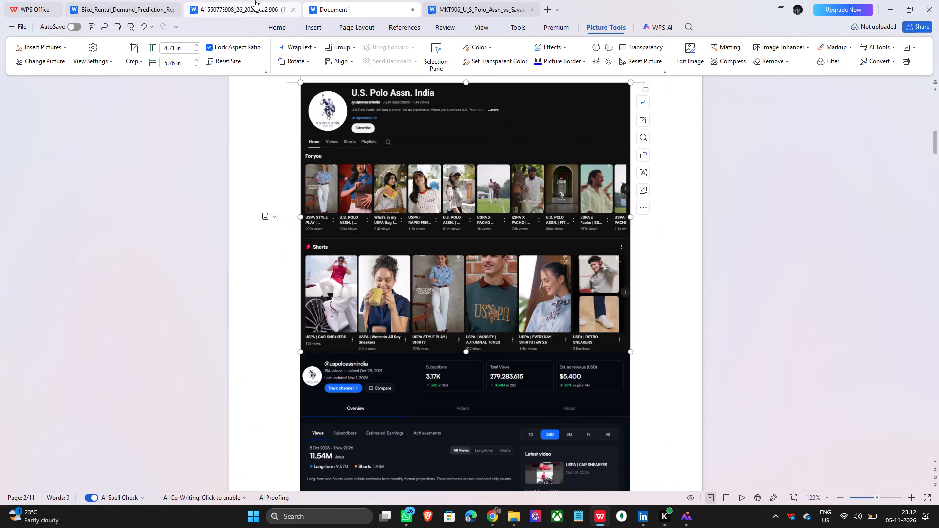
{"action": "left_click", "coordinate": [254, 0]}
{"action": "left_click", "coordinate": [335, 7]}
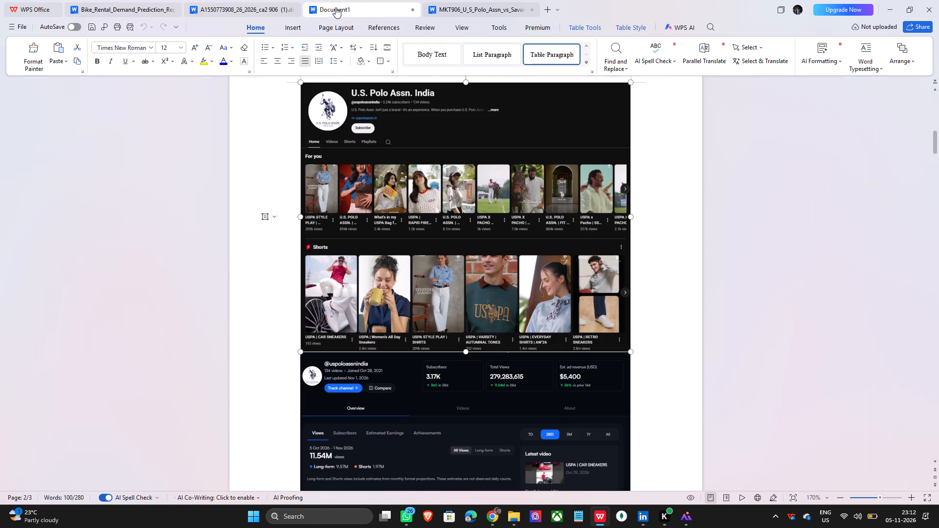
{"action": "scroll", "coordinate": [388, 268], "scroll_direction": "down", "scroll_amount": 3}
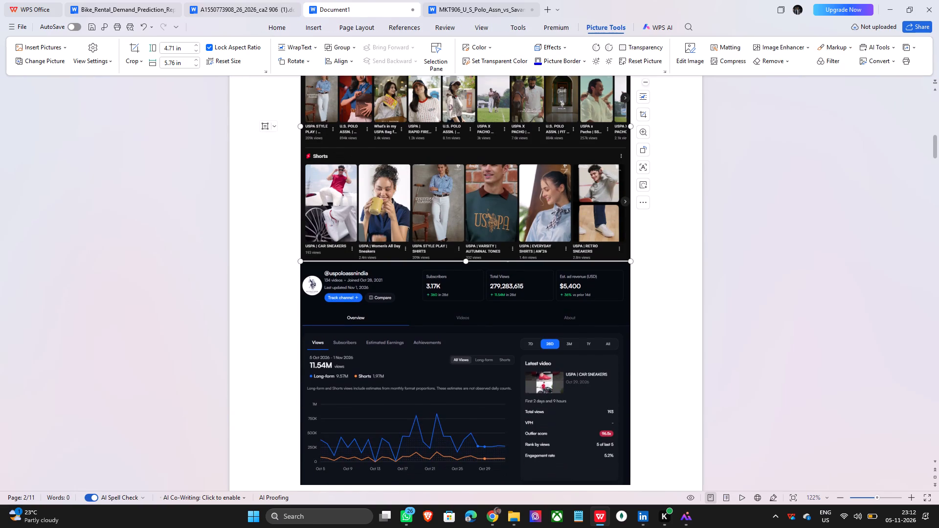
{"action": "left_click", "coordinate": [399, 334]}
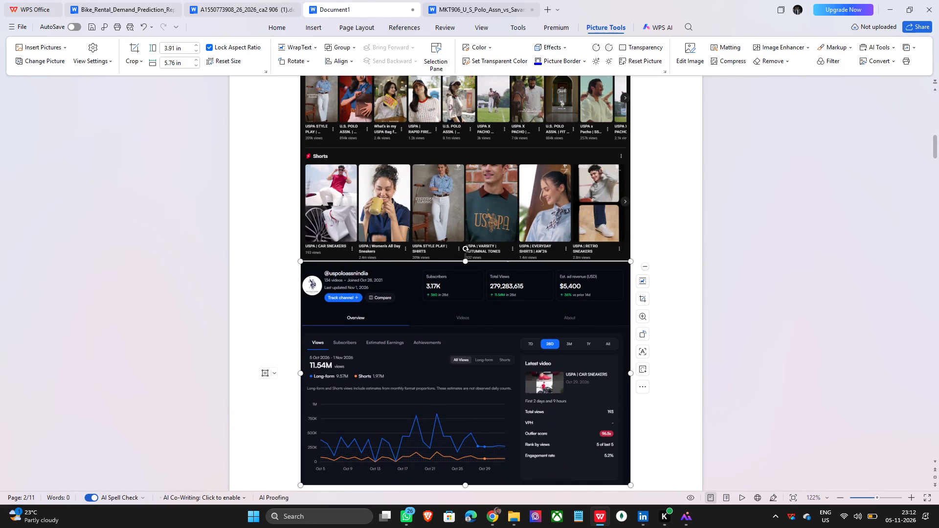
{"action": "key", "text": "ctrl+c"}
{"action": "scroll", "coordinate": [399, 334], "scroll_direction": "down", "scroll_amount": 6}
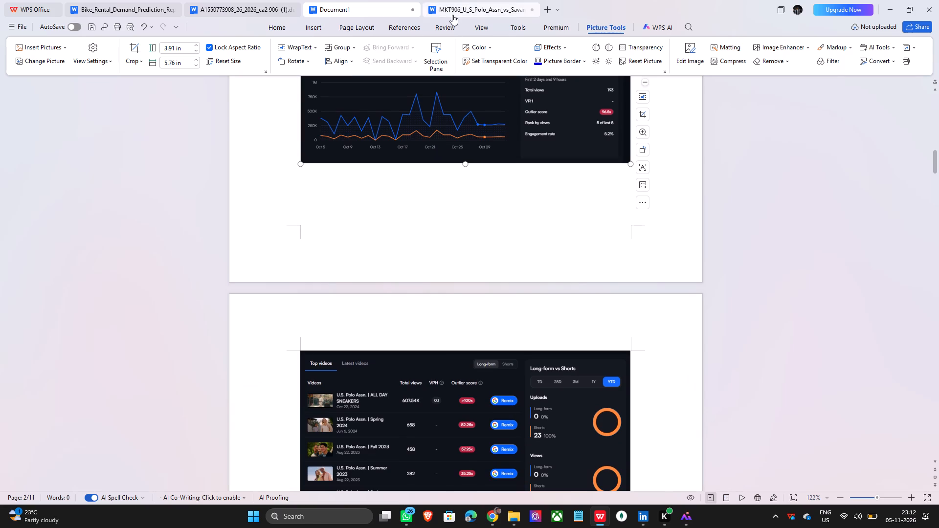
{"action": "scroll", "coordinate": [428, 145], "scroll_direction": "up", "scroll_amount": 6}
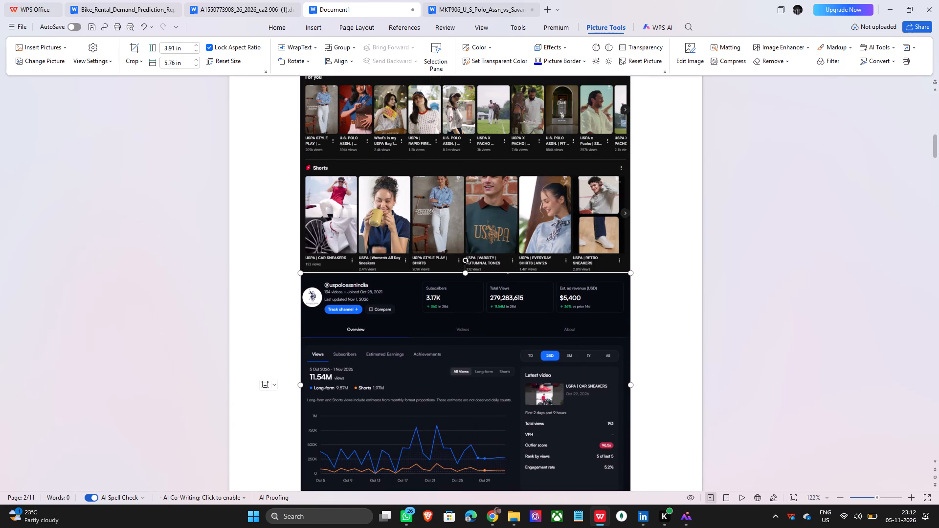
{"action": "scroll", "coordinate": [428, 145], "scroll_direction": "up", "scroll_amount": 1}
{"action": "left_click", "coordinate": [452, 13]}
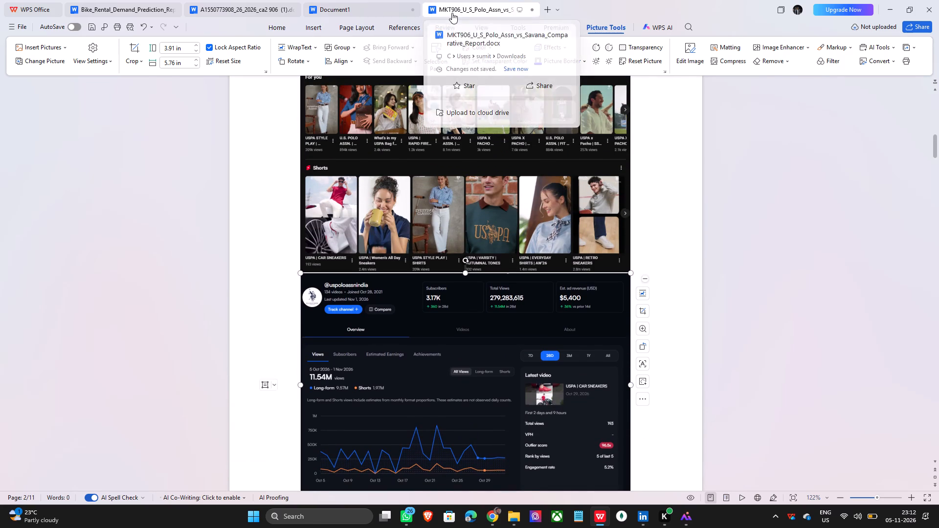
{"action": "left_click", "coordinate": [751, 269]}
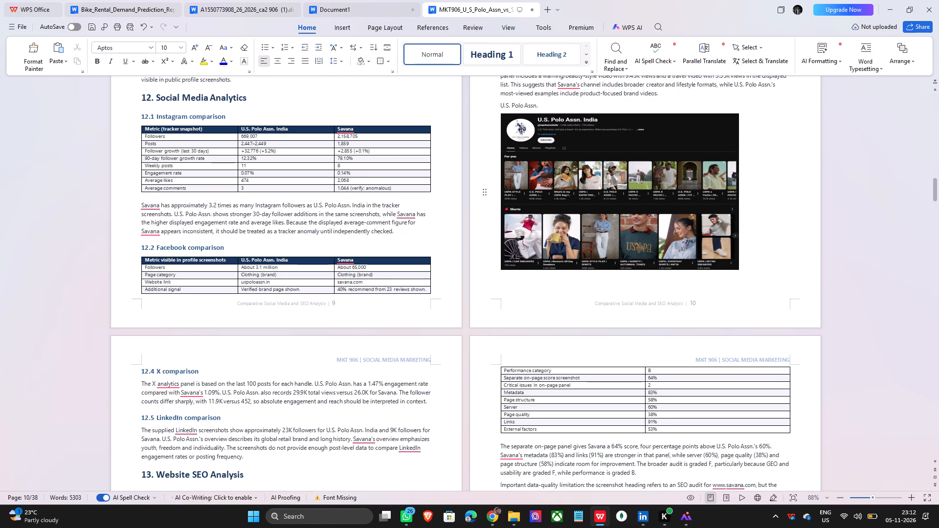
{"action": "key", "text": "ctrl+v"}
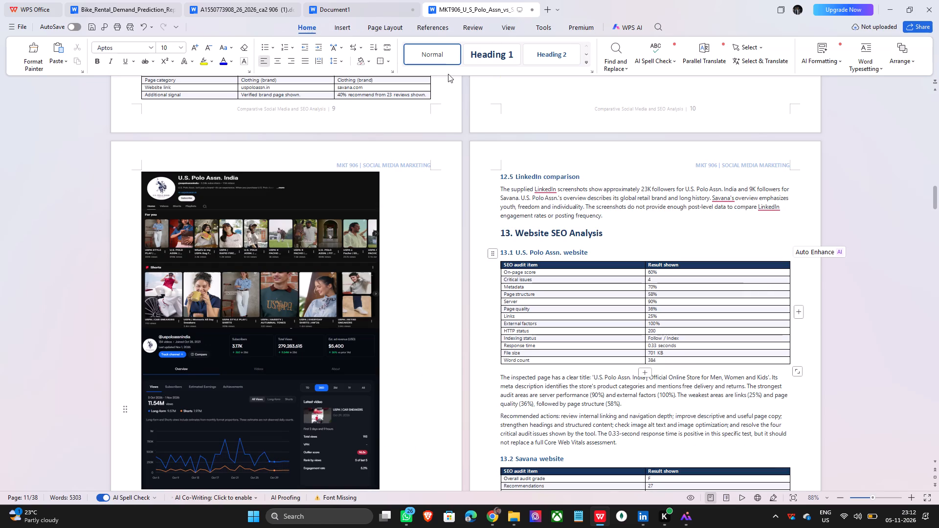
Copy Document1's U.S. Polo Assn. top videos and Long-form vs Shorts screenshot and paste it after the channel overview picture in section 12.3.
{"action": "left_click", "coordinate": [333, 5]}
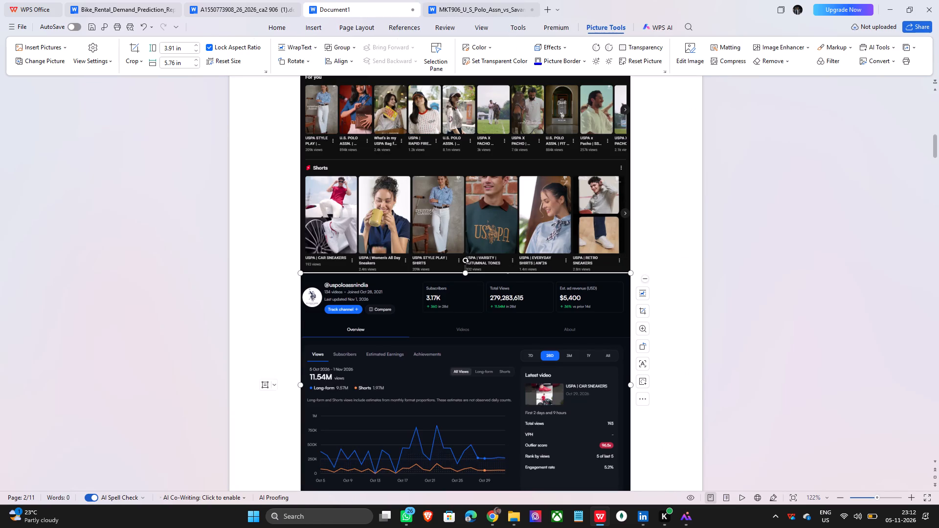
{"action": "scroll", "coordinate": [424, 372], "scroll_direction": "down", "scroll_amount": 8}
{"action": "left_click", "coordinate": [400, 340]}
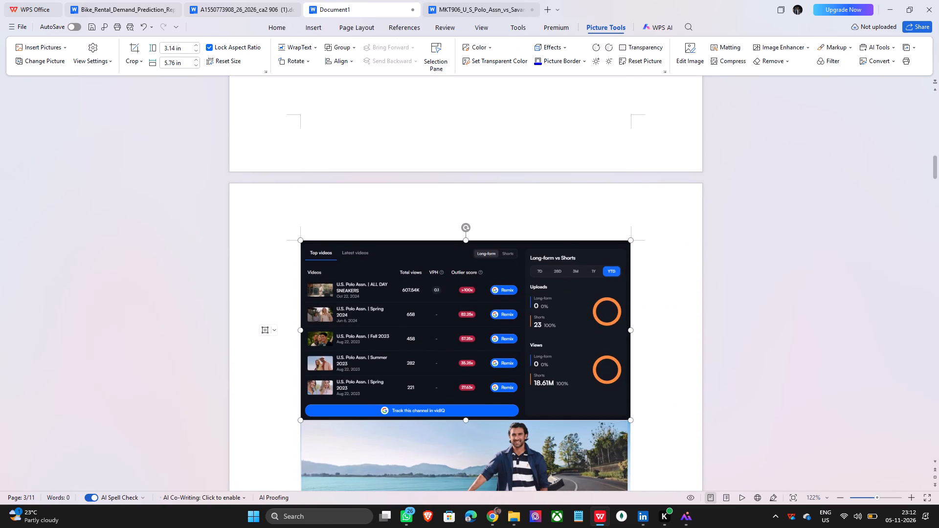
{"action": "key", "text": "ctrl+c"}
{"action": "left_click", "coordinate": [460, 12]}
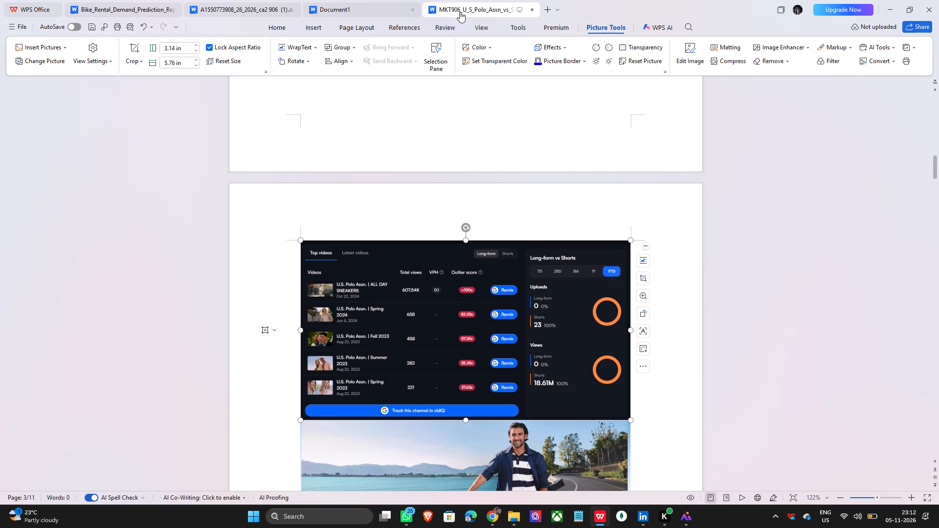
{"action": "scroll", "coordinate": [451, 349], "scroll_direction": "down", "scroll_amount": 4}
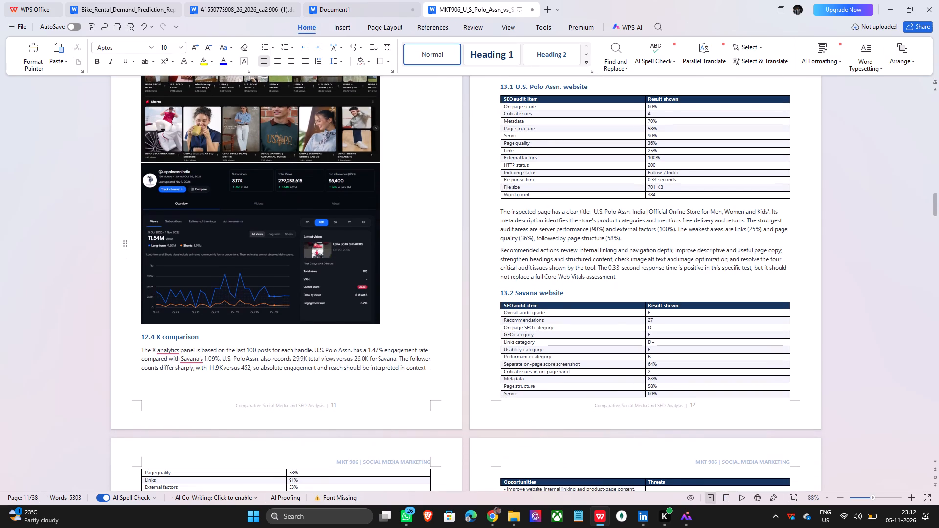
{"action": "key", "text": "ctrl+v"}
{"action": "scroll", "coordinate": [389, 339], "scroll_direction": "up", "scroll_amount": 2}
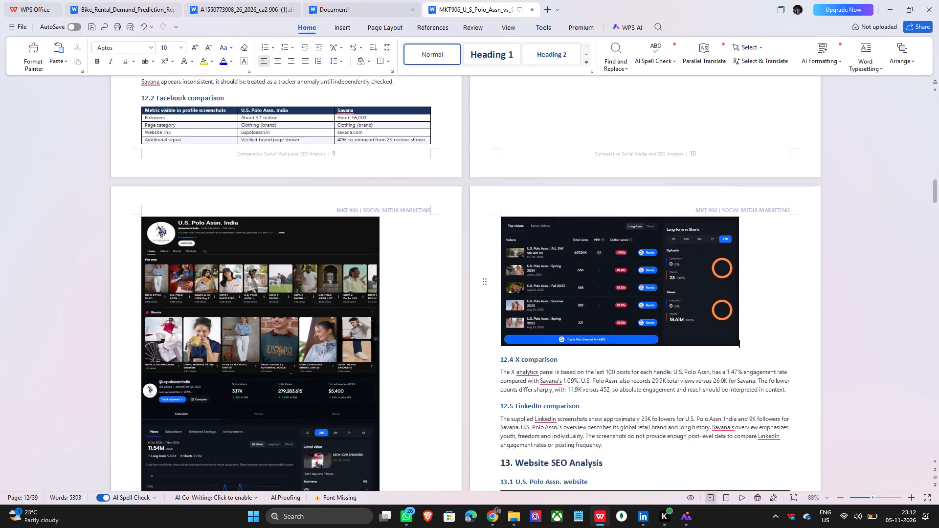
Reduce the height of the U.S. Polo Assn. YouTube channel page screenshot in section 12.3 to about 3.50 in.
{"action": "scroll", "coordinate": [389, 339], "scroll_direction": "up", "scroll_amount": 4}
{"action": "scroll", "coordinate": [389, 339], "scroll_direction": "down", "scroll_amount": 4}
{"action": "left_click", "coordinate": [273, 271]}
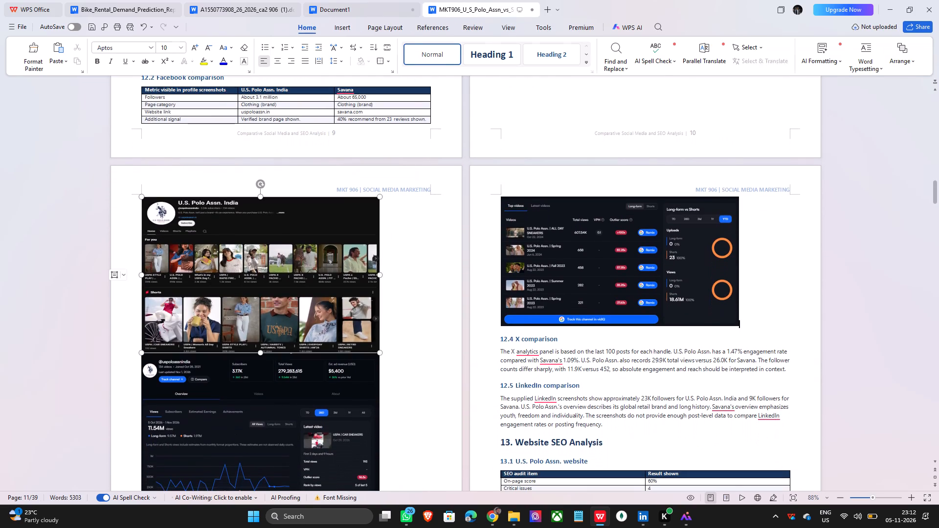
{"action": "left_click_drag", "start_coordinate": [259, 352], "coordinate": [259, 340]}
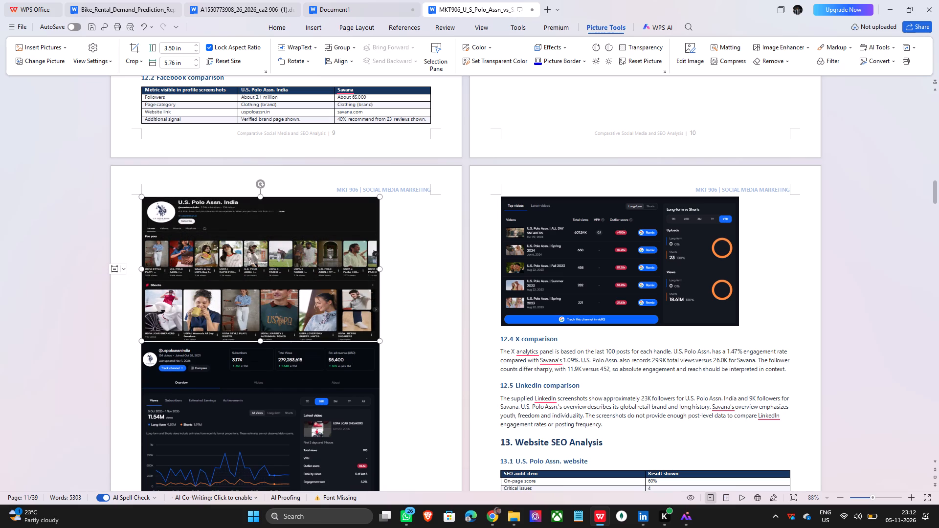
Reduce the height of the U.S. Polo Assn. YouTube overview analytics screenshot in section 12.3 to about 3.40 in, keeping its 5.76 in width.
{"action": "left_click", "coordinate": [260, 347]}
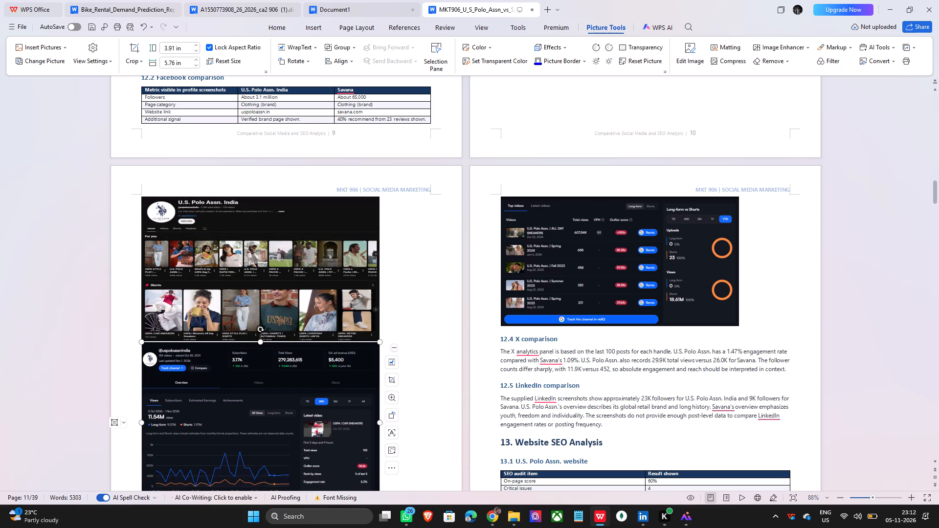
{"action": "left_click", "coordinate": [263, 357]}
{"action": "left_click_drag", "start_coordinate": [260, 342], "coordinate": [260, 363]}
{"action": "left_click", "coordinate": [431, 372]}
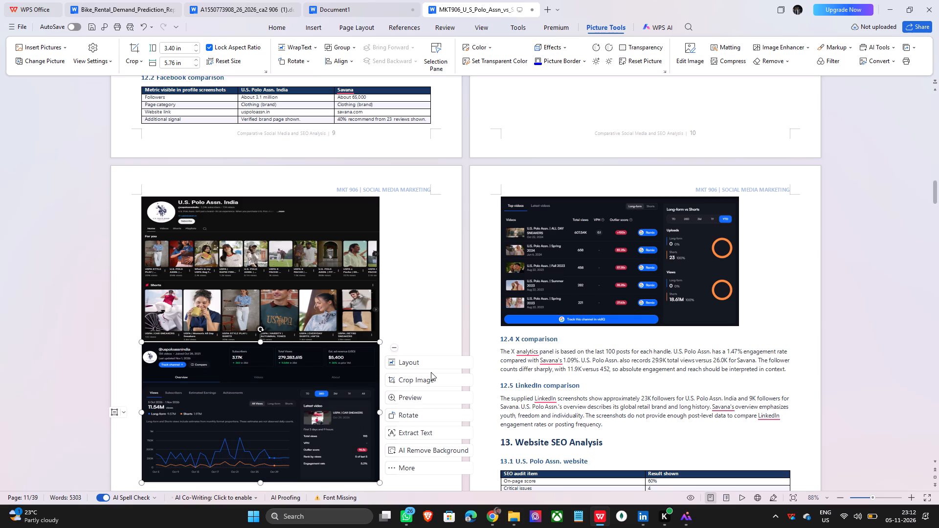
{"action": "left_click", "coordinate": [430, 324]}
Review the report's sections 11 to 12.3 and Document1's U.S. Polo Assn. Facebook and X profile screenshots, then switch to Chrome.
{"action": "scroll", "coordinate": [430, 324], "scroll_direction": "up", "scroll_amount": 4}
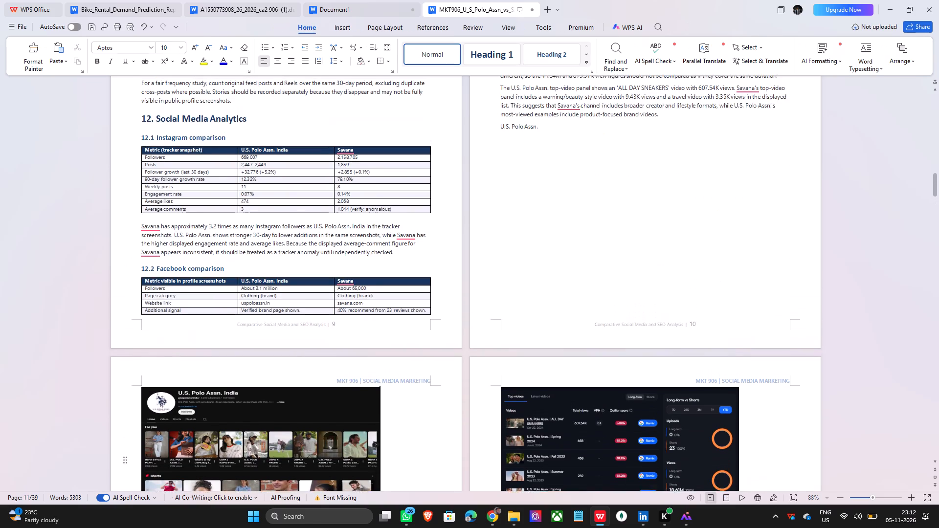
{"action": "scroll", "coordinate": [430, 324], "scroll_direction": "up", "scroll_amount": 4}
{"action": "scroll", "coordinate": [430, 324], "scroll_direction": "down", "scroll_amount": 1}
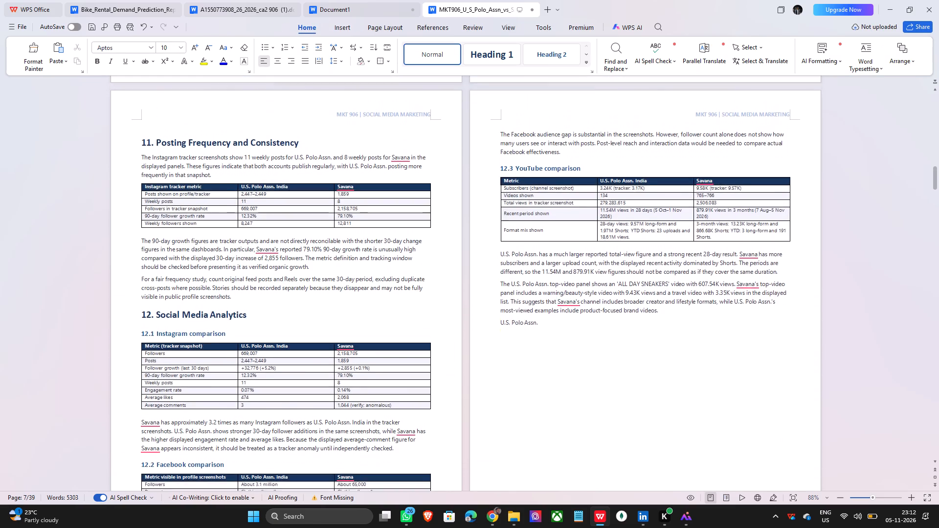
{"action": "scroll", "coordinate": [430, 324], "scroll_direction": "down", "scroll_amount": 3}
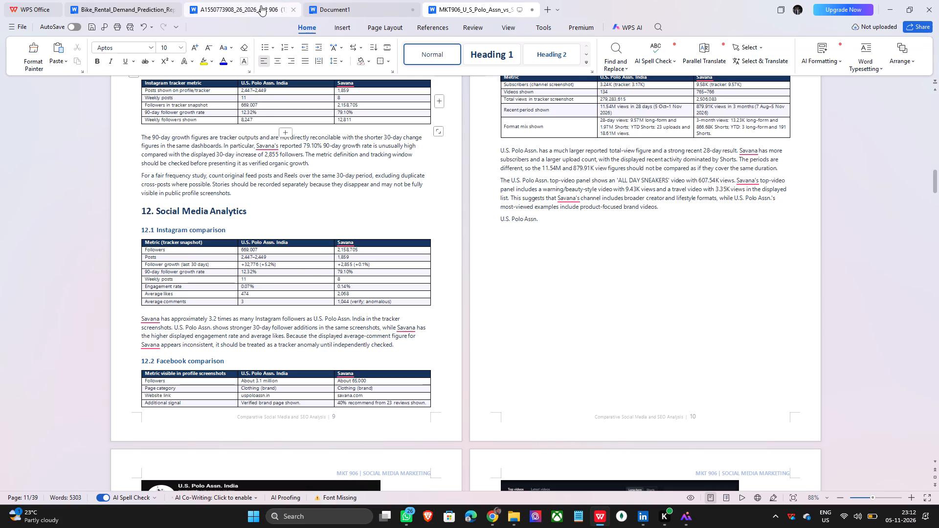
{"action": "left_click", "coordinate": [331, 10]}
{"action": "scroll", "coordinate": [412, 255], "scroll_direction": "down", "scroll_amount": 3}
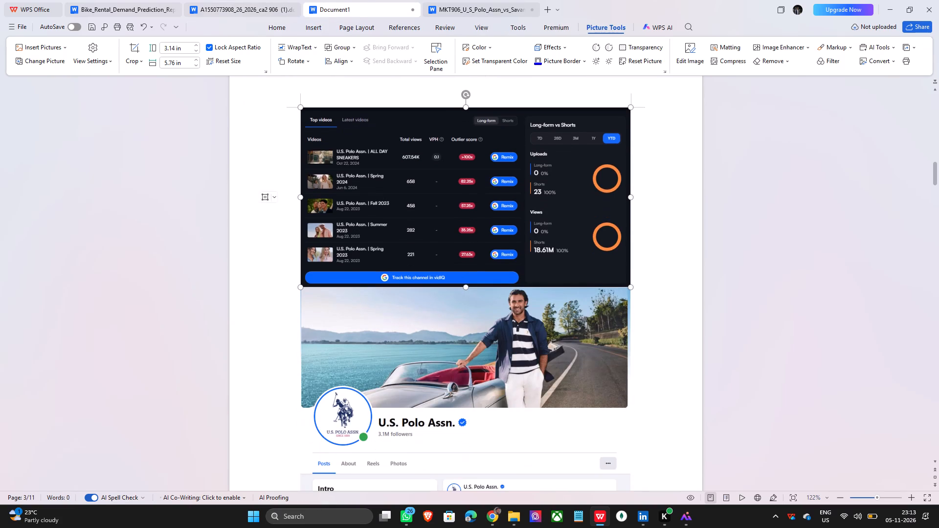
{"action": "scroll", "coordinate": [412, 255], "scroll_direction": "down", "scroll_amount": 7}
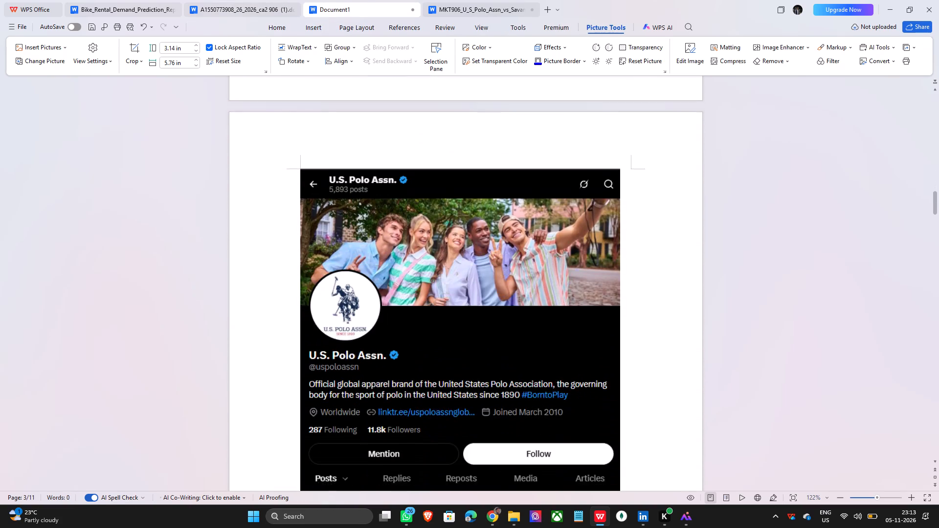
{"action": "scroll", "coordinate": [412, 255], "scroll_direction": "down", "scroll_amount": 4}
{"action": "scroll", "coordinate": [412, 255], "scroll_direction": "up", "scroll_amount": 5}
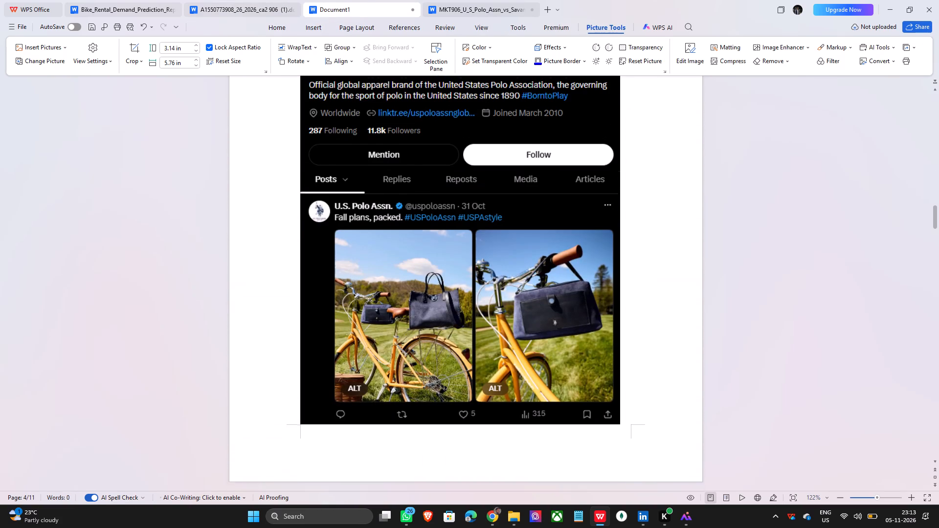
{"action": "scroll", "coordinate": [413, 331], "scroll_direction": "up", "scroll_amount": 4}
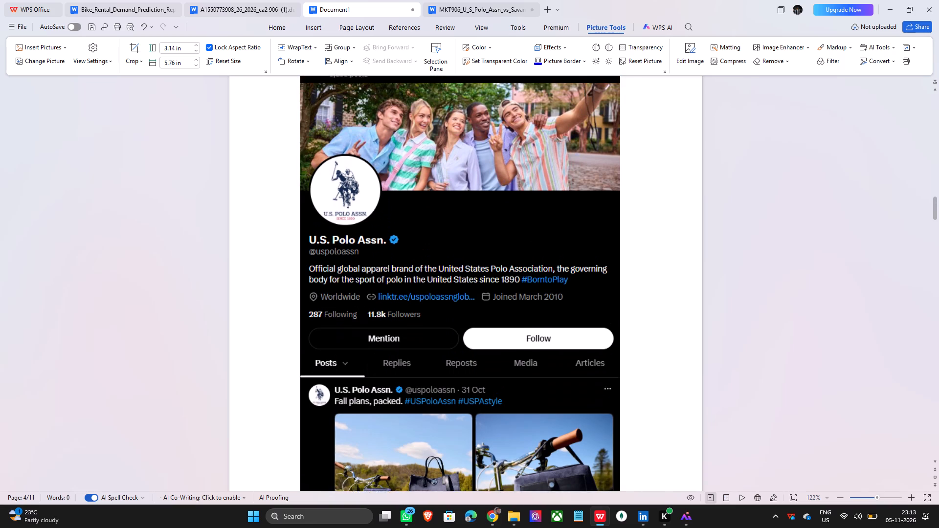
{"action": "scroll", "coordinate": [413, 331], "scroll_direction": "up", "scroll_amount": 2}
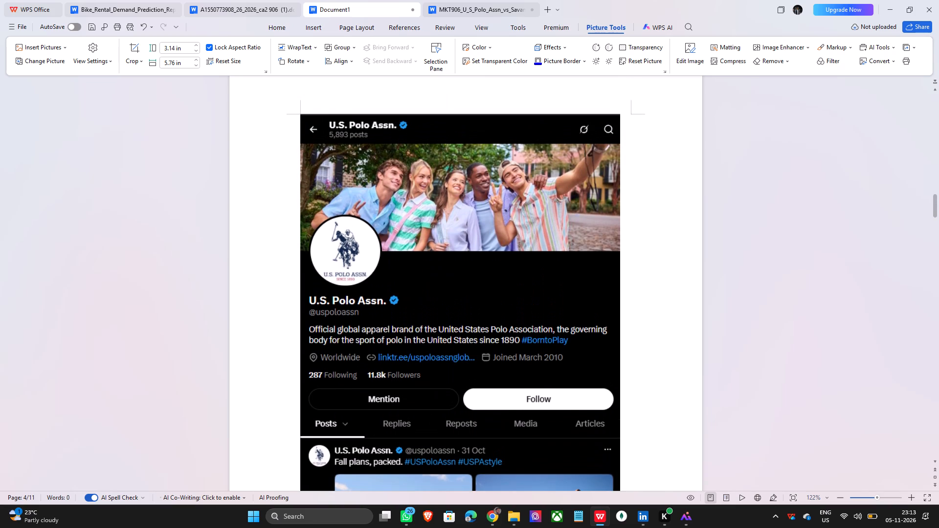
{"action": "scroll", "coordinate": [413, 331], "scroll_direction": "down", "scroll_amount": 2}
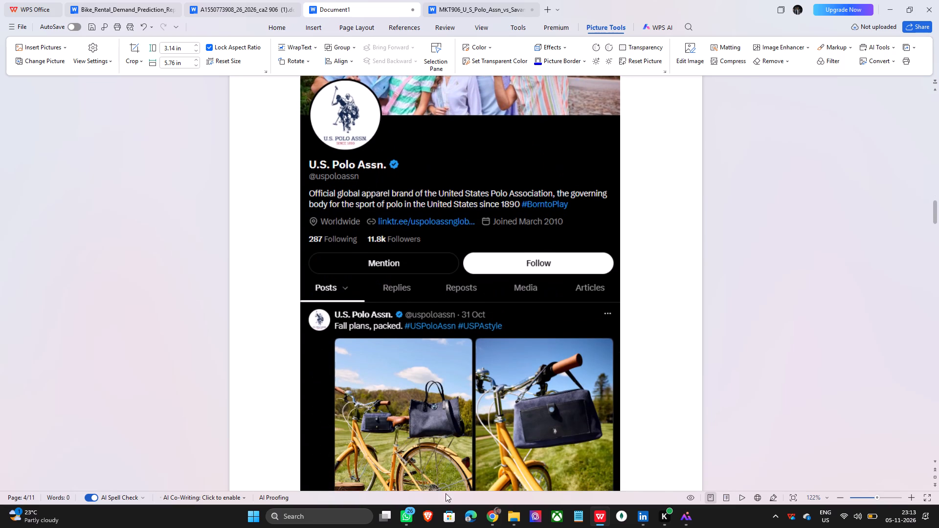
{"action": "left_click", "coordinate": [492, 510]}
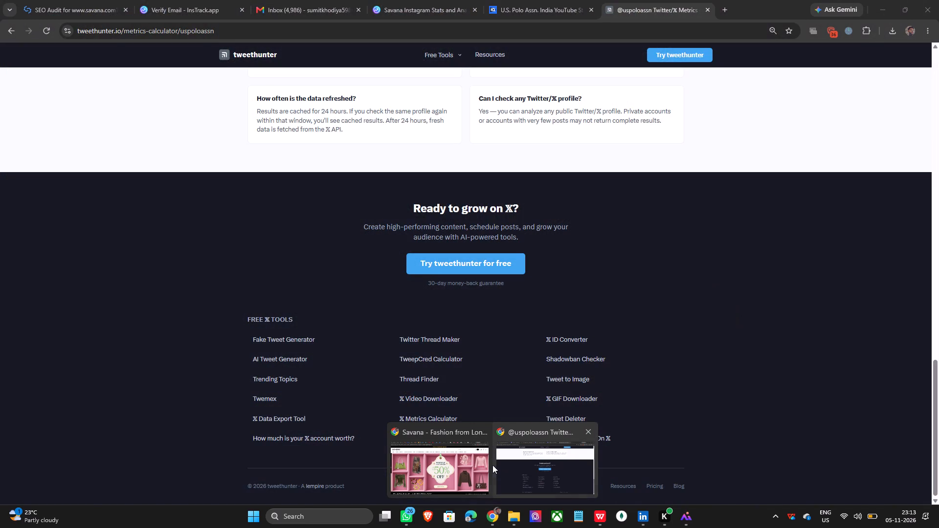
Copy Document1's U.S. Polo Assn. Facebook page screenshot into the report, on a new line directly above the 12.3 YouTube comparison heading.
{"action": "left_click", "coordinate": [465, 462]}
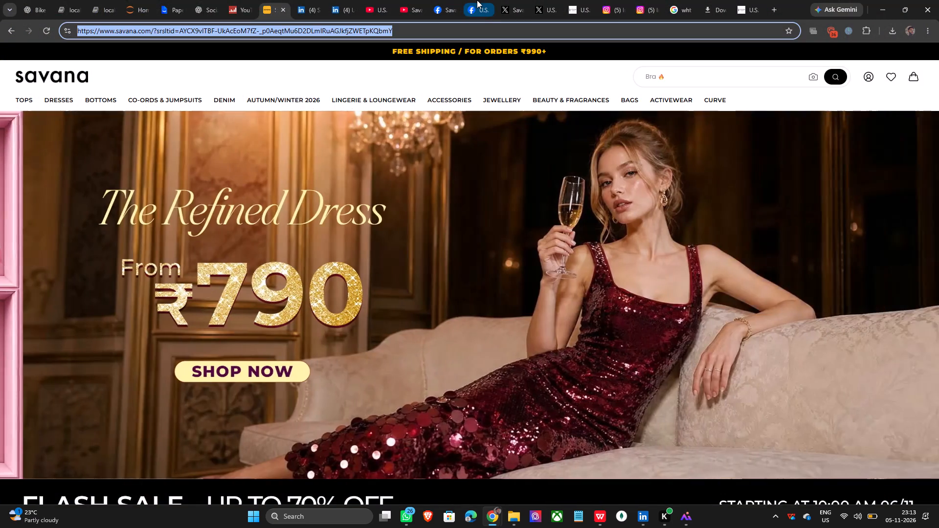
{"action": "left_click", "coordinate": [477, 0]}
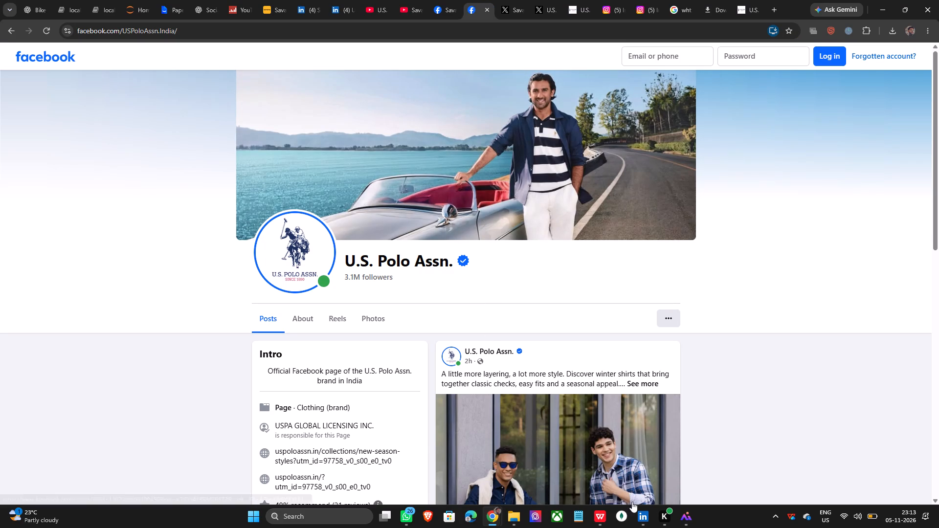
{"action": "left_click", "coordinate": [599, 516]}
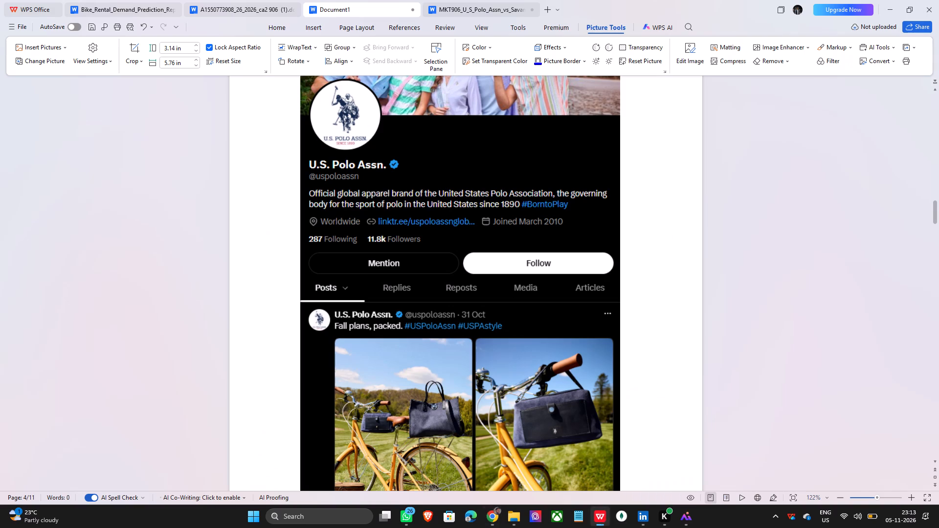
{"action": "scroll", "coordinate": [470, 238], "scroll_direction": "up", "scroll_amount": 4}
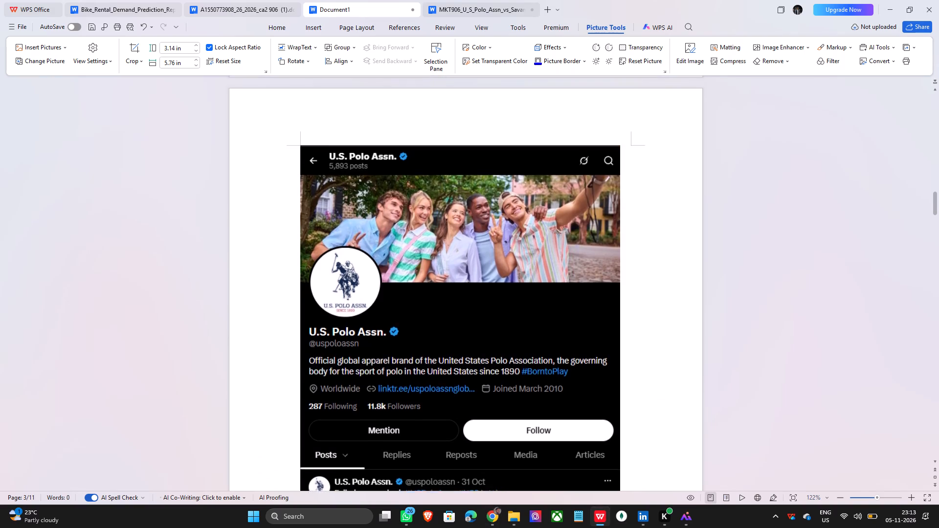
{"action": "scroll", "coordinate": [470, 238], "scroll_direction": "up", "scroll_amount": 6}
{"action": "left_click", "coordinate": [470, 315]}
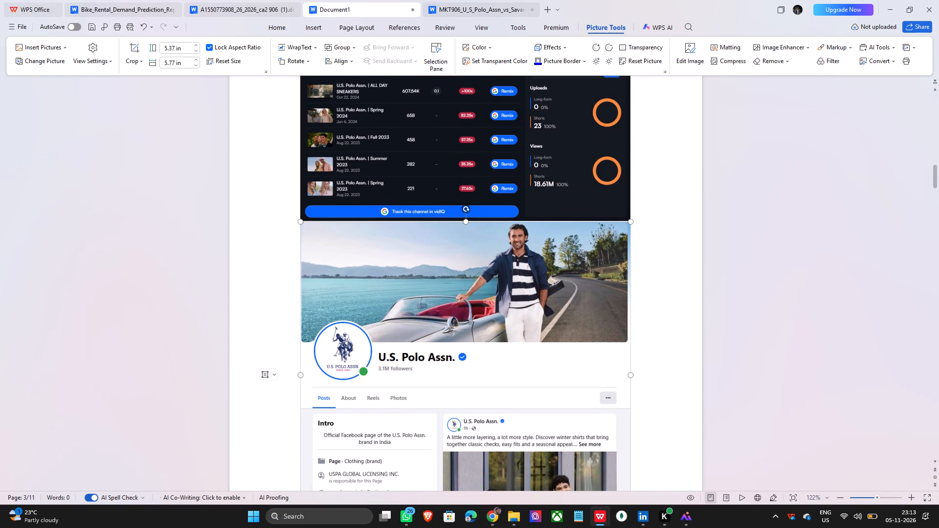
{"action": "scroll", "coordinate": [470, 315], "scroll_direction": "down", "scroll_amount": 2}
{"action": "left_click", "coordinate": [443, 269]}
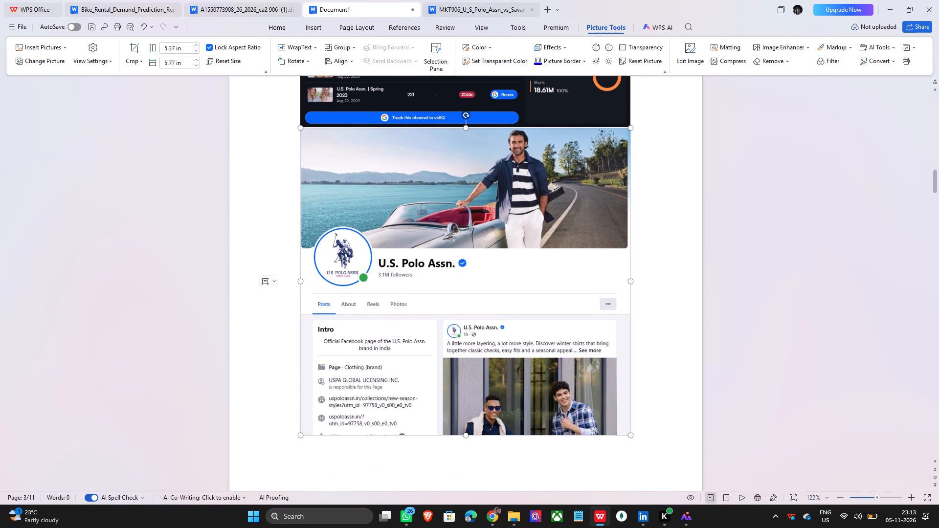
{"action": "key", "text": "ctrl+c"}
{"action": "left_click", "coordinate": [452, 0]}
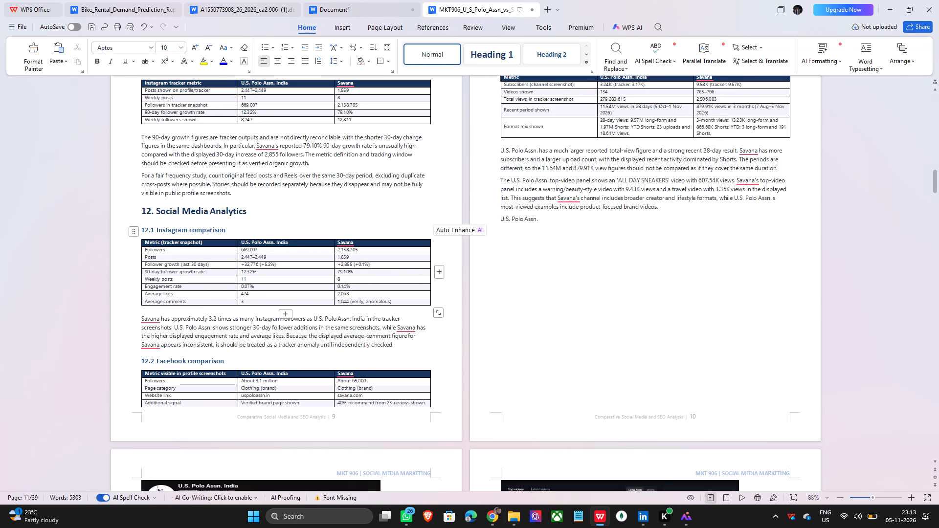
{"action": "scroll", "coordinate": [400, 374], "scroll_direction": "up", "scroll_amount": 3}
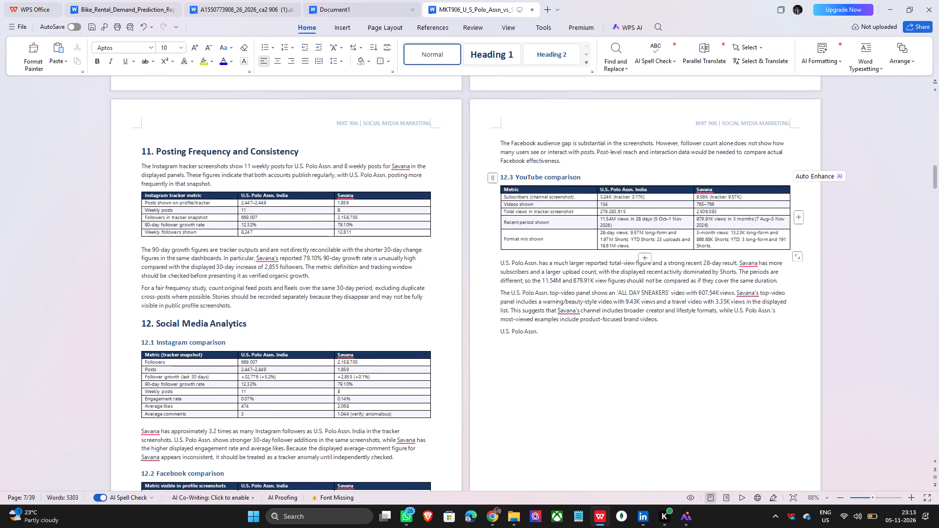
{"action": "left_click", "coordinate": [560, 160]}
{"action": "key", "text": "Return"}
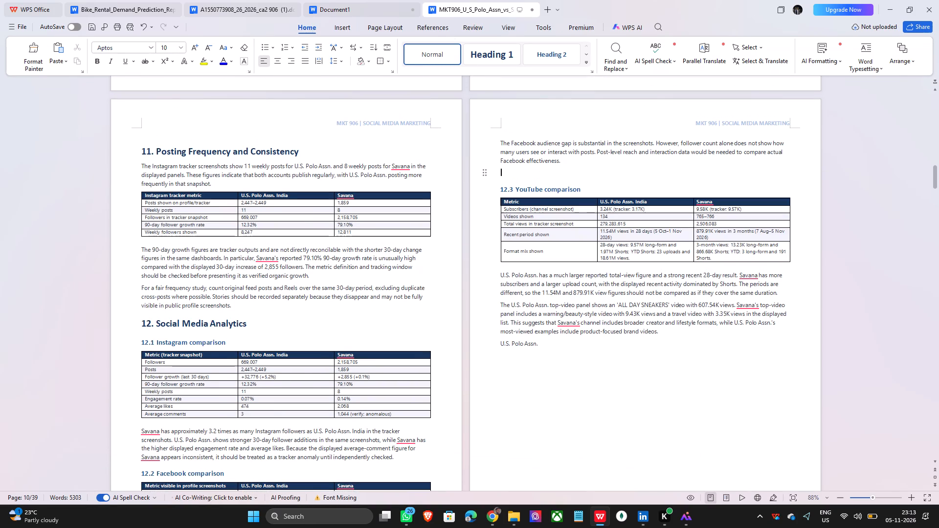
{"action": "key", "text": "ctrl+v"}
Copy the "U.S. Polo Assn." label from the end of section 12.3's text onto its own line above the Facebook page screenshot.
{"action": "scroll", "coordinate": [546, 373], "scroll_direction": "down", "scroll_amount": 2}
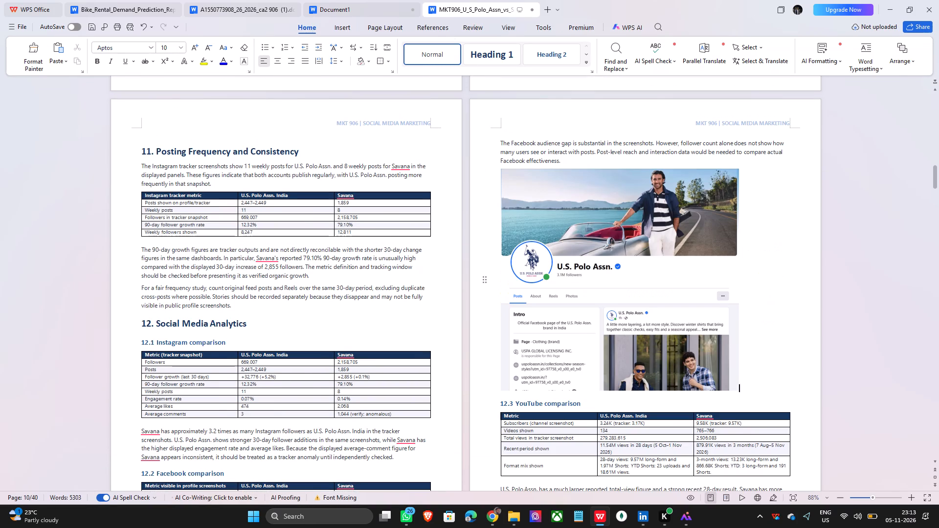
{"action": "scroll", "coordinate": [546, 373], "scroll_direction": "down", "scroll_amount": 1}
{"action": "scroll", "coordinate": [521, 419], "scroll_direction": "down", "scroll_amount": 1}
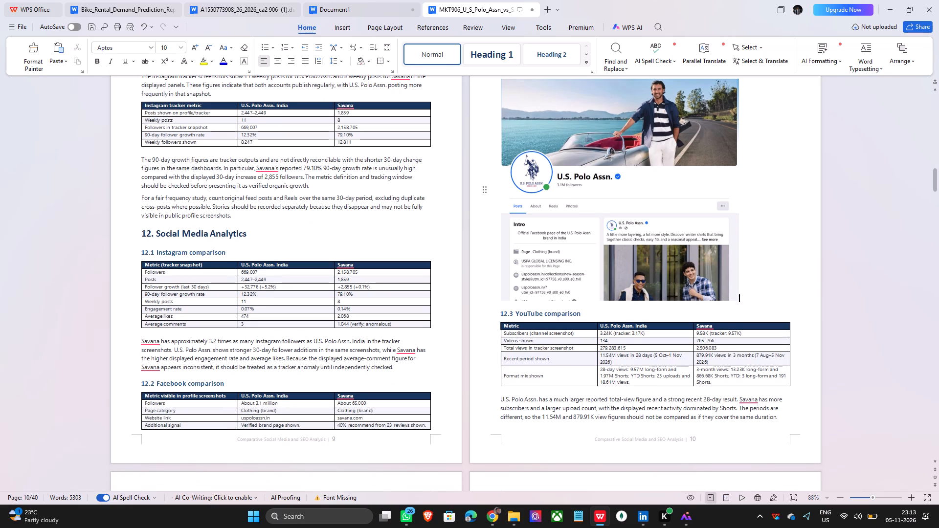
{"action": "scroll", "coordinate": [521, 419], "scroll_direction": "down", "scroll_amount": 1}
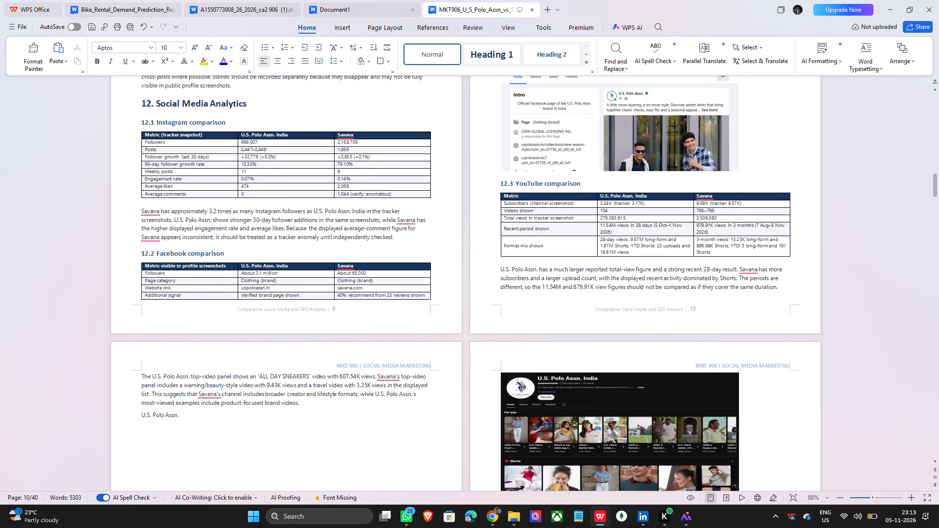
{"action": "left_click_drag", "start_coordinate": [180, 418], "coordinate": [142, 414]}
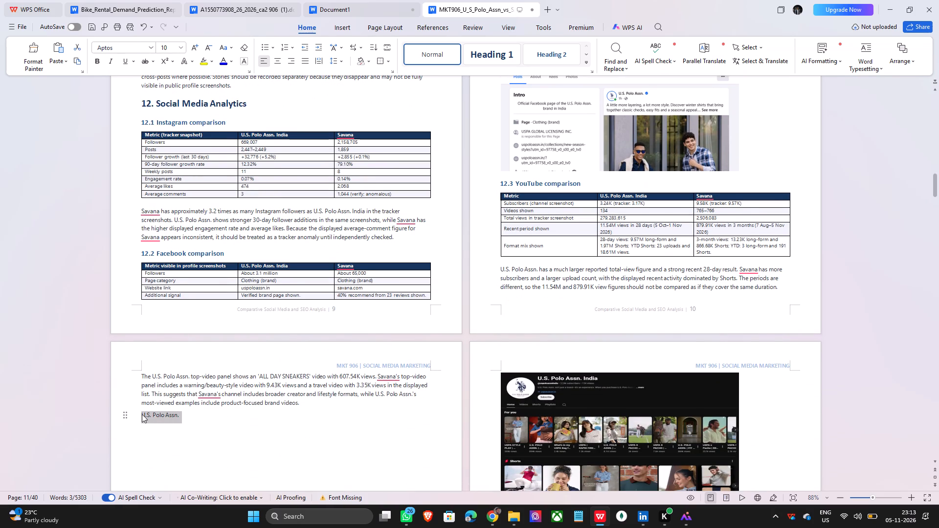
{"action": "key", "text": "ctrl+c"}
{"action": "left_click", "coordinate": [389, 404]}
{"action": "scroll", "coordinate": [522, 299], "scroll_direction": "up", "scroll_amount": 2}
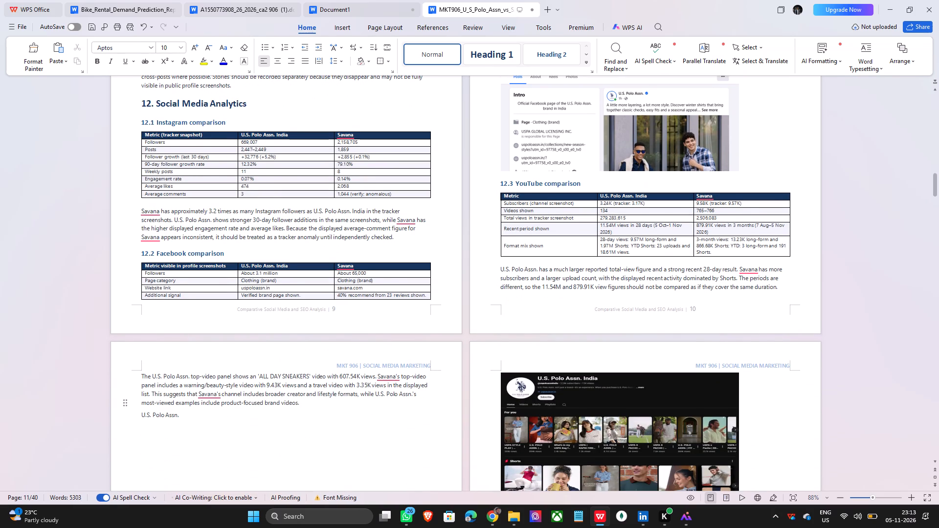
{"action": "scroll", "coordinate": [522, 299], "scroll_direction": "up", "scroll_amount": 2}
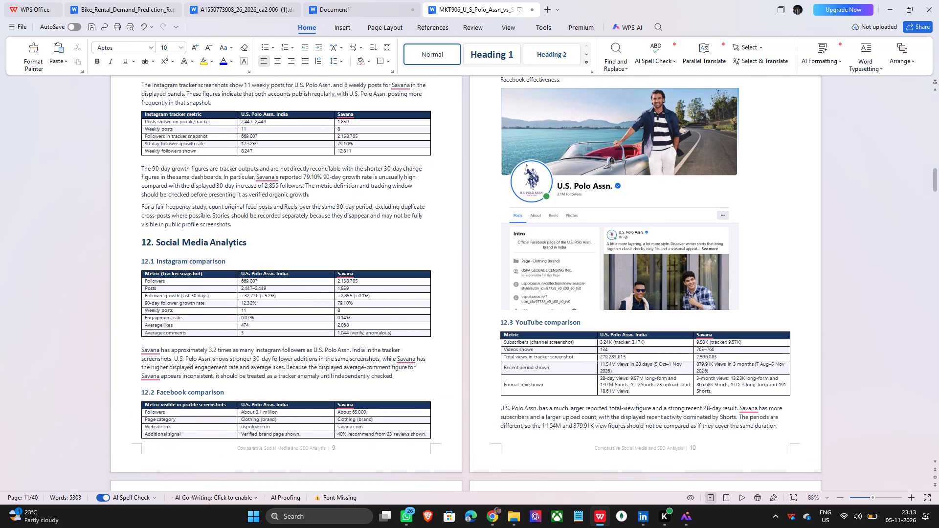
{"action": "scroll", "coordinate": [565, 85], "scroll_direction": "up", "scroll_amount": 1}
{"action": "left_click", "coordinate": [565, 116]}
{"action": "key", "text": "Return"}
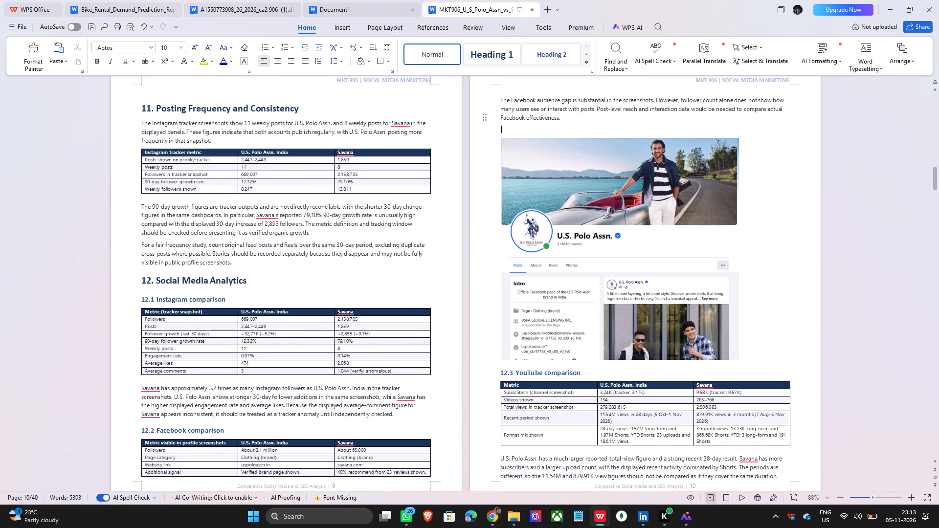
{"action": "key", "text": "ctrl+v"}
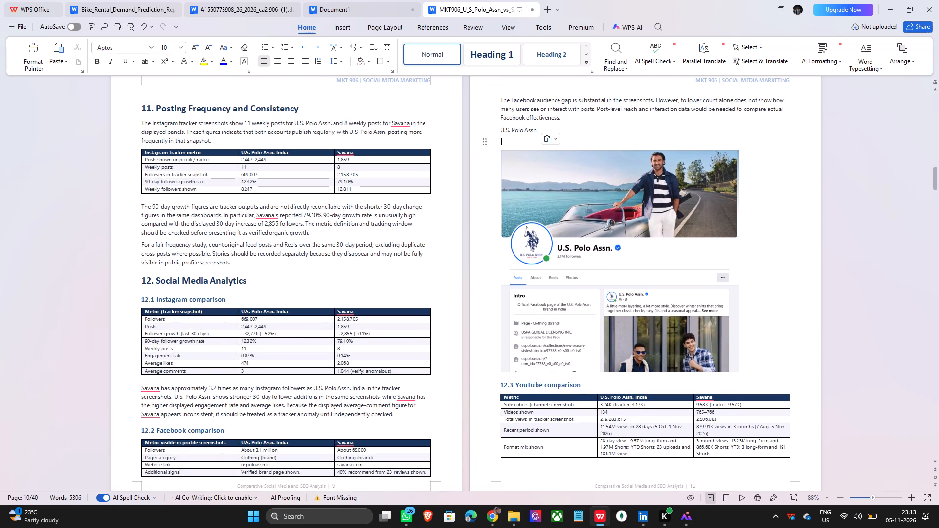
{"action": "key", "text": "BackSpace"}
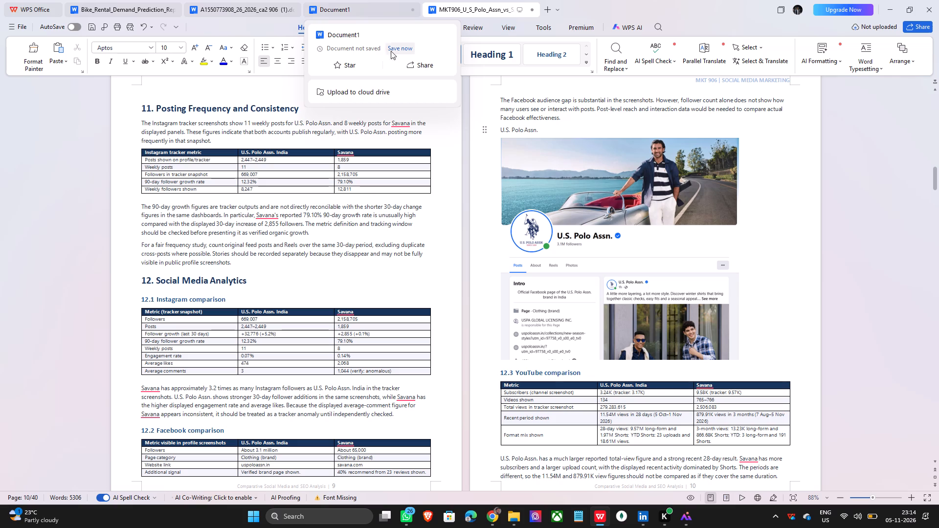
Add the label "Savana", copied from the 6.2 heading, beneath the U.S. Polo Assn. Facebook screenshot, followed by an empty line.
{"action": "scroll", "coordinate": [388, 360], "scroll_direction": "up", "scroll_amount": 4}
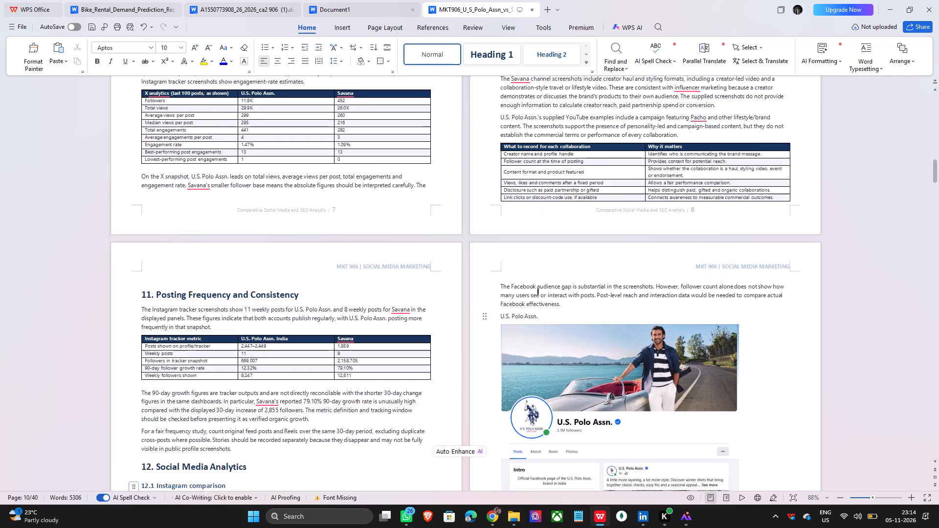
{"action": "scroll", "coordinate": [388, 360], "scroll_direction": "up", "scroll_amount": 6}
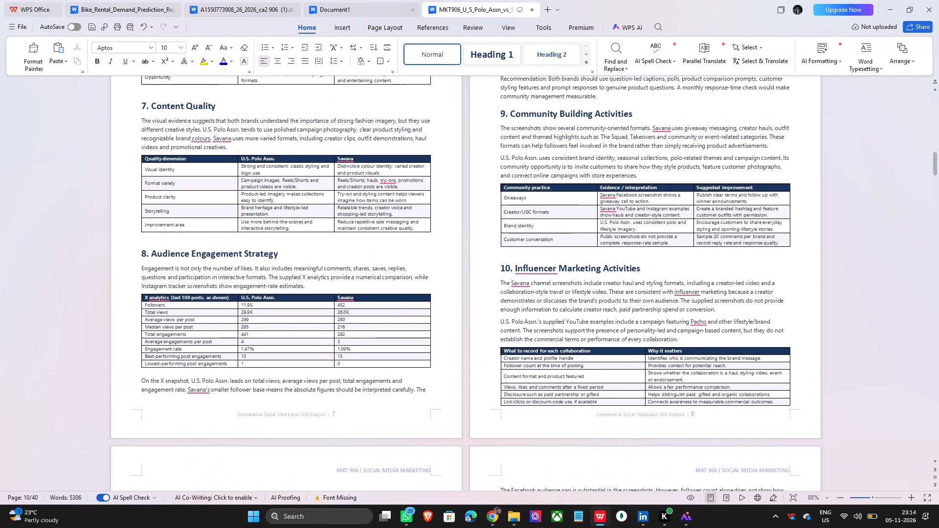
{"action": "scroll", "coordinate": [388, 360], "scroll_direction": "up", "scroll_amount": 9}
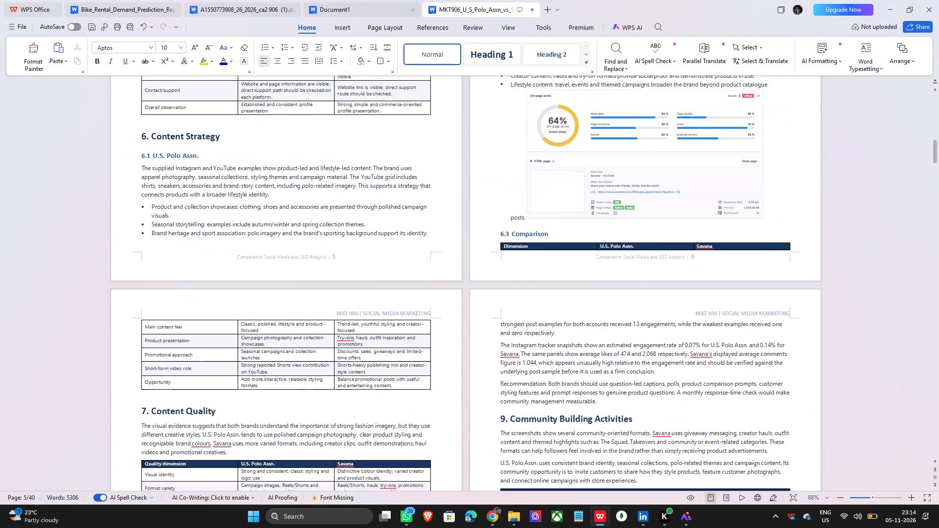
{"action": "scroll", "coordinate": [388, 360], "scroll_direction": "up", "scroll_amount": 4}
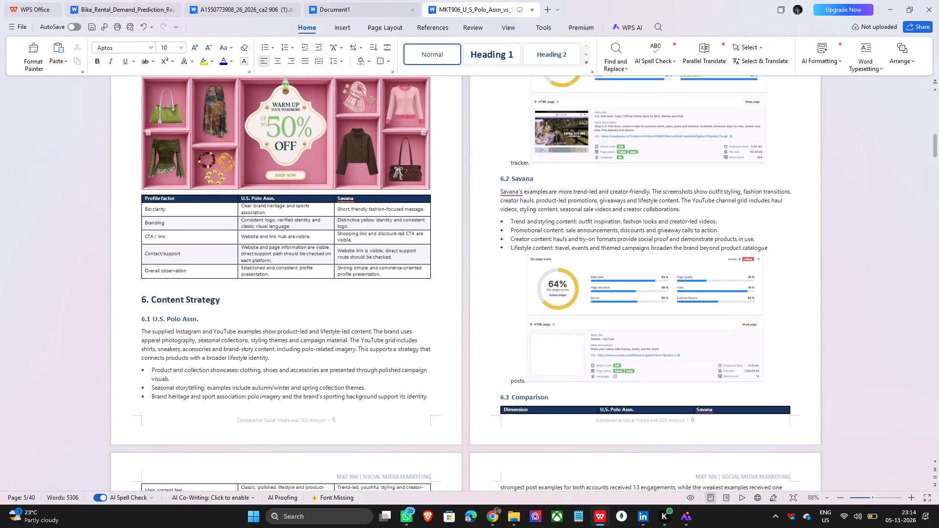
{"action": "left_click_drag", "start_coordinate": [512, 178], "coordinate": [533, 178]}
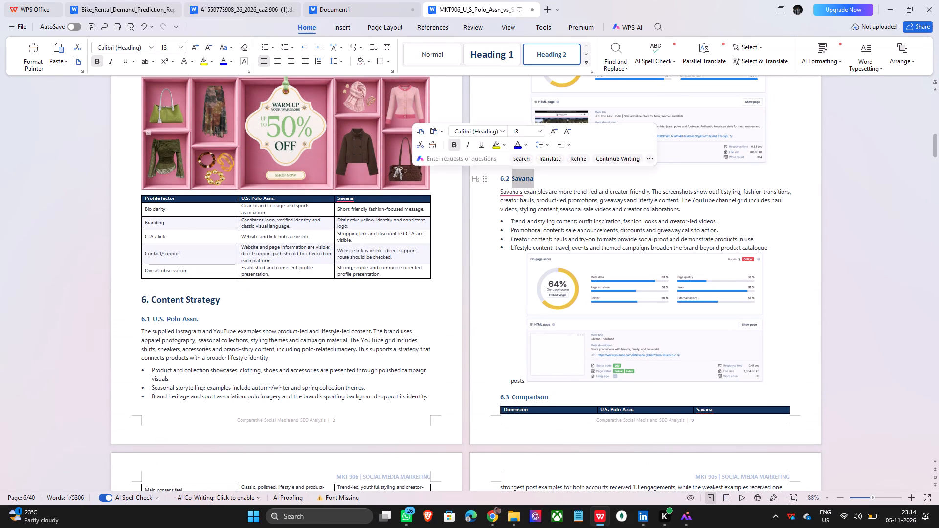
{"action": "key", "text": "ctrl+c"}
{"action": "scroll", "coordinate": [533, 178], "scroll_direction": "down", "scroll_amount": 10}
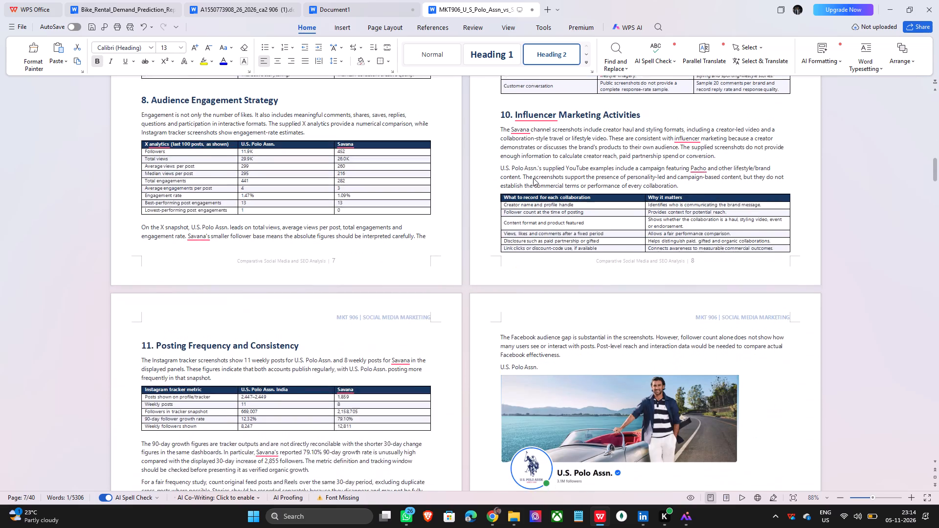
{"action": "scroll", "coordinate": [533, 178], "scroll_direction": "down", "scroll_amount": 2}
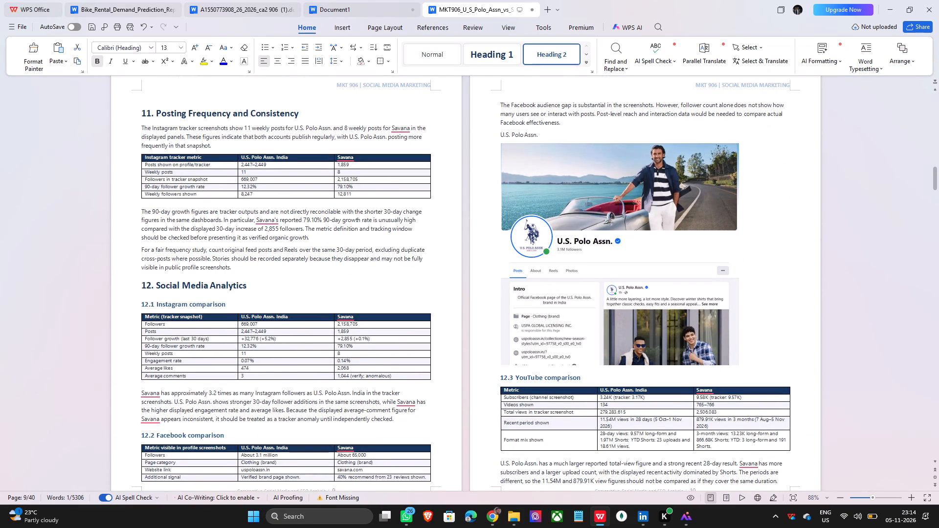
{"action": "left_click", "coordinate": [744, 360]}
{"action": "key", "text": "Return"}
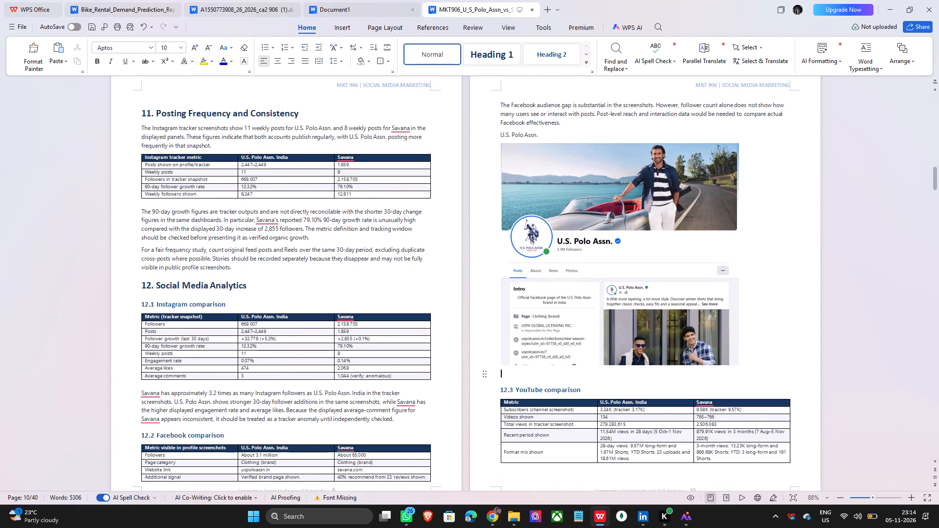
{"action": "key", "text": "ctrl+v"}
{"action": "key", "text": "Return"}
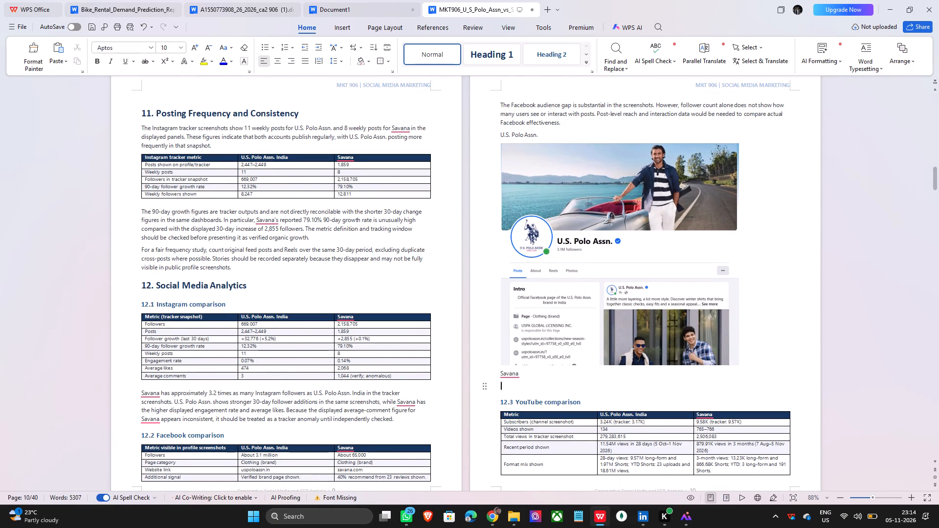
Delete the U.S. Polo Assn. Facebook page screenshot from Document1.
{"action": "left_click", "coordinate": [379, 1]}
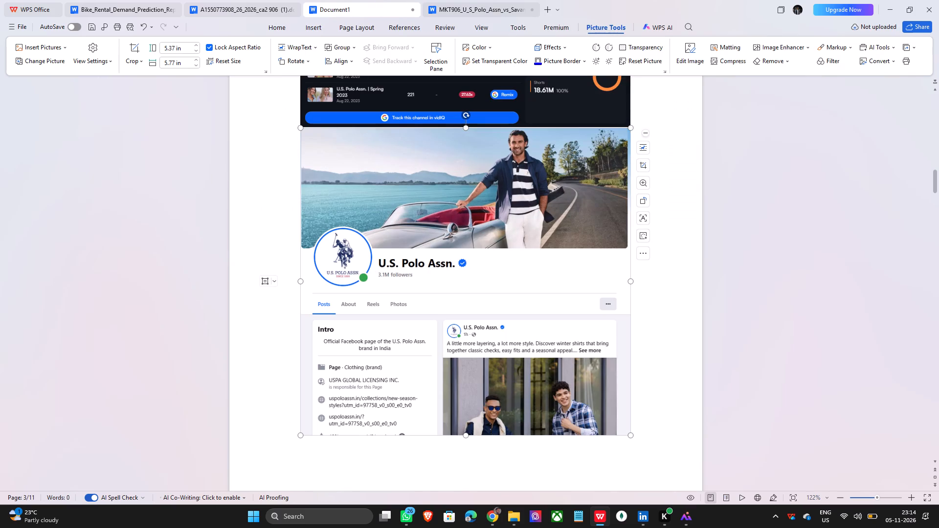
{"action": "left_click", "coordinate": [431, 154]}
{"action": "key", "text": "Delete"}
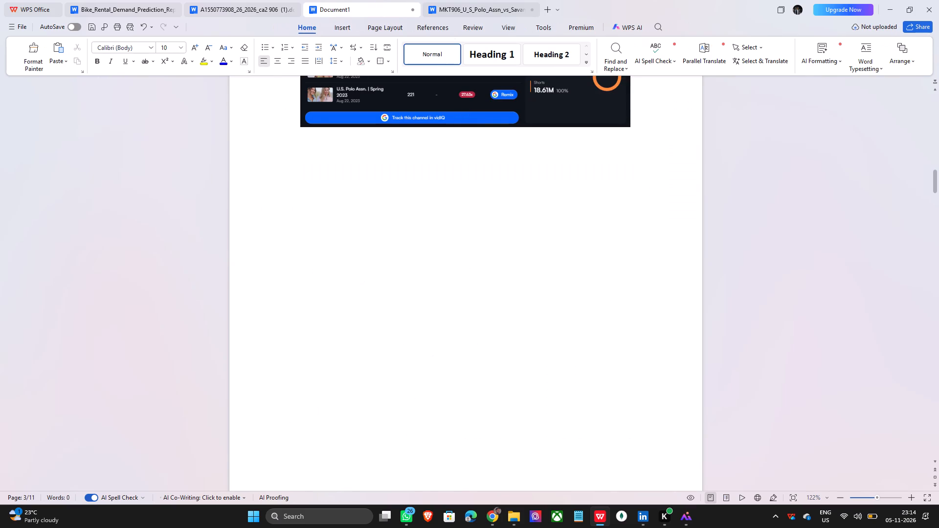
Copy Document1's Savana Facebook page screenshot into the report, on the empty line beneath the "Savana" label above the 12.3 heading.
{"action": "scroll", "coordinate": [431, 212], "scroll_direction": "up", "scroll_amount": 6}
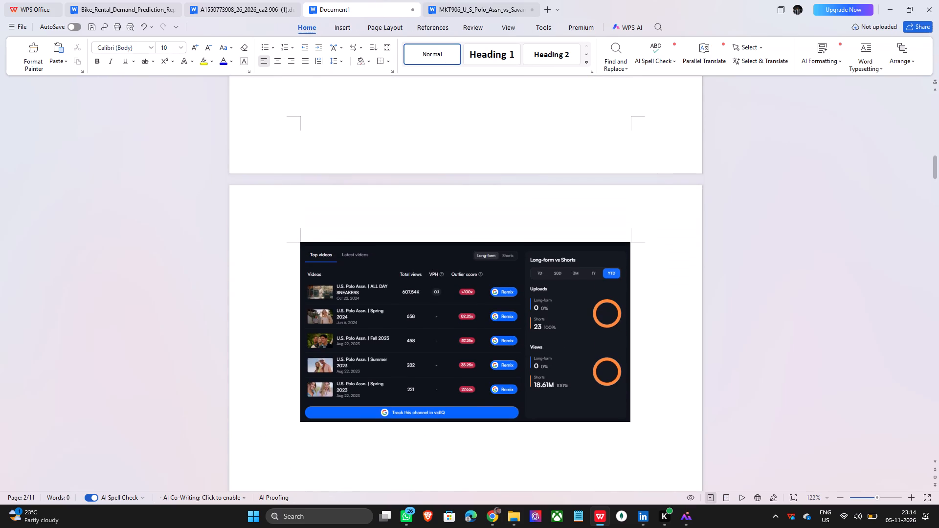
{"action": "scroll", "coordinate": [431, 212], "scroll_direction": "up", "scroll_amount": 3}
{"action": "scroll", "coordinate": [431, 212], "scroll_direction": "down", "scroll_amount": 12}
{"action": "scroll", "coordinate": [431, 212], "scroll_direction": "up", "scroll_amount": 2}
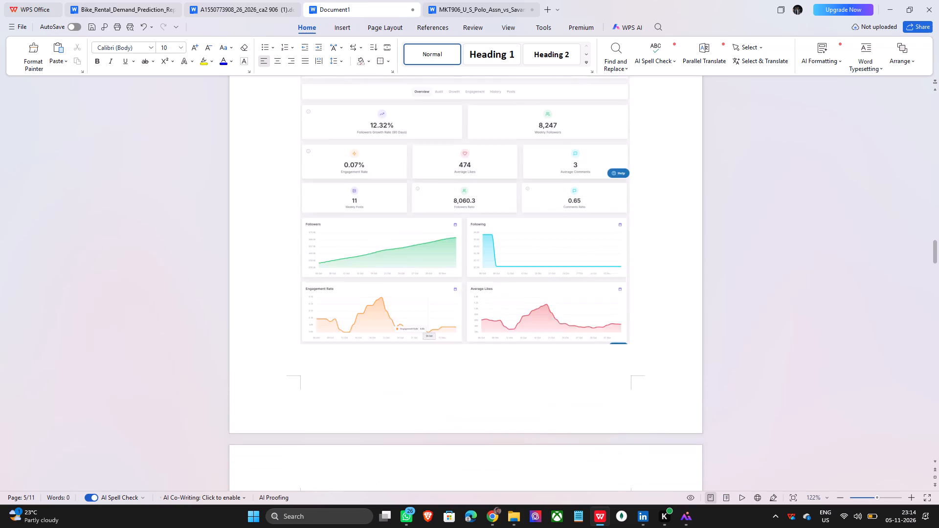
{"action": "scroll", "coordinate": [431, 212], "scroll_direction": "up", "scroll_amount": 4}
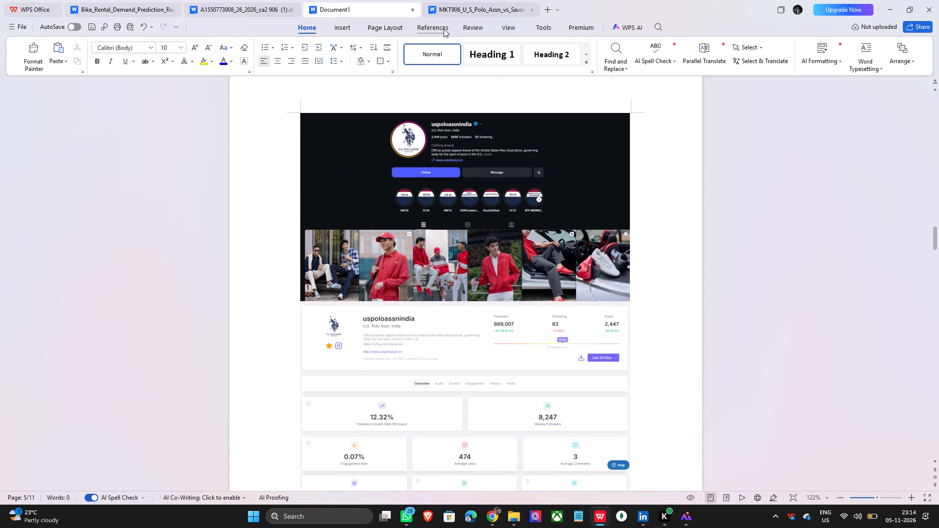
{"action": "scroll", "coordinate": [413, 183], "scroll_direction": "down", "scroll_amount": 5}
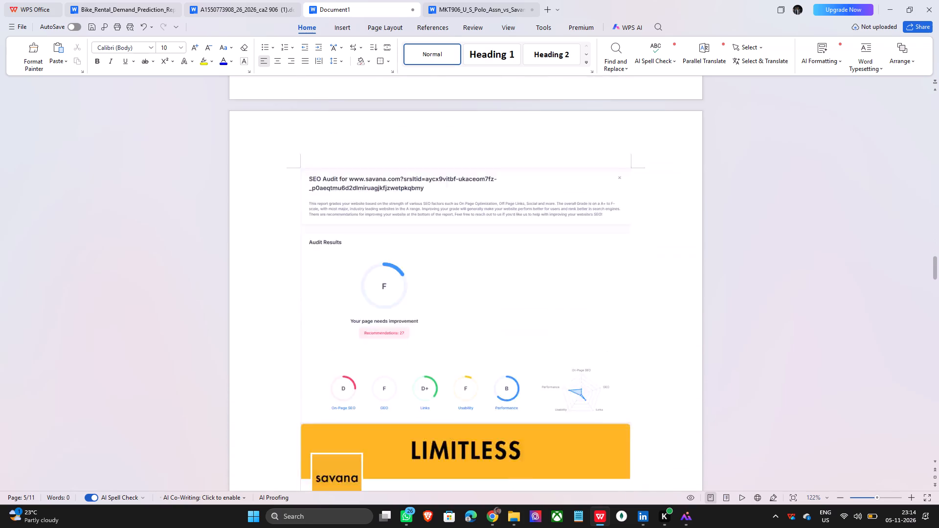
{"action": "scroll", "coordinate": [413, 183], "scroll_direction": "down", "scroll_amount": 6}
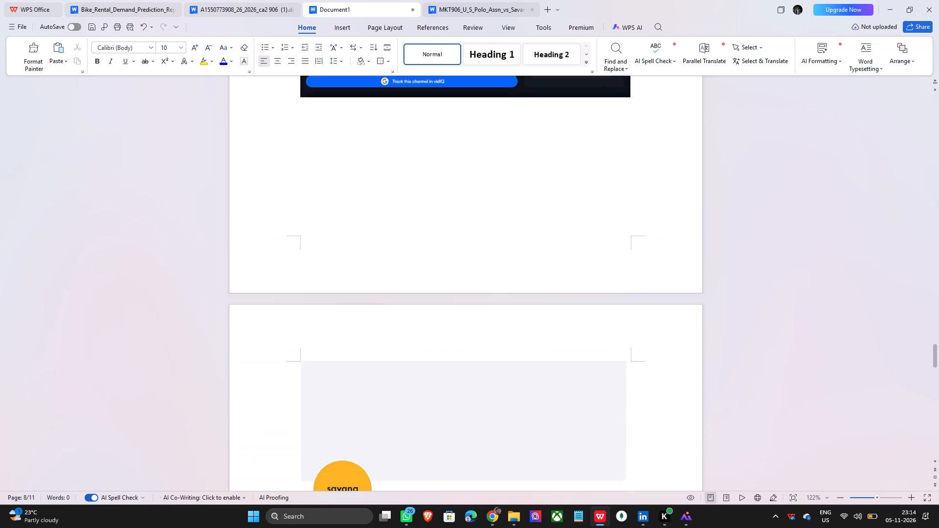
{"action": "scroll", "coordinate": [413, 183], "scroll_direction": "down", "scroll_amount": 1}
{"action": "scroll", "coordinate": [413, 183], "scroll_direction": "up", "scroll_amount": 6}
{"action": "scroll", "coordinate": [413, 183], "scroll_direction": "down", "scroll_amount": 2}
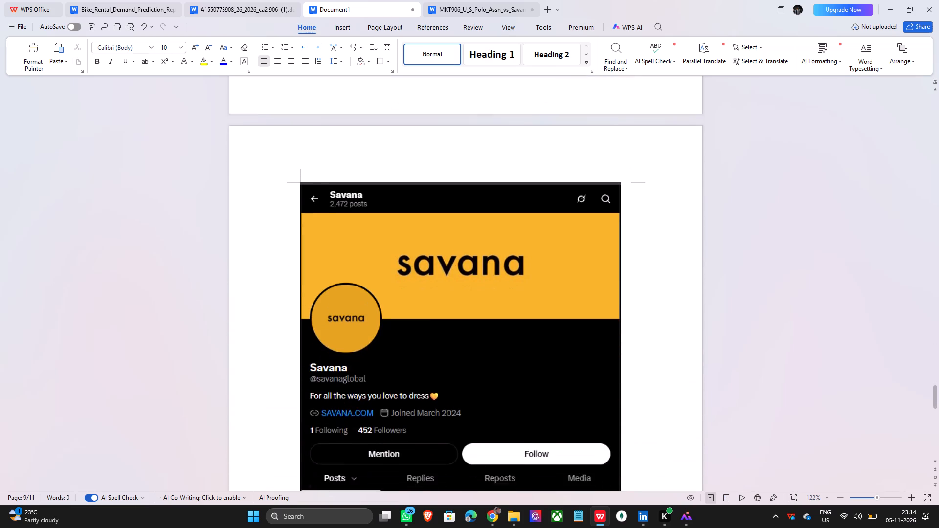
{"action": "scroll", "coordinate": [413, 183], "scroll_direction": "down", "scroll_amount": 1}
{"action": "scroll", "coordinate": [413, 183], "scroll_direction": "up", "scroll_amount": 8}
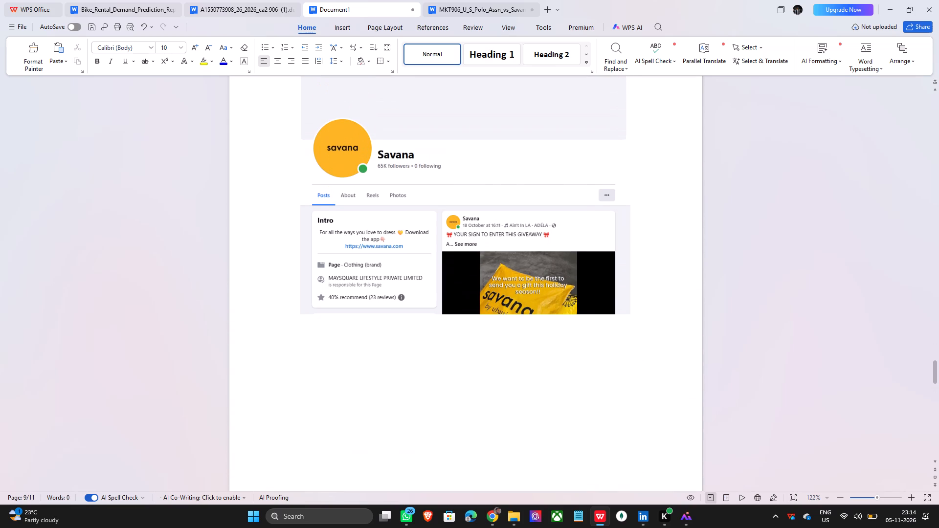
{"action": "scroll", "coordinate": [413, 183], "scroll_direction": "up", "scroll_amount": 1}
{"action": "left_click", "coordinate": [460, 185]}
{"action": "key", "text": "ctrl+c"}
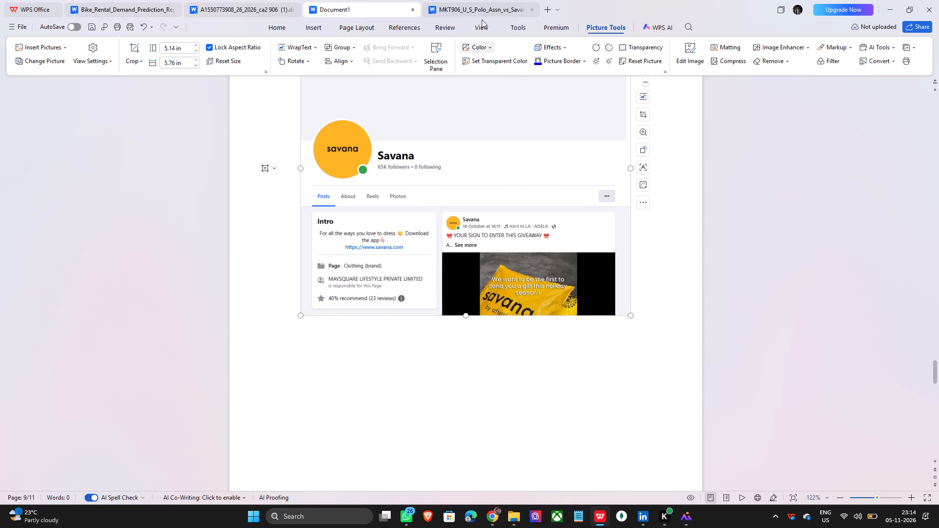
{"action": "left_click", "coordinate": [454, 0]}
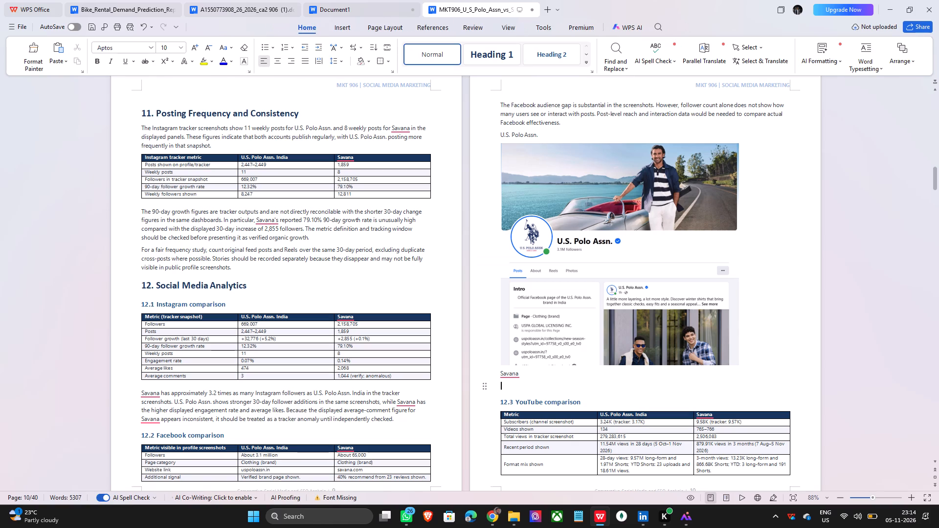
{"action": "key", "text": "ctrl+v"}
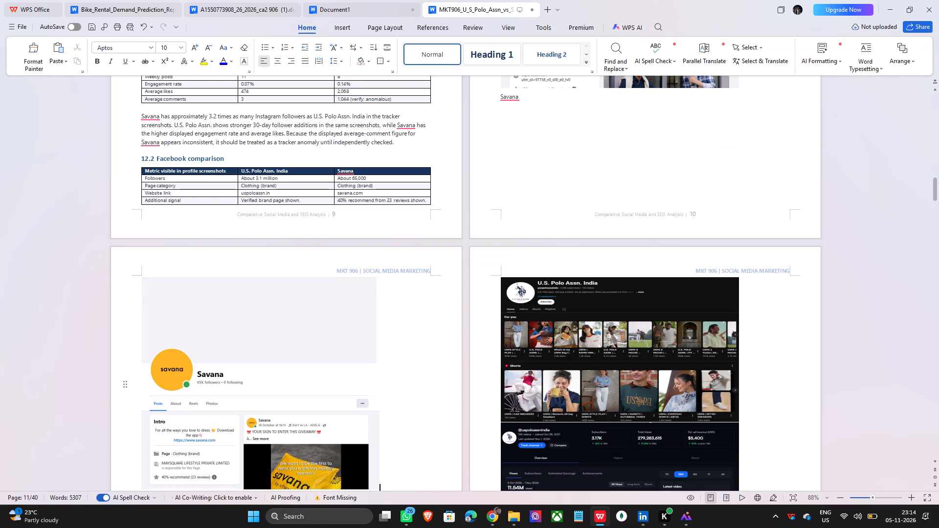
Switch to Chrome and close the Savana and U.S. Polo Assn. Facebook pages.
{"action": "left_click", "coordinate": [497, 521]}
{"action": "left_click", "coordinate": [459, 473]}
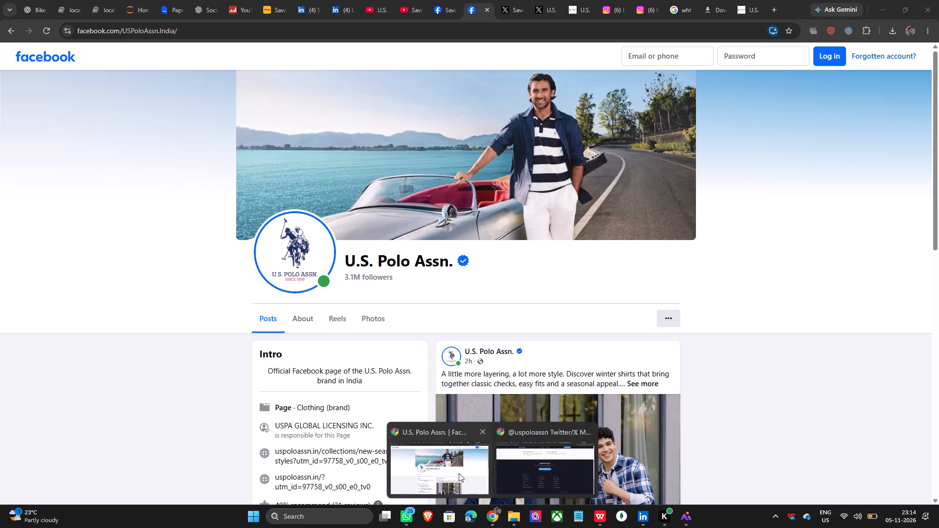
{"action": "left_click", "coordinate": [444, 12]}
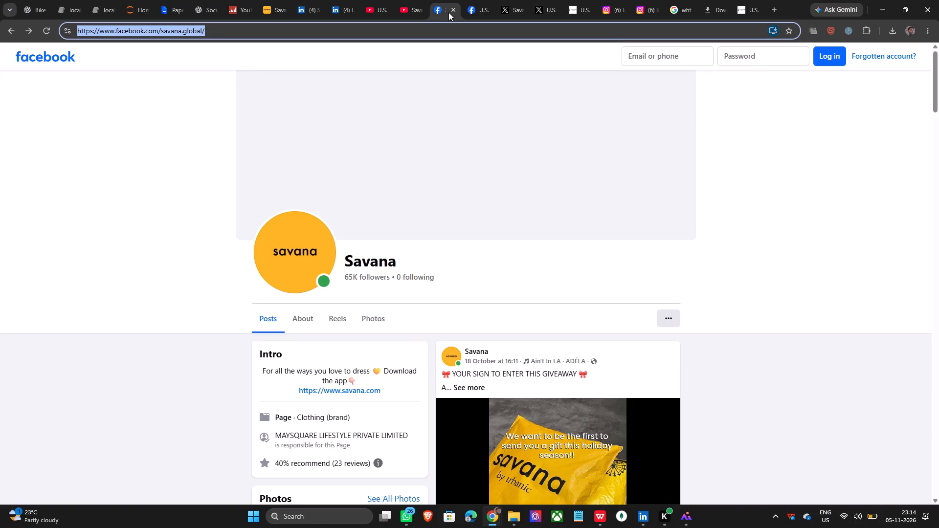
{"action": "left_click", "coordinate": [452, 12]}
{"action": "left_click", "coordinate": [452, 12]}
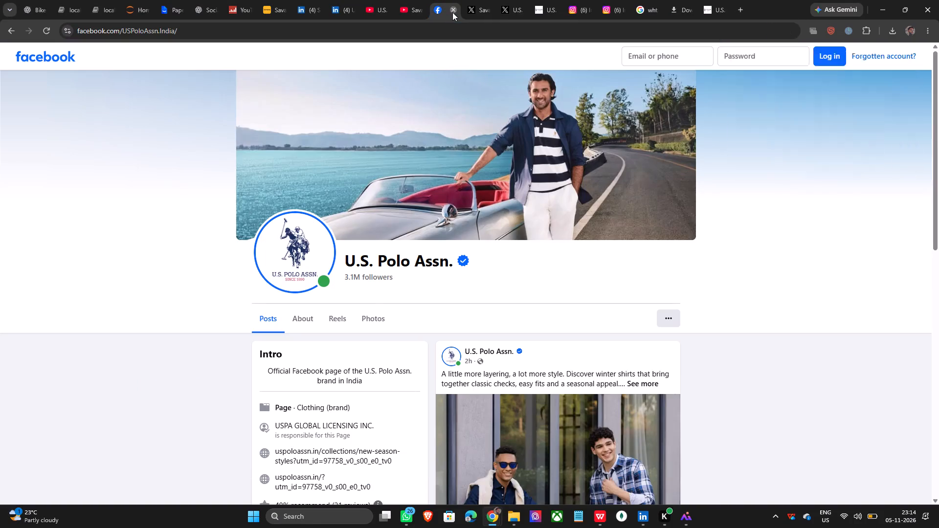
{"action": "left_click", "coordinate": [492, 521]}
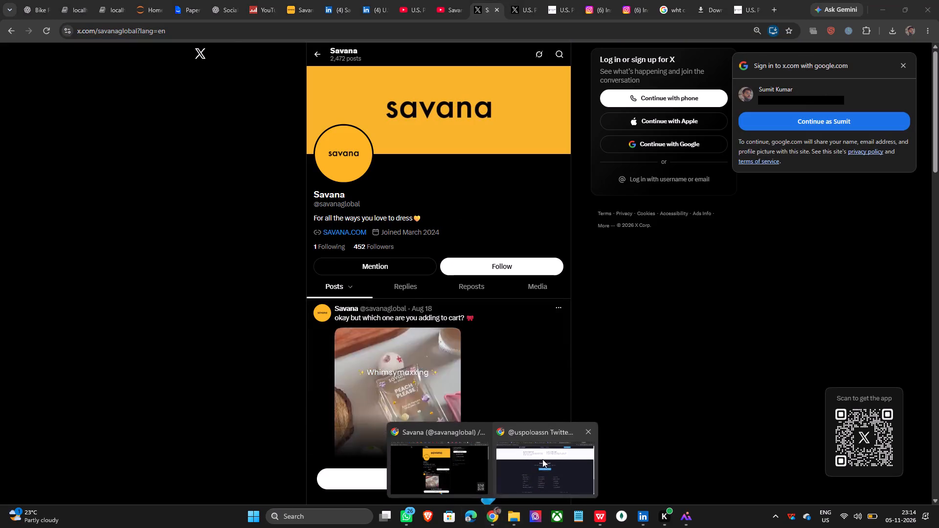
In the report, copy the "U.S. Polo Assn." label above the Facebook screenshot onto a new line after section 12.1's closing paragraph.
{"action": "left_click", "coordinate": [603, 526]}
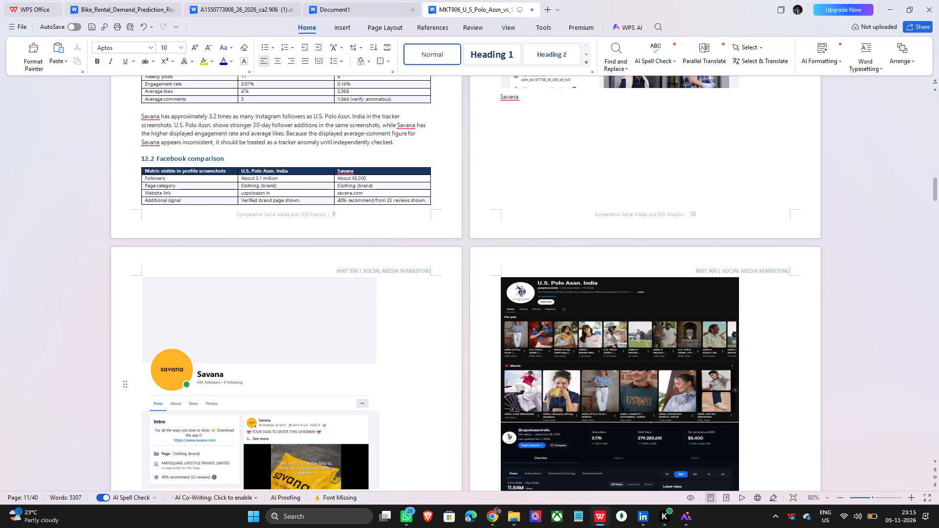
{"action": "scroll", "coordinate": [500, 260], "scroll_direction": "down", "scroll_amount": 6}
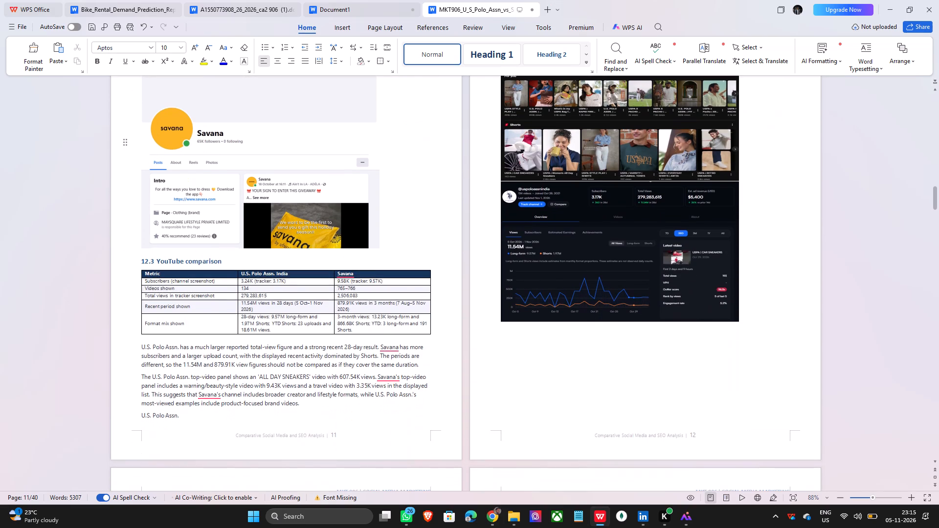
{"action": "scroll", "coordinate": [500, 260], "scroll_direction": "up", "scroll_amount": 9}
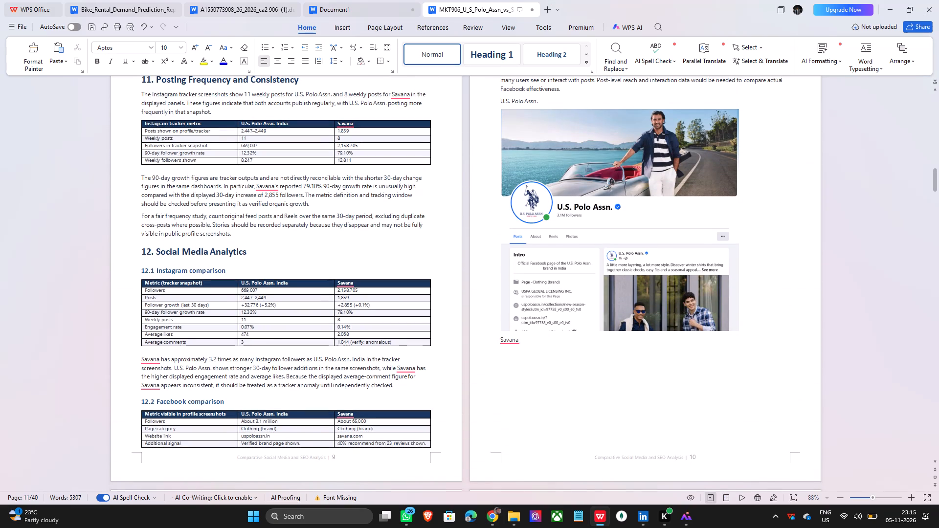
{"action": "scroll", "coordinate": [500, 260], "scroll_direction": "up", "scroll_amount": 1}
{"action": "left_click", "coordinate": [401, 386]}
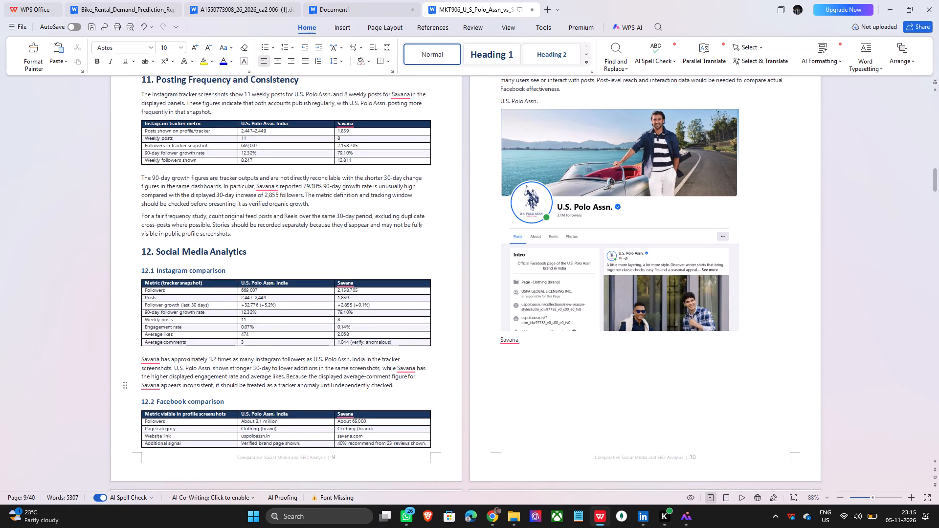
{"action": "key", "text": "Return"}
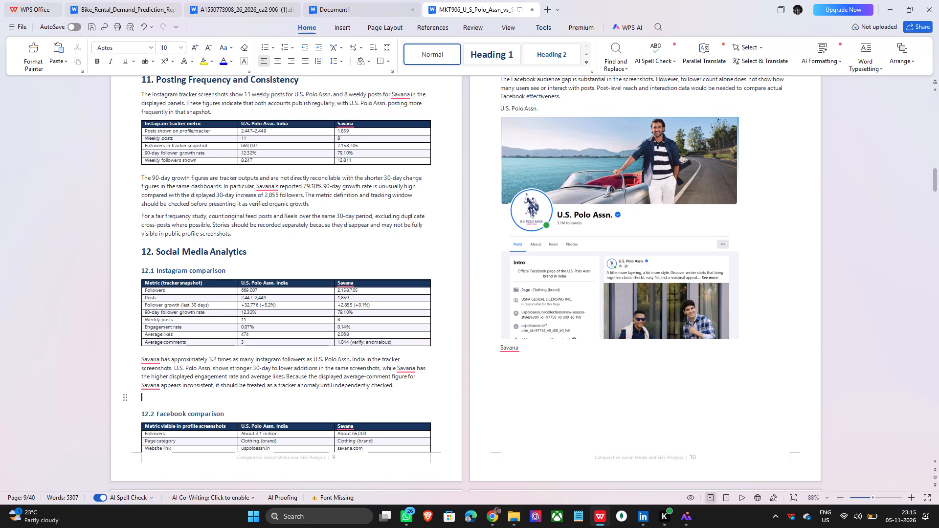
{"action": "scroll", "coordinate": [505, 347], "scroll_direction": "up", "scroll_amount": 1}
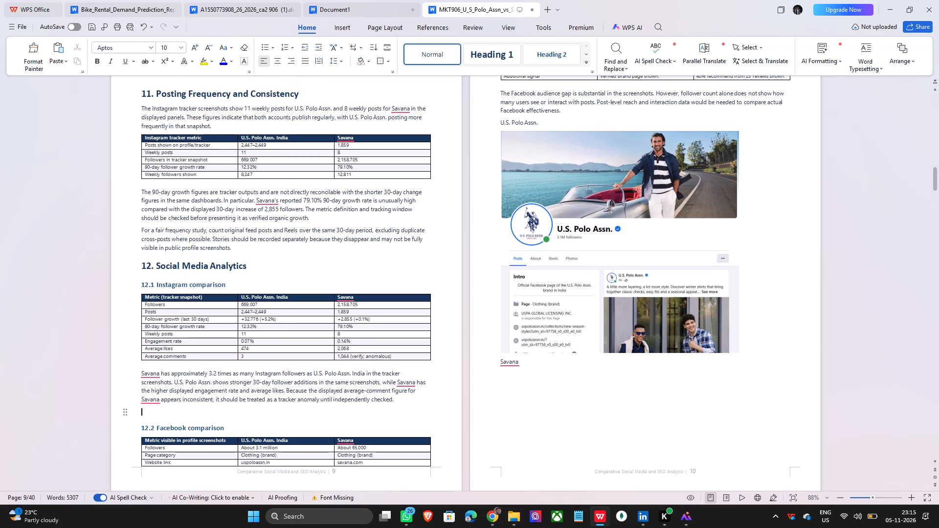
{"action": "left_click_drag", "start_coordinate": [500, 120], "coordinate": [537, 121]}
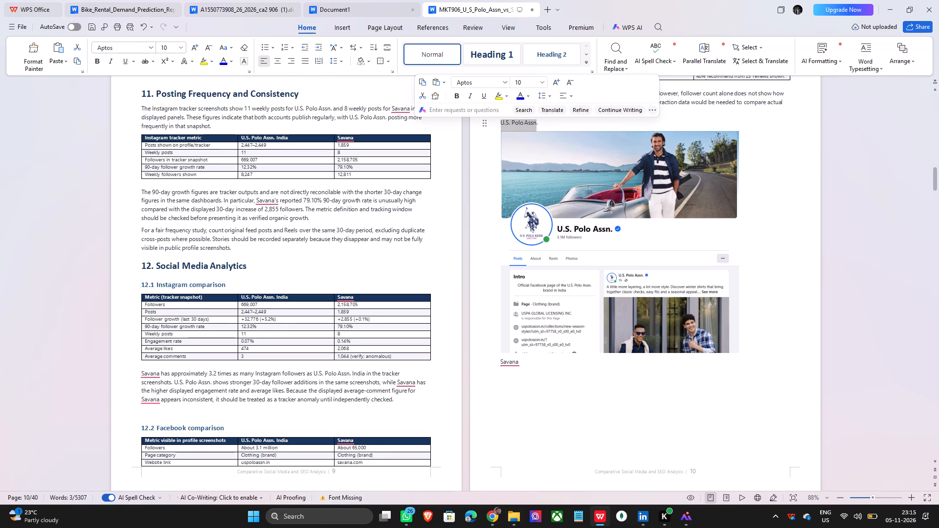
{"action": "left_click_drag", "start_coordinate": [538, 121], "coordinate": [501, 123]}
{"action": "key", "text": "ctrl+c"}
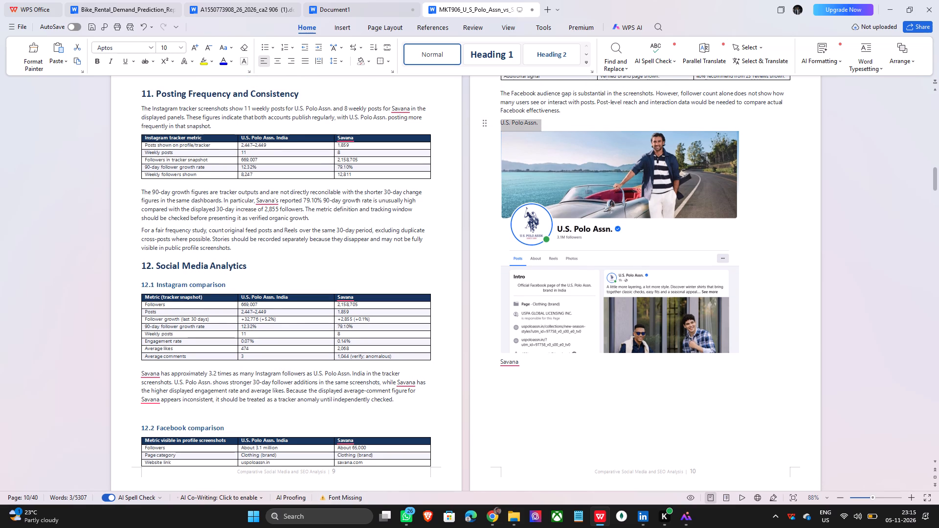
{"action": "left_click", "coordinate": [201, 411]}
{"action": "key", "text": "ctrl+v"}
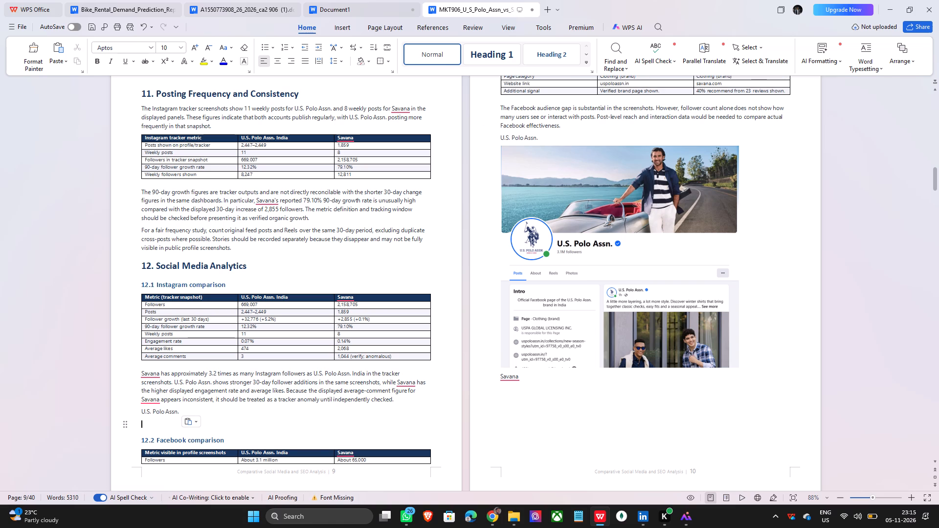
Bold the "U.S. Polo Assn." label ending section 12.1 and the "U.S. Polo Assn." and "Savana" labels around the first Facebook screenshot.
{"action": "left_click_drag", "start_coordinate": [140, 411], "coordinate": [177, 410]}
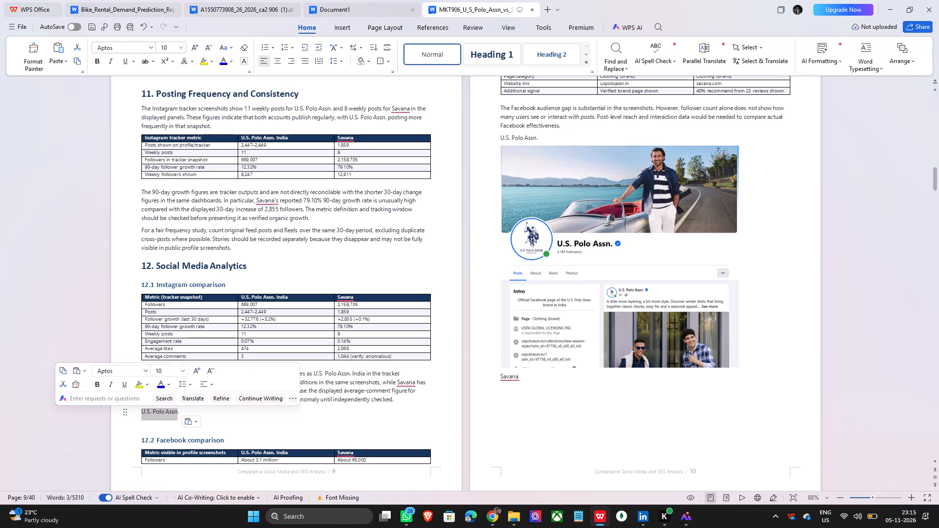
{"action": "left_click", "coordinate": [99, 62]}
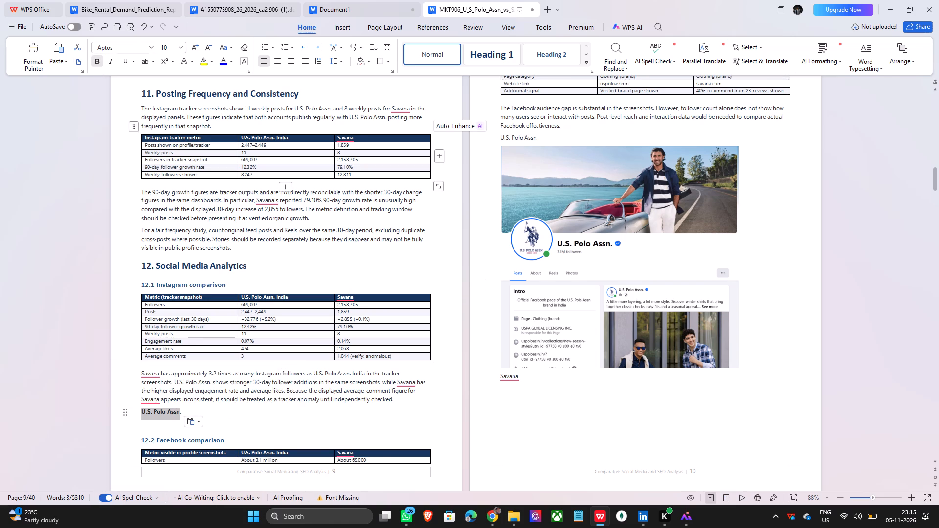
{"action": "left_click_drag", "start_coordinate": [501, 135], "coordinate": [533, 137]}
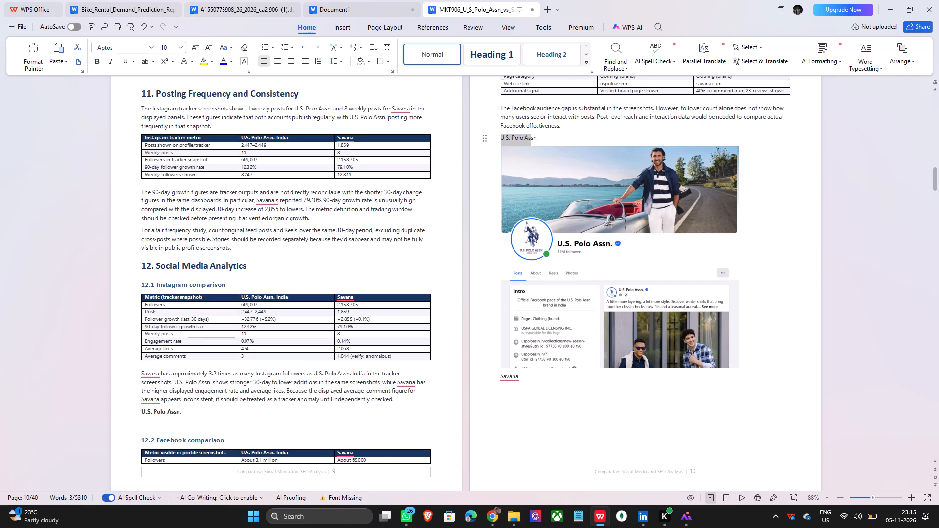
{"action": "left_click_drag", "start_coordinate": [533, 137], "coordinate": [537, 137]}
{"action": "left_click", "coordinate": [463, 111]}
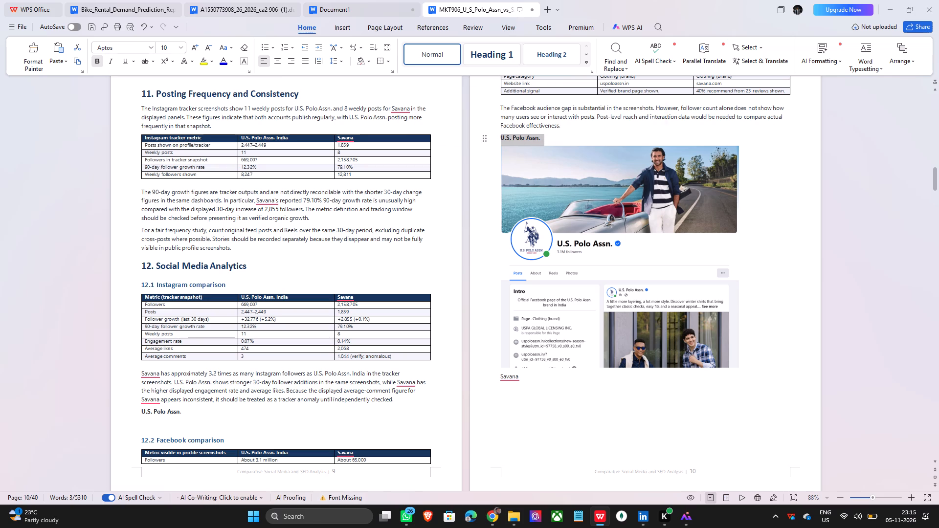
{"action": "left_click_drag", "start_coordinate": [522, 378], "coordinate": [498, 377]}
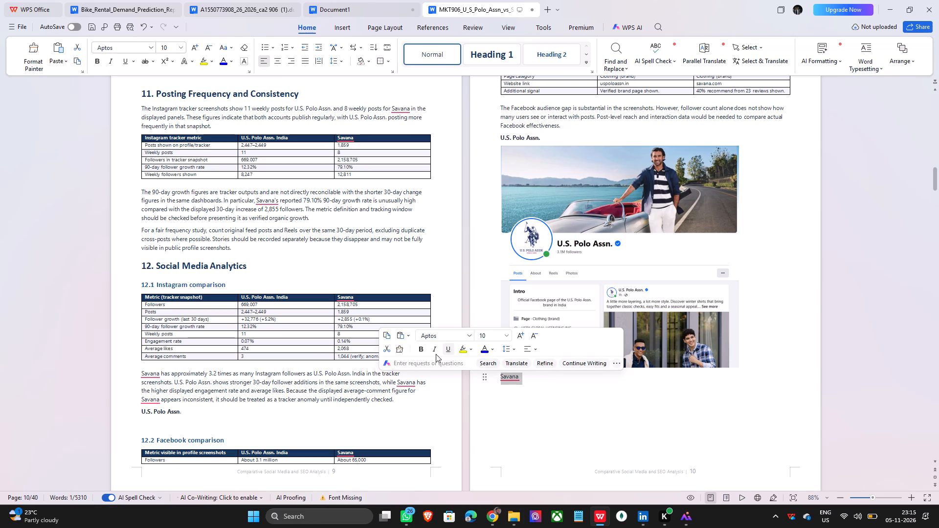
{"action": "left_click", "coordinate": [425, 353]}
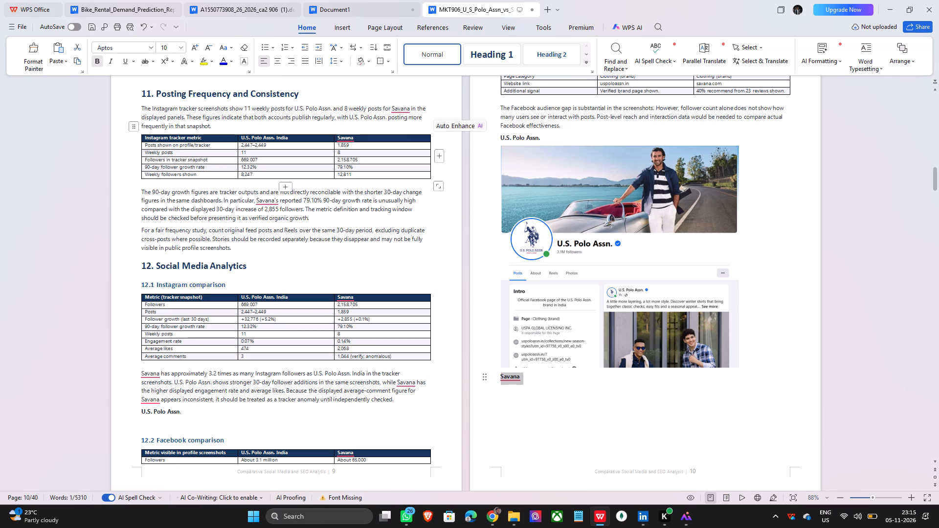
Delete the Savana Facebook page screenshot from Document1.
{"action": "left_click", "coordinate": [323, 1]}
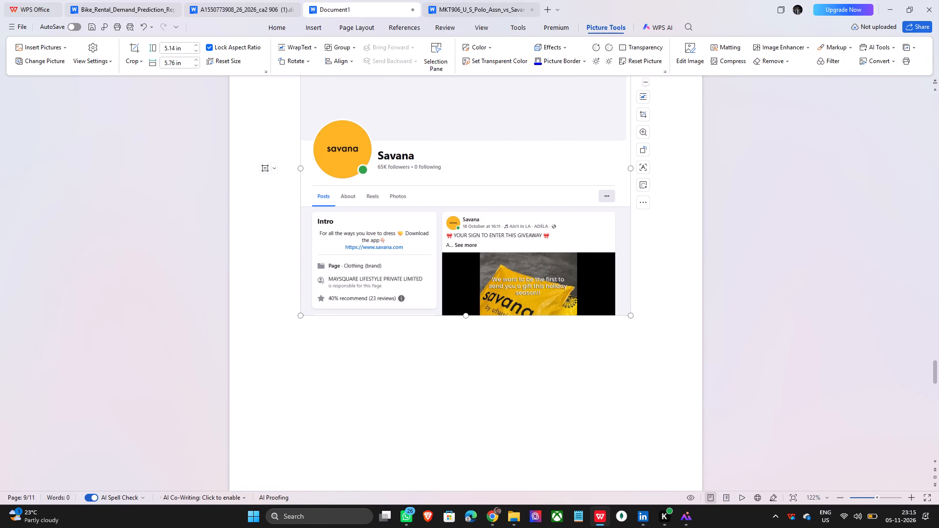
{"action": "scroll", "coordinate": [409, 232], "scroll_direction": "up", "scroll_amount": 4}
{"action": "left_click", "coordinate": [409, 232]}
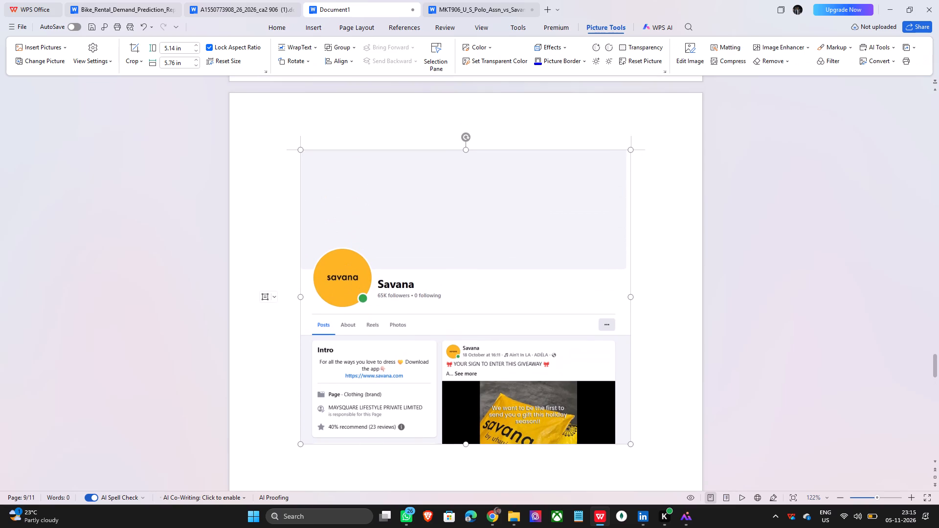
{"action": "key", "text": "Delete"}
Copy the Savana Instagram profile screenshot on the last page of Document1.
{"action": "scroll", "coordinate": [409, 232], "scroll_direction": "down", "scroll_amount": 6}
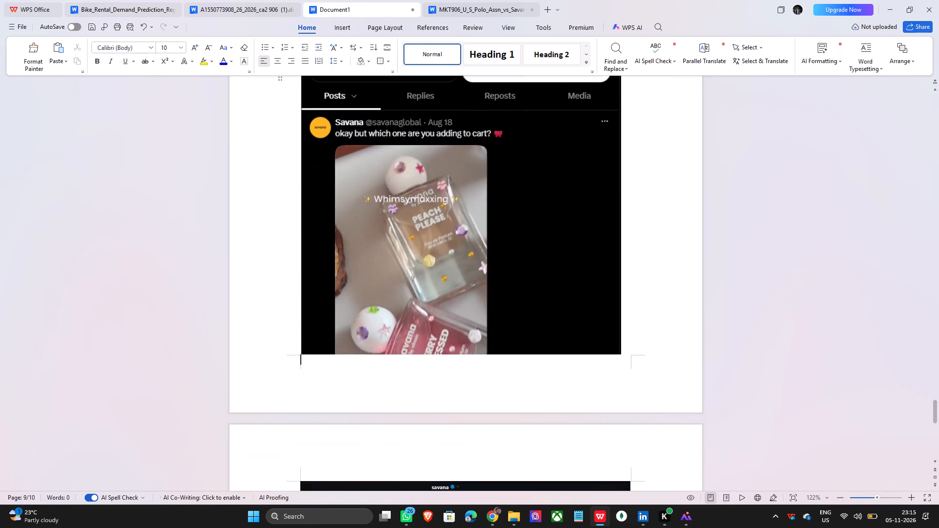
{"action": "scroll", "coordinate": [409, 232], "scroll_direction": "down", "scroll_amount": 3}
{"action": "scroll", "coordinate": [409, 232], "scroll_direction": "up", "scroll_amount": 5}
{"action": "scroll", "coordinate": [409, 232], "scroll_direction": "down", "scroll_amount": 1}
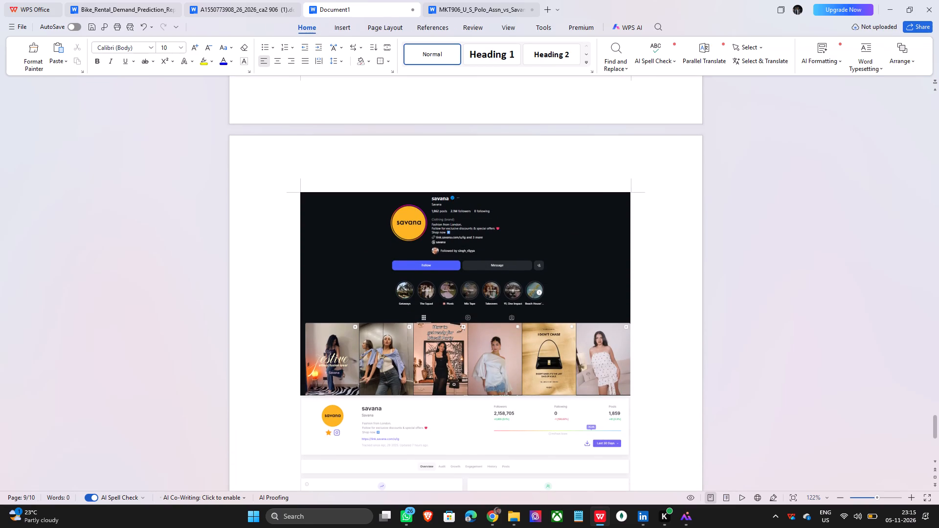
{"action": "scroll", "coordinate": [412, 287], "scroll_direction": "down", "scroll_amount": 3}
{"action": "left_click", "coordinate": [388, 180]}
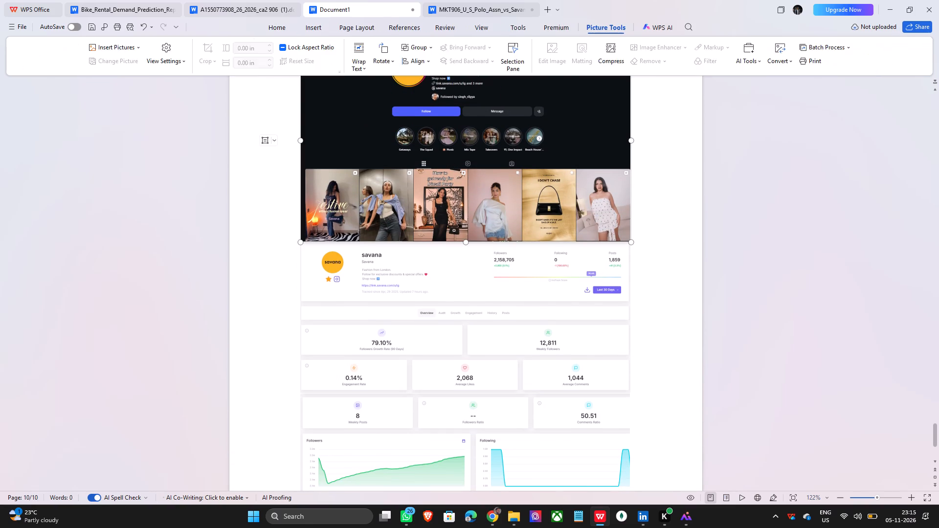
{"action": "key", "text": "ctrl+c"}
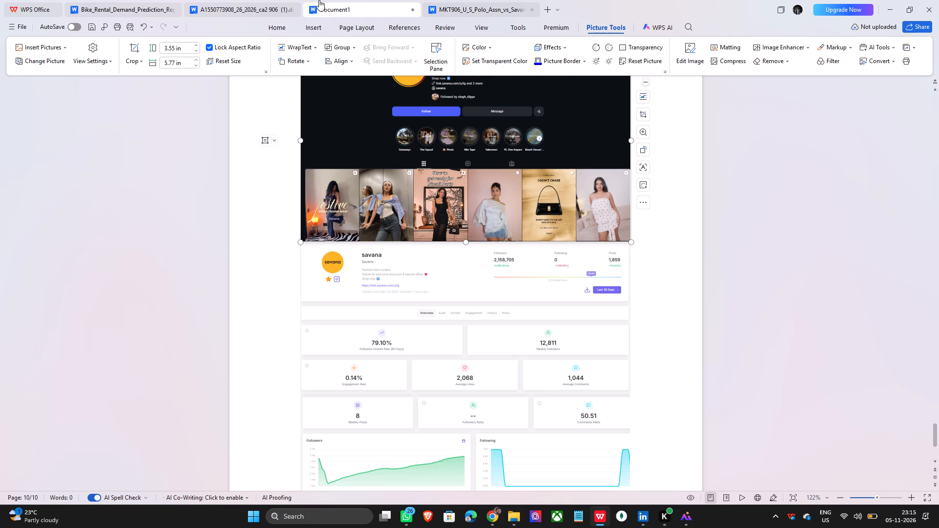
In the MKT906 report, add a bold "Savana" label on the line below the "U.S. Polo Assn." label ending section 12.1.
{"action": "left_click", "coordinate": [441, 0]}
{"action": "left_click", "coordinate": [417, 396]}
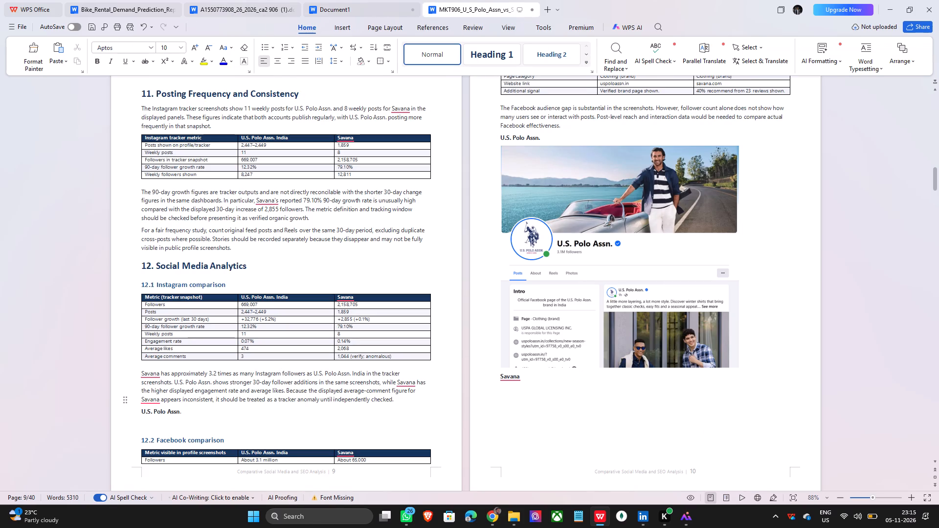
{"action": "left_click", "coordinate": [214, 420]}
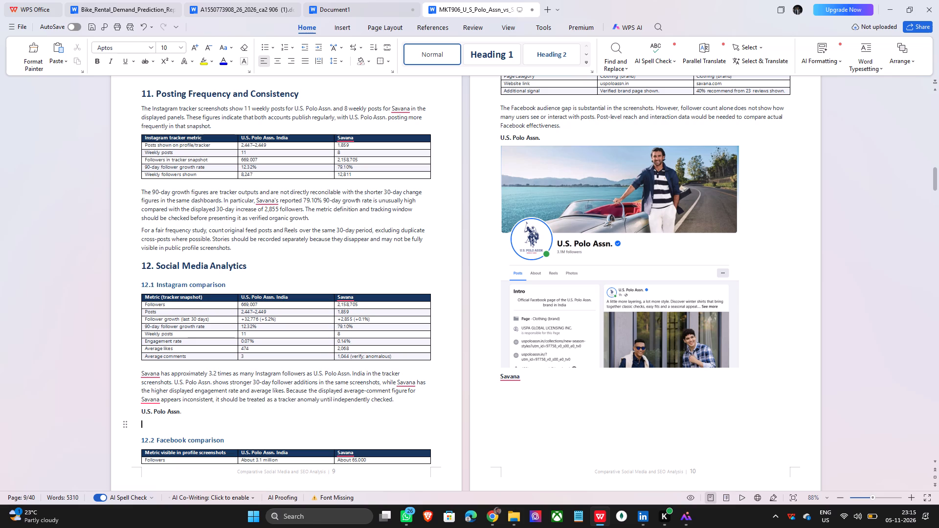
{"action": "left_click_drag", "start_coordinate": [498, 378], "coordinate": [519, 378]}
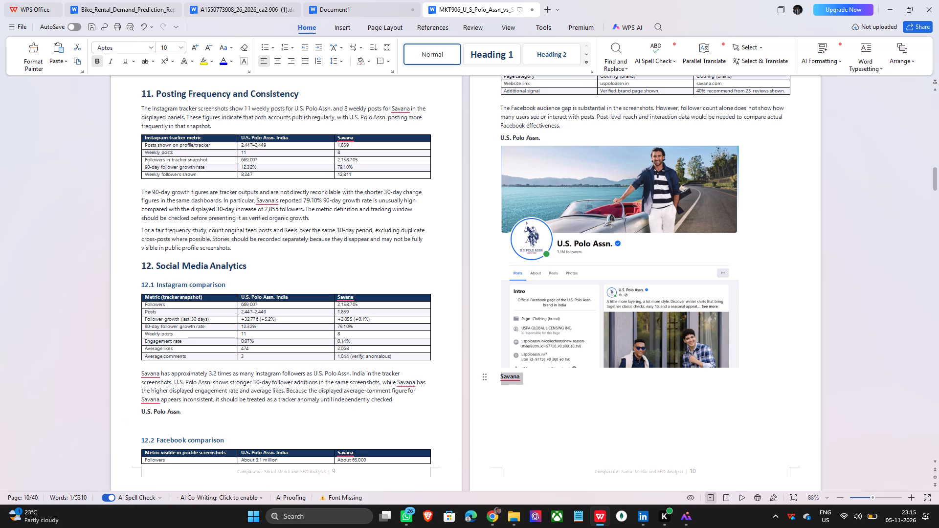
{"action": "left_click_drag", "start_coordinate": [519, 378], "coordinate": [180, 417]}
{"action": "left_click", "coordinate": [164, 424]}
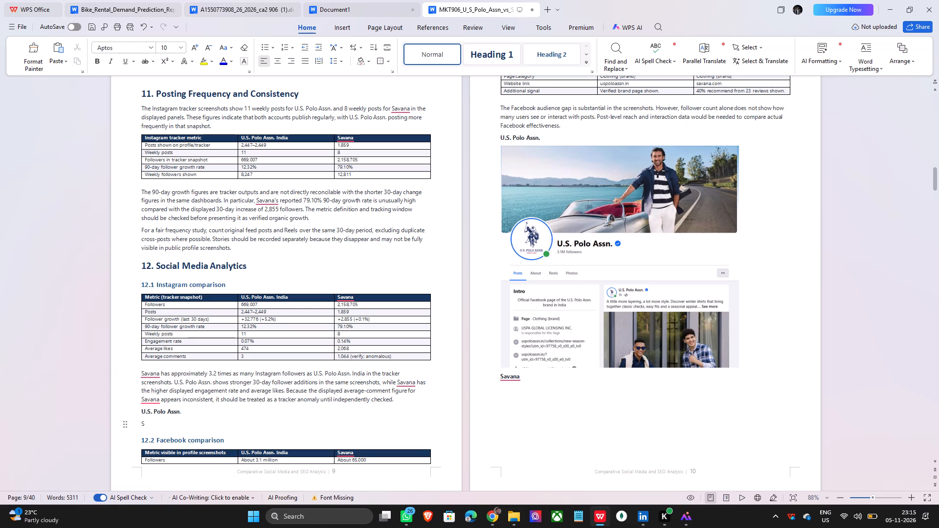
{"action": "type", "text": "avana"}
{"action": "left_click_drag", "start_coordinate": [164, 424], "coordinate": [139, 426]}
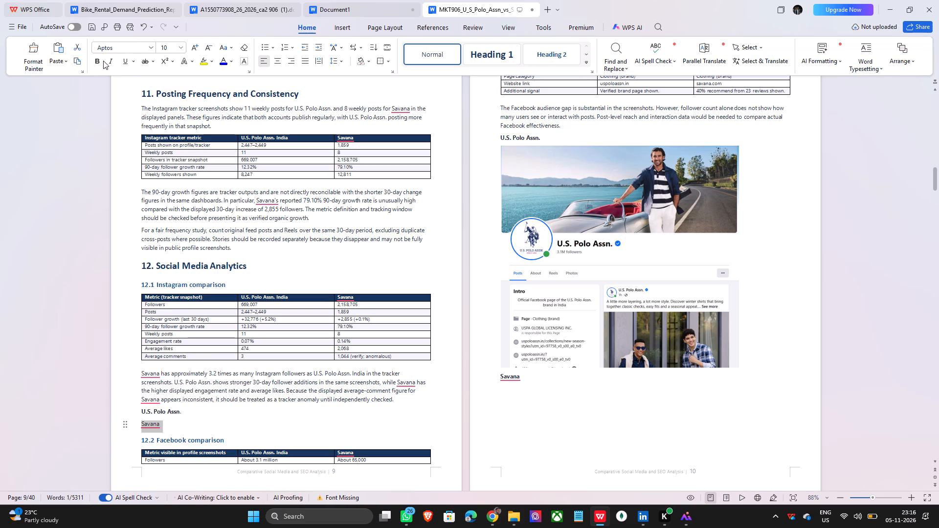
{"action": "left_click", "coordinate": [100, 61]}
Paste the copied Savana Instagram screenshot on a new line under the "Savana" label in section 12.1.
{"action": "left_click", "coordinate": [178, 426]}
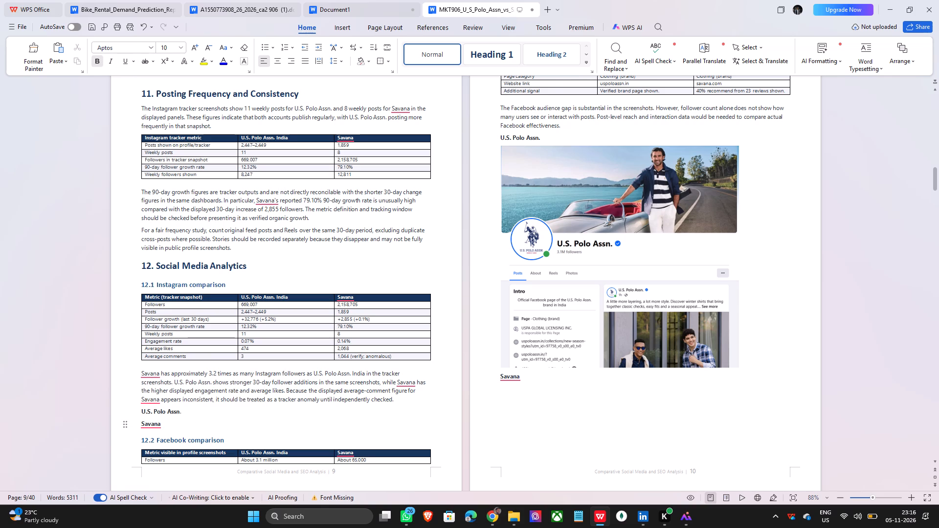
{"action": "key", "text": "Return"}
{"action": "key", "text": "ctrl+v"}
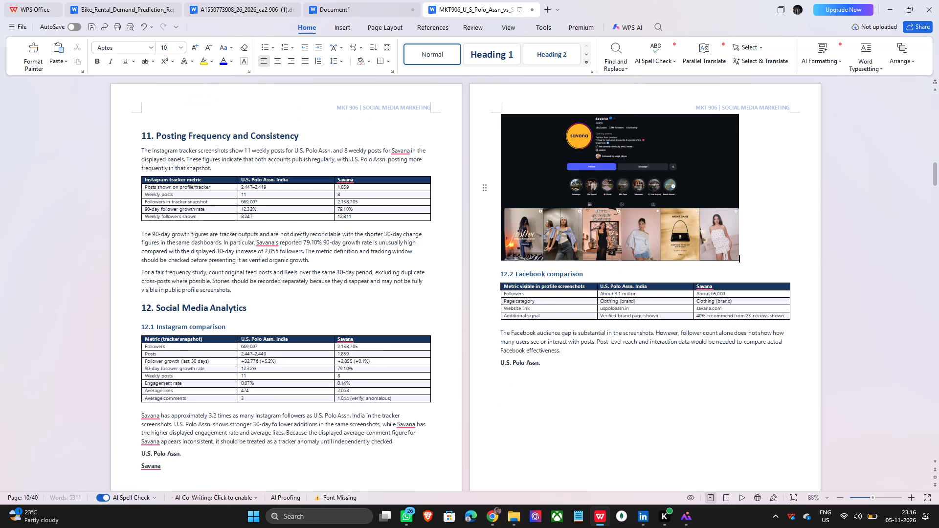
Copy Document1's Savana Instagram tracker overview screenshot and paste it beneath the Savana Instagram profile screenshot in the report's section 12.1.
{"action": "scroll", "coordinate": [170, 426], "scroll_direction": "down", "scroll_amount": 3}
{"action": "scroll", "coordinate": [170, 426], "scroll_direction": "up", "scroll_amount": 1}
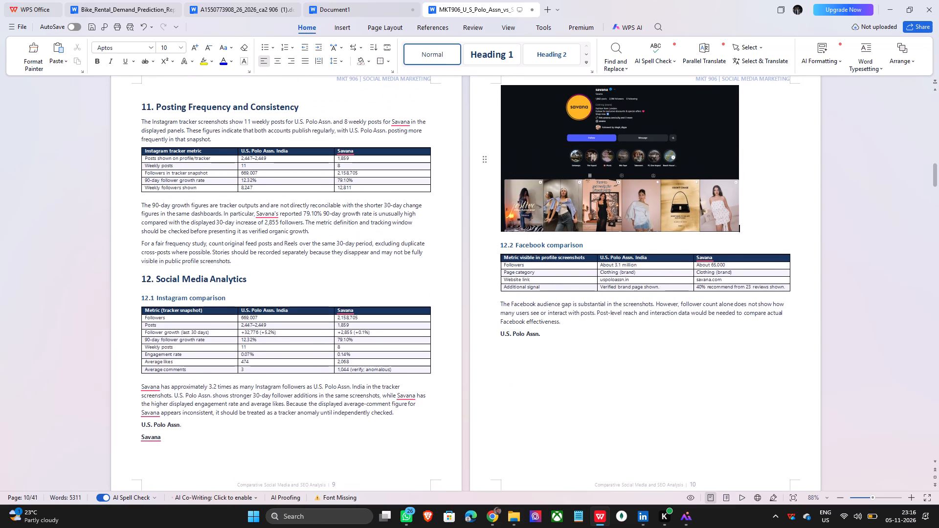
{"action": "left_click", "coordinate": [320, 11]}
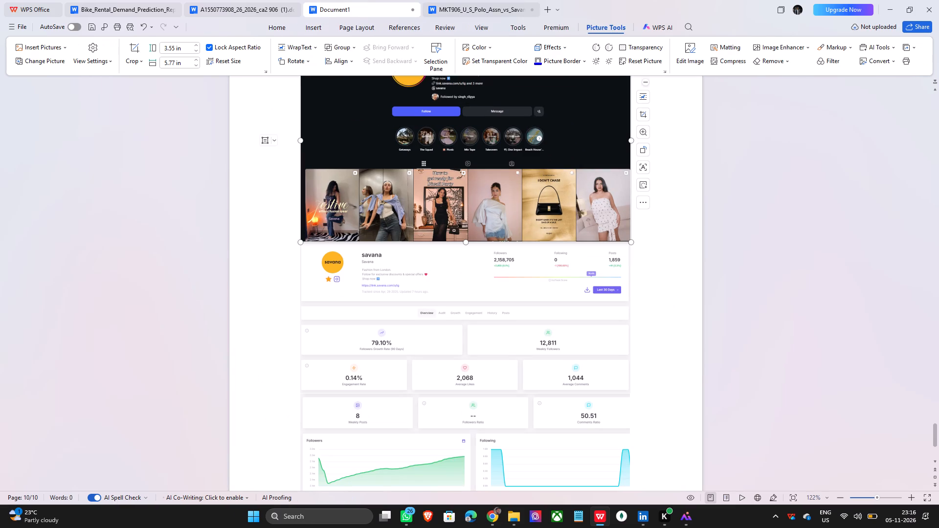
{"action": "left_click", "coordinate": [472, 348]}
{"action": "scroll", "coordinate": [472, 348], "scroll_direction": "down", "scroll_amount": 4}
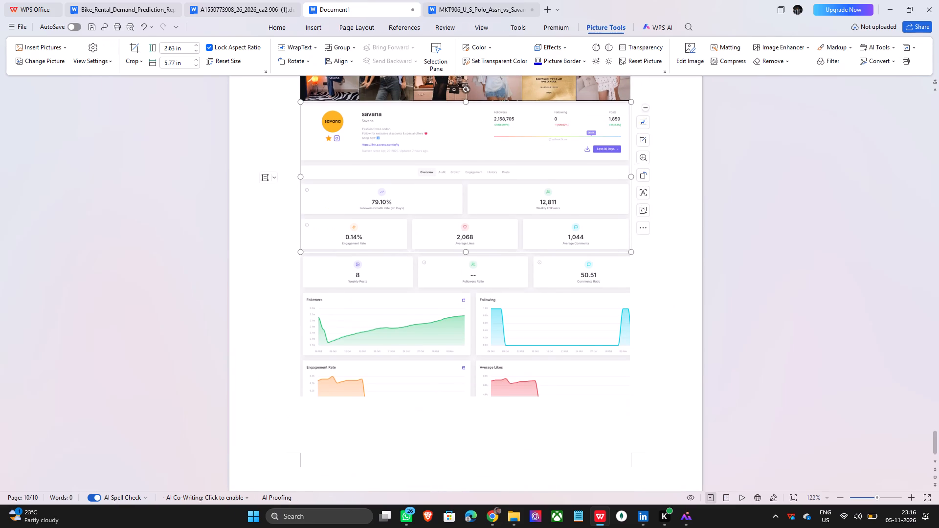
{"action": "scroll", "coordinate": [472, 348], "scroll_direction": "down", "scroll_amount": 1}
{"action": "left_click", "coordinate": [472, 348]}
{"action": "left_click", "coordinate": [472, 348]}
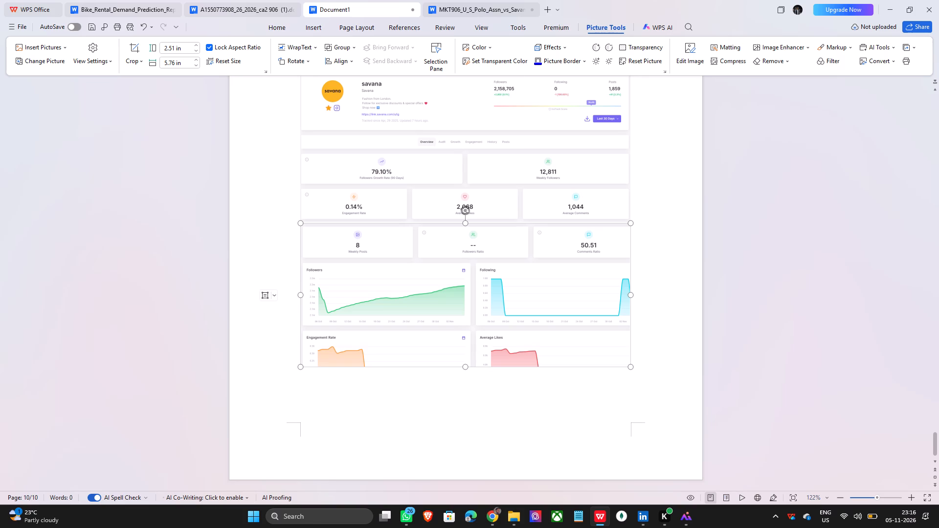
{"action": "left_click", "coordinate": [405, 406]}
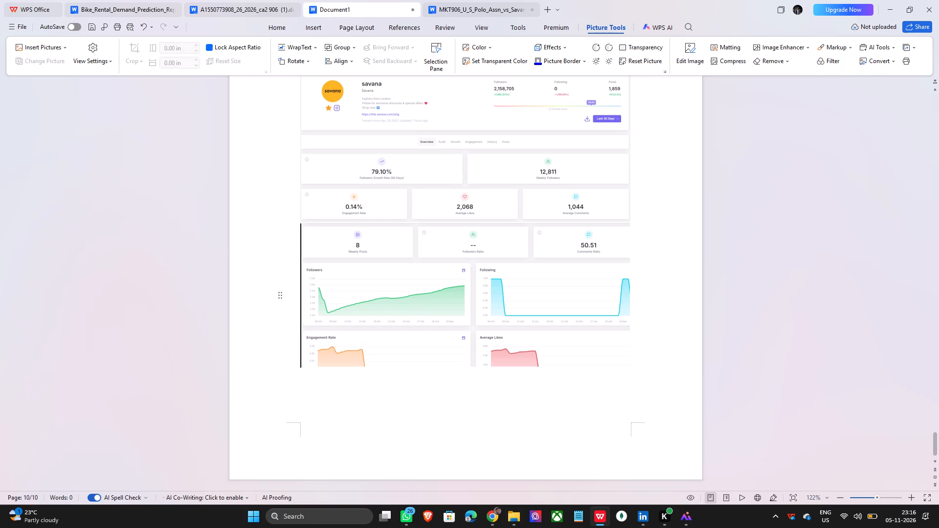
{"action": "scroll", "coordinate": [416, 181], "scroll_direction": "up", "scroll_amount": 1}
{"action": "left_click", "coordinate": [417, 198]}
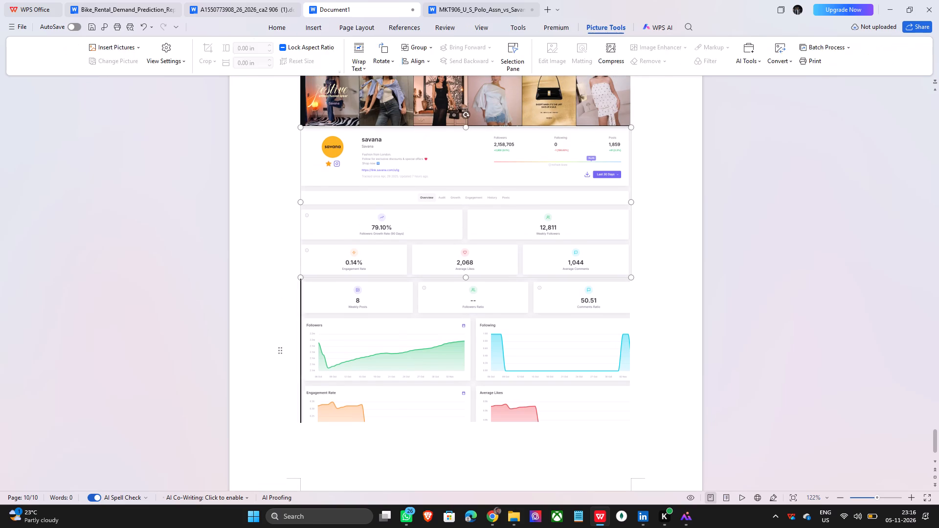
{"action": "key", "text": "ctrl+c"}
{"action": "left_click", "coordinate": [428, 0]}
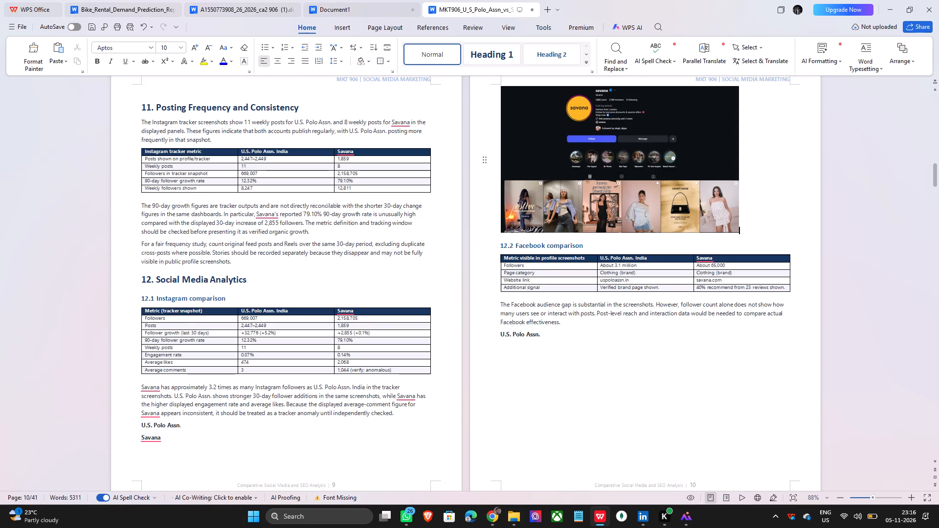
{"action": "key", "text": "ctrl+v"}
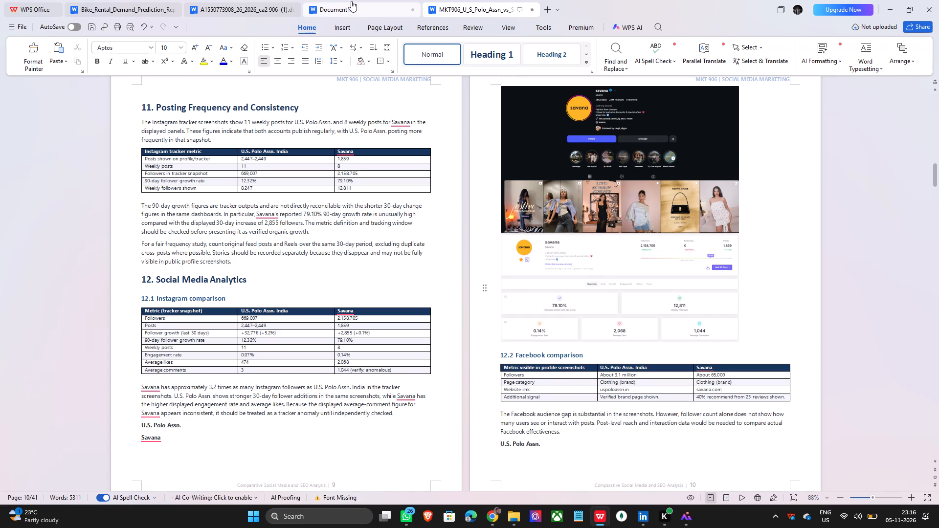
Copy Document1's Savana weekly posts and follower charts screenshot and paste it beneath the tracker overview screenshot in section 12.1.
{"action": "left_click", "coordinate": [339, 6]}
{"action": "left_click", "coordinate": [425, 360]}
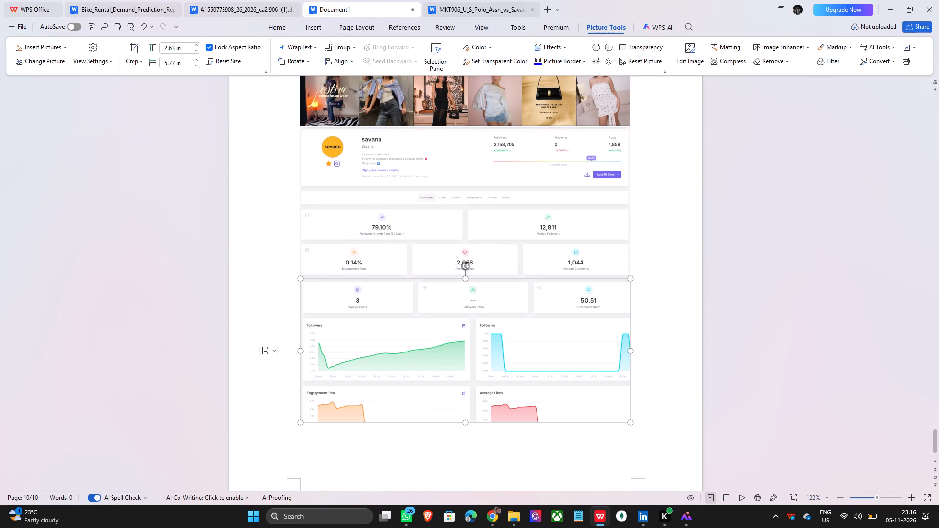
{"action": "key", "text": "ctrl+c"}
{"action": "left_click", "coordinate": [445, 11]}
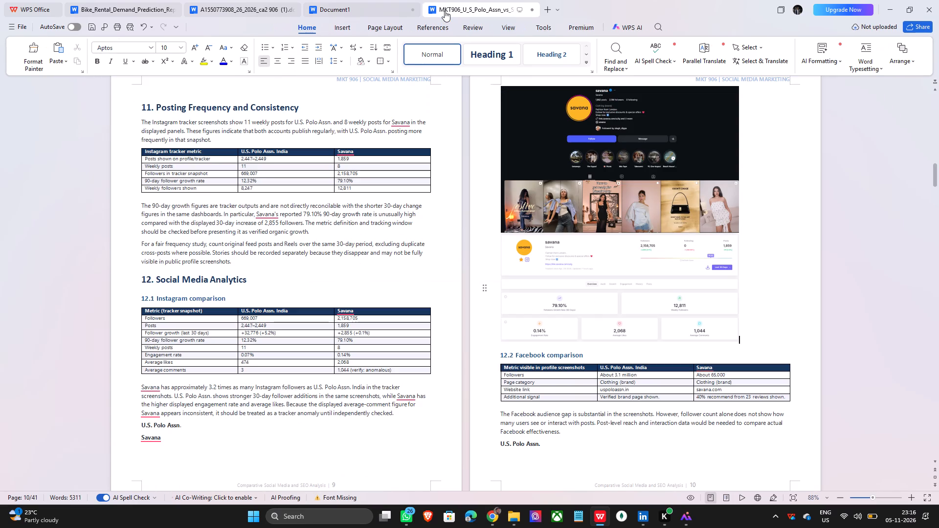
{"action": "key", "text": "ctrl+v"}
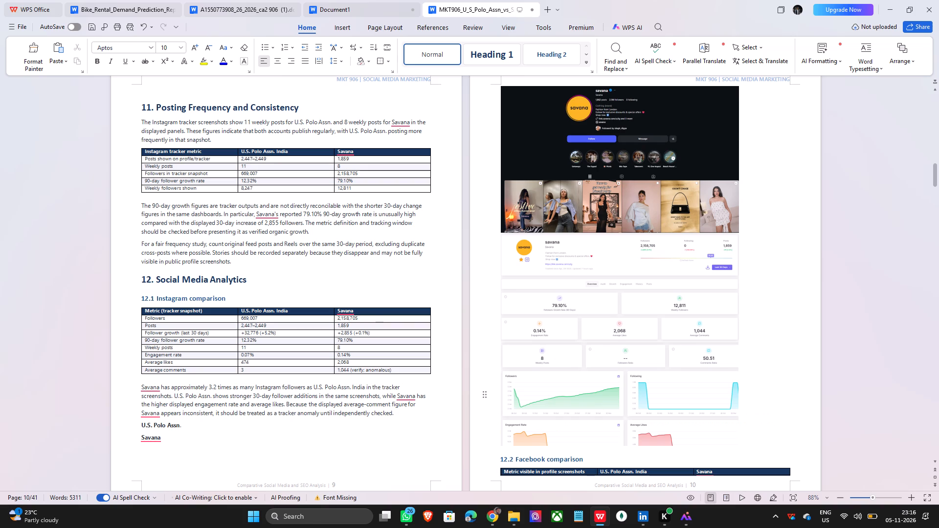
{"action": "scroll", "coordinate": [628, 313], "scroll_direction": "down", "scroll_amount": 2}
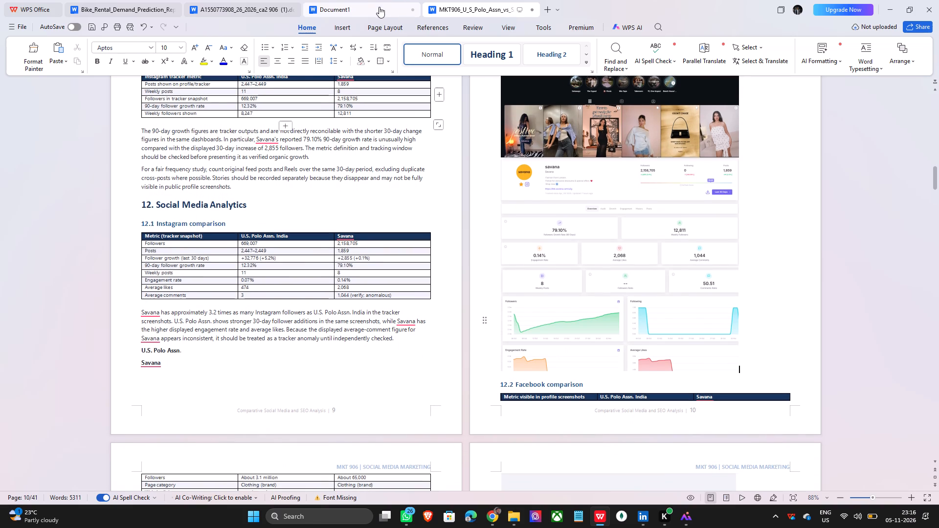
Switch back to Document1's Savana Instagram tracker screenshots.
{"action": "left_click", "coordinate": [379, 9]}
{"action": "left_click", "coordinate": [401, 131]}
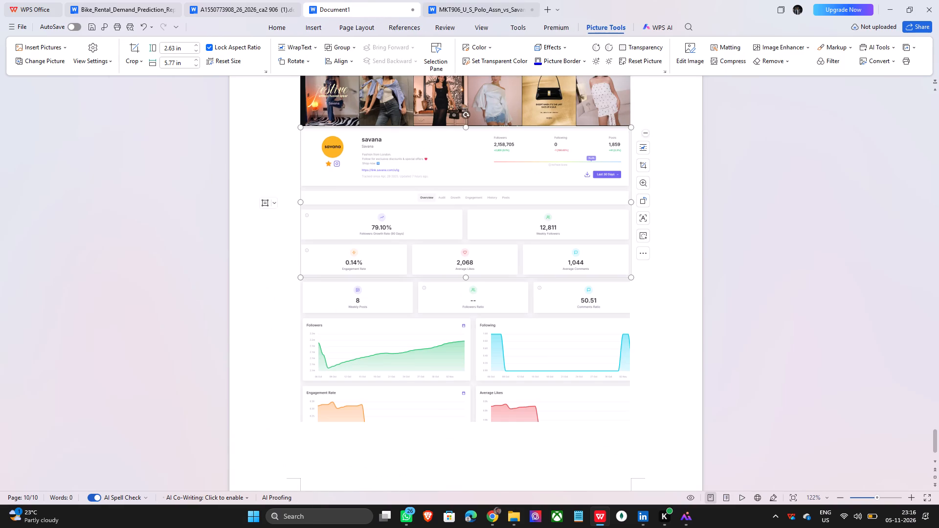
Delete the already copied Savana Instagram charts, tracker overview and profile screenshots from Document1's last page.
{"action": "key", "text": "shift+Down"}
{"action": "key", "text": "shift+Down"}
{"action": "left_click", "coordinate": [424, 260]}
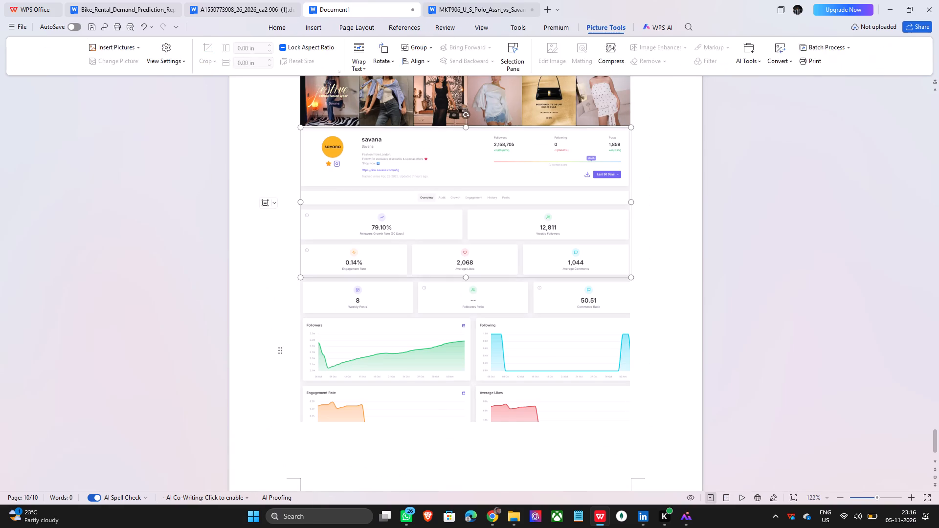
{"action": "left_click", "coordinate": [418, 320]}
{"action": "key", "text": "Delete"}
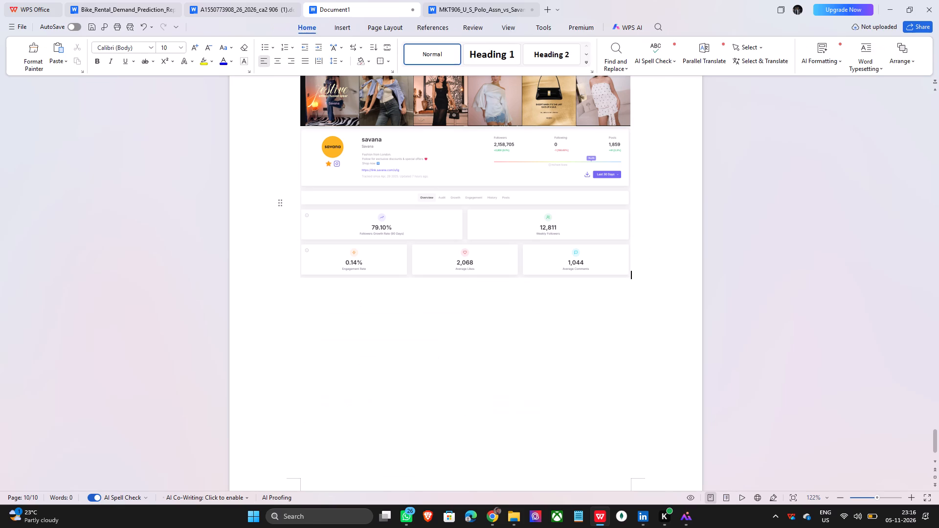
{"action": "left_click", "coordinate": [419, 229]}
{"action": "key", "text": "Delete"}
{"action": "left_click", "coordinate": [413, 124]}
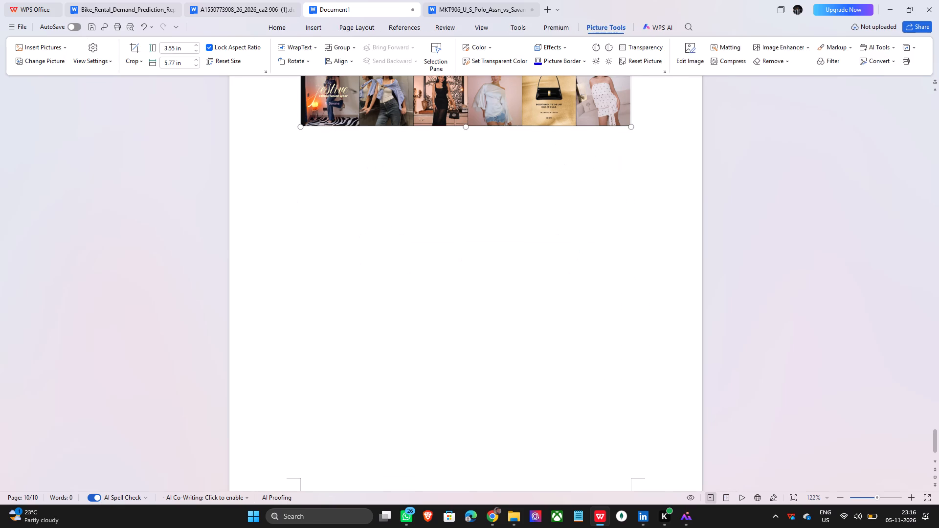
{"action": "key", "text": "Delete"}
Copy Document1's uspoloassnindia Instagram profile screenshot and paste it after the U.S. Polo Assn. label in the report's section 12.1.
{"action": "scroll", "coordinate": [418, 206], "scroll_direction": "up", "scroll_amount": 9}
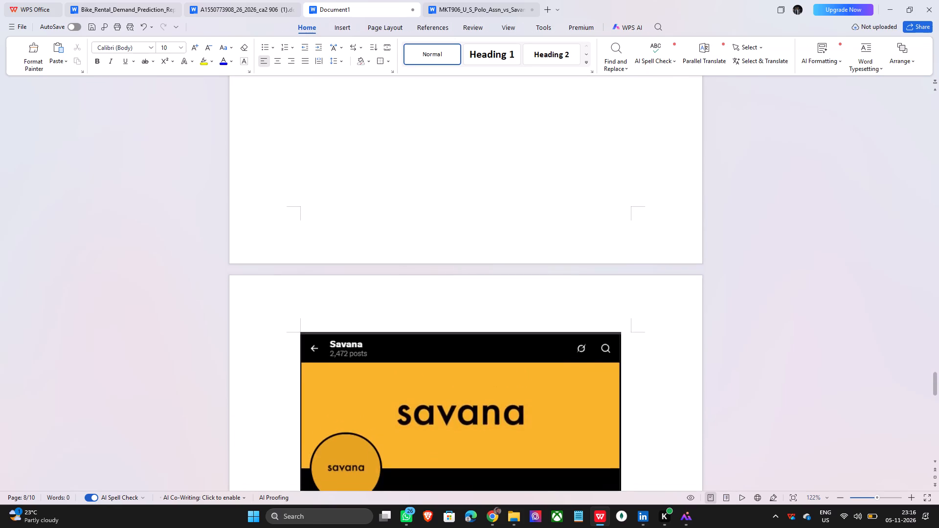
{"action": "scroll", "coordinate": [418, 206], "scroll_direction": "up", "scroll_amount": 7}
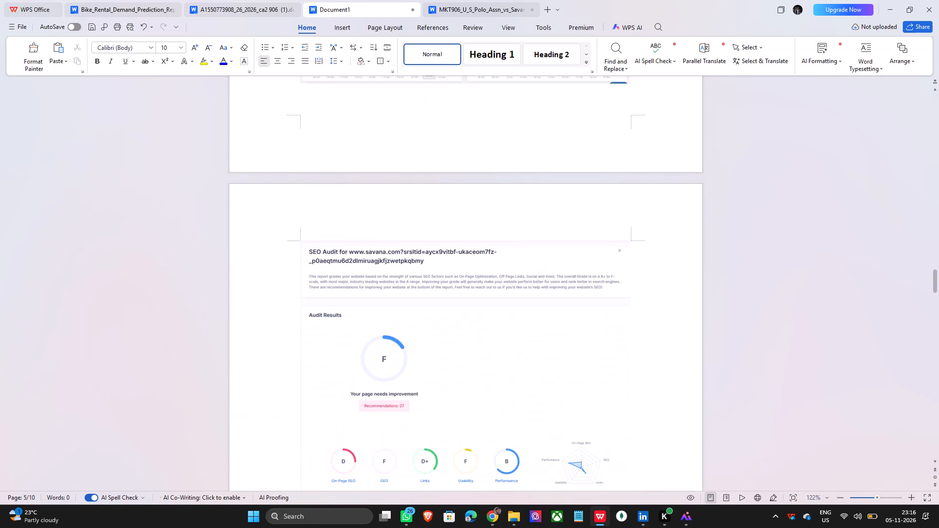
{"action": "scroll", "coordinate": [418, 206], "scroll_direction": "down", "scroll_amount": 3}
{"action": "scroll", "coordinate": [418, 206], "scroll_direction": "up", "scroll_amount": 2}
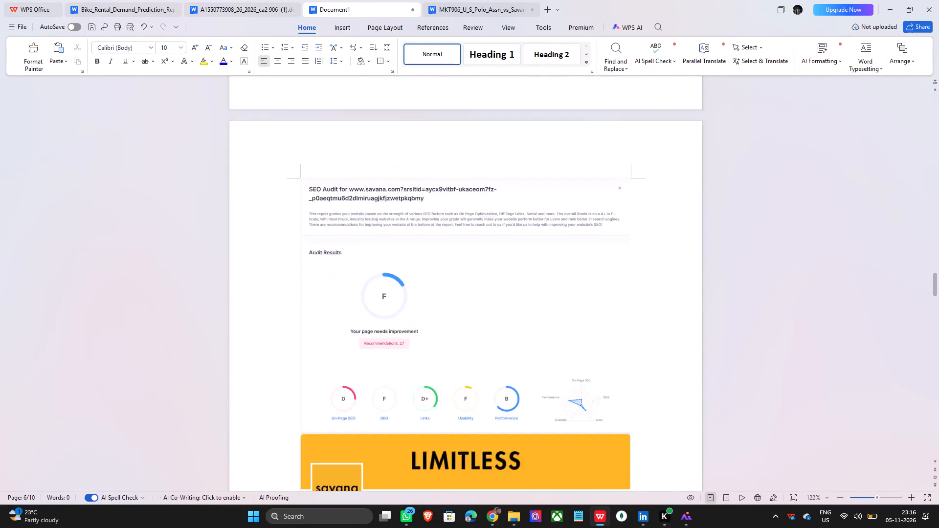
{"action": "scroll", "coordinate": [418, 206], "scroll_direction": "up", "scroll_amount": 6}
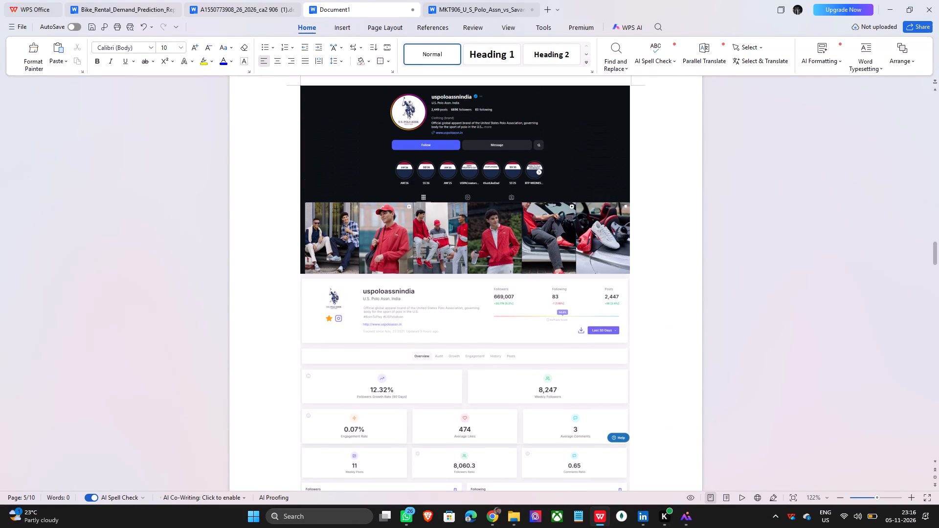
{"action": "scroll", "coordinate": [384, 176], "scroll_direction": "left", "scroll_amount": 1}
{"action": "left_click", "coordinate": [384, 176]}
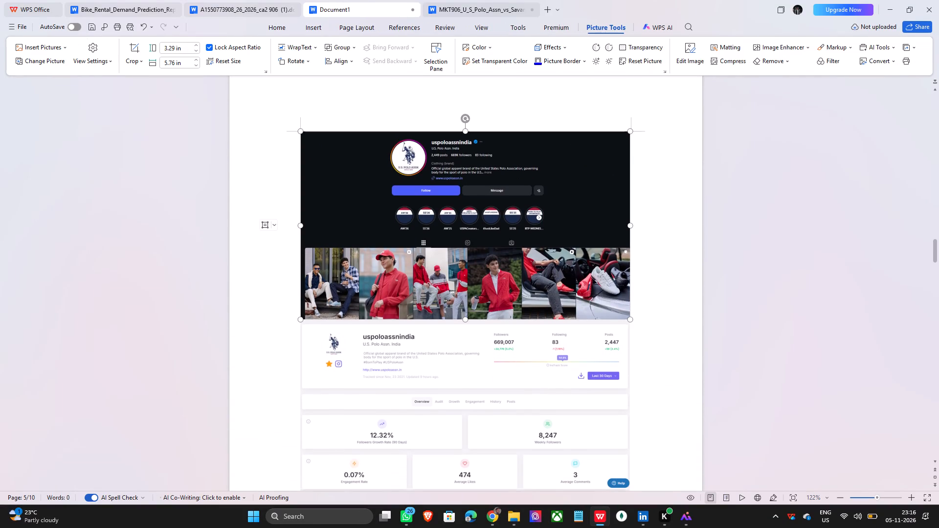
{"action": "key", "text": "ctrl+c"}
{"action": "left_click", "coordinate": [439, 6]}
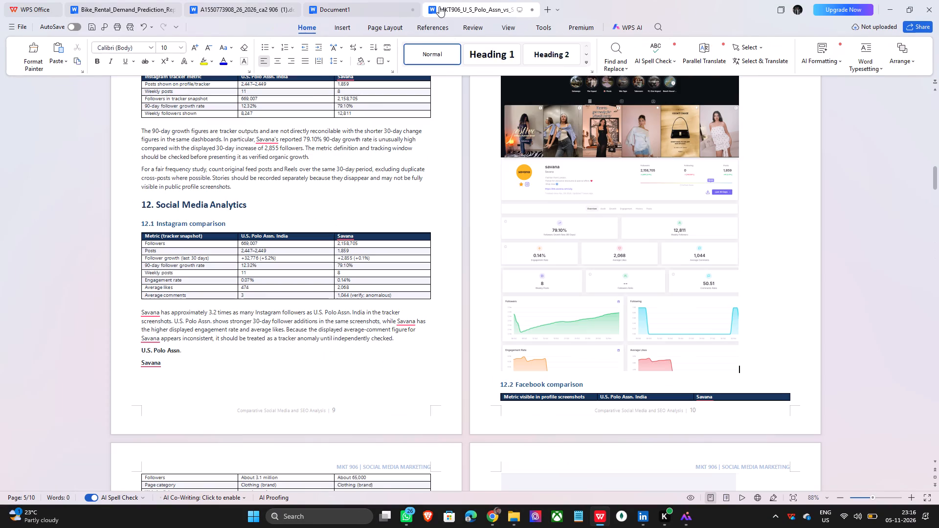
{"action": "left_click", "coordinate": [207, 350]}
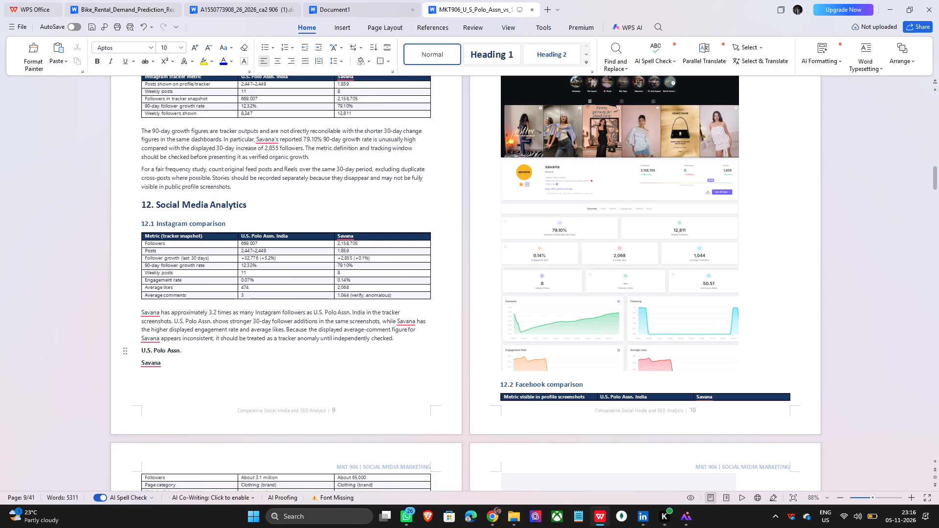
{"action": "key", "text": "Return"}
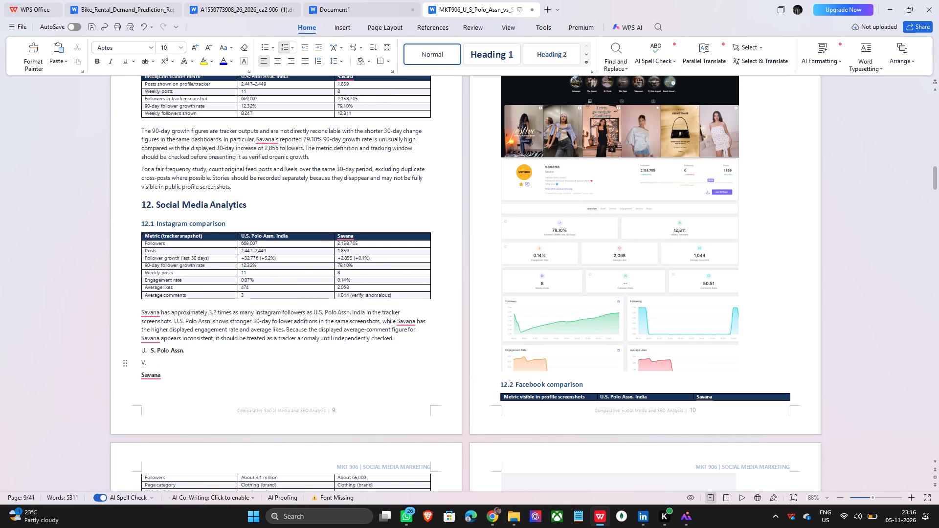
{"action": "key", "text": "ctrl+z"}
{"action": "key", "text": "ctrl+v"}
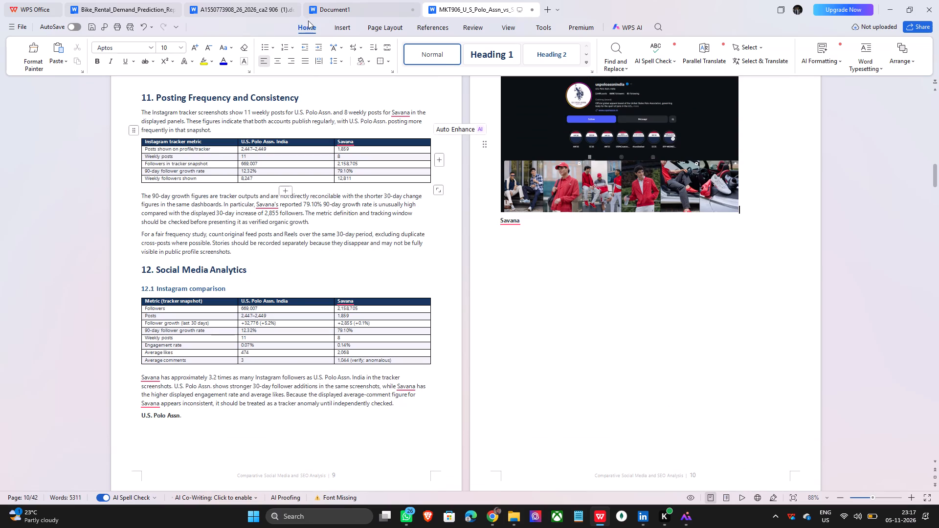
Copy Document1's uspoloassnindia Instagram tracker overview screenshot and paste it beneath the profile screenshot in section 12.1.
{"action": "left_click", "coordinate": [315, 9]}
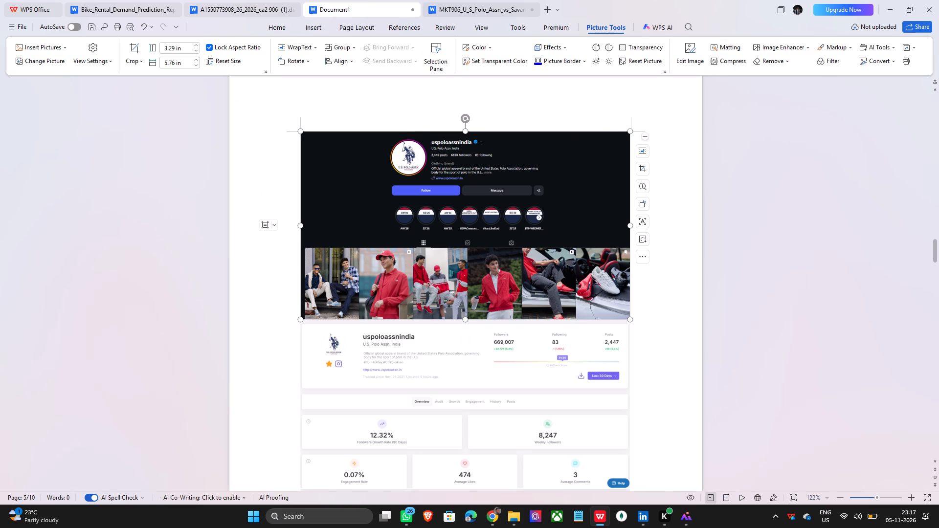
{"action": "scroll", "coordinate": [419, 260], "scroll_direction": "down", "scroll_amount": 3}
{"action": "double_click", "coordinate": [419, 260]}
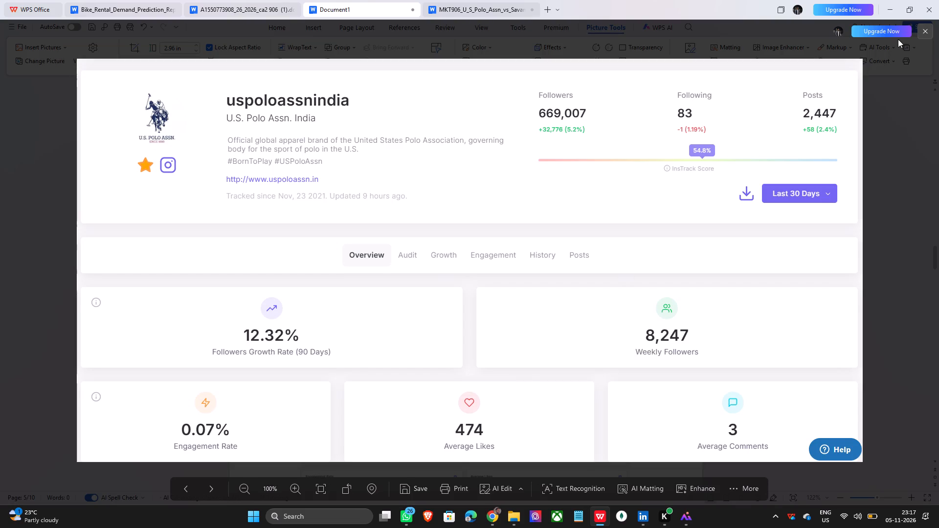
{"action": "left_click", "coordinate": [924, 26]}
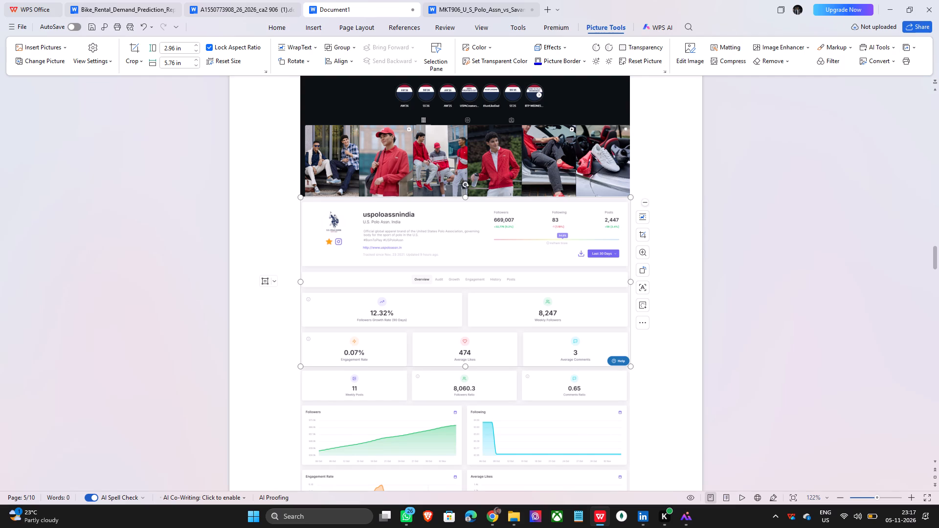
{"action": "left_click", "coordinate": [547, 280]}
{"action": "key", "text": "ctrl+c"}
{"action": "left_click", "coordinate": [458, 6]}
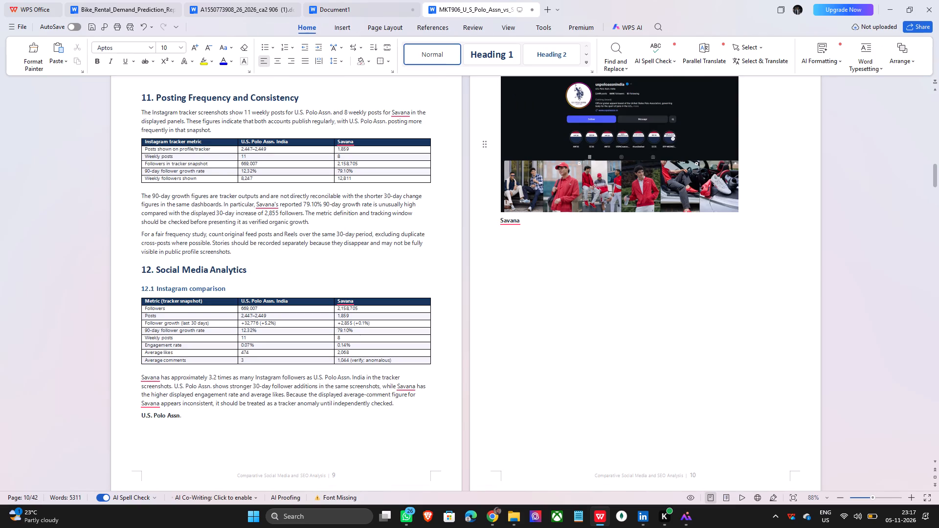
{"action": "key", "text": "ctrl+v"}
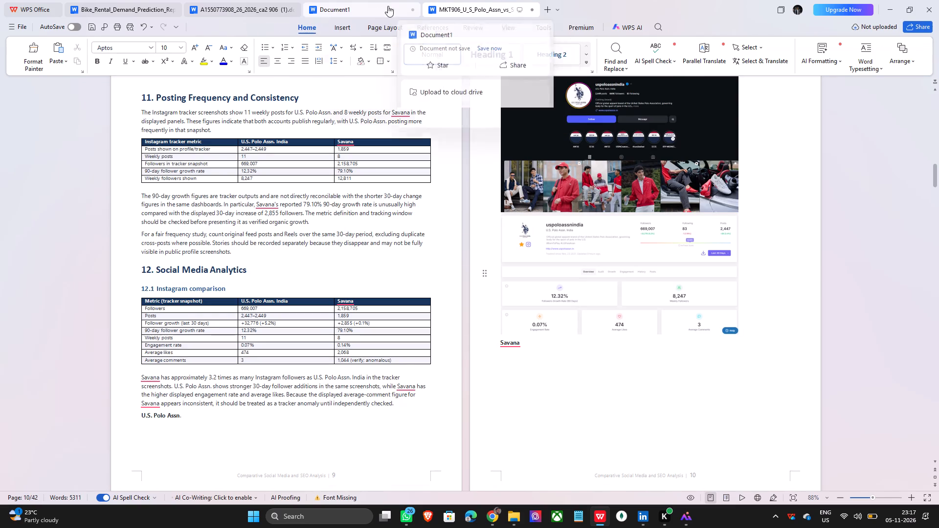
Copy Document1's U.S. Polo Assn. weekly posts and follower charts screenshot and paste it beneath the tracker overview in section 12.1.
{"action": "left_click", "coordinate": [373, 9]}
{"action": "left_click", "coordinate": [455, 440]}
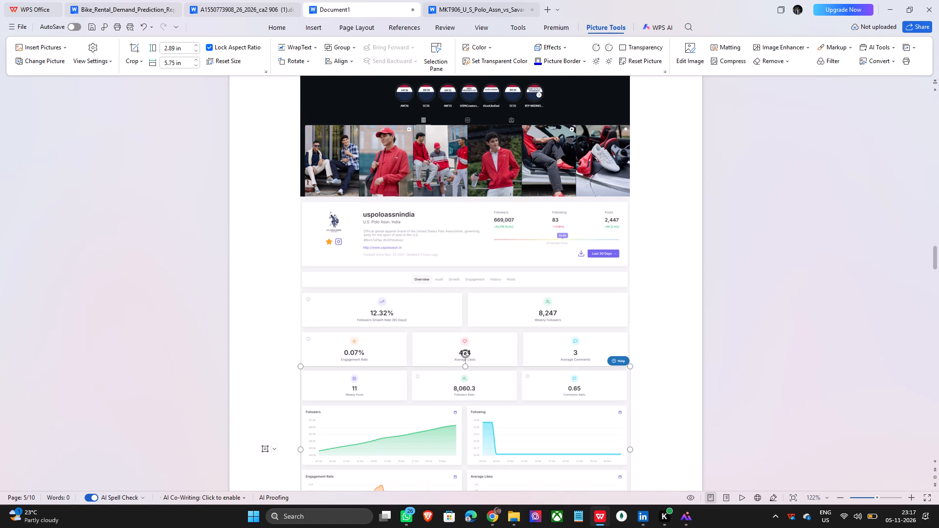
{"action": "key", "text": "ctrl+c"}
{"action": "left_click", "coordinate": [469, 0]}
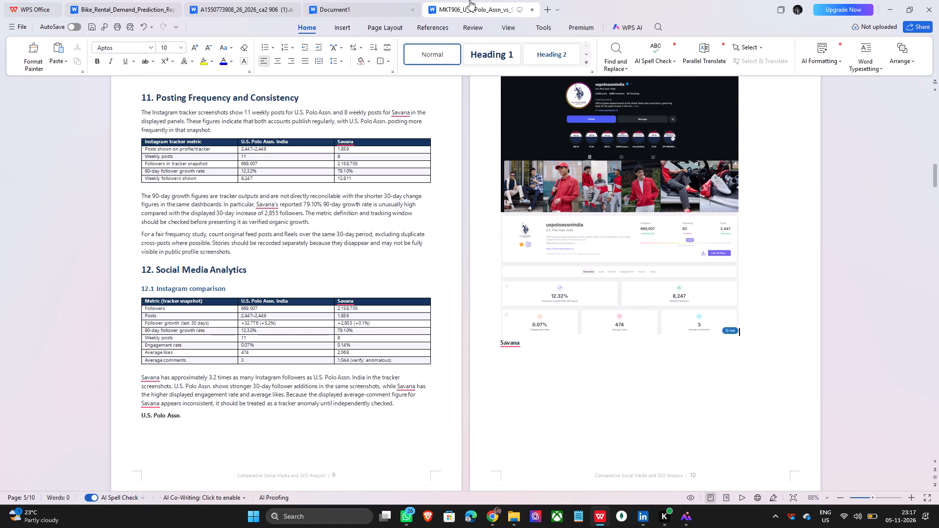
{"action": "left_click", "coordinate": [469, 0]}
{"action": "key", "text": "ctrl+v"}
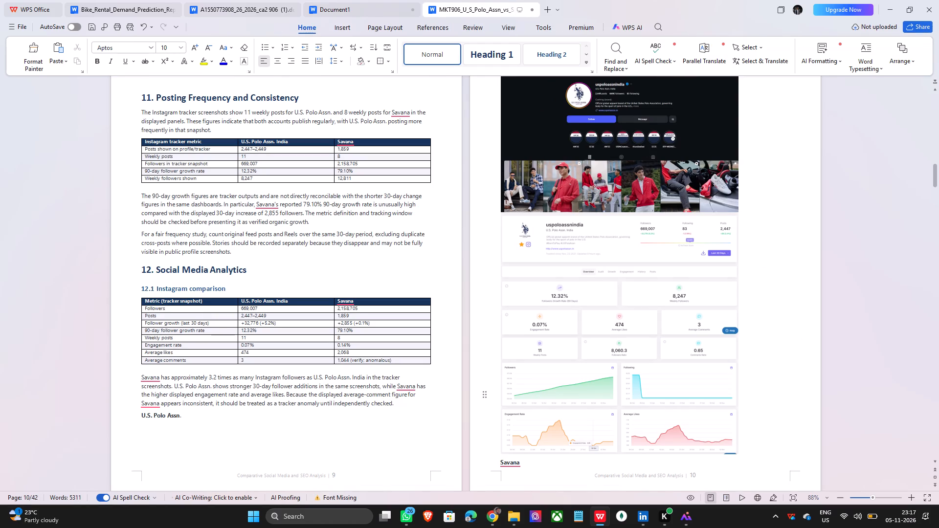
Review the screenshots and brand labels in the report's Instagram, Facebook and YouTube comparison sections, 12.1 to 12.3.
{"action": "scroll", "coordinate": [476, 198], "scroll_direction": "up", "scroll_amount": 3}
{"action": "scroll", "coordinate": [476, 198], "scroll_direction": "down", "scroll_amount": 5}
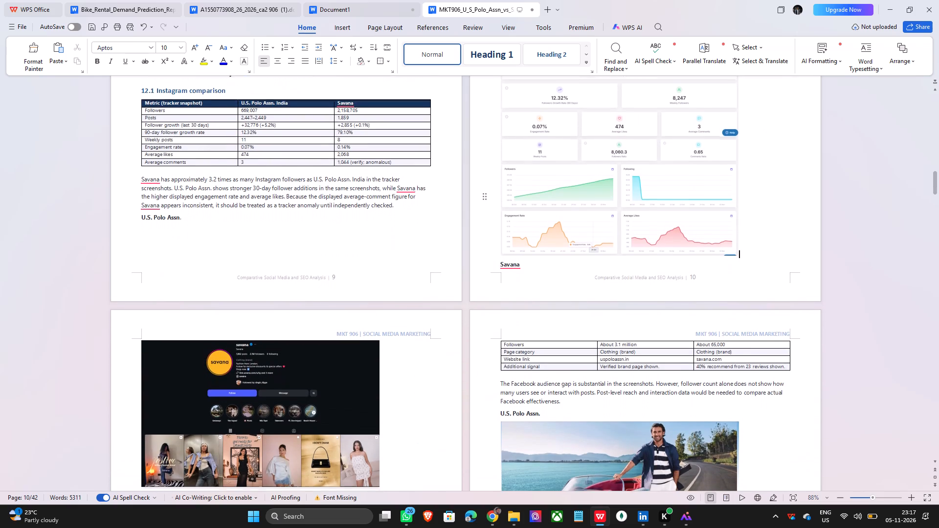
{"action": "scroll", "coordinate": [476, 198], "scroll_direction": "down", "scroll_amount": 3}
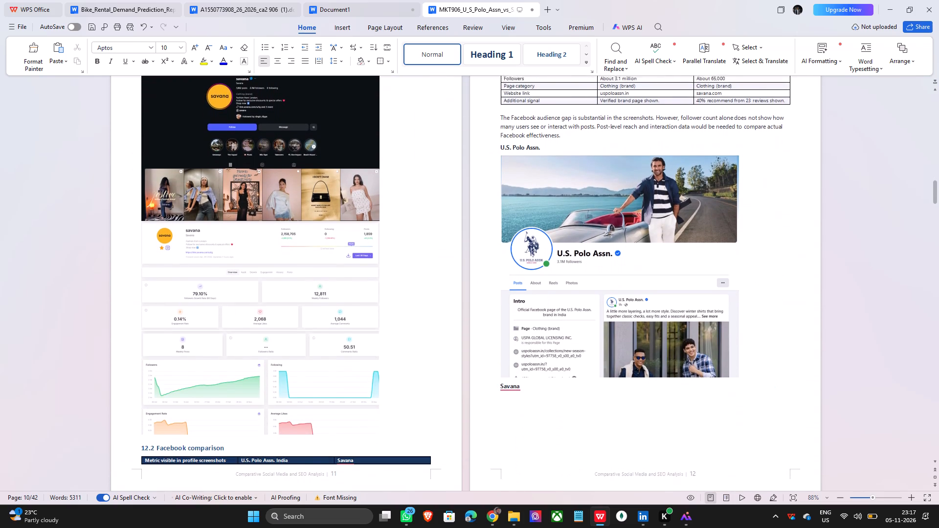
{"action": "scroll", "coordinate": [476, 198], "scroll_direction": "down", "scroll_amount": 1}
{"action": "scroll", "coordinate": [476, 198], "scroll_direction": "up", "scroll_amount": 2}
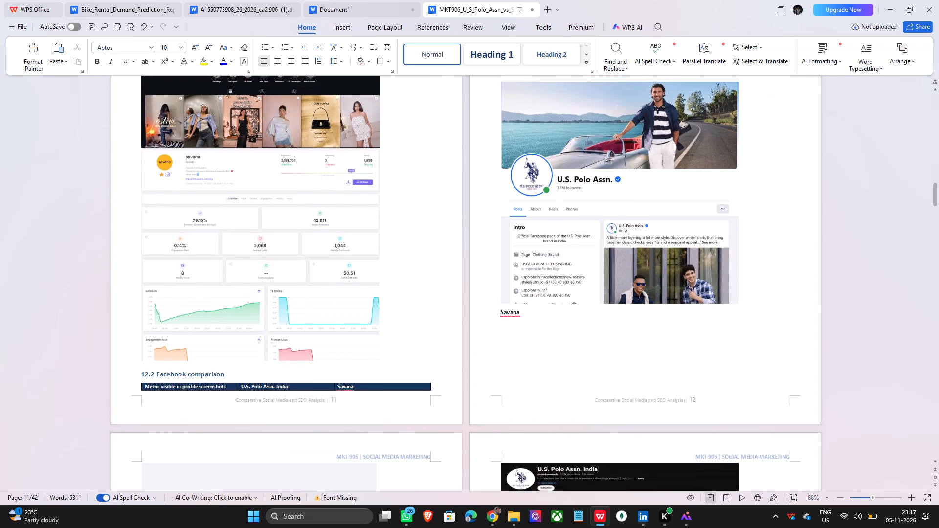
{"action": "scroll", "coordinate": [476, 198], "scroll_direction": "up", "scroll_amount": 2}
{"action": "scroll", "coordinate": [476, 198], "scroll_direction": "down", "scroll_amount": 2}
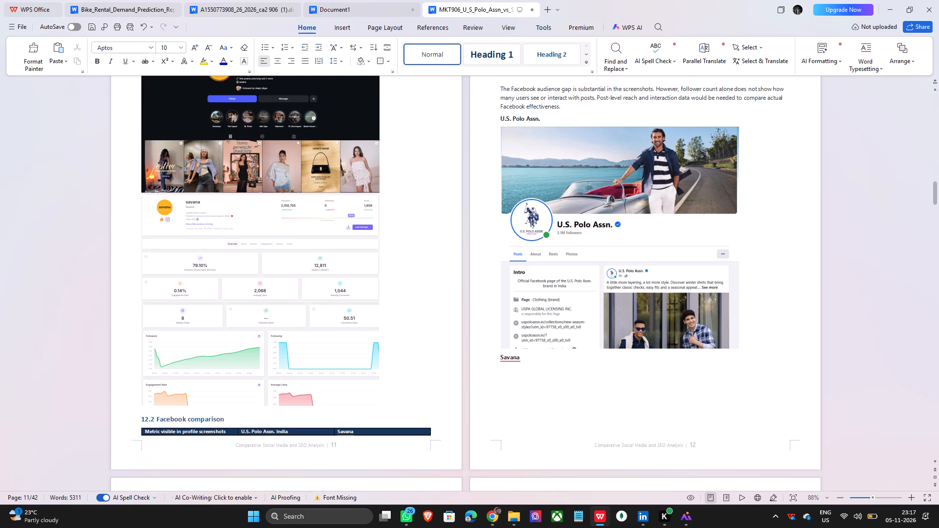
{"action": "scroll", "coordinate": [470, 315], "scroll_direction": "down", "scroll_amount": 2}
{"action": "scroll", "coordinate": [470, 315], "scroll_direction": "up", "scroll_amount": 2}
{"action": "scroll", "coordinate": [470, 315], "scroll_direction": "down", "scroll_amount": 1}
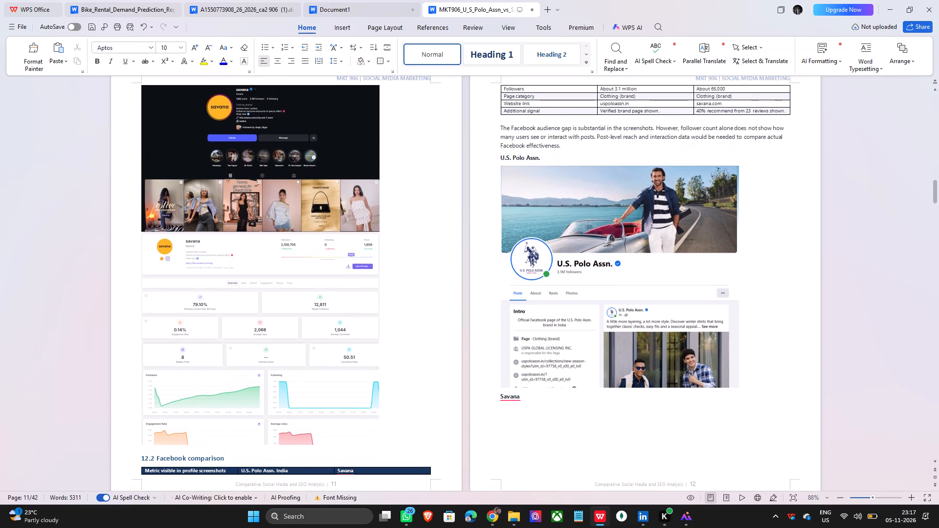
{"action": "scroll", "coordinate": [470, 315], "scroll_direction": "down", "scroll_amount": 4}
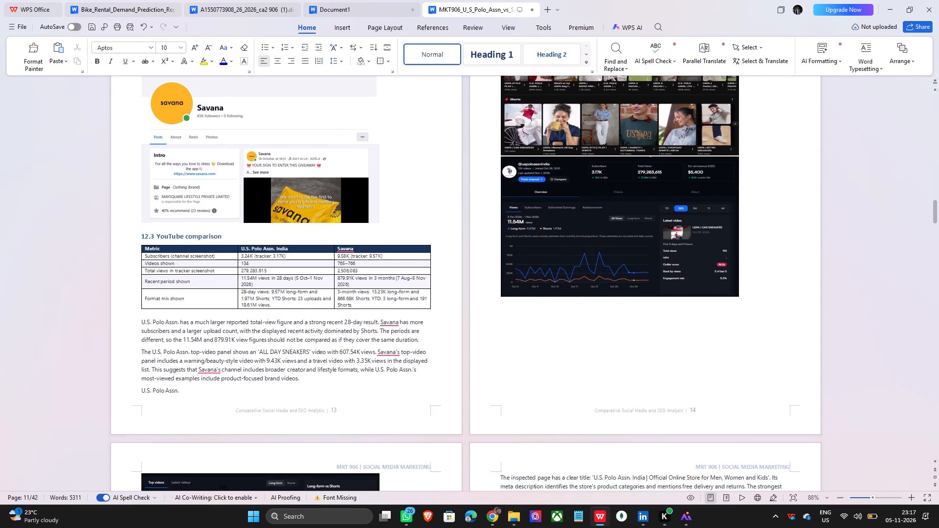
{"action": "scroll", "coordinate": [470, 315], "scroll_direction": "up", "scroll_amount": 5}
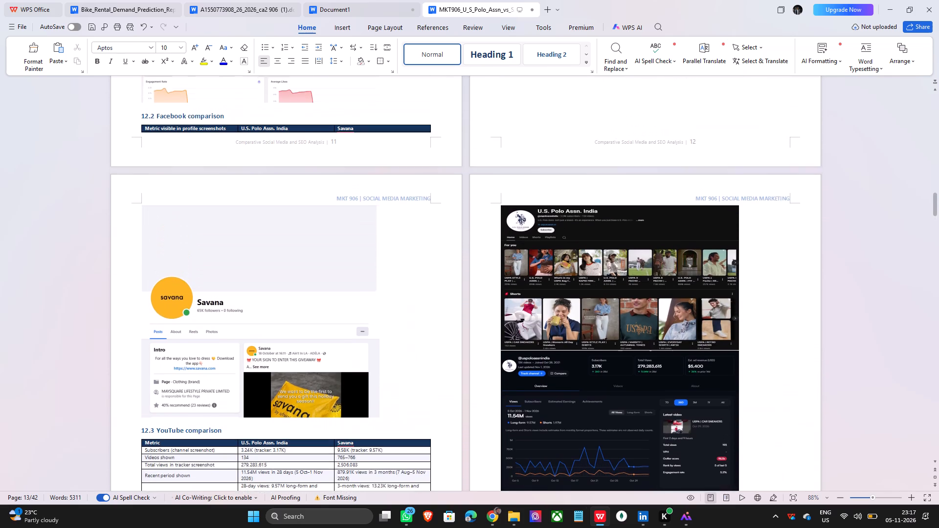
Add a bold "Savana" label followed by an empty line beneath the U.S. Polo Assn. YouTube top-videos screenshot, above section 12.4.
{"action": "scroll", "coordinate": [470, 315], "scroll_direction": "down", "scroll_amount": 6}
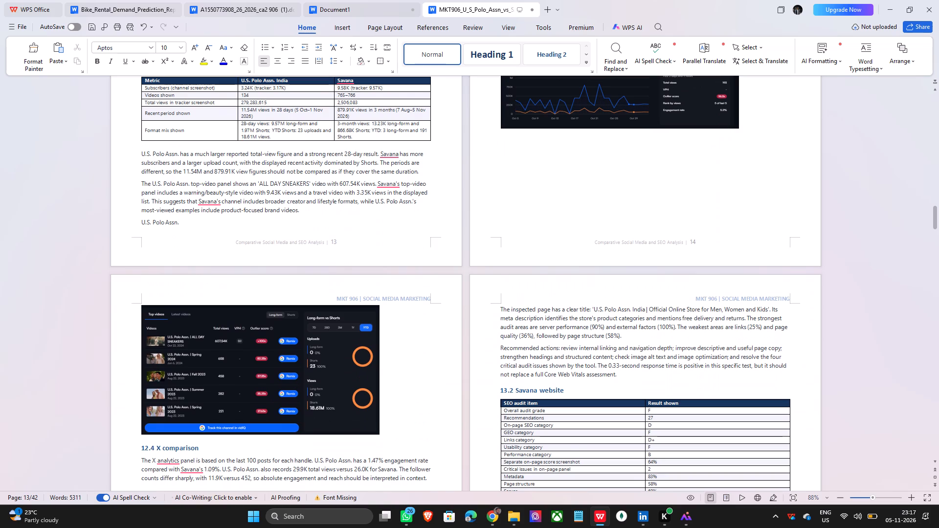
{"action": "left_click", "coordinate": [390, 423]}
{"action": "key", "text": "Return"}
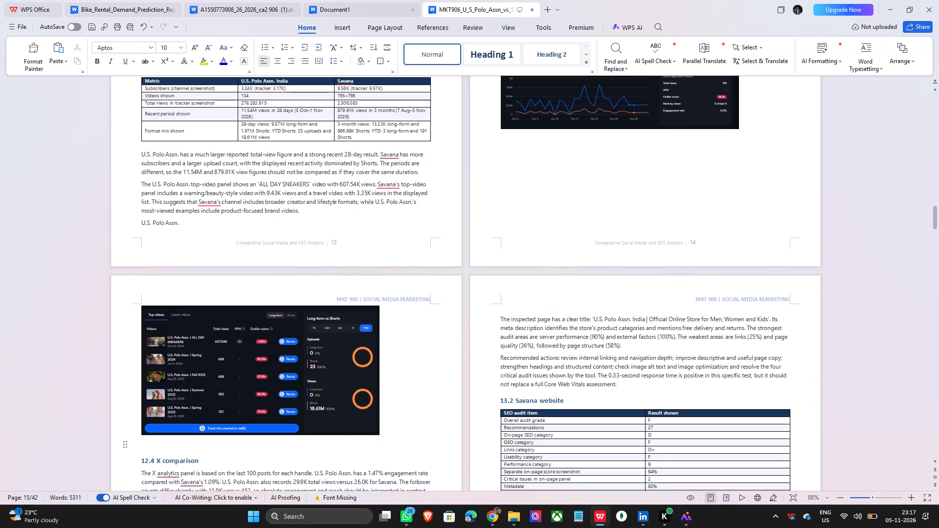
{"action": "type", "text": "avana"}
{"action": "left_click_drag", "start_coordinate": [161, 444], "coordinate": [139, 443]}
{"action": "left_click", "coordinate": [93, 66]}
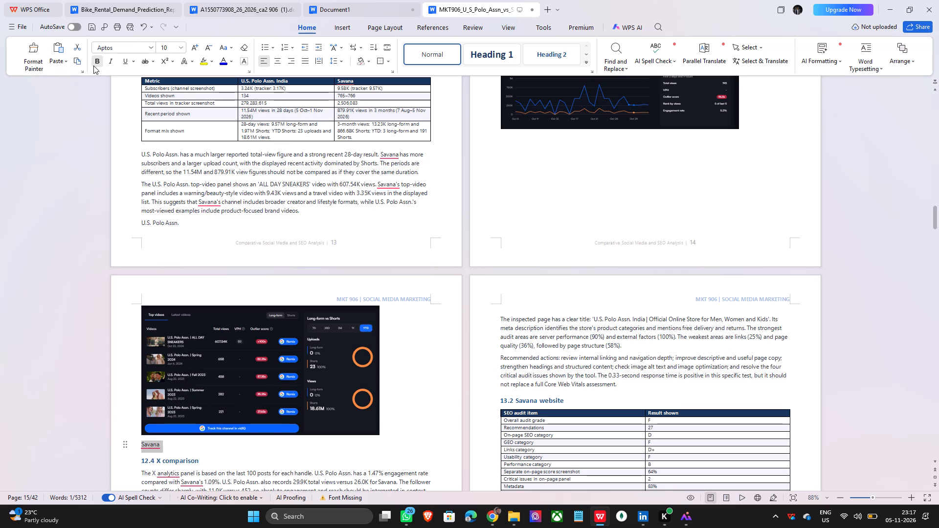
{"action": "left_click", "coordinate": [188, 445]}
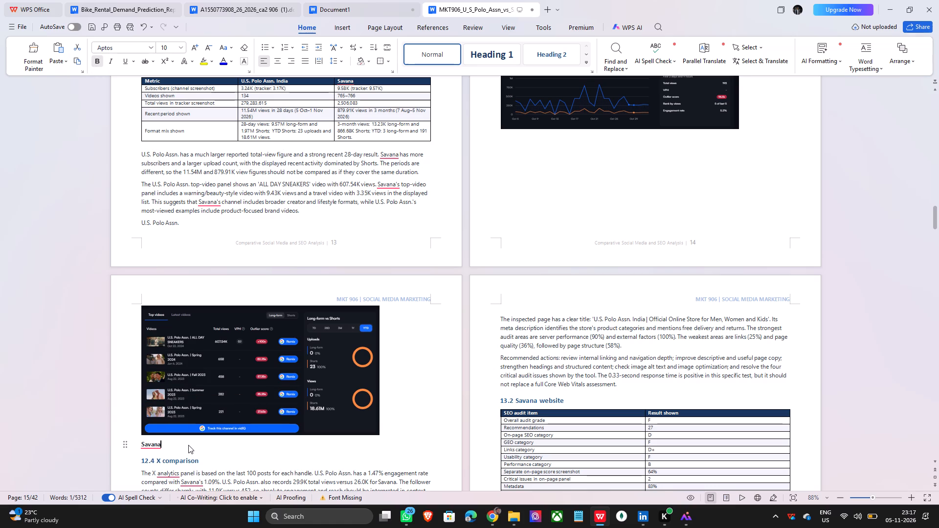
{"action": "key", "text": "Return"}
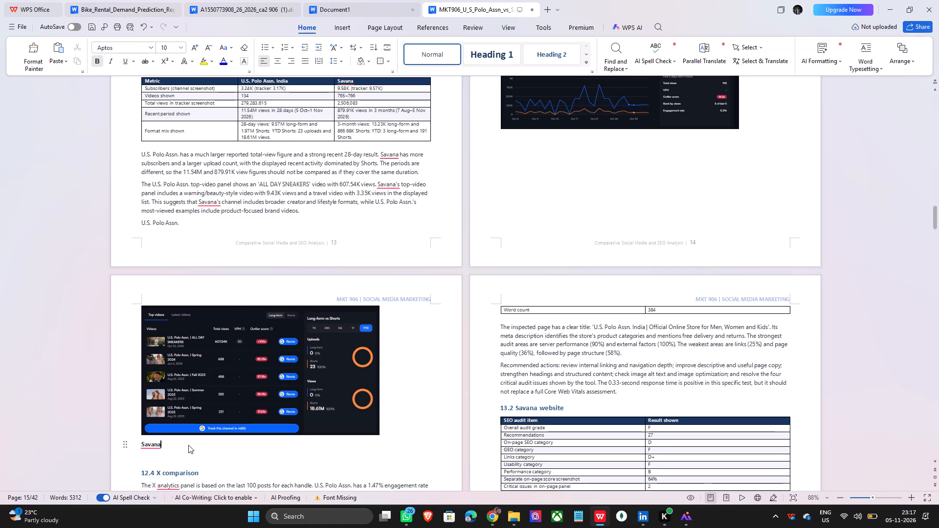
Delete the already copied U.S. Polo Assn. Instagram tracker overview and charts screenshots from Document1.
{"action": "left_click", "coordinate": [354, 0]}
{"action": "left_click", "coordinate": [424, 203]}
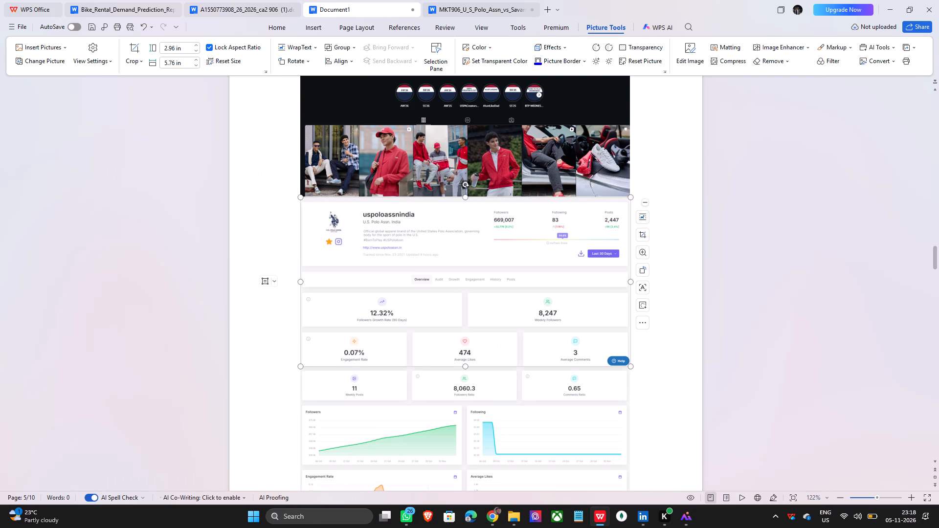
{"action": "key", "text": "Delete"}
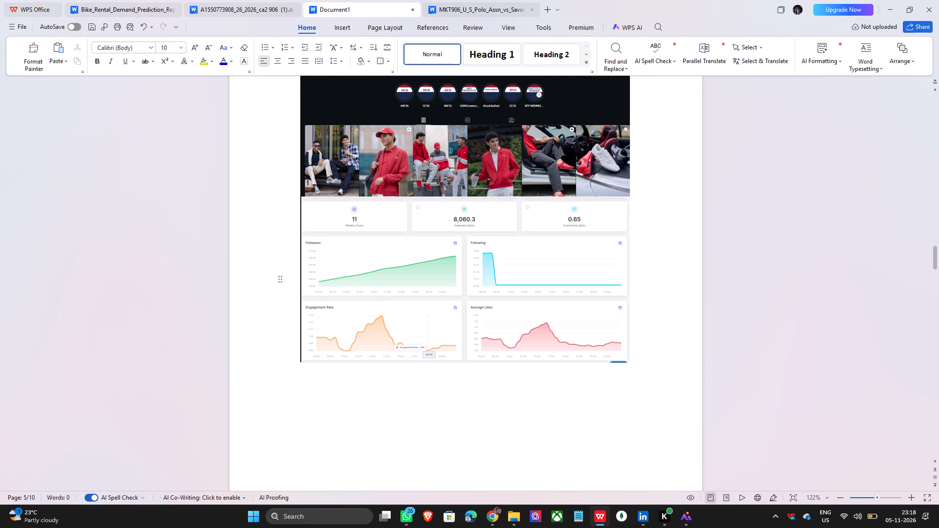
{"action": "left_click", "coordinate": [419, 220]}
{"action": "key", "text": "Delete"}
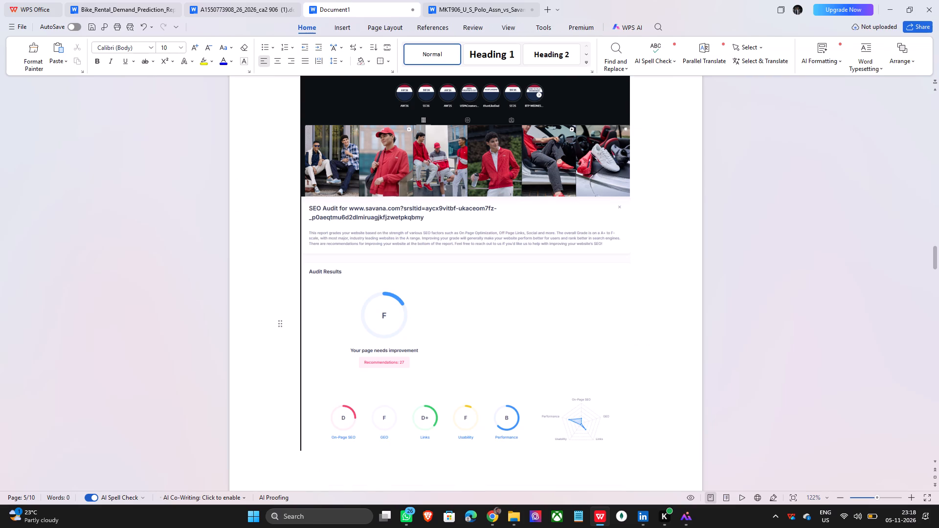
Undo the recent deletions of the U.S. Polo Assn. Instagram tracker overview and charts screenshots in Document1.
{"action": "left_click", "coordinate": [400, 167]}
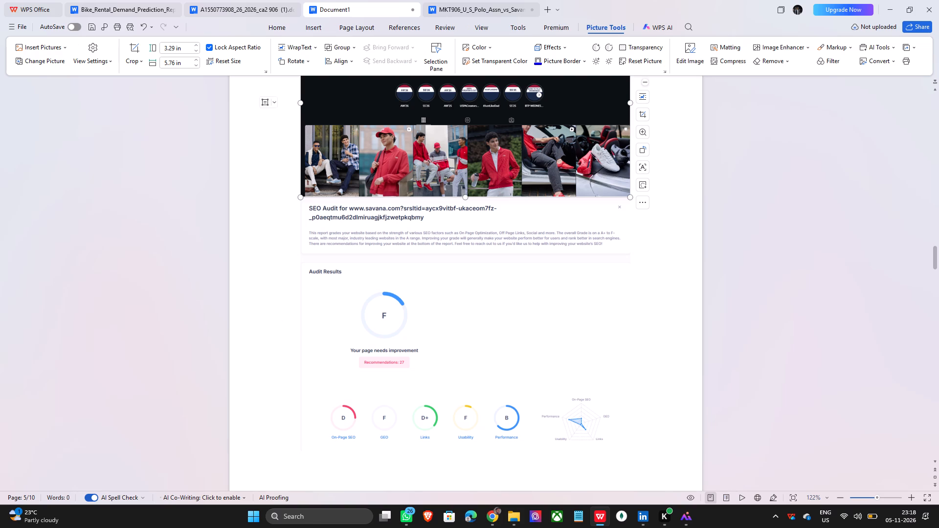
{"action": "key", "text": "ctrl+z"}
{"action": "key", "text": "ctrl+z"}
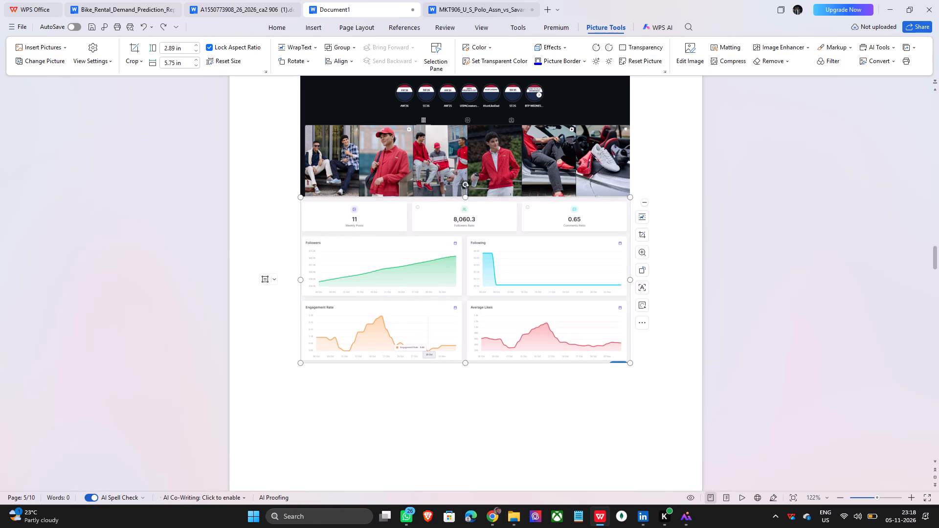
{"action": "key", "text": "ctrl+z"}
Review Document1's screenshots around the Savana SEO audit and compare them with the Instagram section of the MKT906 report.
{"action": "scroll", "coordinate": [400, 167], "scroll_direction": "up", "scroll_amount": 14}
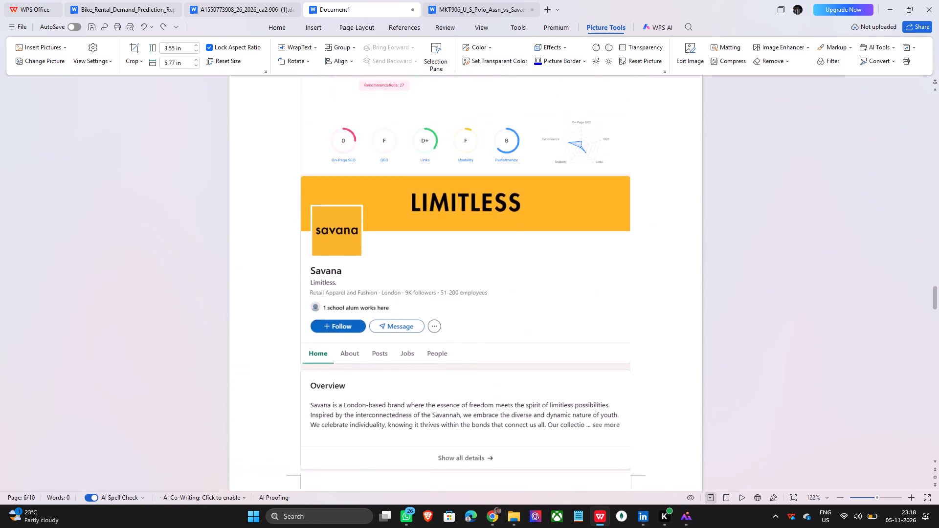
{"action": "scroll", "coordinate": [400, 167], "scroll_direction": "up", "scroll_amount": 1}
{"action": "scroll", "coordinate": [400, 167], "scroll_direction": "right", "scroll_amount": 2}
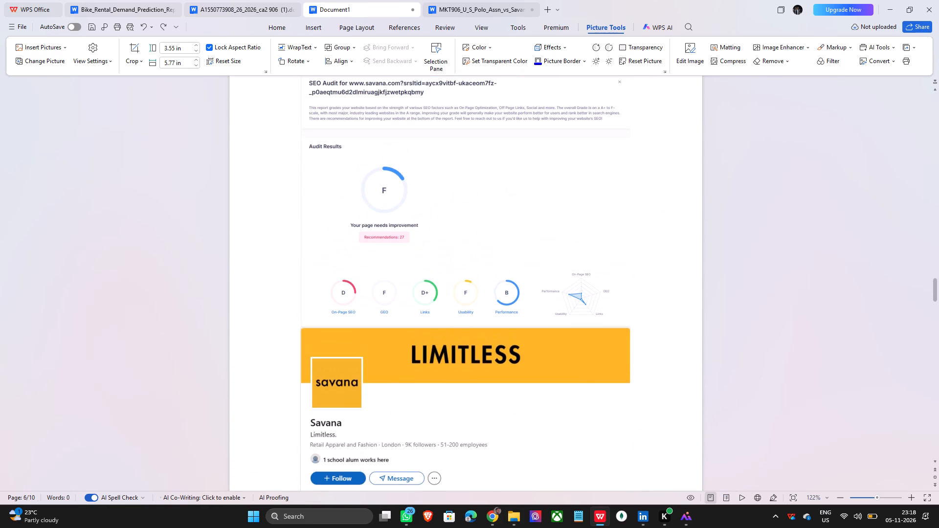
{"action": "scroll", "coordinate": [400, 167], "scroll_direction": "right", "scroll_amount": 1}
{"action": "left_click", "coordinate": [442, 5]}
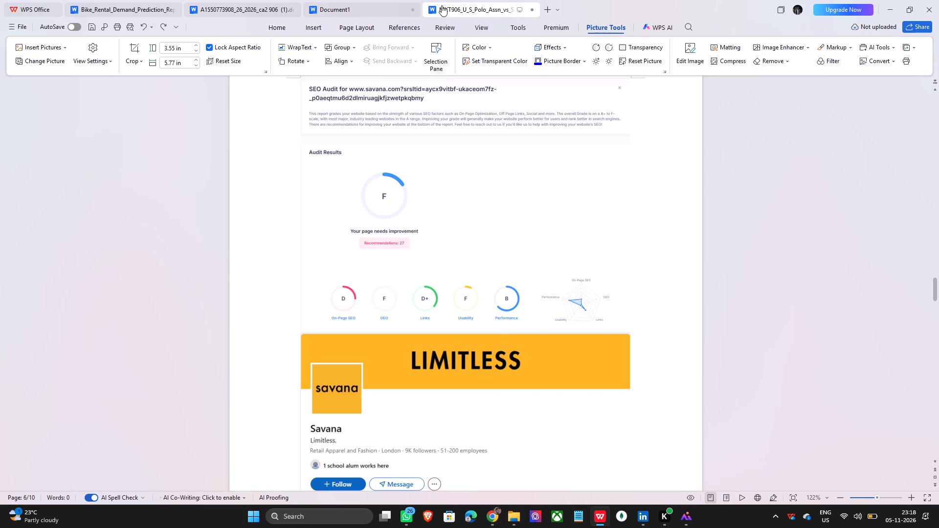
{"action": "scroll", "coordinate": [491, 191], "scroll_direction": "up", "scroll_amount": 11}
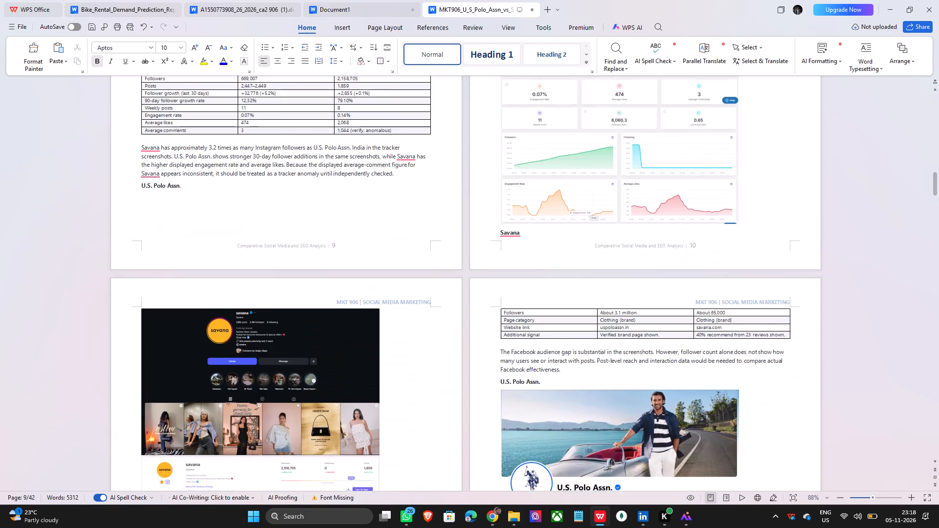
Review the report from section 12.1 back to section 3, checking the Savana homepage image and the on-page score screenshots in section 6.
{"action": "scroll", "coordinate": [491, 191], "scroll_direction": "up", "scroll_amount": 7}
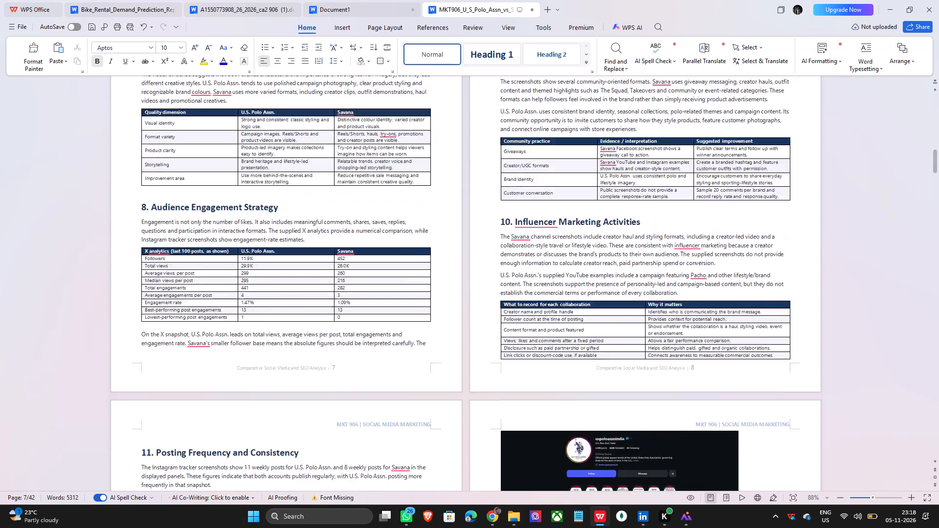
{"action": "scroll", "coordinate": [491, 191], "scroll_direction": "up", "scroll_amount": 7}
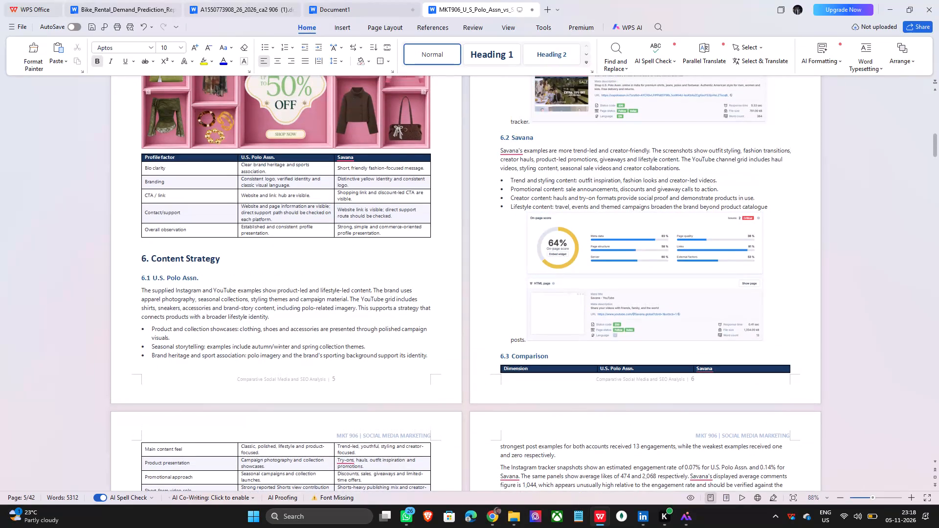
{"action": "scroll", "coordinate": [491, 191], "scroll_direction": "up", "scroll_amount": 2}
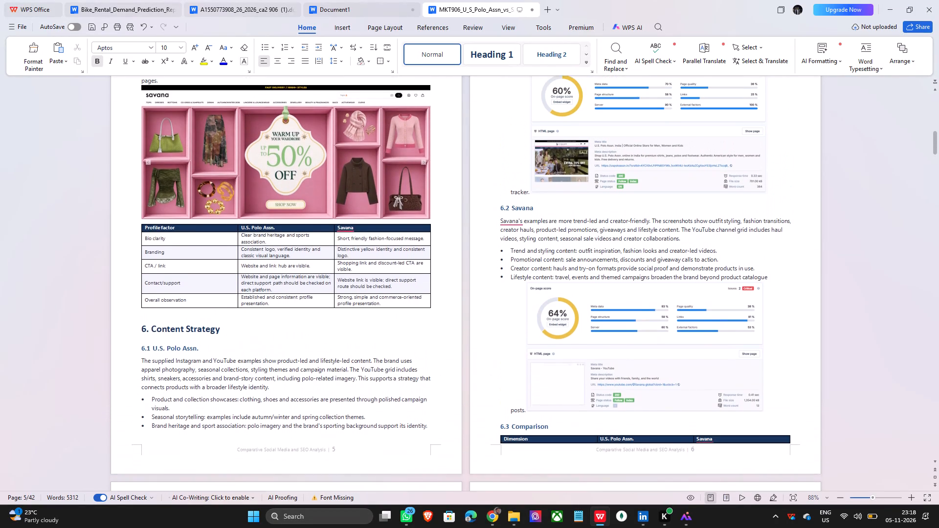
{"action": "scroll", "coordinate": [491, 191], "scroll_direction": "up", "scroll_amount": 2}
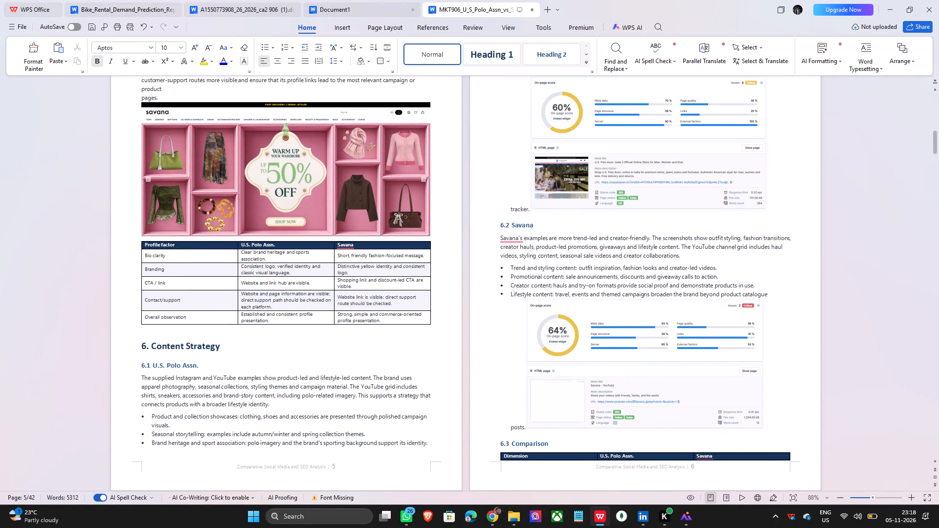
{"action": "scroll", "coordinate": [491, 191], "scroll_direction": "up", "scroll_amount": 1}
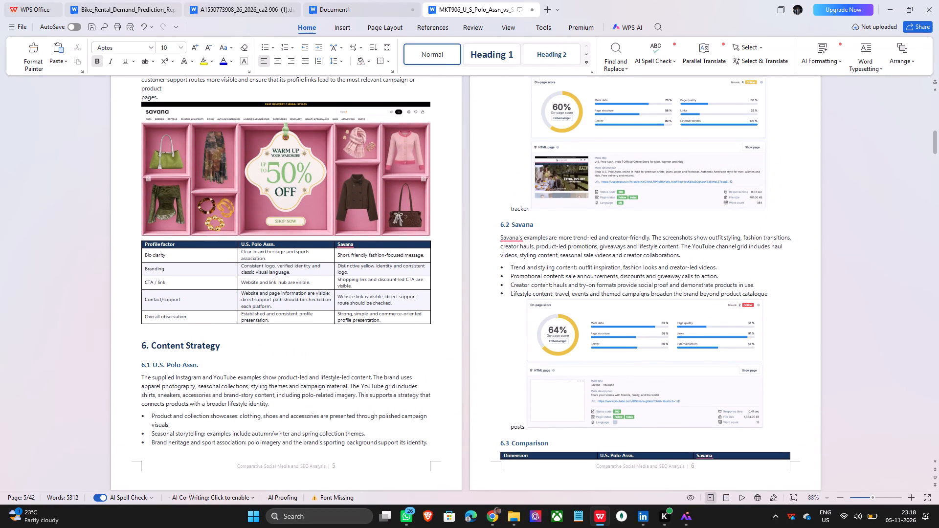
{"action": "scroll", "coordinate": [499, 351], "scroll_direction": "up", "scroll_amount": 11}
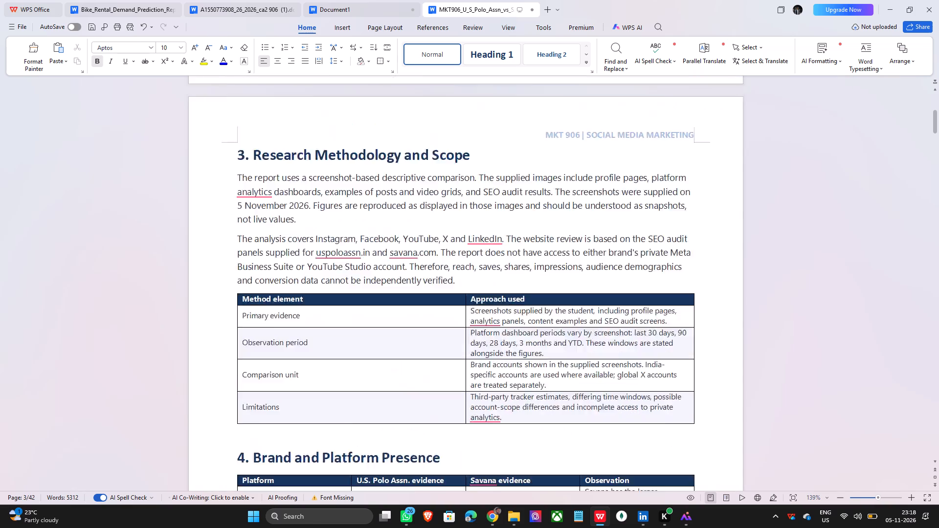
{"action": "scroll", "coordinate": [499, 351], "scroll_direction": "up", "scroll_amount": 19}
{"action": "scroll", "coordinate": [499, 351], "scroll_direction": "down", "scroll_amount": 12}
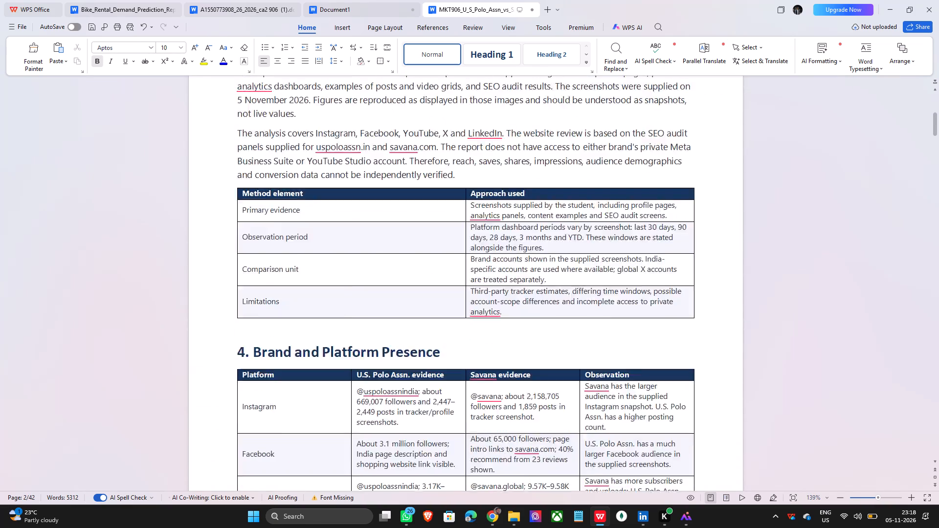
{"action": "scroll", "coordinate": [499, 351], "scroll_direction": "down", "scroll_amount": 5}
{"action": "scroll", "coordinate": [499, 351], "scroll_direction": "up", "scroll_amount": 3}
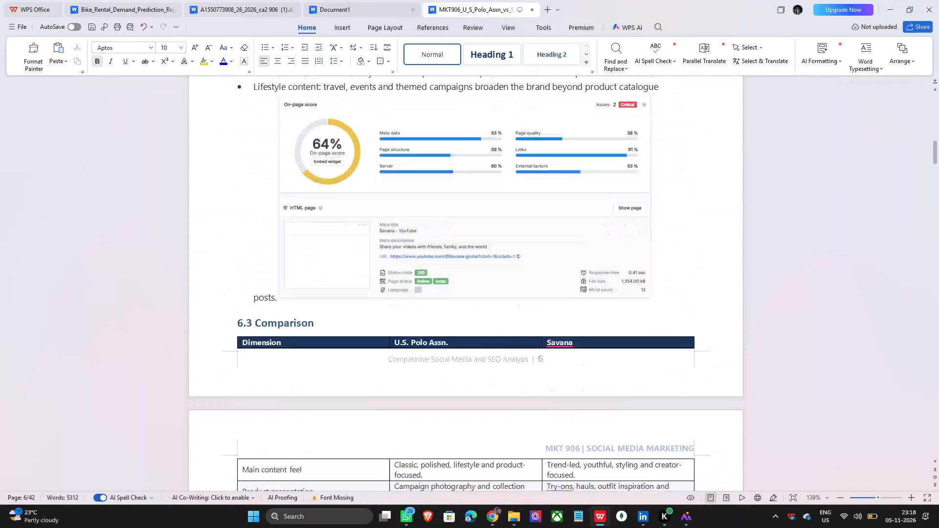
{"action": "scroll", "coordinate": [499, 351], "scroll_direction": "up", "scroll_amount": 6}
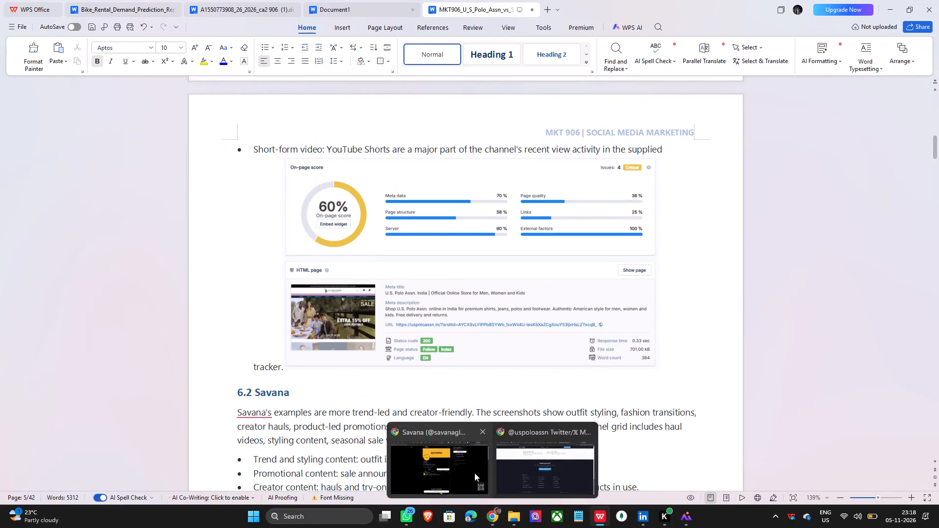
{"action": "left_click", "coordinate": [512, 473]}
{"action": "left_click", "coordinate": [105, 0]}
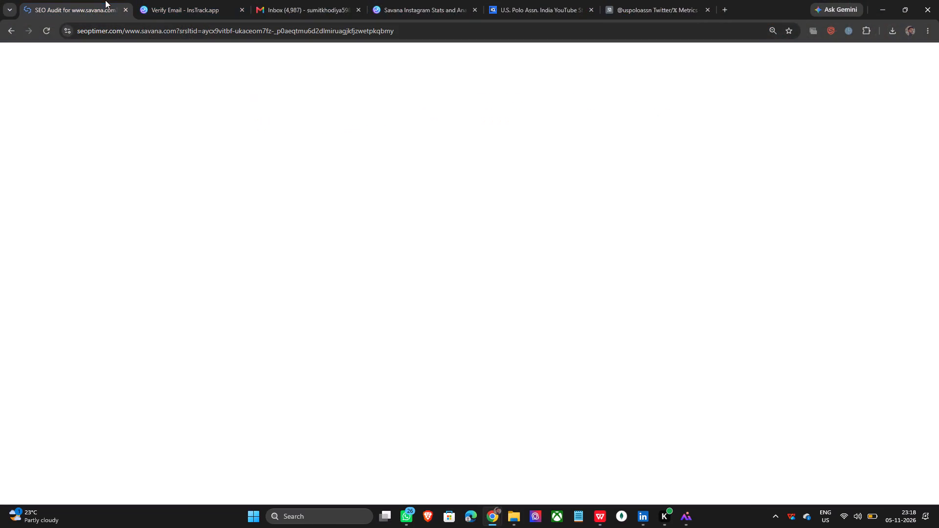
{"action": "scroll", "coordinate": [372, 250], "scroll_direction": "up", "scroll_amount": 5}
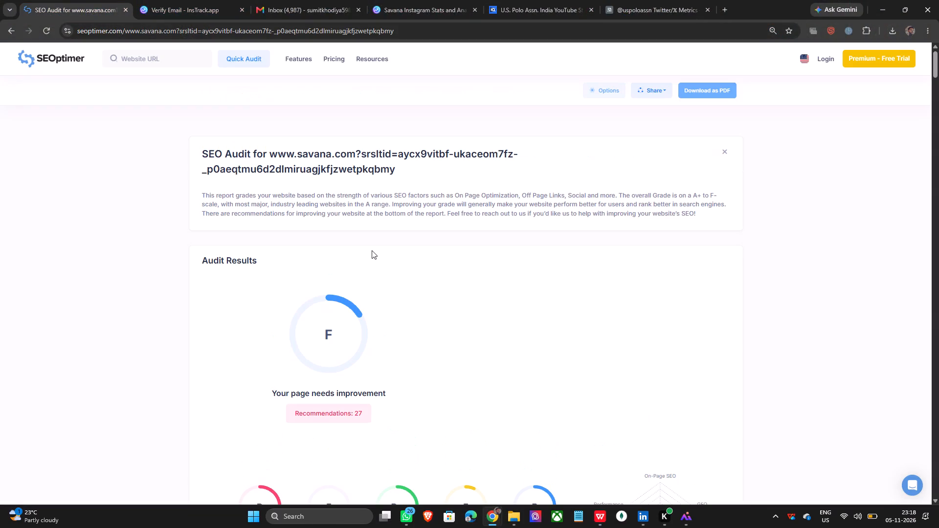
{"action": "scroll", "coordinate": [372, 250], "scroll_direction": "down", "scroll_amount": 3}
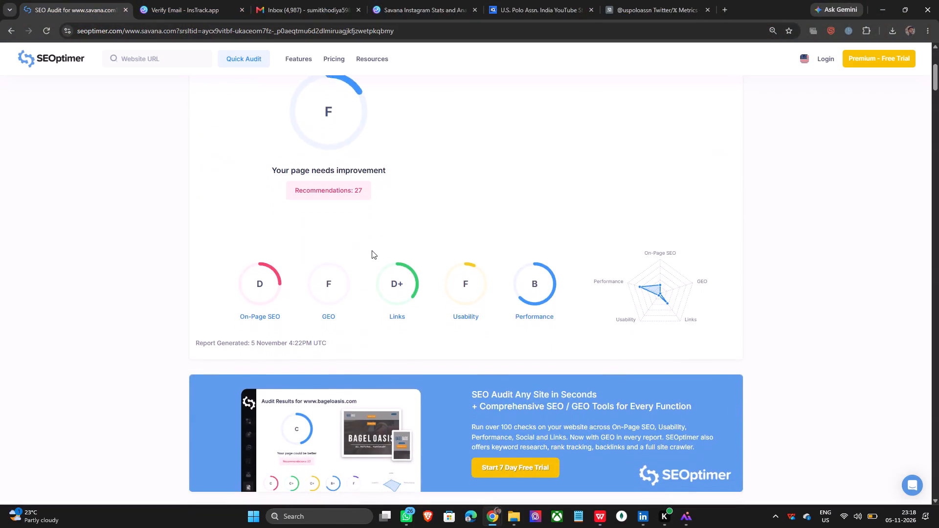
{"action": "scroll", "coordinate": [372, 250], "scroll_direction": "up", "scroll_amount": 3}
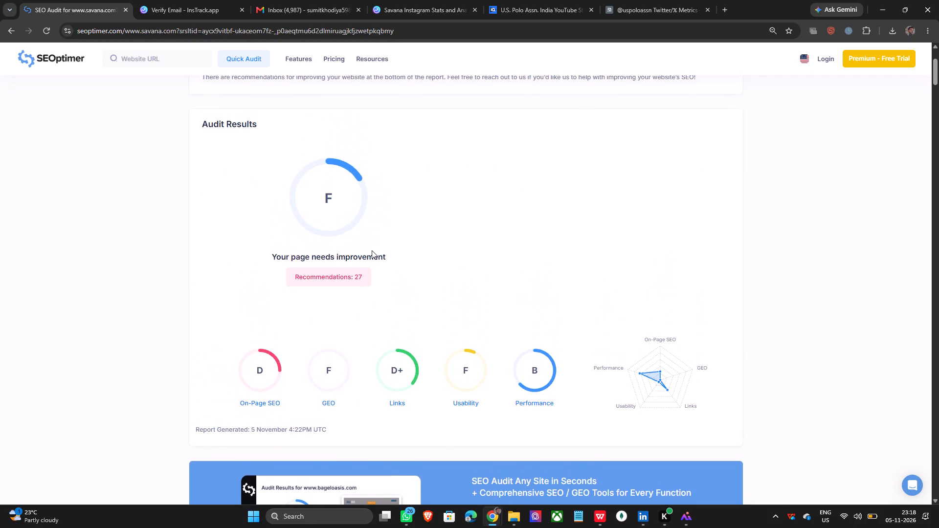
{"action": "scroll", "coordinate": [372, 250], "scroll_direction": "down", "scroll_amount": 1}
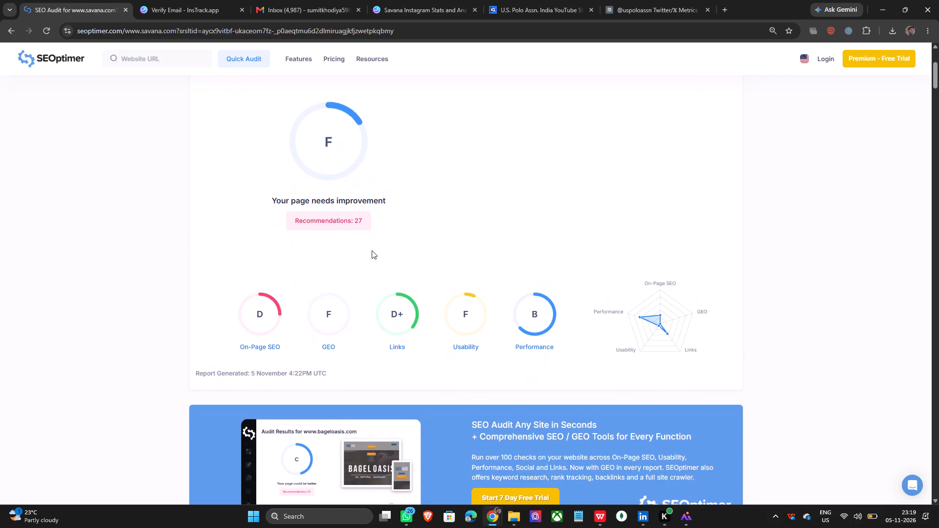
{"action": "scroll", "coordinate": [372, 250], "scroll_direction": "up", "scroll_amount": 3}
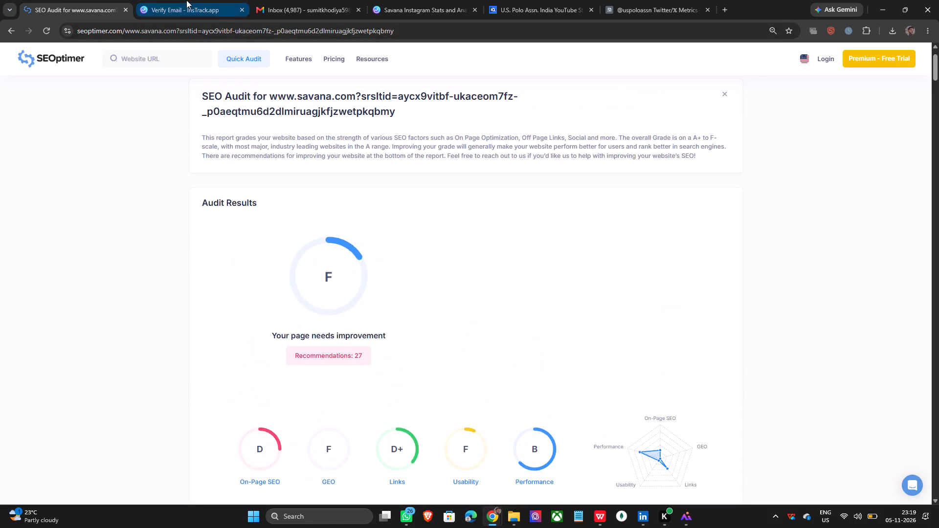
{"action": "left_click", "coordinate": [185, 0]}
{"action": "left_click", "coordinate": [96, 0]}
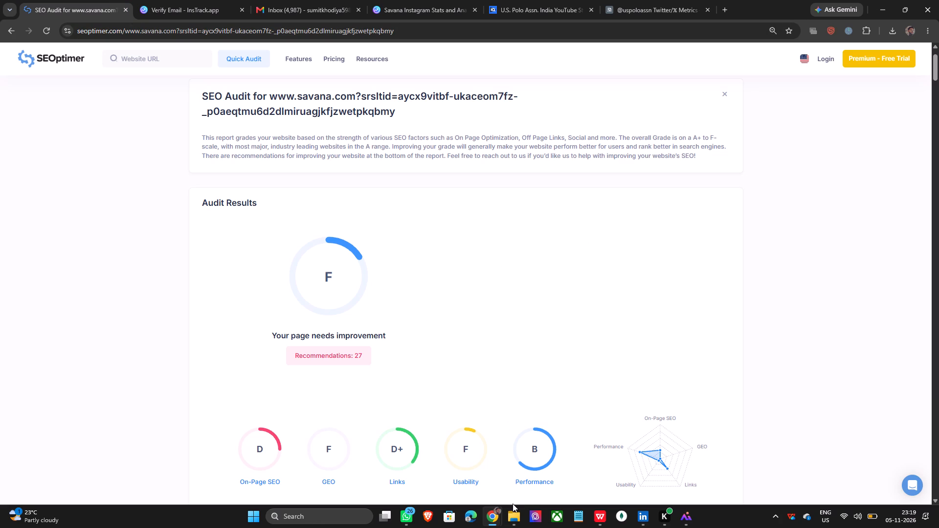
{"action": "left_click", "coordinate": [519, 475]}
Return to the report in WPS Office and review sections 6 to 12.3, checking which brand labels still lack screenshots.
{"action": "left_click", "coordinate": [601, 519]}
{"action": "scroll", "coordinate": [557, 373], "scroll_direction": "down", "scroll_amount": 1}
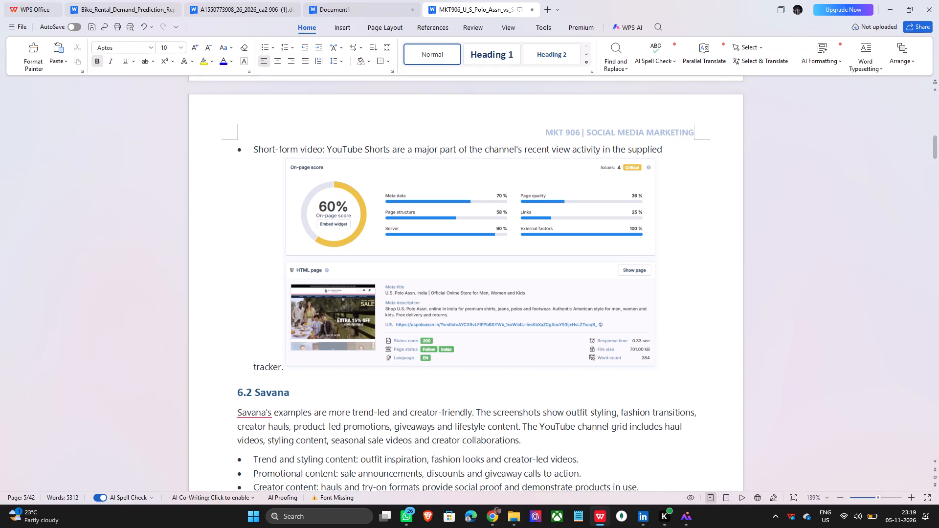
{"action": "scroll", "coordinate": [557, 373], "scroll_direction": "down", "scroll_amount": 1}
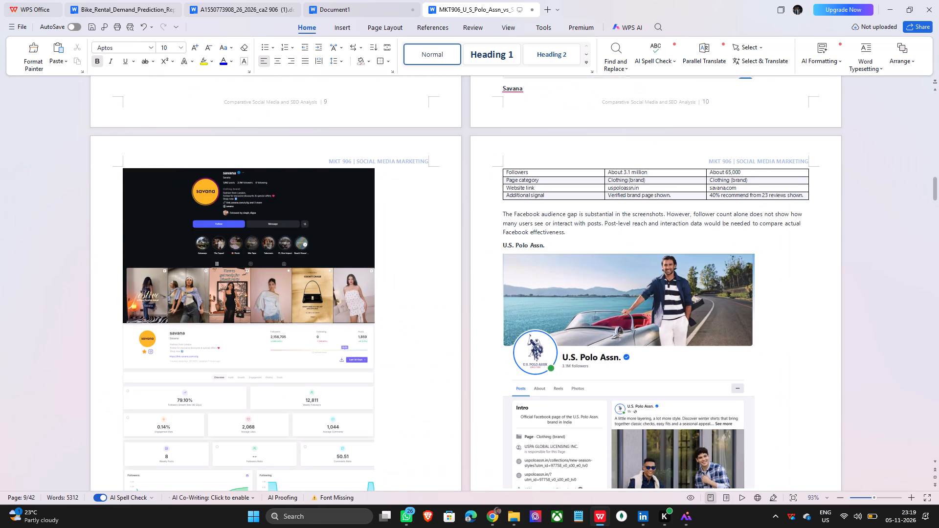
{"action": "scroll", "coordinate": [484, 273], "scroll_direction": "up", "scroll_amount": 7}
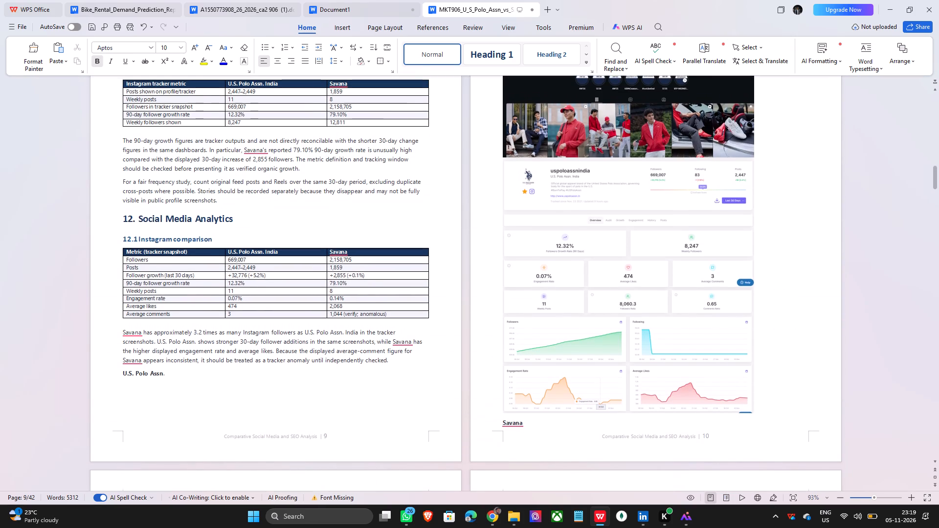
{"action": "scroll", "coordinate": [484, 273], "scroll_direction": "up", "scroll_amount": 1}
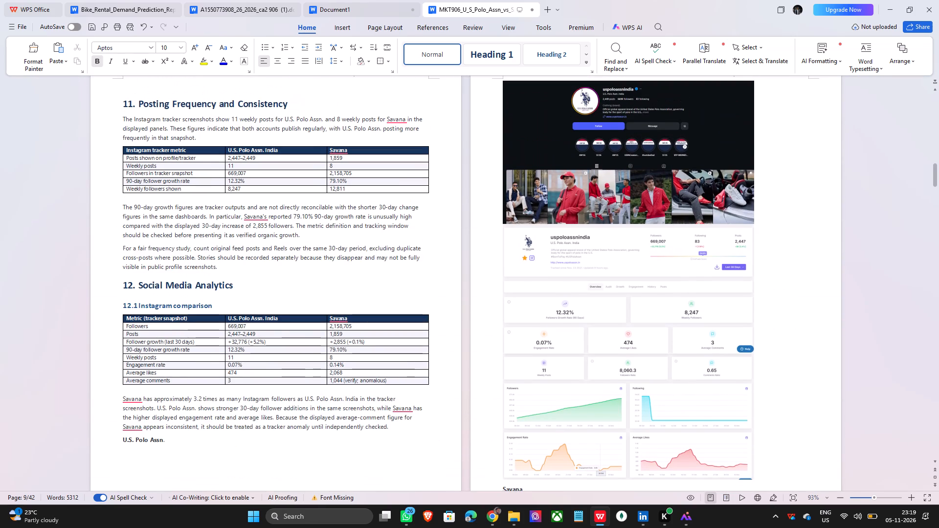
{"action": "scroll", "coordinate": [484, 273], "scroll_direction": "down", "scroll_amount": 1}
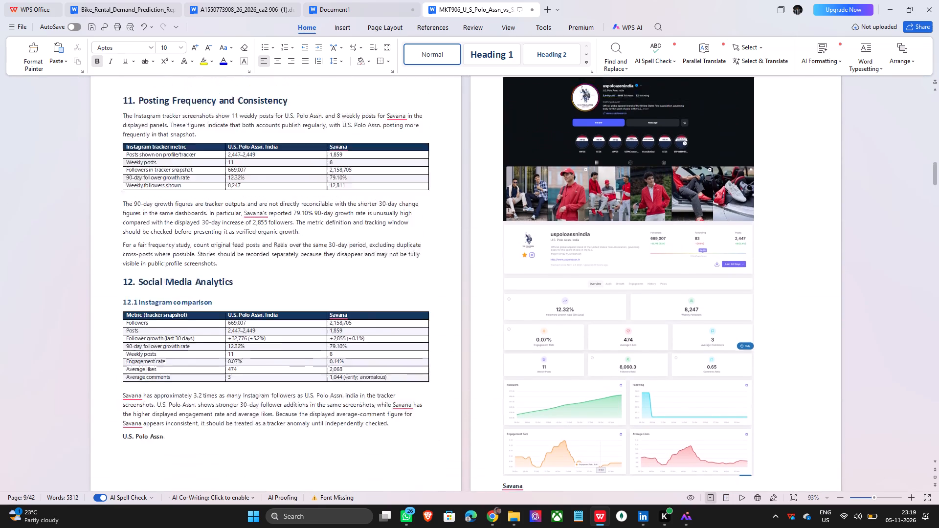
{"action": "scroll", "coordinate": [484, 273], "scroll_direction": "down", "scroll_amount": 1}
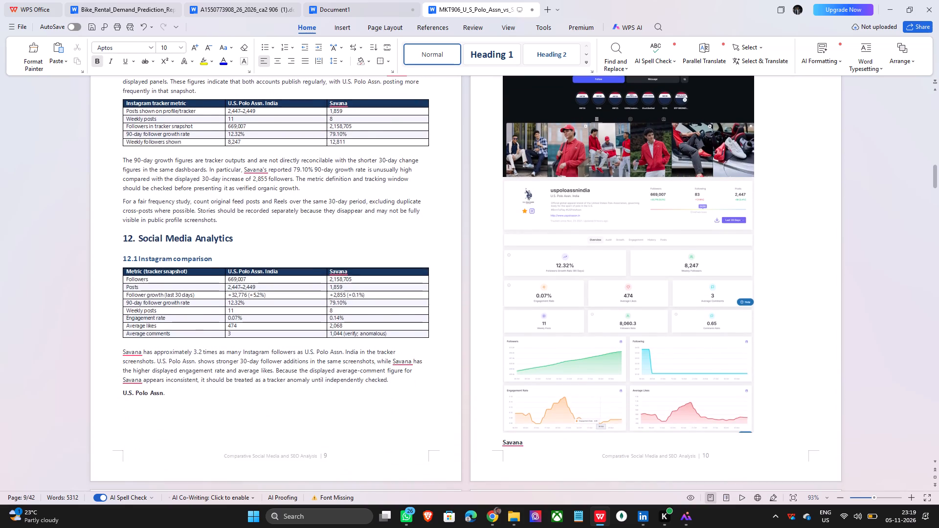
{"action": "scroll", "coordinate": [484, 273], "scroll_direction": "down", "scroll_amount": 4}
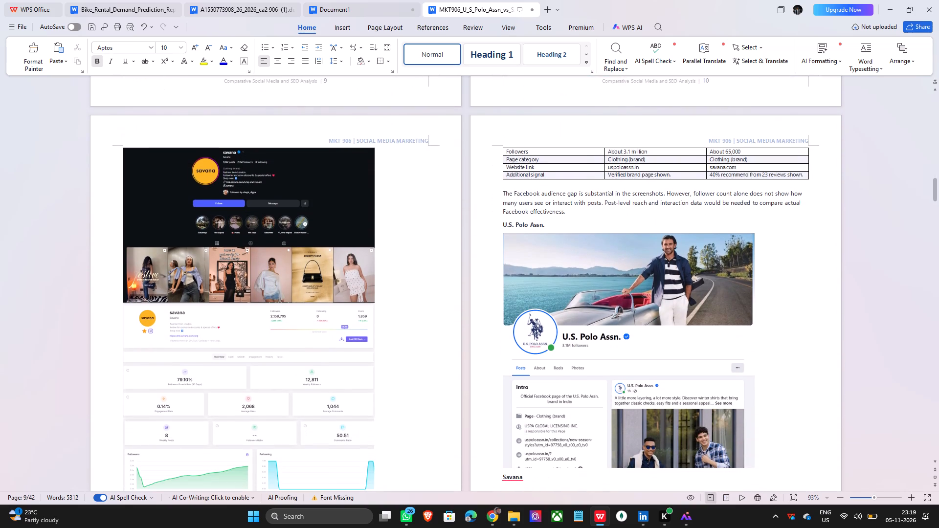
{"action": "scroll", "coordinate": [484, 273], "scroll_direction": "down", "scroll_amount": 4}
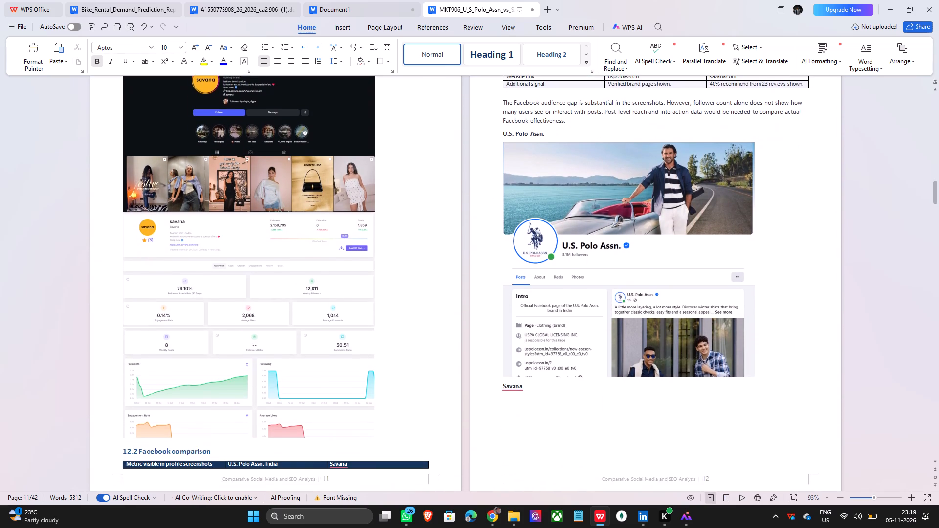
{"action": "scroll", "coordinate": [484, 273], "scroll_direction": "down", "scroll_amount": 1}
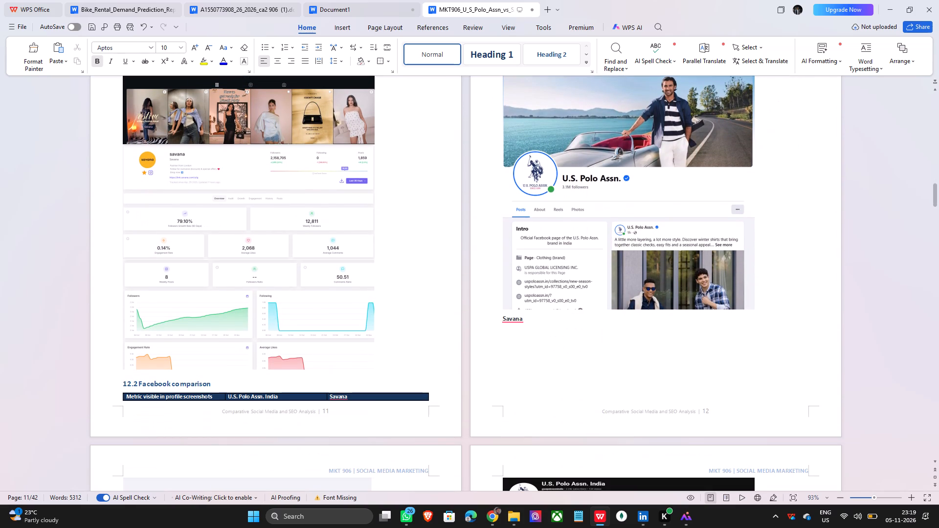
{"action": "scroll", "coordinate": [484, 273], "scroll_direction": "down", "scroll_amount": 6}
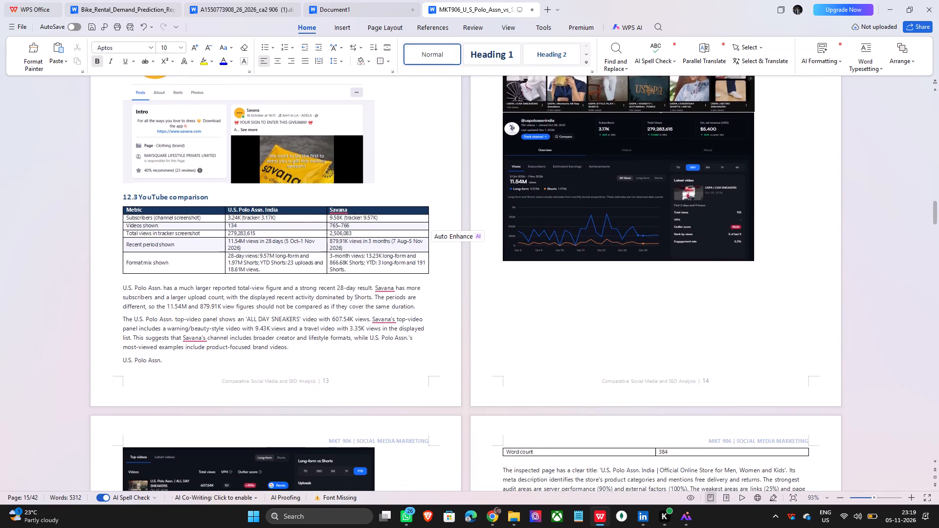
{"action": "scroll", "coordinate": [484, 273], "scroll_direction": "down", "scroll_amount": 2}
{"action": "left_click", "coordinate": [319, 1]}
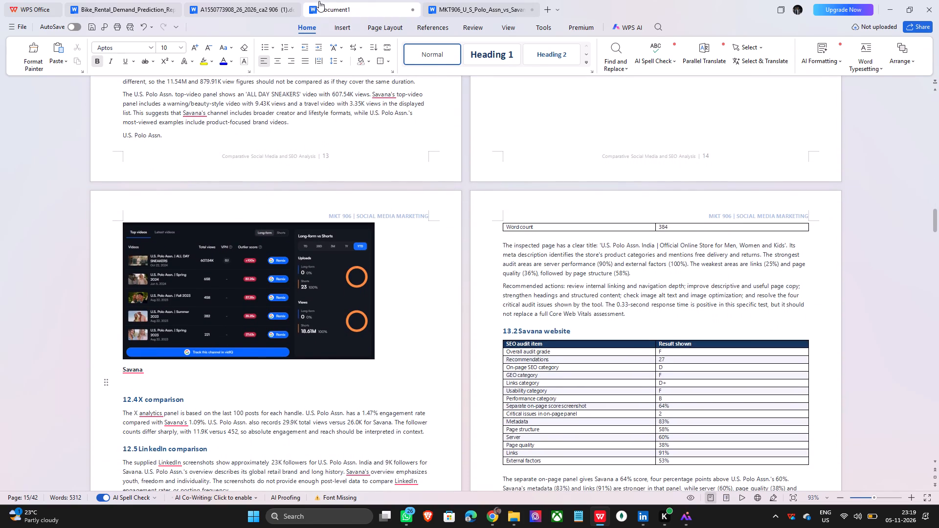
{"action": "scroll", "coordinate": [367, 324], "scroll_direction": "down", "scroll_amount": 17}
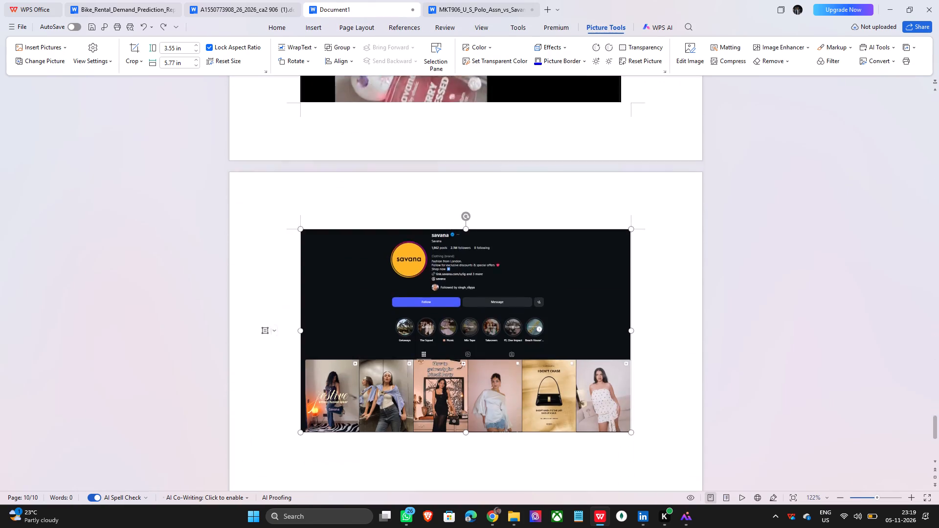
{"action": "scroll", "coordinate": [367, 324], "scroll_direction": "down", "scroll_amount": 3}
{"action": "scroll", "coordinate": [367, 324], "scroll_direction": "up", "scroll_amount": 6}
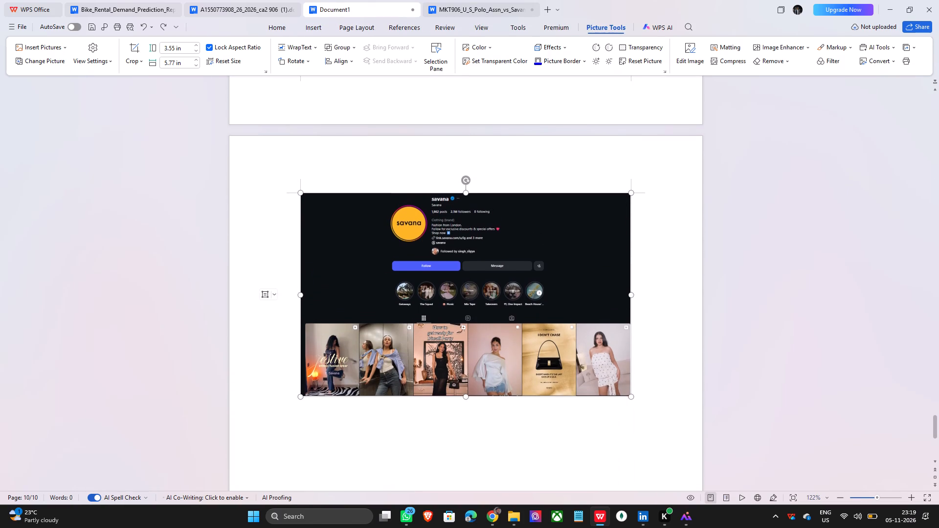
{"action": "scroll", "coordinate": [367, 324], "scroll_direction": "up", "scroll_amount": 1}
{"action": "left_click", "coordinate": [383, 321]}
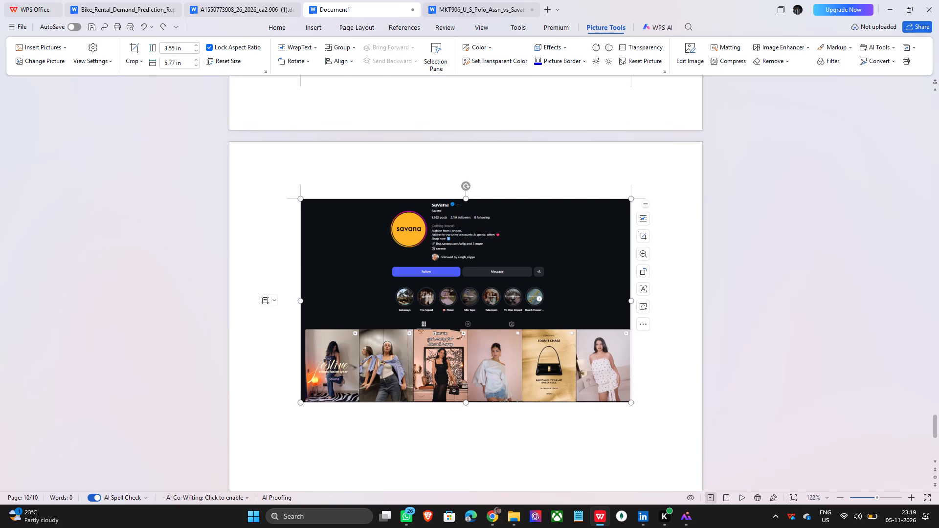
{"action": "key", "text": "Delete"}
Copy Document1's Savana YouTube channel screenshot and paste it under the Savana label in the report's section 12.3.
{"action": "scroll", "coordinate": [377, 240], "scroll_direction": "up", "scroll_amount": 8}
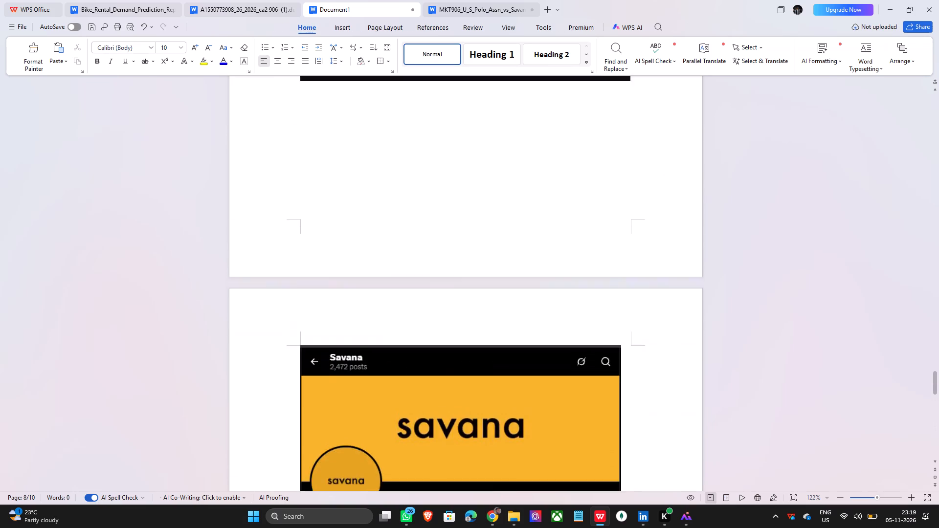
{"action": "scroll", "coordinate": [377, 240], "scroll_direction": "up", "scroll_amount": 5}
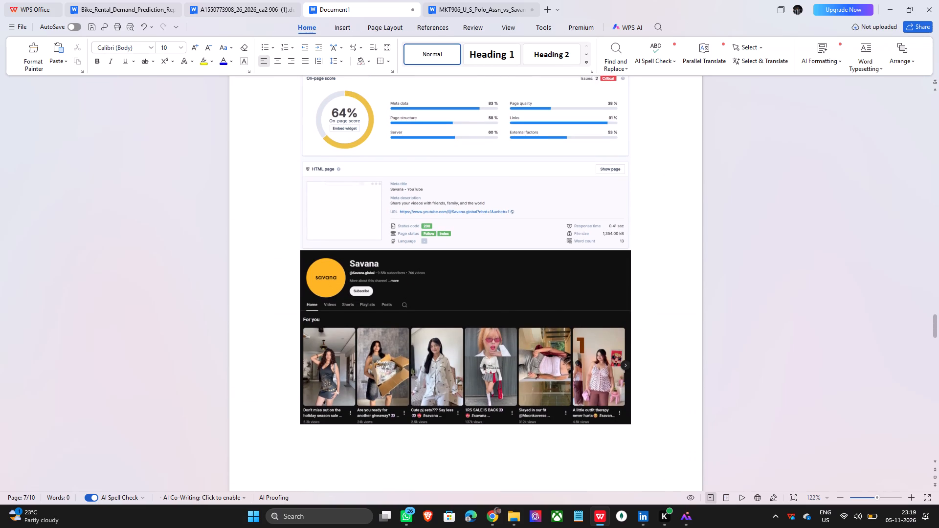
{"action": "scroll", "coordinate": [377, 240], "scroll_direction": "up", "scroll_amount": 1}
{"action": "scroll", "coordinate": [397, 278], "scroll_direction": "up", "scroll_amount": 5}
{"action": "scroll", "coordinate": [397, 278], "scroll_direction": "down", "scroll_amount": 1}
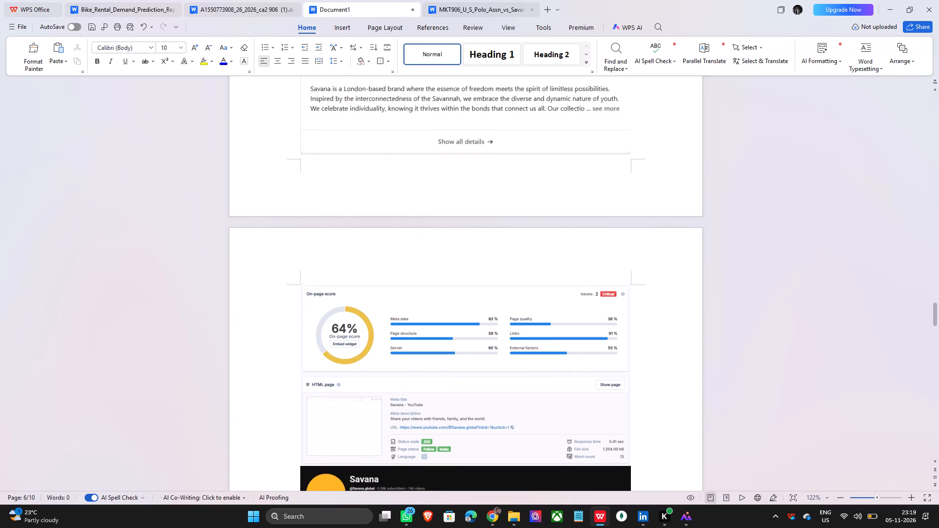
{"action": "scroll", "coordinate": [397, 278], "scroll_direction": "down", "scroll_amount": 4}
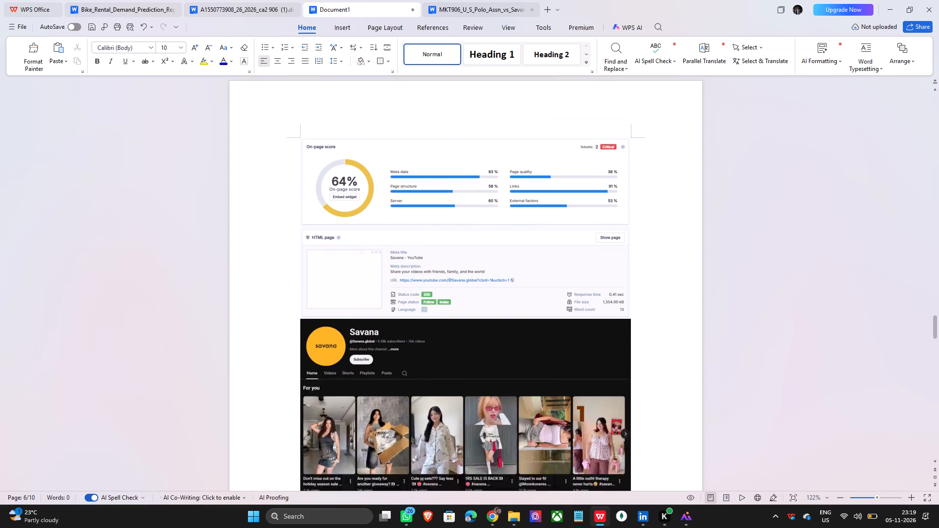
{"action": "scroll", "coordinate": [397, 278], "scroll_direction": "down", "scroll_amount": 1}
{"action": "left_click", "coordinate": [402, 214]}
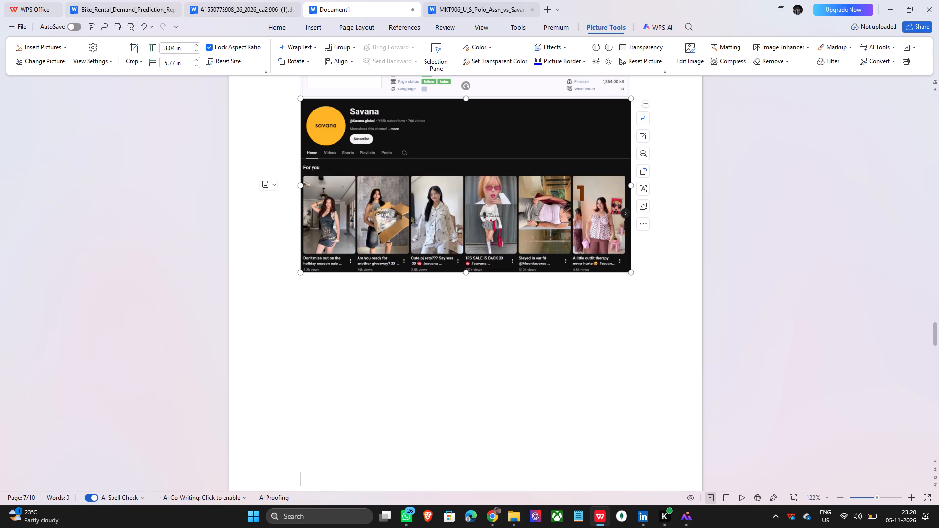
{"action": "key", "text": "ctrl+c"}
{"action": "left_click", "coordinate": [446, 15]}
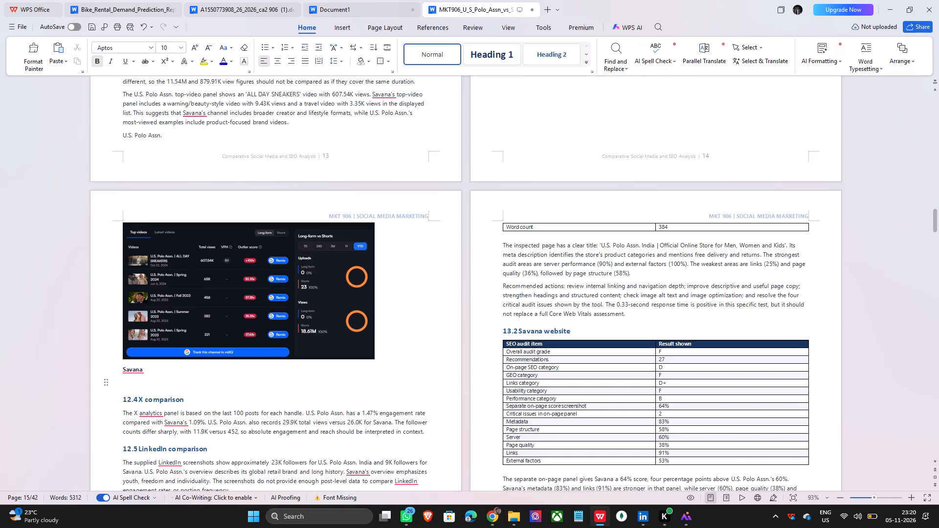
{"action": "key", "text": "ctrl+v"}
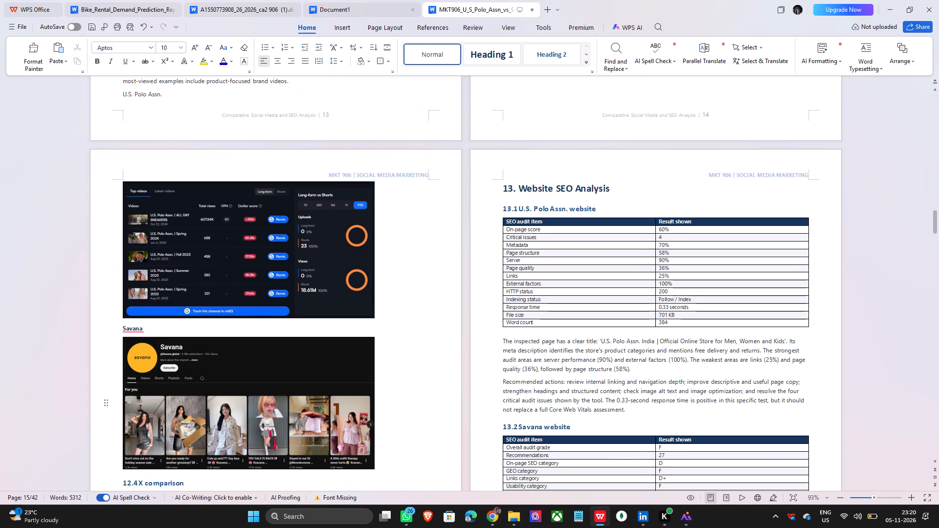
{"action": "left_click", "coordinate": [330, 5]}
{"action": "scroll", "coordinate": [387, 255], "scroll_direction": "down", "scroll_amount": 4}
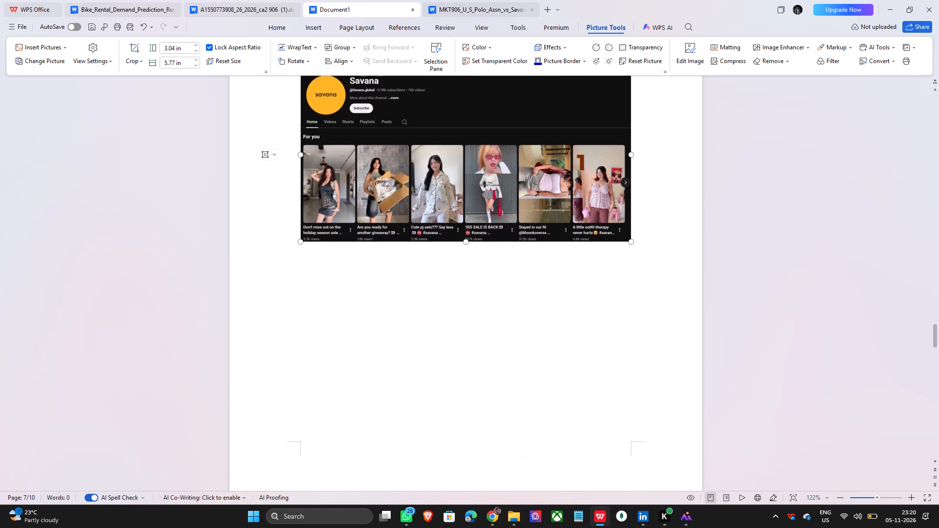
{"action": "scroll", "coordinate": [387, 255], "scroll_direction": "down", "scroll_amount": 4}
{"action": "left_click", "coordinate": [393, 286]}
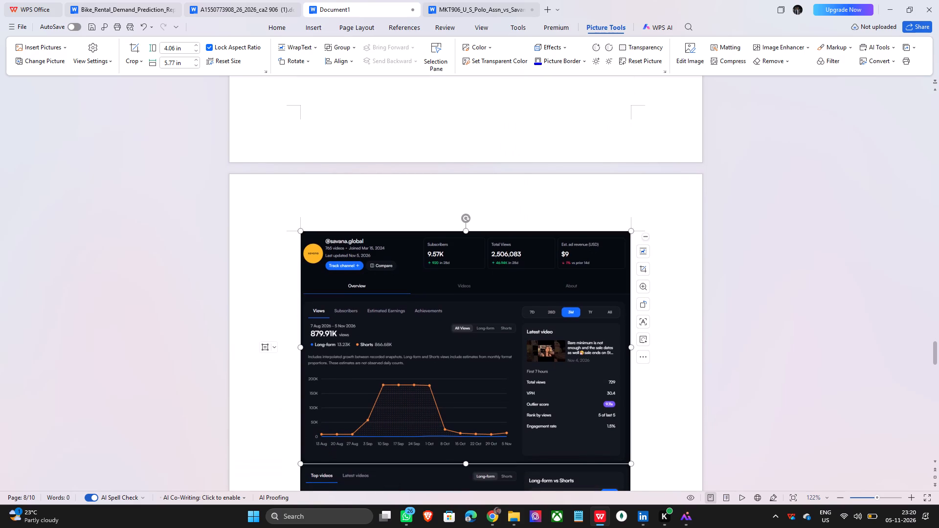
{"action": "key", "text": "ctrl+c"}
{"action": "double_click", "coordinate": [449, 0]}
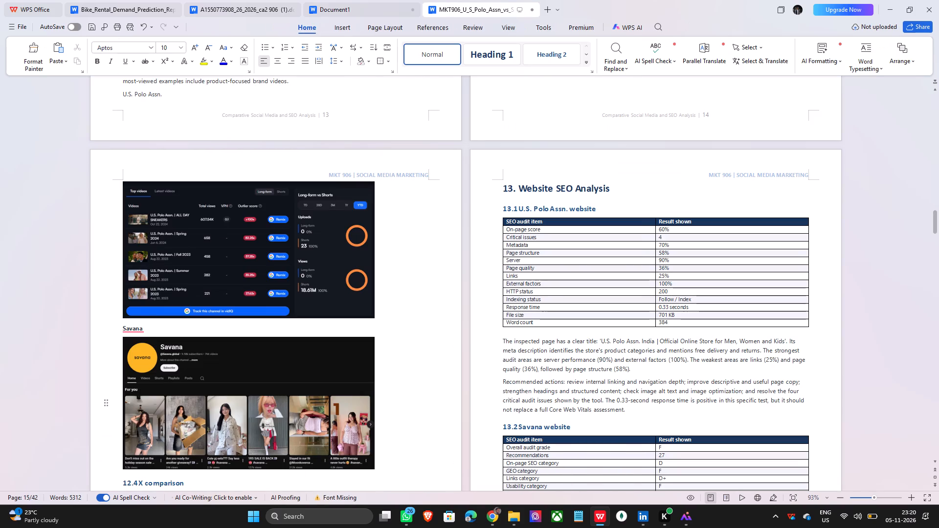
{"action": "key", "text": "ctrl+v"}
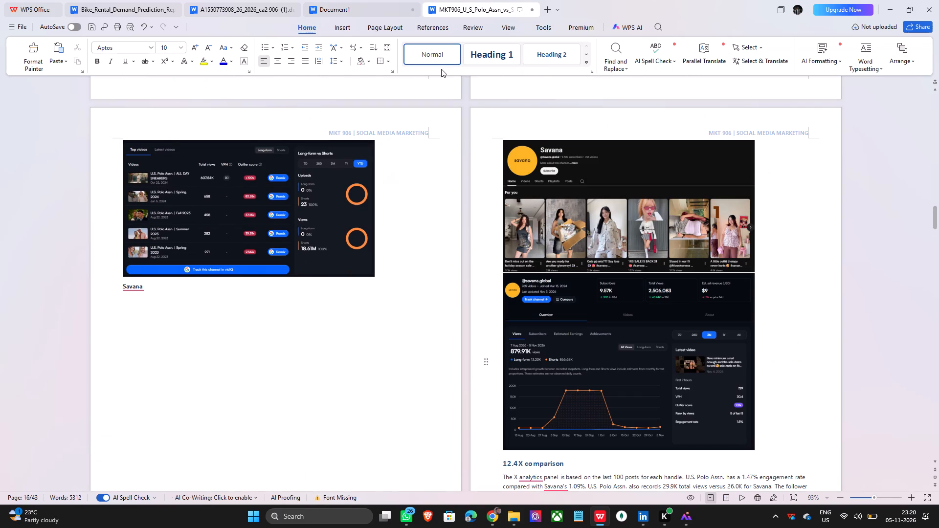
Copy Document1's Savana top videos and Long-form vs Shorts screenshot and paste it beneath the analytics overview in section 12.3.
{"action": "left_click", "coordinate": [364, 0]}
{"action": "scroll", "coordinate": [424, 316], "scroll_direction": "down", "scroll_amount": 4}
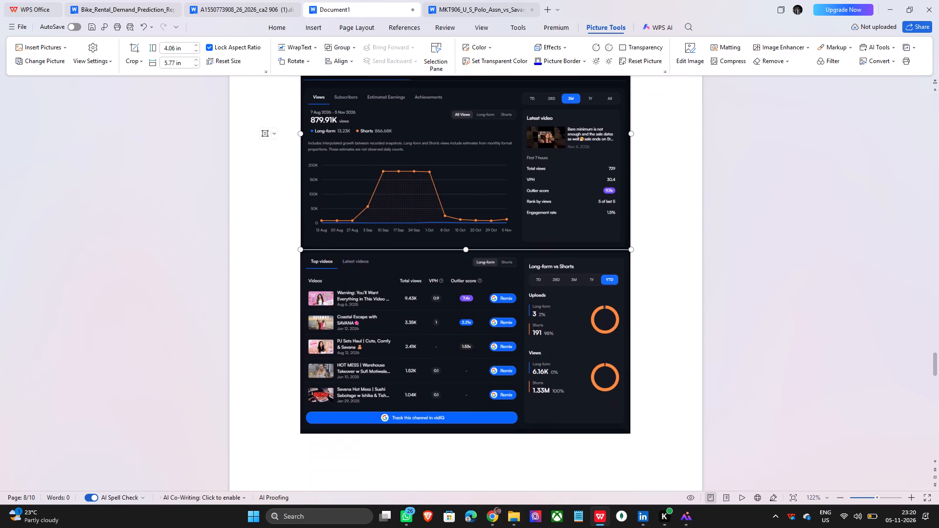
{"action": "left_click", "coordinate": [424, 316]}
{"action": "key", "text": "ctrl+c"}
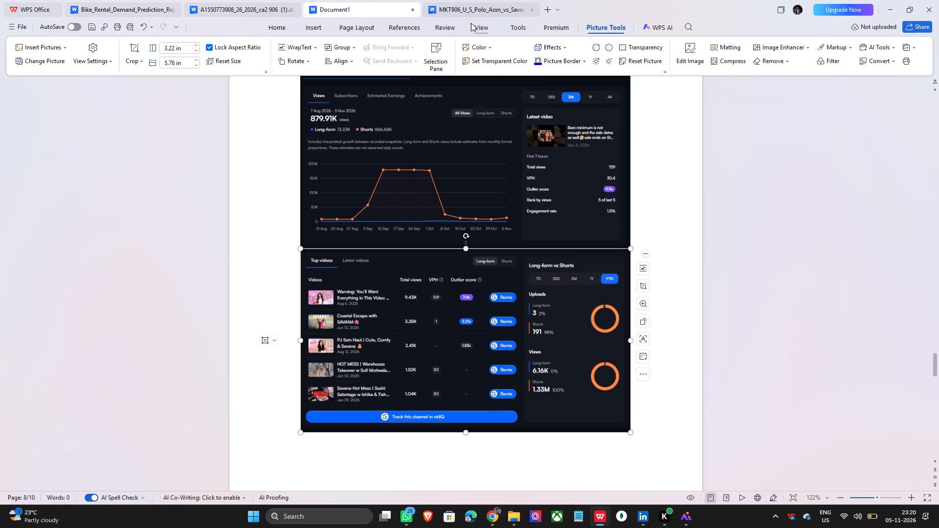
{"action": "left_click", "coordinate": [462, 15]}
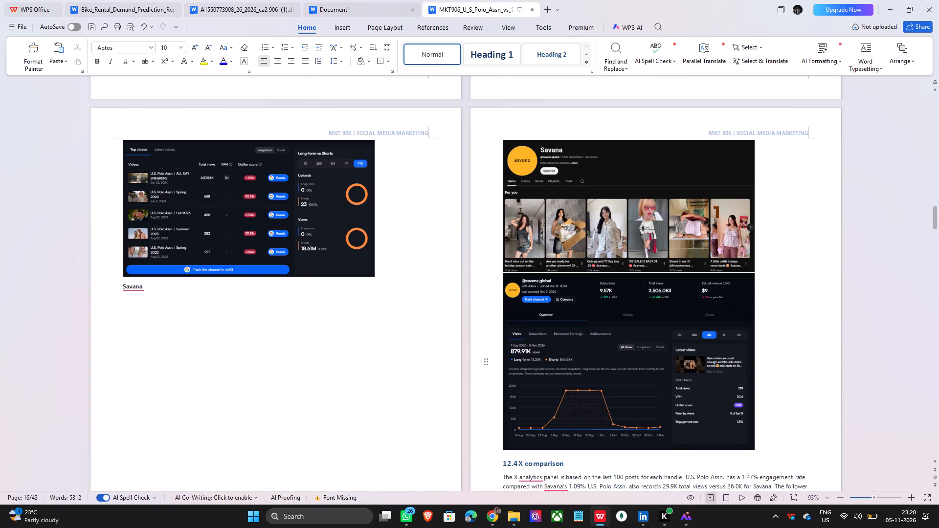
{"action": "key", "text": "ctrl+v"}
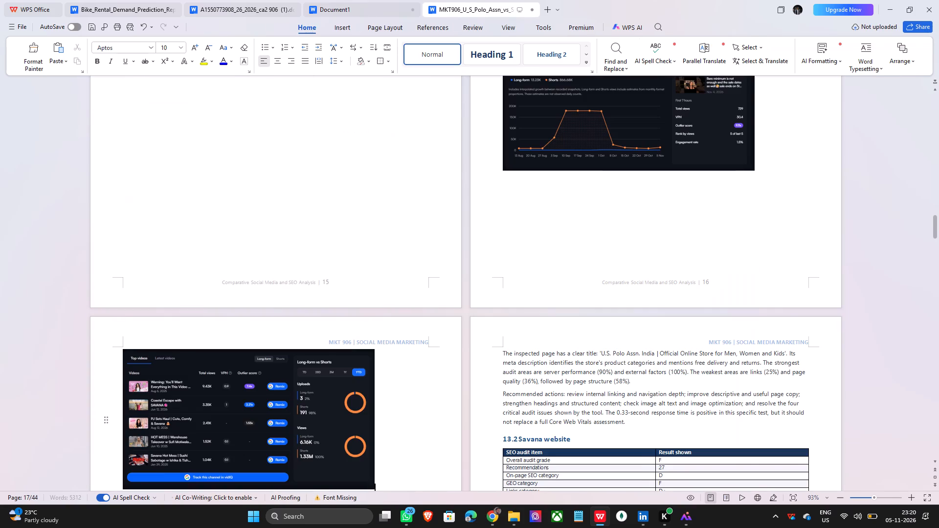
Review the report's YouTube screenshots in section 12.3 and the following pages through the website SEO tables in section 13.
{"action": "scroll", "coordinate": [436, 236], "scroll_direction": "up", "scroll_amount": 13}
{"action": "scroll", "coordinate": [436, 236], "scroll_direction": "down", "scroll_amount": 2}
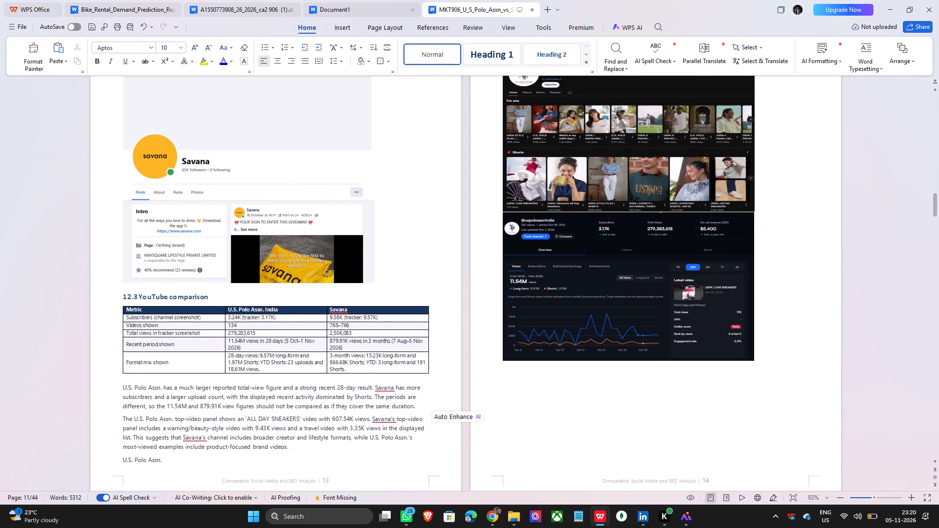
{"action": "scroll", "coordinate": [436, 236], "scroll_direction": "down", "scroll_amount": 2}
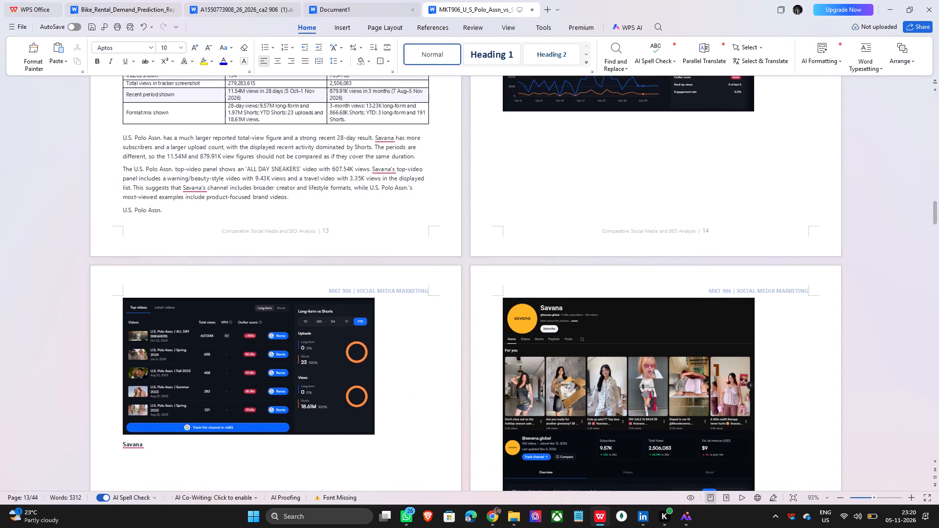
{"action": "scroll", "coordinate": [436, 236], "scroll_direction": "up", "scroll_amount": 1}
{"action": "scroll", "coordinate": [436, 236], "scroll_direction": "down", "scroll_amount": 5}
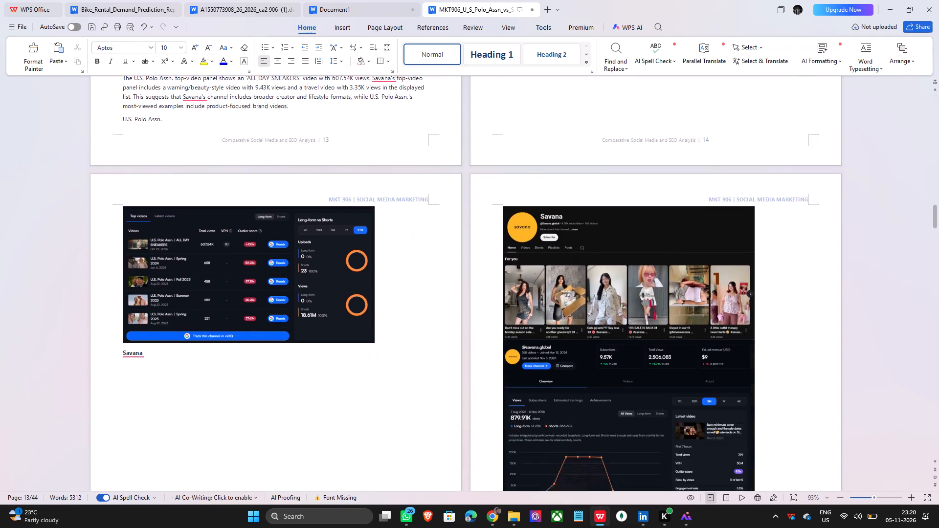
{"action": "scroll", "coordinate": [436, 236], "scroll_direction": "down", "scroll_amount": 4}
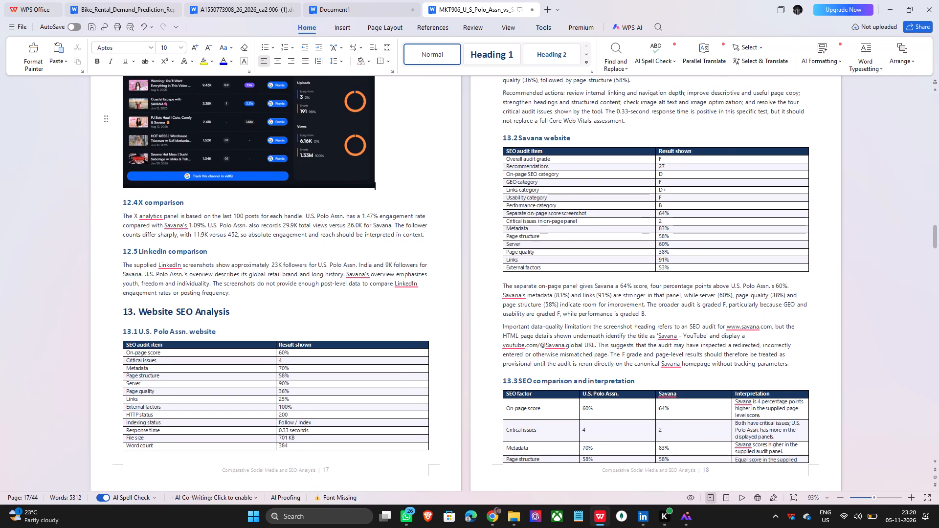
Delete the already copied Savana top videos and YouTube analytics overview screenshots from Document1.
{"action": "left_click", "coordinate": [336, 11]}
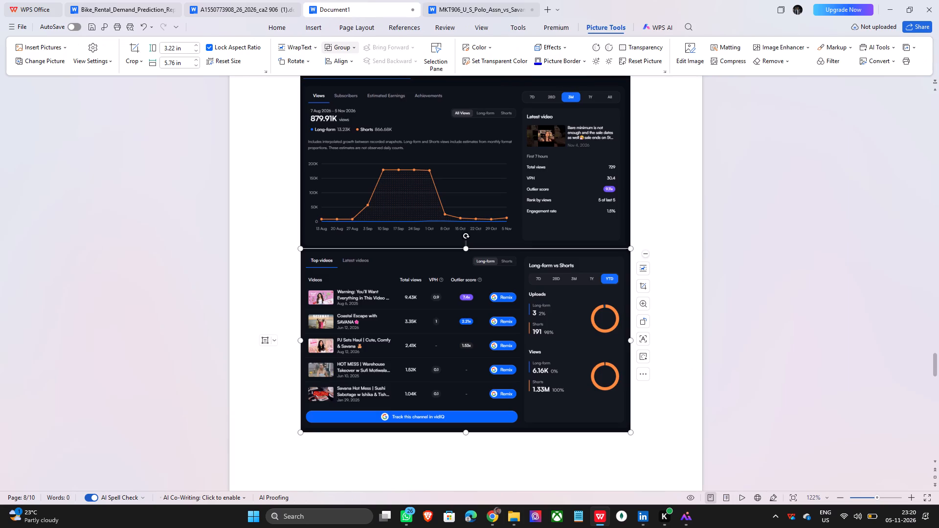
{"action": "left_click", "coordinate": [404, 297]}
{"action": "key", "text": "Delete"}
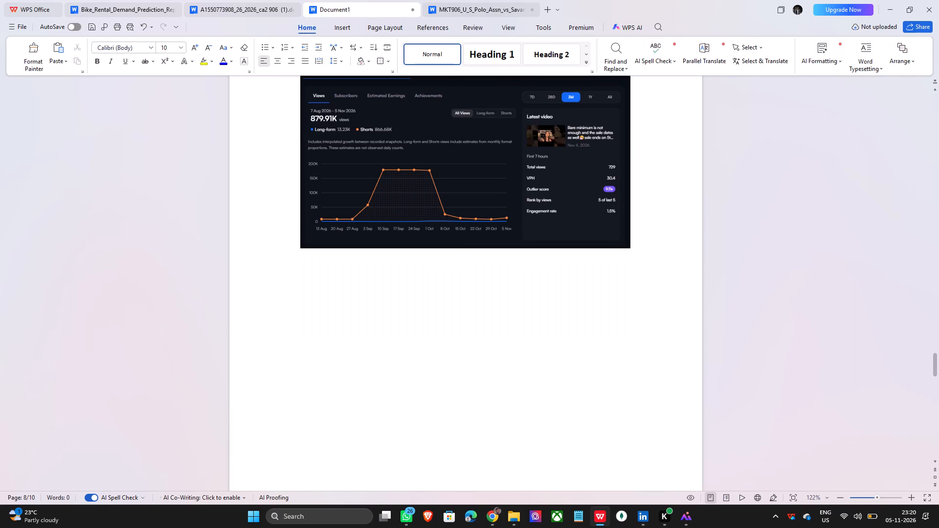
{"action": "left_click", "coordinate": [402, 205]}
{"action": "key", "text": "Delete"}
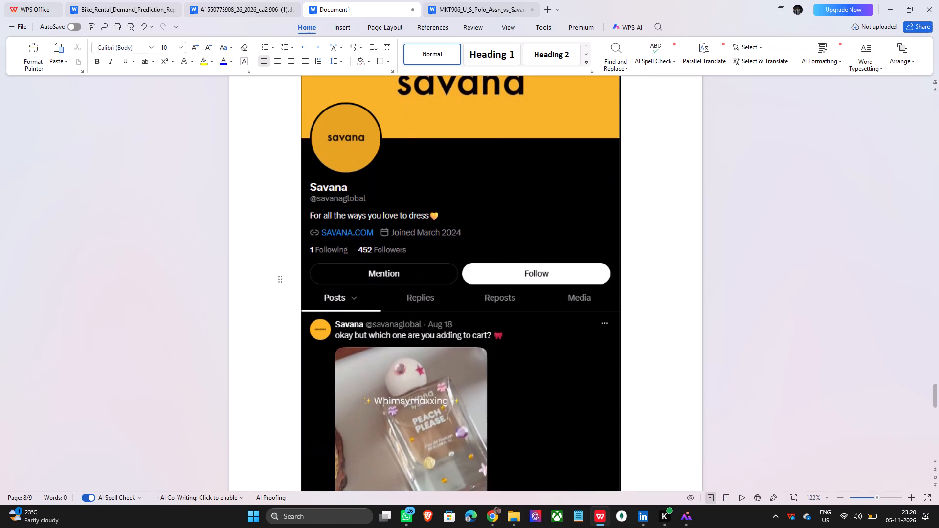
Copy Document1's Savana X profile screenshot and paste it under a new bold "Savana" label following the section 12.5 LinkedIn text.
{"action": "left_click", "coordinate": [390, 199]}
{"action": "key", "text": "ctrl+c"}
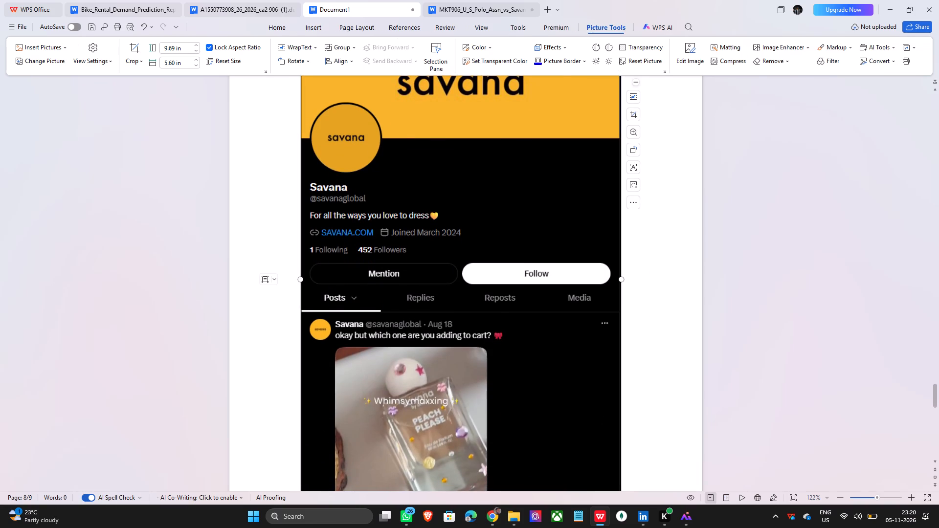
{"action": "left_click", "coordinate": [434, 2]}
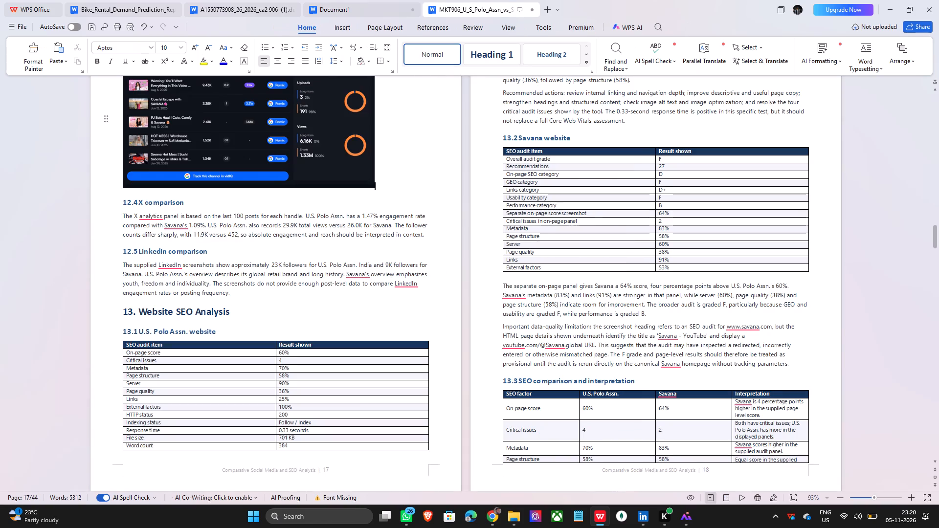
{"action": "left_click", "coordinate": [242, 295]}
{"action": "key", "text": "Return"}
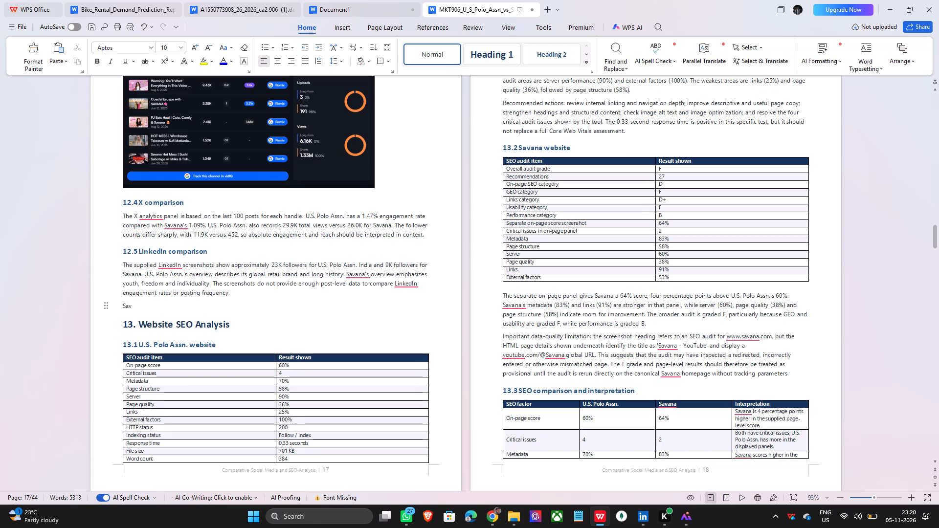
{"action": "left_click_drag", "start_coordinate": [144, 307], "coordinate": [118, 306]}
{"action": "left_click", "coordinate": [99, 62]}
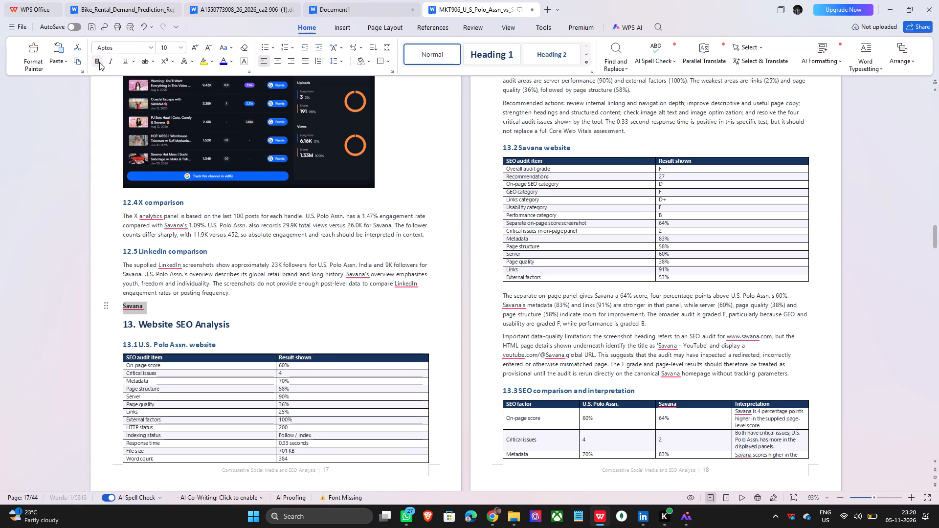
{"action": "left_click", "coordinate": [153, 304]}
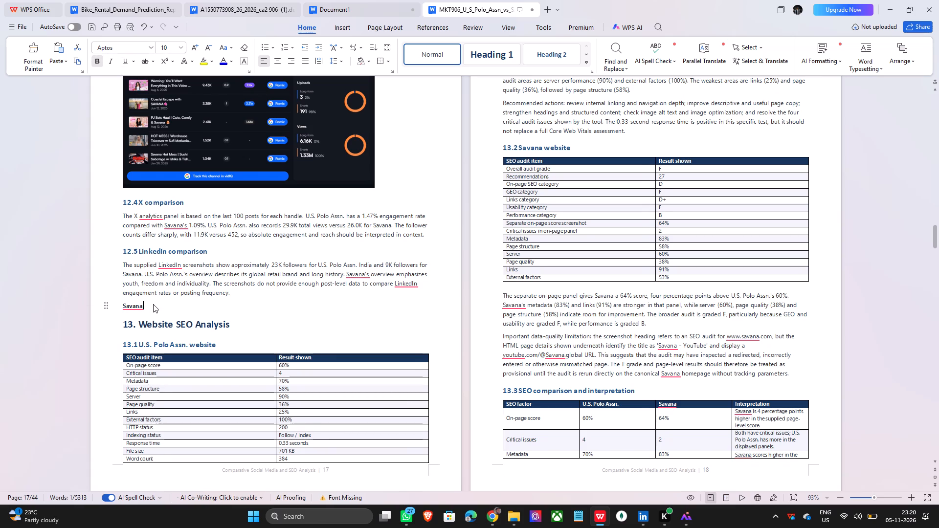
{"action": "key", "text": "Return"}
{"action": "key", "text": "ctrl+v"}
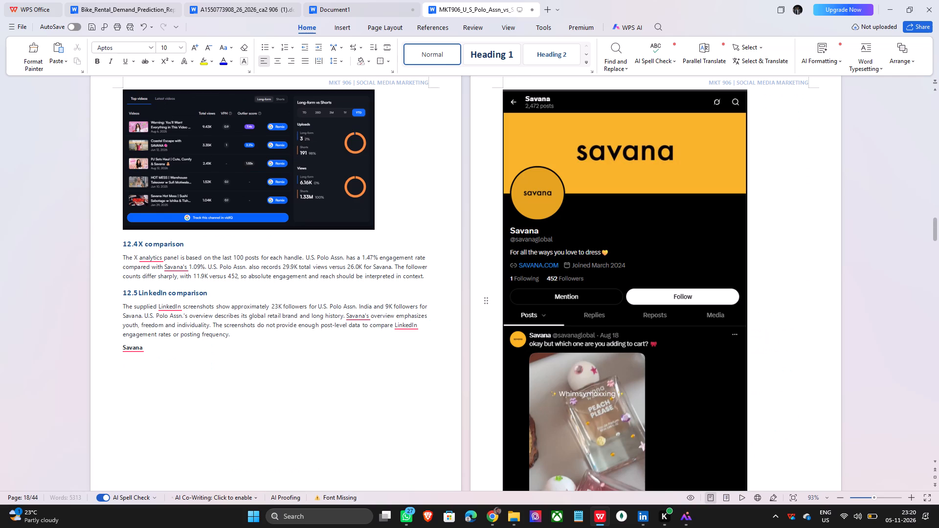
Stretch the pasted Savana X profile screenshot horizontally so it extends past the page's right text margin.
{"action": "left_click", "coordinate": [581, 354]}
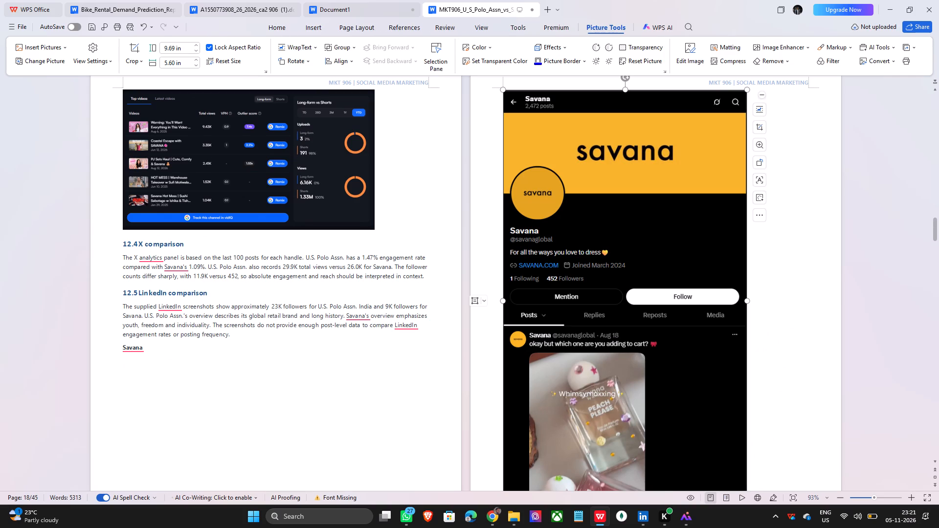
{"action": "left_click_drag", "start_coordinate": [747, 300], "coordinate": [827, 289]}
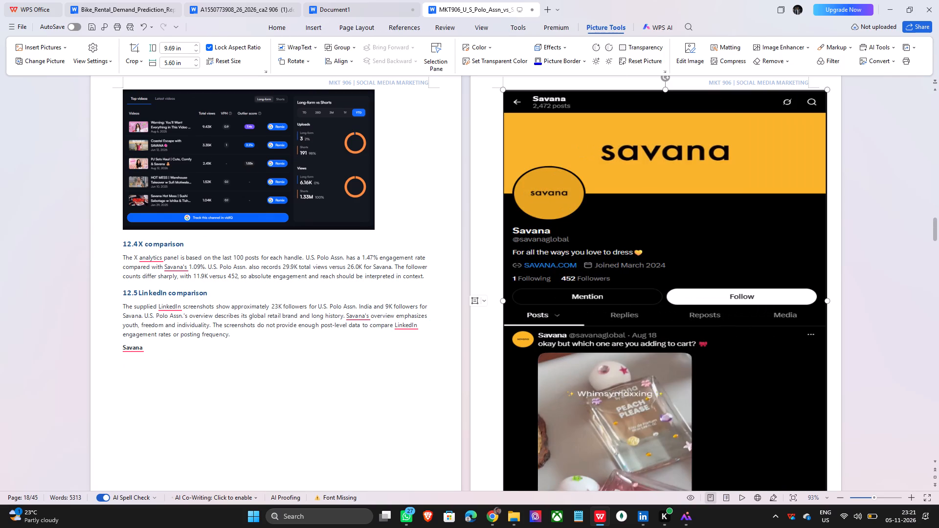
{"action": "scroll", "coordinate": [750, 314], "scroll_direction": "down", "scroll_amount": 4}
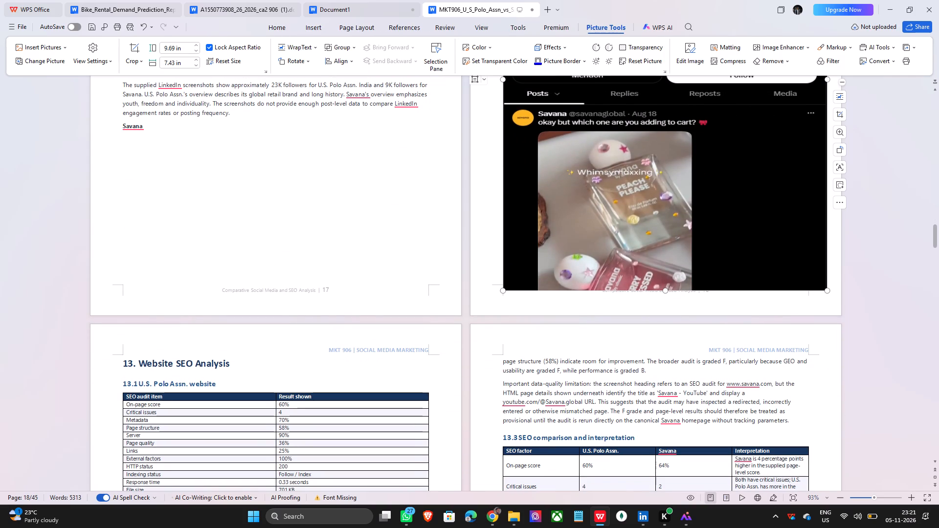
Reduce the height of the pasted Savana X profile screenshot to about 5.80 in, keeping its stretched width.
{"action": "left_click_drag", "start_coordinate": [667, 291], "coordinate": [675, 191]}
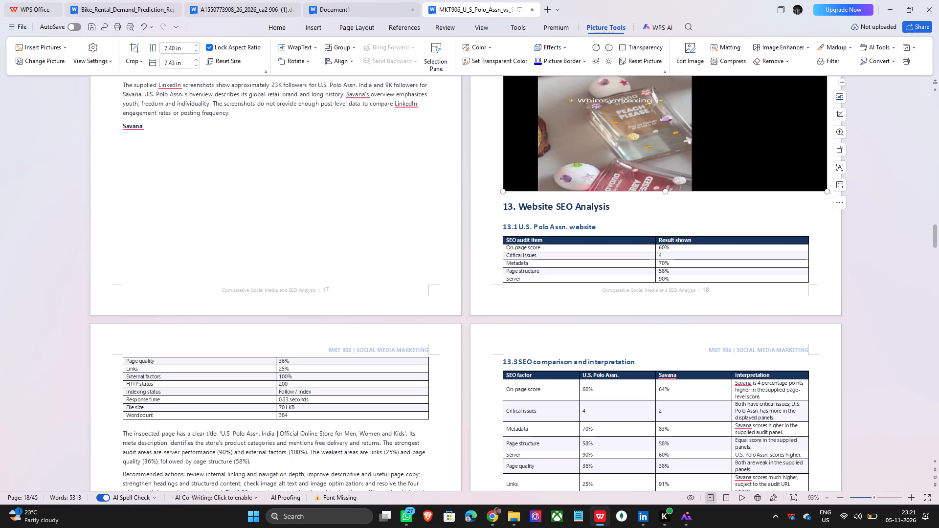
{"action": "left_click_drag", "start_coordinate": [665, 191], "coordinate": [660, 121]}
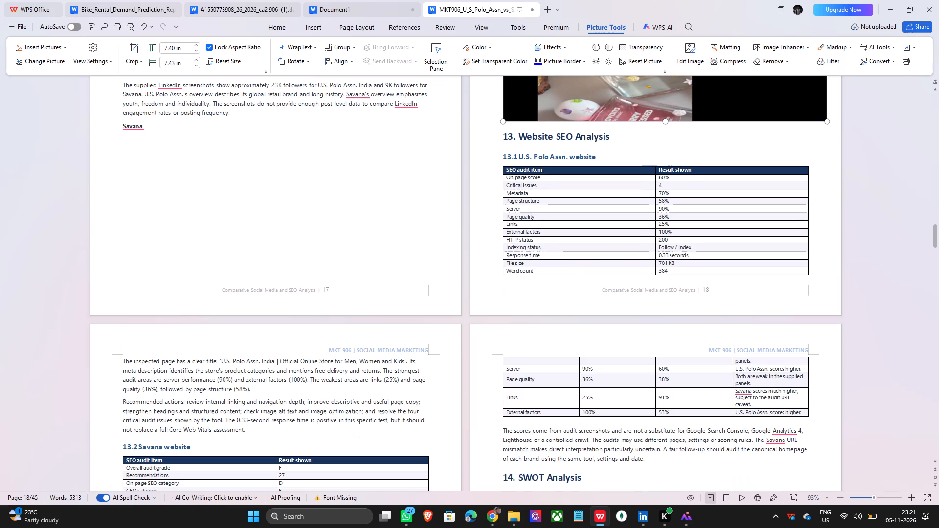
{"action": "scroll", "coordinate": [683, 142], "scroll_direction": "up", "scroll_amount": 5}
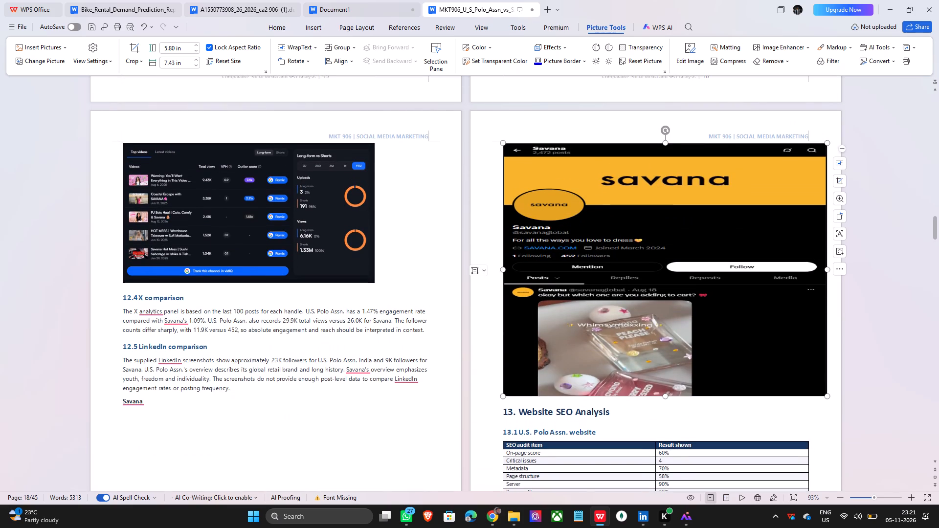
{"action": "left_click", "coordinate": [613, 121]}
Copy the bold "U.S. Polo Assn." label from section 12.2 and paste it on a new line above "Savana" after the section 12.5 LinkedIn text.
{"action": "scroll", "coordinate": [224, 290], "scroll_direction": "up", "scroll_amount": 3}
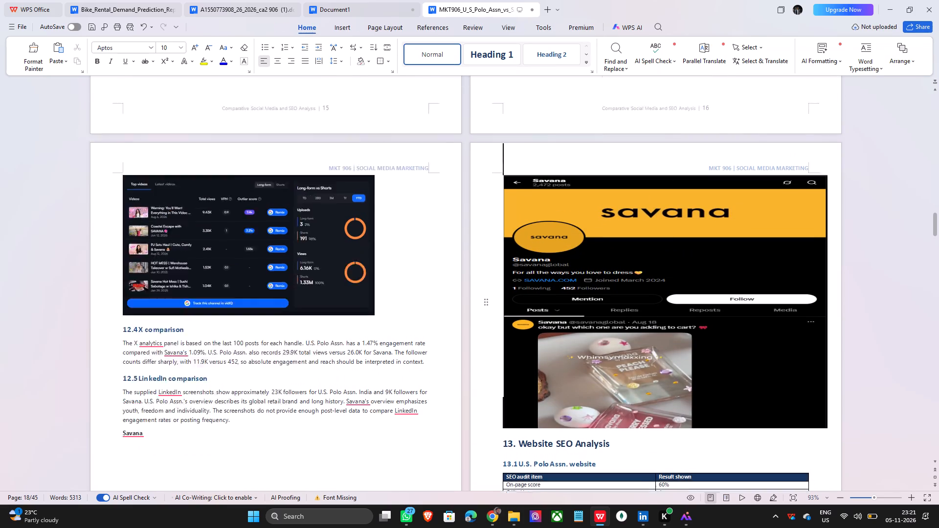
{"action": "scroll", "coordinate": [224, 290], "scroll_direction": "up", "scroll_amount": 10}
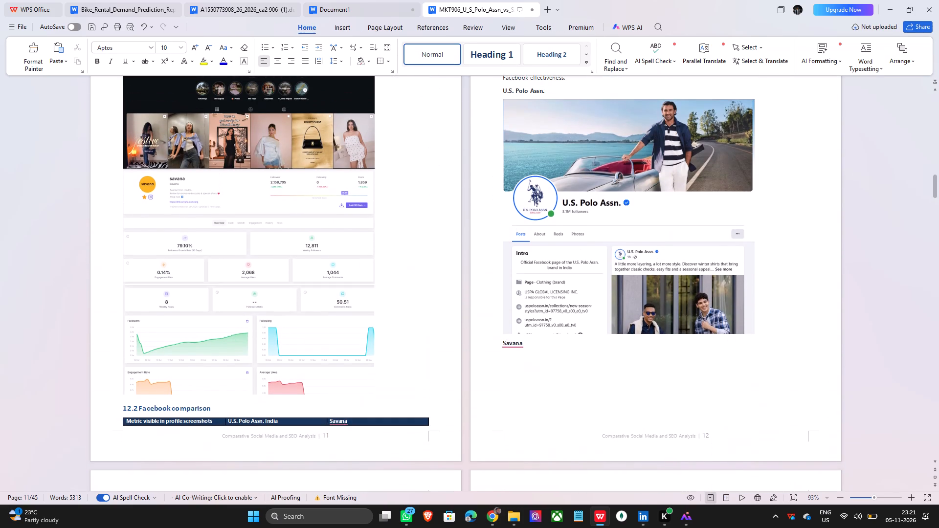
{"action": "scroll", "coordinate": [492, 265], "scroll_direction": "up", "scroll_amount": 2}
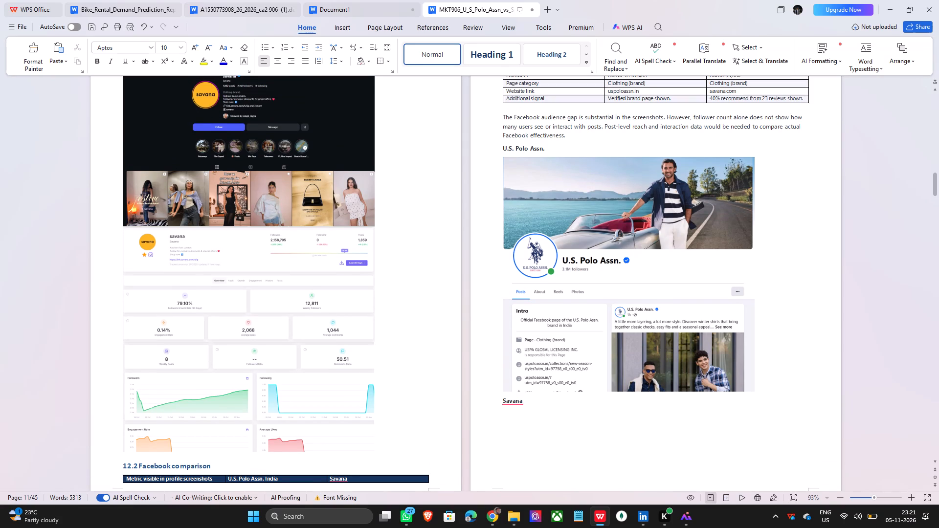
{"action": "left_click_drag", "start_coordinate": [500, 147], "coordinate": [546, 145]}
{"action": "key", "text": "ctrl+c"}
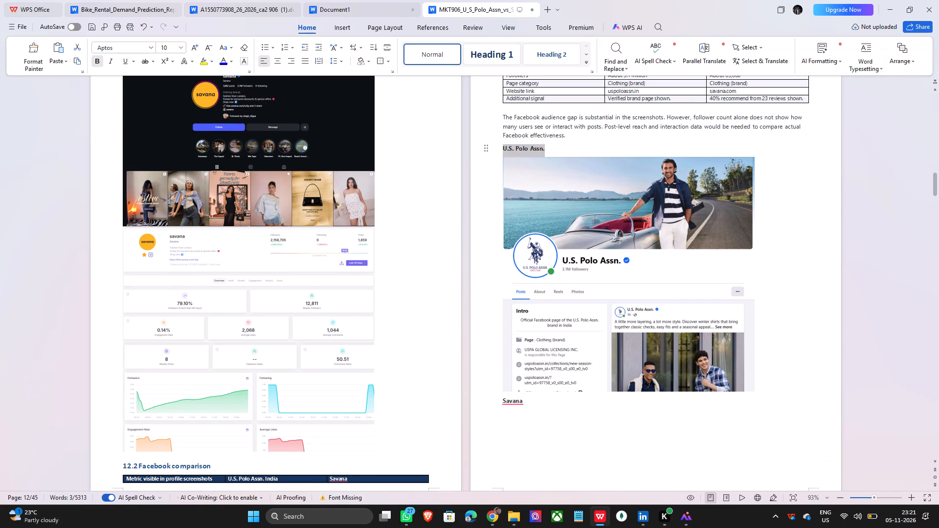
{"action": "scroll", "coordinate": [546, 145], "scroll_direction": "down", "scroll_amount": 10}
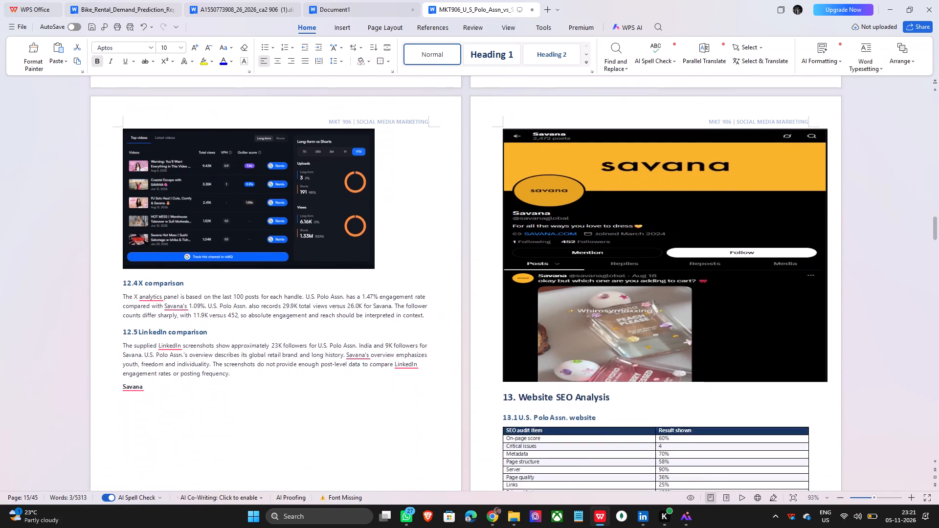
{"action": "scroll", "coordinate": [546, 145], "scroll_direction": "down", "scroll_amount": 1}
{"action": "left_click", "coordinate": [244, 286]}
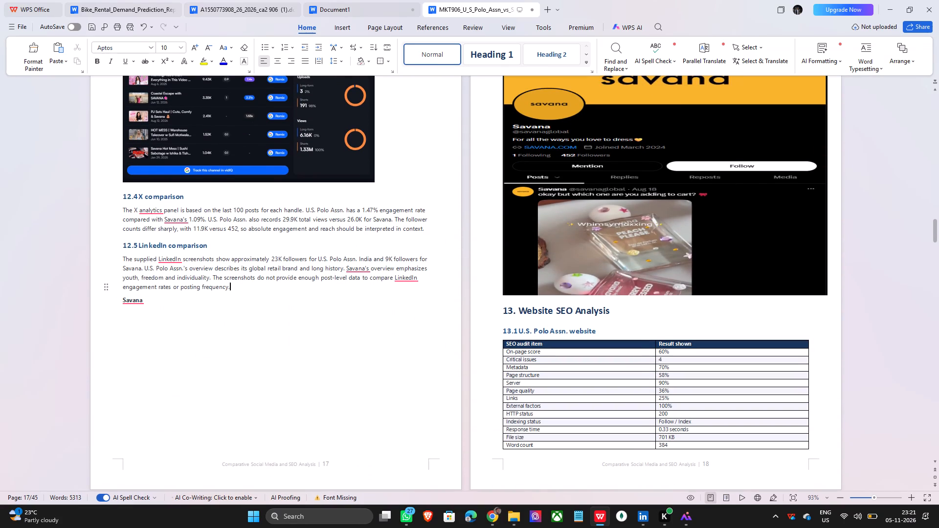
{"action": "key", "text": "Return"}
{"action": "key", "text": "ctrl+v"}
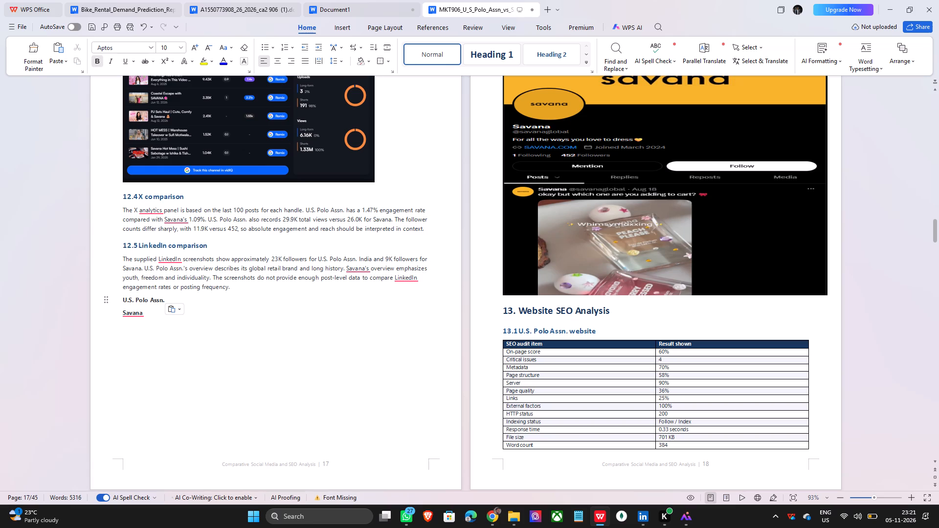
Add a new line below the pasted "U.S. Polo Assn." label and try to remove its automatic list numbering.
{"action": "key", "text": "Return"}
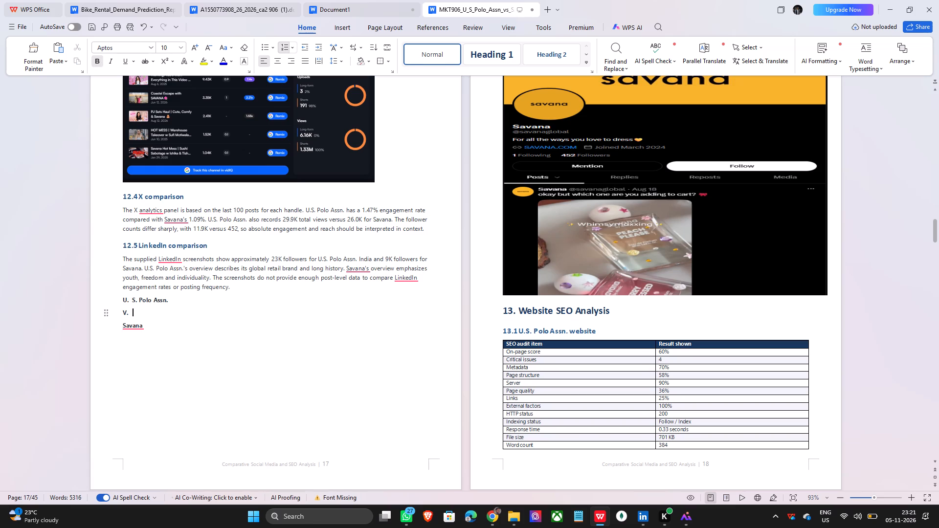
{"action": "key", "text": "BackSpace"}
{"action": "key", "text": "BackSpace"}
{"action": "key", "text": "ctrl+z"}
{"action": "key", "text": "ctrl+z"}
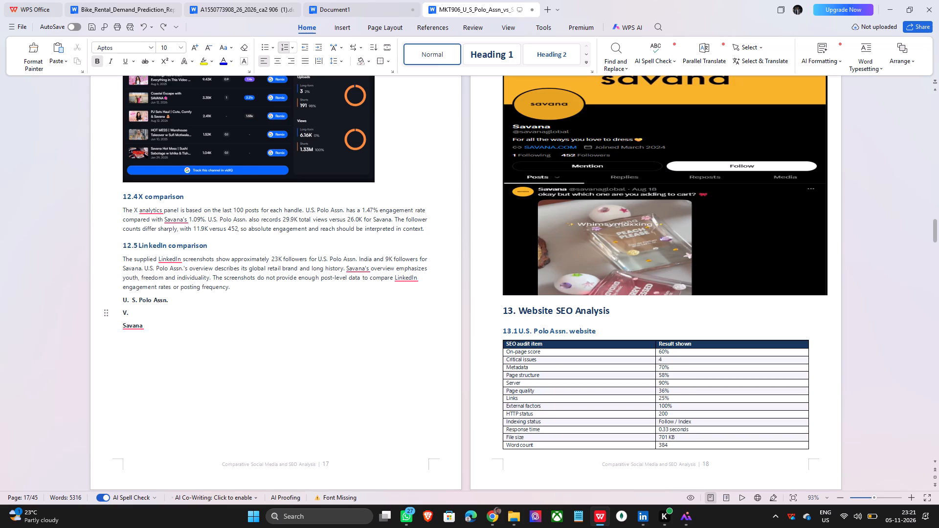
Delete the auto-numbered "U. S. Polo Assn." line and the empty "V." item above the Savana label in section 12.5.
{"action": "key", "text": "BackSpace"}
{"action": "key", "text": "BackSpace"}
{"action": "key", "text": "BackSpace"}
{"action": "key", "text": "BackSpace"}
{"action": "key", "text": "BackSpace"}
{"action": "key", "text": "BackSpace"}
{"action": "key", "text": "BackSpace"}
{"action": "key", "text": "BackSpace"}
{"action": "key", "text": "BackSpace"}
{"action": "key", "text": "BackSpace"}
{"action": "key", "text": "BackSpace"}
{"action": "key", "text": "BackSpace"}
{"action": "key", "text": "BackSpace"}
{"action": "key", "text": "BackSpace"}
{"action": "key", "text": "BackSpace"}
{"action": "key", "text": "BackSpace"}
{"action": "key", "text": "BackSpace"}
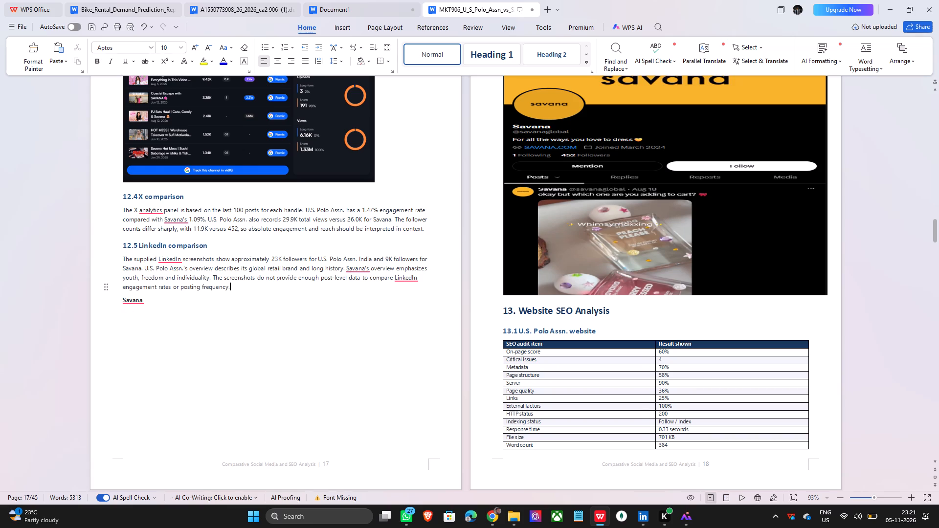
Paste the bold "U.S. Polo Assn." label on its own line above the Savana label, without an extra line between them.
{"action": "key", "text": "Return"}
{"action": "key", "text": "ctrl+v"}
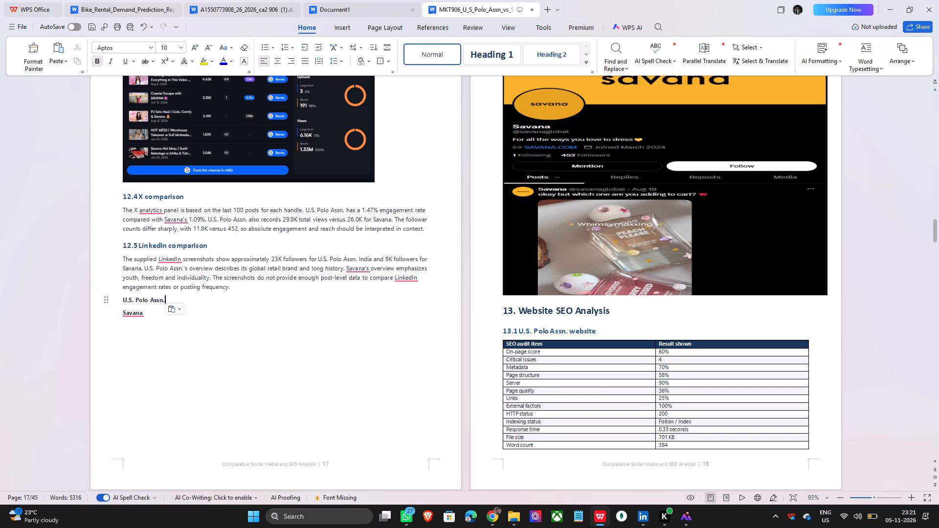
{"action": "key", "text": "Return"}
{"action": "key", "text": "BackSpace"}
{"action": "key", "text": "BackSpace"}
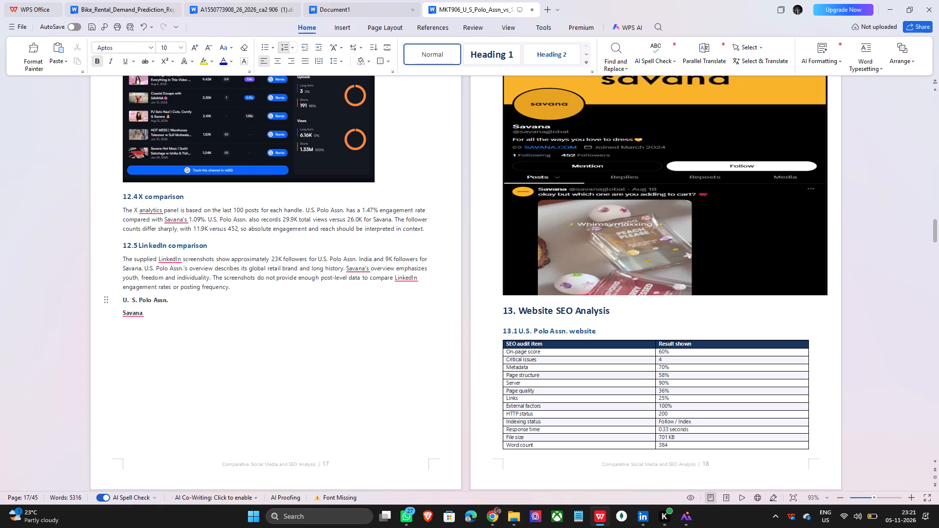
Replace the label above Savana in section 12.5 with the copied bold "U.S. Polo Assn." label, leaving an empty line beneath it.
{"action": "key", "text": "BackSpace"}
{"action": "key", "text": "BackSpace"}
{"action": "key", "text": "BackSpace"}
{"action": "key", "text": "BackSpace"}
{"action": "key", "text": "BackSpace"}
{"action": "key", "text": "BackSpace"}
{"action": "key", "text": "BackSpace"}
{"action": "key", "text": "BackSpace"}
{"action": "key", "text": "BackSpace"}
{"action": "key", "text": "BackSpace"}
{"action": "key", "text": "BackSpace"}
{"action": "key", "text": "BackSpace"}
{"action": "key", "text": "BackSpace"}
{"action": "key", "text": "BackSpace"}
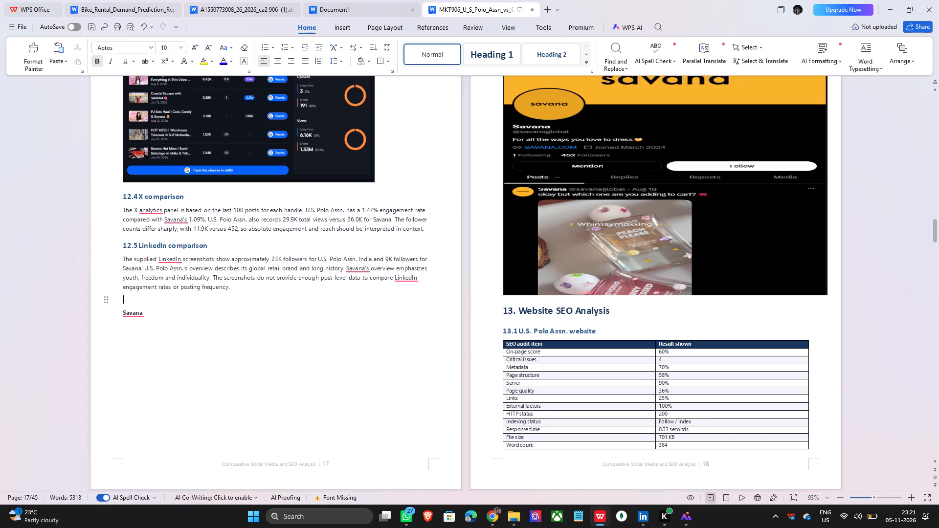
{"action": "key", "text": "Return"}
{"action": "left_click", "coordinate": [184, 298]}
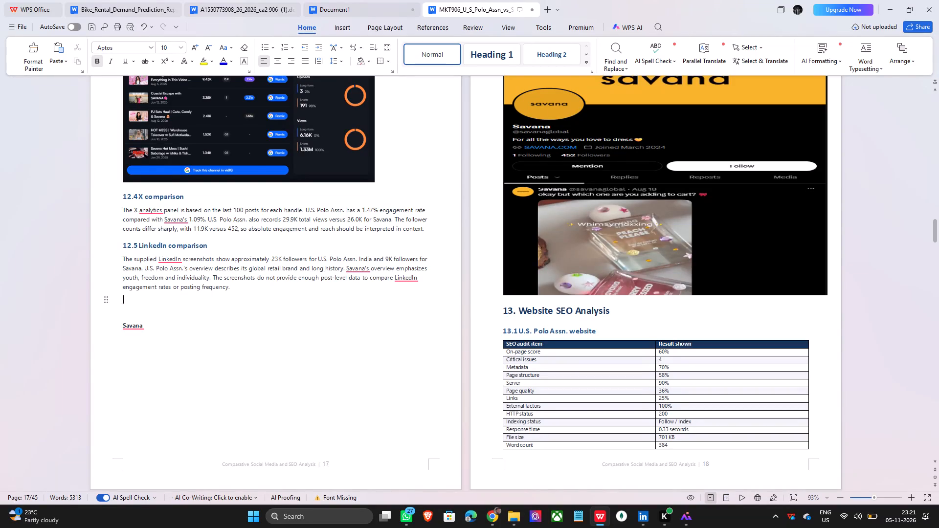
{"action": "key", "text": "ctrl+v"}
{"action": "left_click", "coordinate": [138, 314]}
Delete the Savana X profile screenshot and the Savana YouTube channel screenshot from Document1.
{"action": "left_click", "coordinate": [329, 14]}
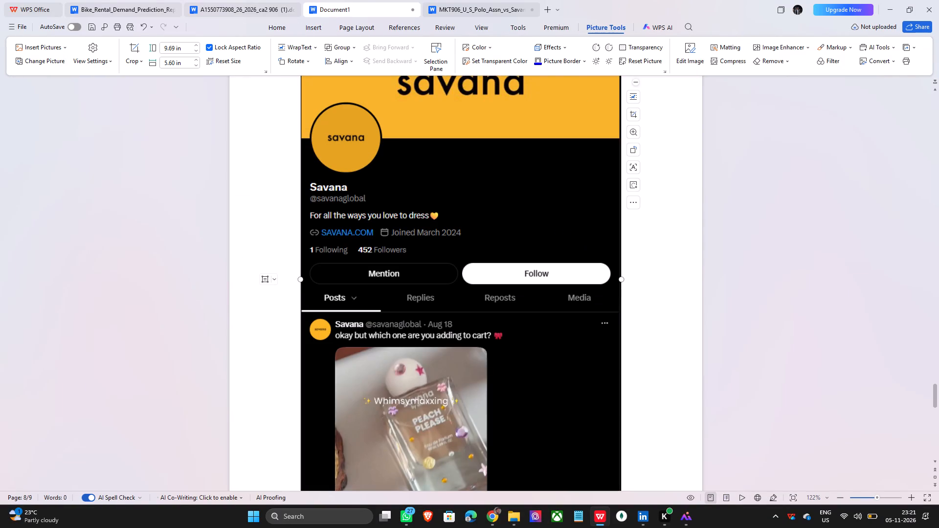
{"action": "scroll", "coordinate": [396, 340], "scroll_direction": "down", "scroll_amount": 4}
{"action": "scroll", "coordinate": [374, 381], "scroll_direction": "down", "scroll_amount": 6}
{"action": "scroll", "coordinate": [374, 381], "scroll_direction": "up", "scroll_amount": 7}
{"action": "left_click", "coordinate": [384, 285]}
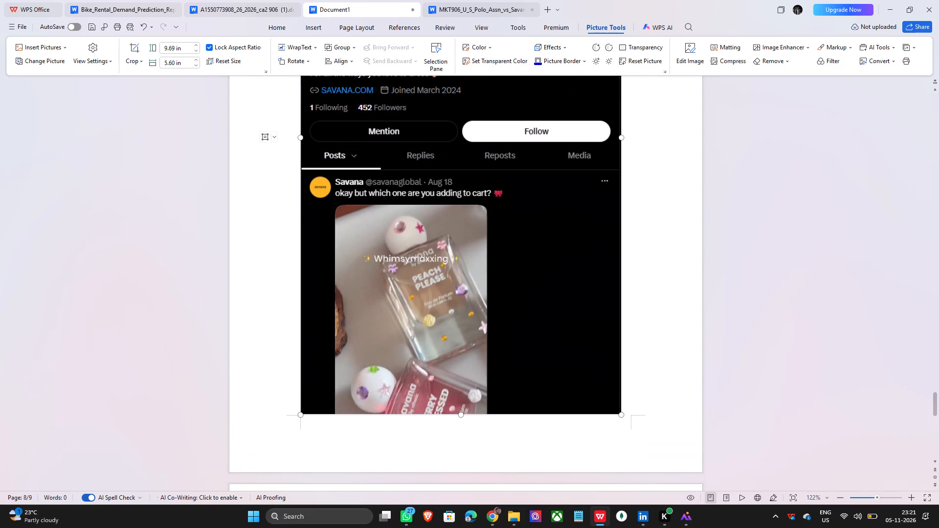
{"action": "key", "text": "Delete"}
{"action": "scroll", "coordinate": [404, 317], "scroll_direction": "up", "scroll_amount": 3}
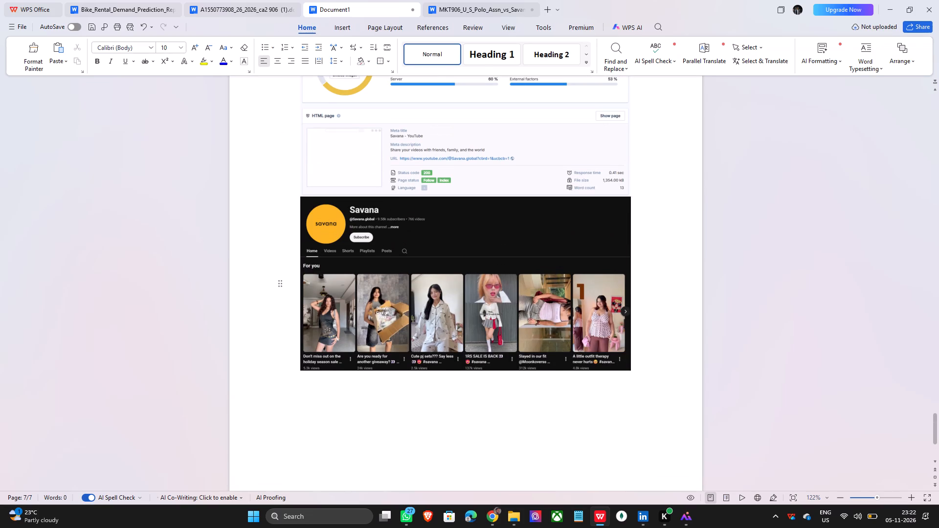
{"action": "left_click", "coordinate": [414, 297]}
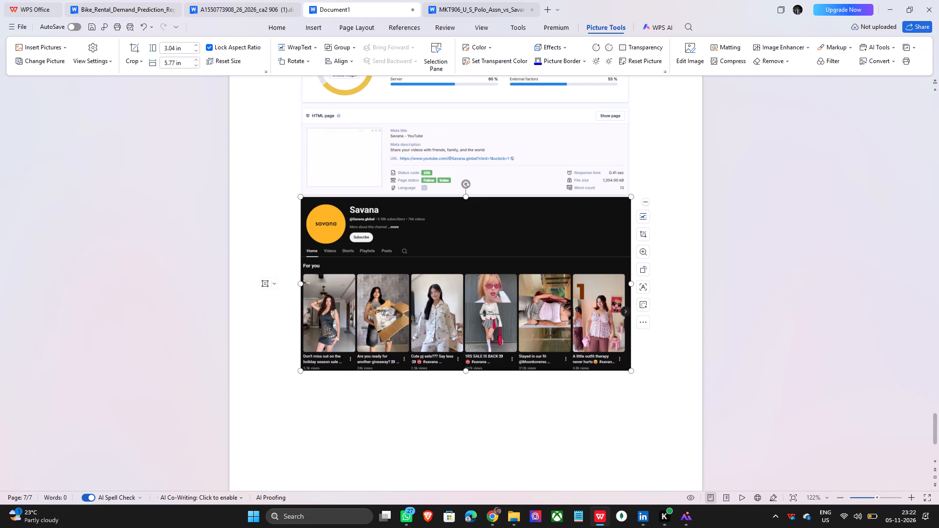
{"action": "key", "text": "Delete"}
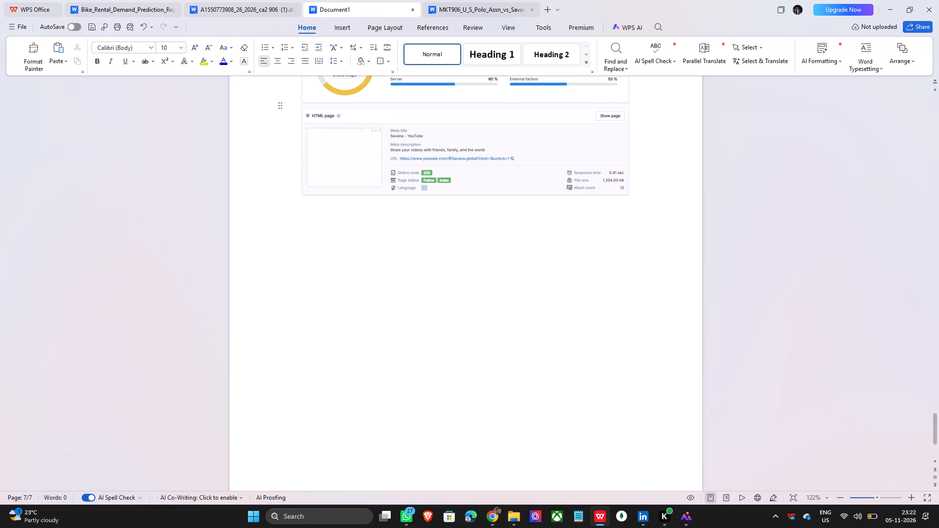
Copy the Savana LinkedIn page screenshot with the LIMITLESS banner from Document1.
{"action": "scroll", "coordinate": [423, 285], "scroll_direction": "up", "scroll_amount": 8}
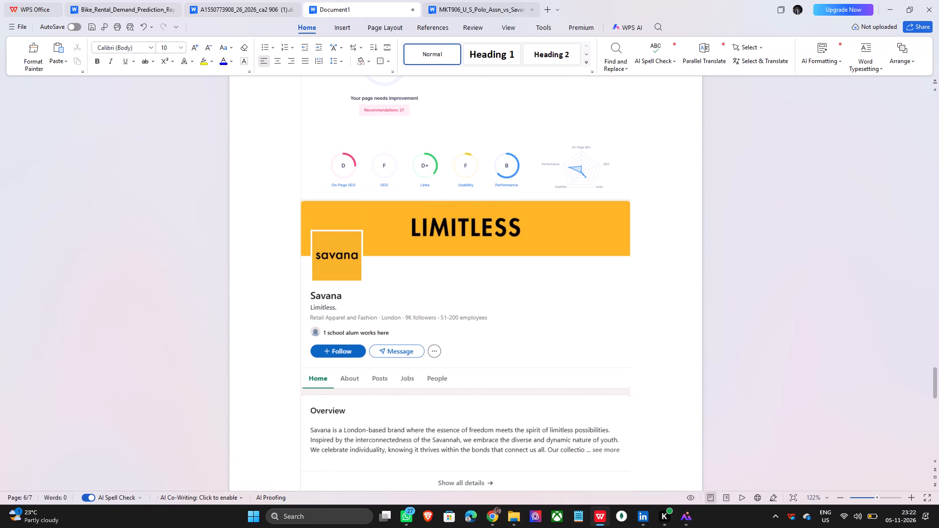
{"action": "scroll", "coordinate": [423, 285], "scroll_direction": "up", "scroll_amount": 1}
{"action": "scroll", "coordinate": [455, 309], "scroll_direction": "down", "scroll_amount": 5}
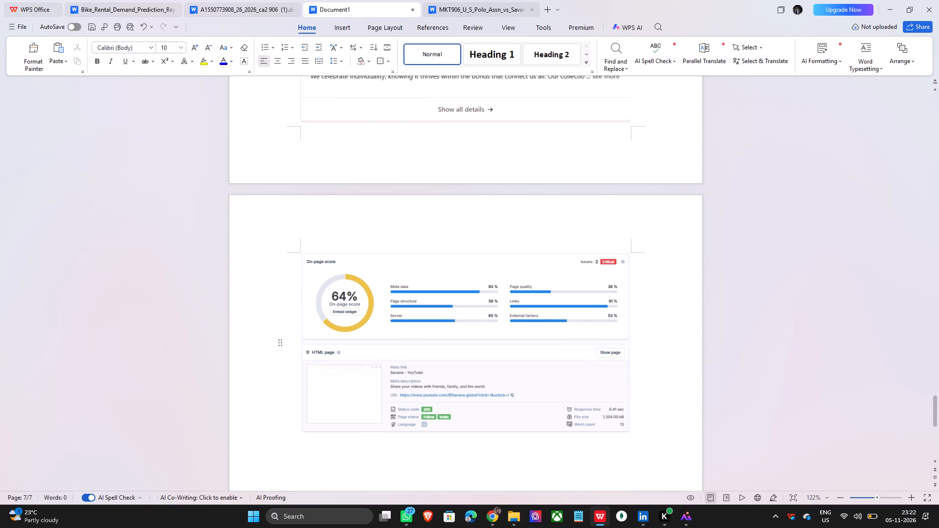
{"action": "scroll", "coordinate": [455, 309], "scroll_direction": "up", "scroll_amount": 7}
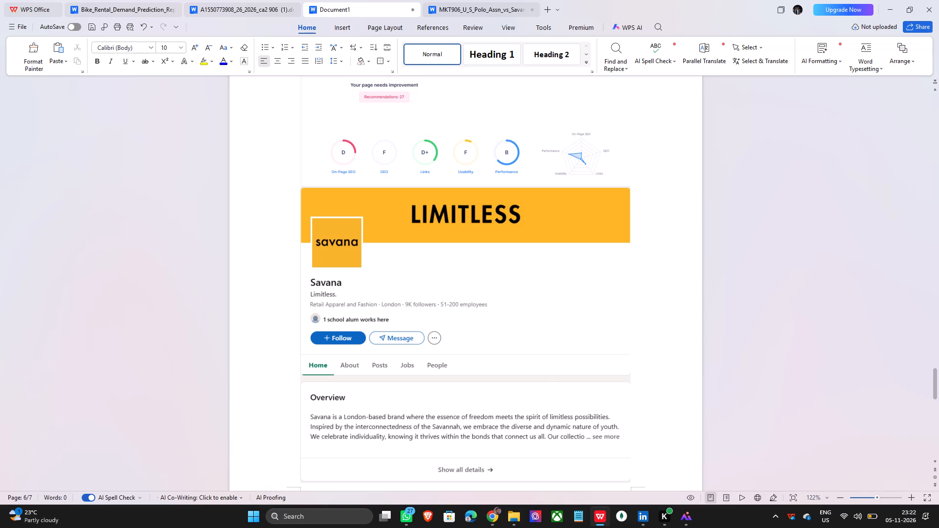
{"action": "scroll", "coordinate": [454, 339], "scroll_direction": "up", "scroll_amount": 4}
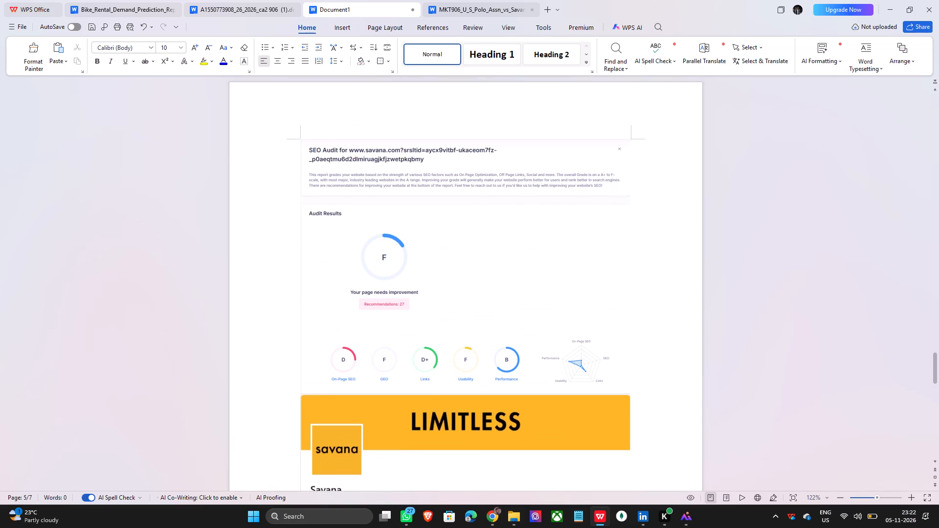
{"action": "scroll", "coordinate": [454, 339], "scroll_direction": "up", "scroll_amount": 2}
{"action": "left_click", "coordinate": [461, 473]}
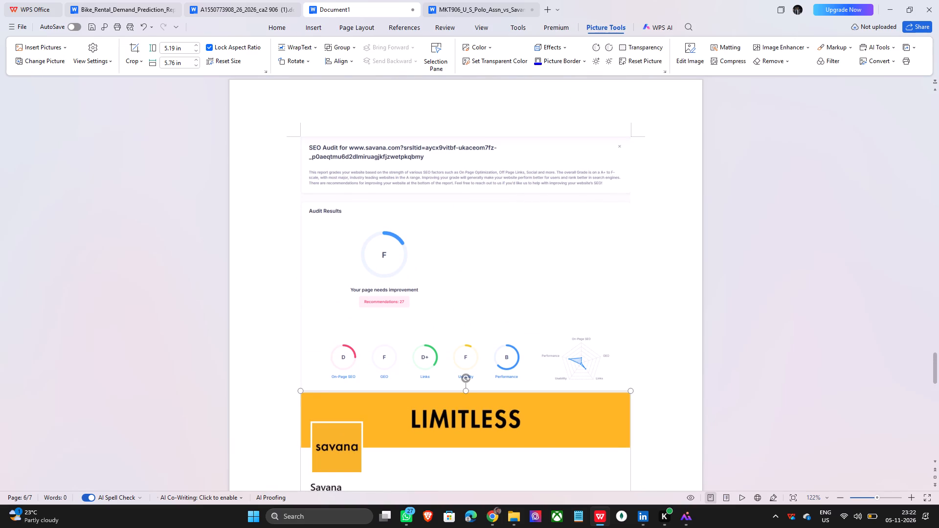
{"action": "key", "text": "ctrl+c"}
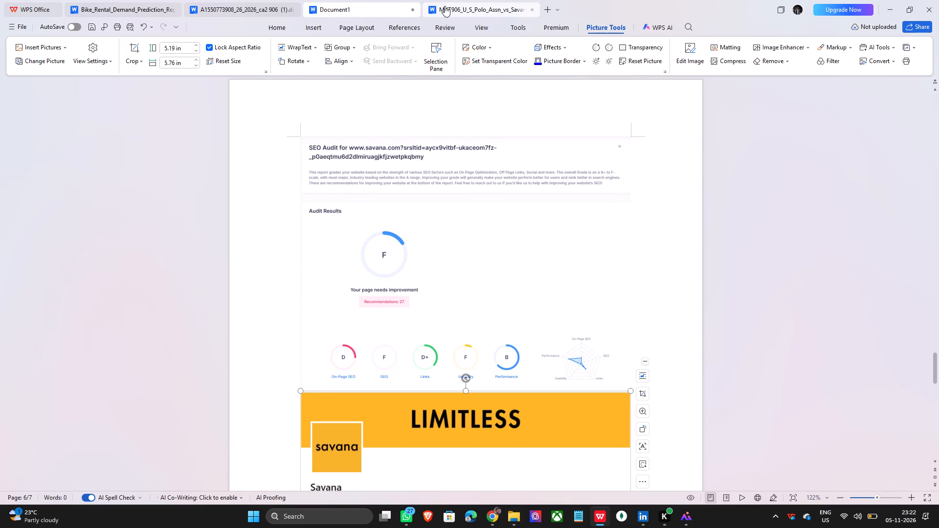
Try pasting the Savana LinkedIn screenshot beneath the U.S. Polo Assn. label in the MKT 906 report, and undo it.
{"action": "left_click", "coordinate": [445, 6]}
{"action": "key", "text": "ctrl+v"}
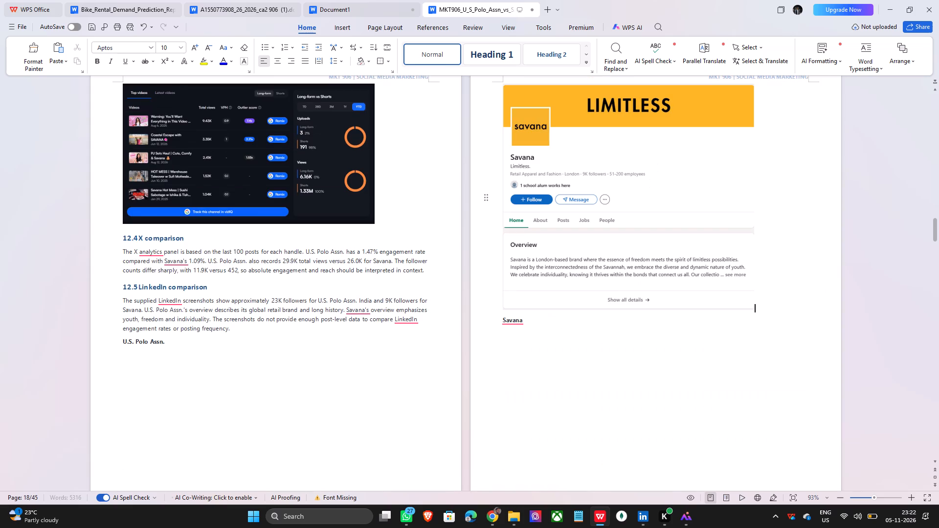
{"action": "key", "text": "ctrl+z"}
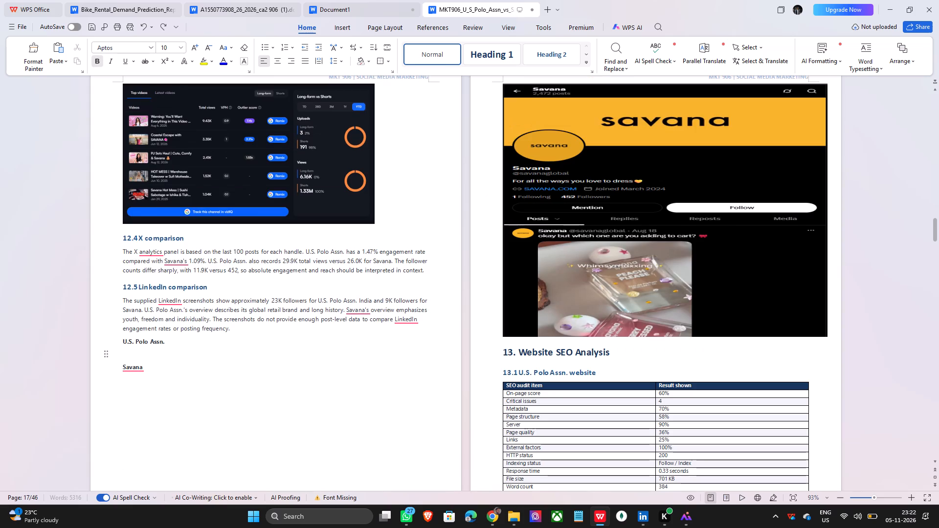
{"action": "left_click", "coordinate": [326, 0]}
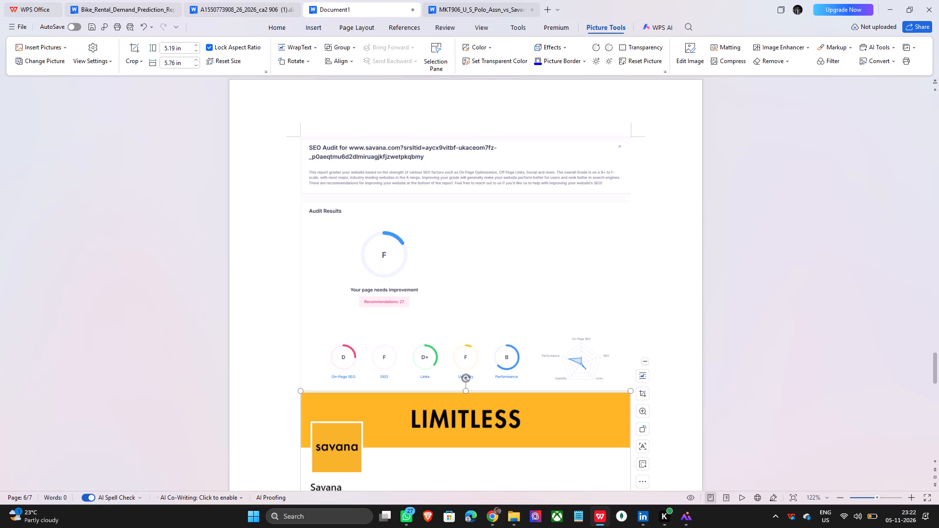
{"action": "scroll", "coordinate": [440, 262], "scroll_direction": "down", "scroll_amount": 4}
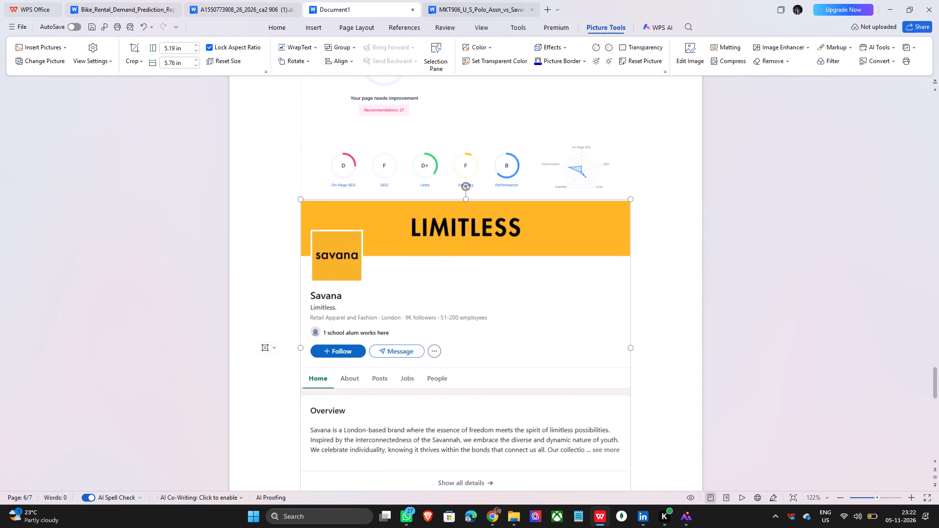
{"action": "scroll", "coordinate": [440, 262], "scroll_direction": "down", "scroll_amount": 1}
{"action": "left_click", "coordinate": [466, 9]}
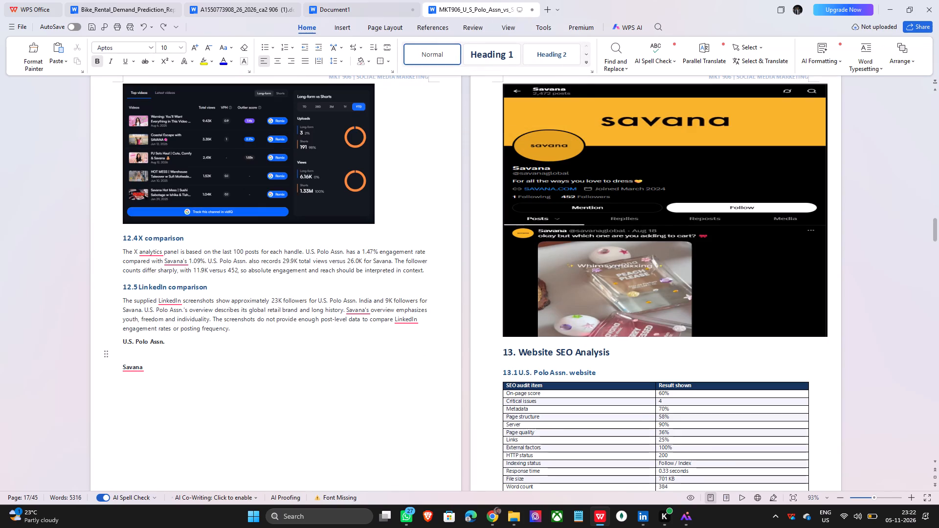
Add a bold "Savana" label after the section 12.4 X comparison paragraph, with an empty line below it.
{"action": "left_click", "coordinate": [428, 270]}
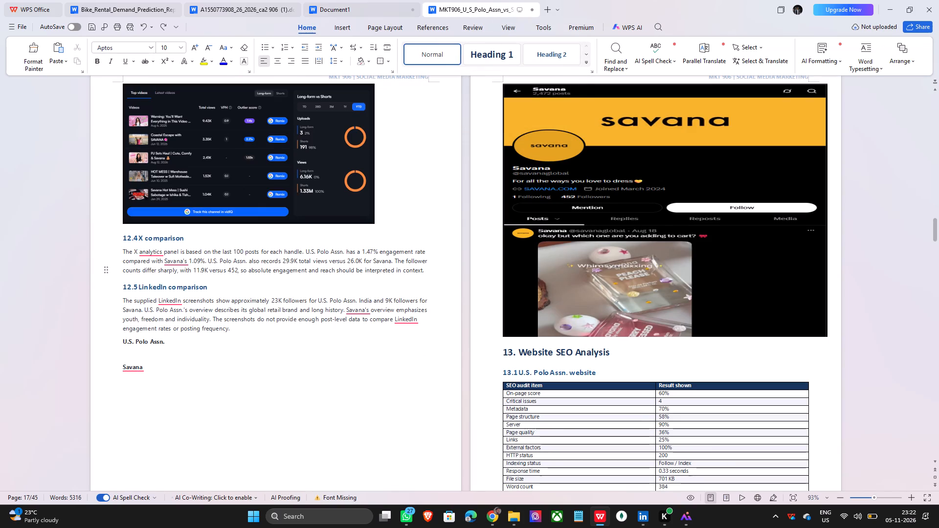
{"action": "key", "text": "Return"}
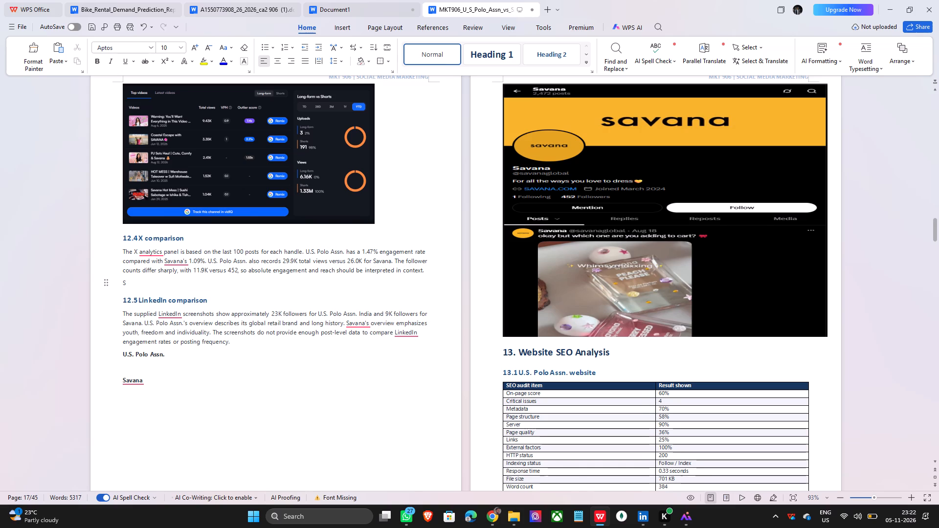
{"action": "type", "text": "va"}
{"action": "key", "text": "BackSpace"}
{"action": "key", "text": "BackSpace"}
{"action": "type", "text": "avana"}
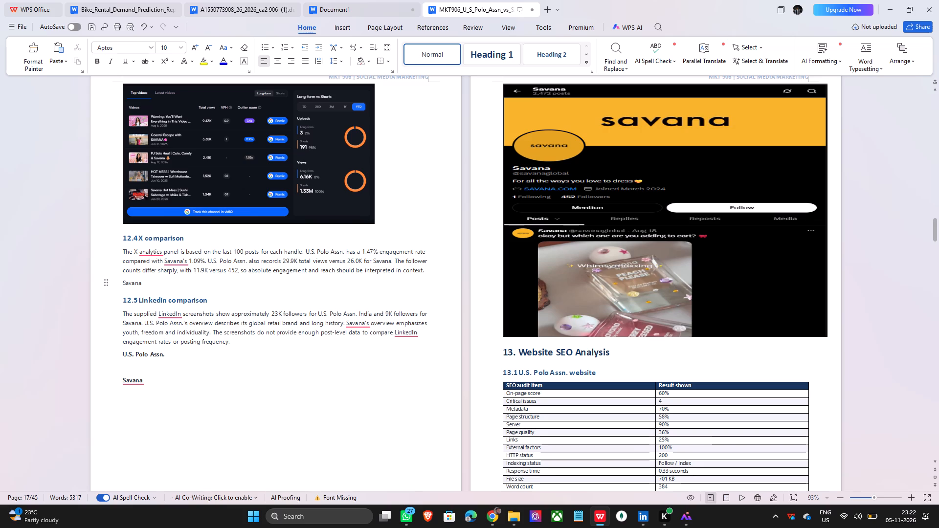
{"action": "left_click_drag", "start_coordinate": [141, 282], "coordinate": [118, 285]}
{"action": "left_click", "coordinate": [97, 62]}
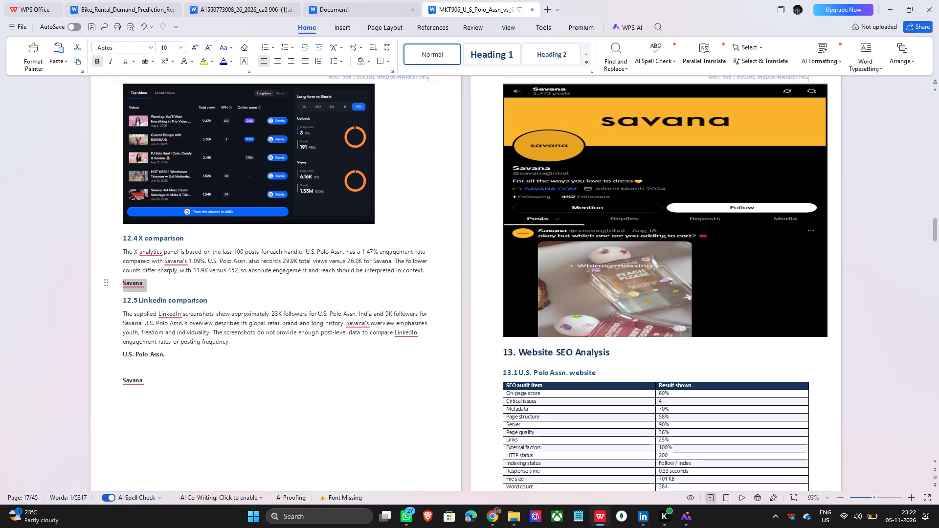
{"action": "left_click", "coordinate": [165, 283]}
{"action": "key", "text": "Return"}
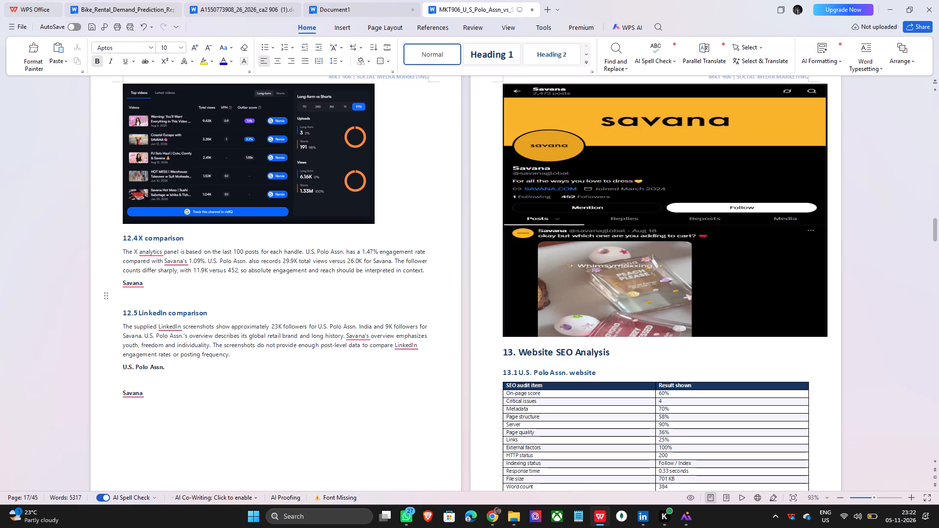
Paste the Savana LinkedIn screenshot on a new line beneath the Savana label in section 12.5.
{"action": "left_click", "coordinate": [157, 397]}
{"action": "key", "text": "Return"}
{"action": "key", "text": "ctrl+v"}
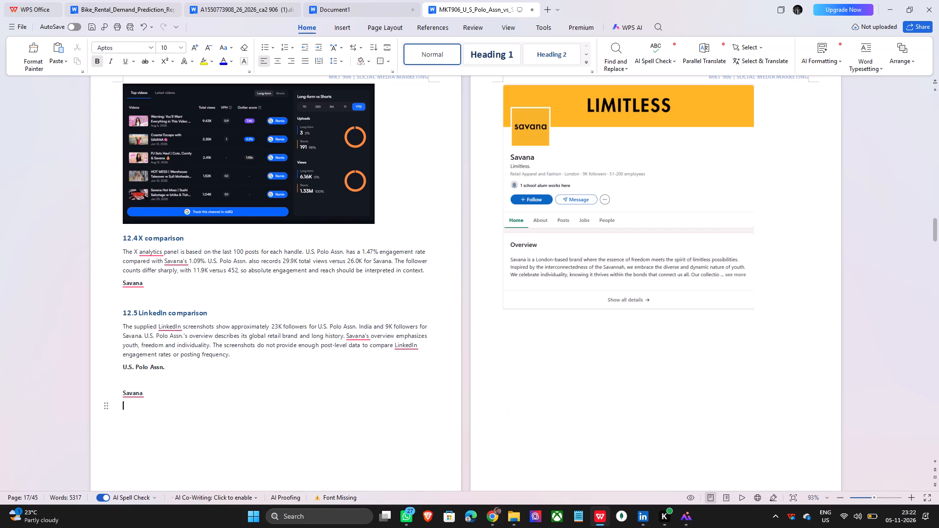
Copy the stretched Savana X profile screenshot and paste it beneath the new Savana label in section 12.4.
{"action": "scroll", "coordinate": [412, 330], "scroll_direction": "down", "scroll_amount": 3}
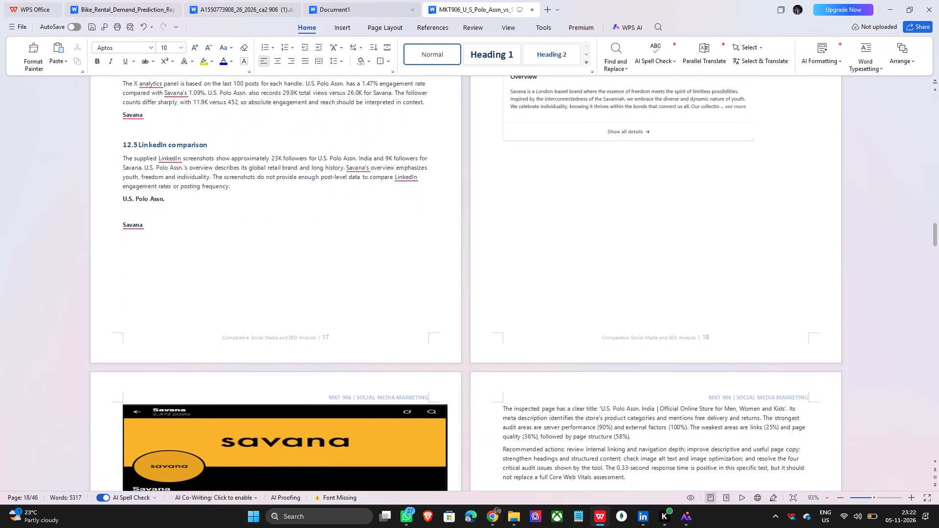
{"action": "left_click", "coordinate": [345, 448]}
{"action": "key", "text": "ctrl+c"}
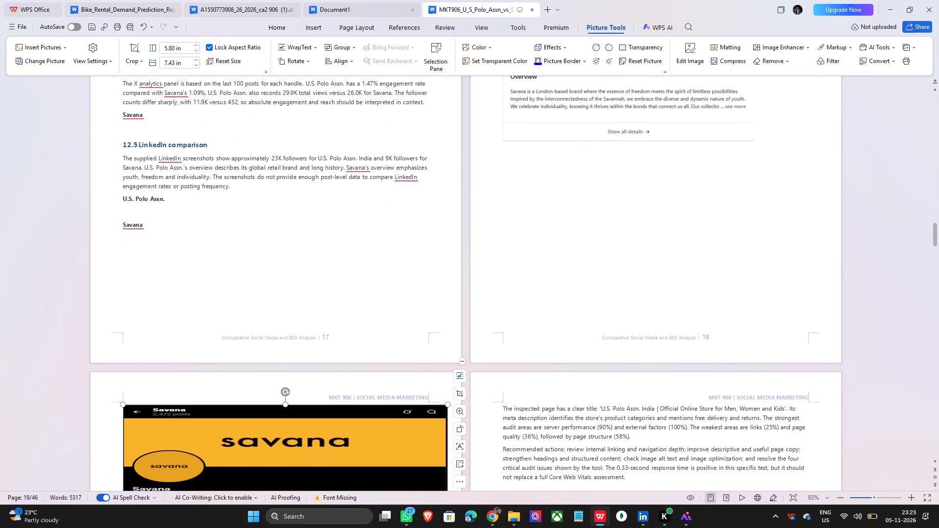
{"action": "left_click", "coordinate": [163, 126]}
{"action": "key", "text": "ctrl+v"}
Review the placement of screenshots and brand labels across the YouTube, X and LinkedIn comparison sections, 12.3 to 12.5.
{"action": "scroll", "coordinate": [163, 126], "scroll_direction": "down", "scroll_amount": 2}
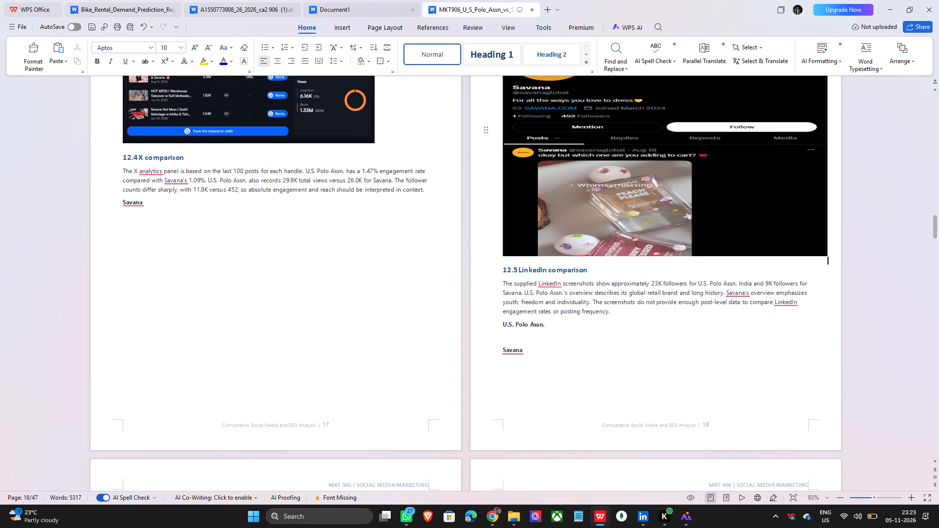
{"action": "scroll", "coordinate": [107, 224], "scroll_direction": "up", "scroll_amount": 3}
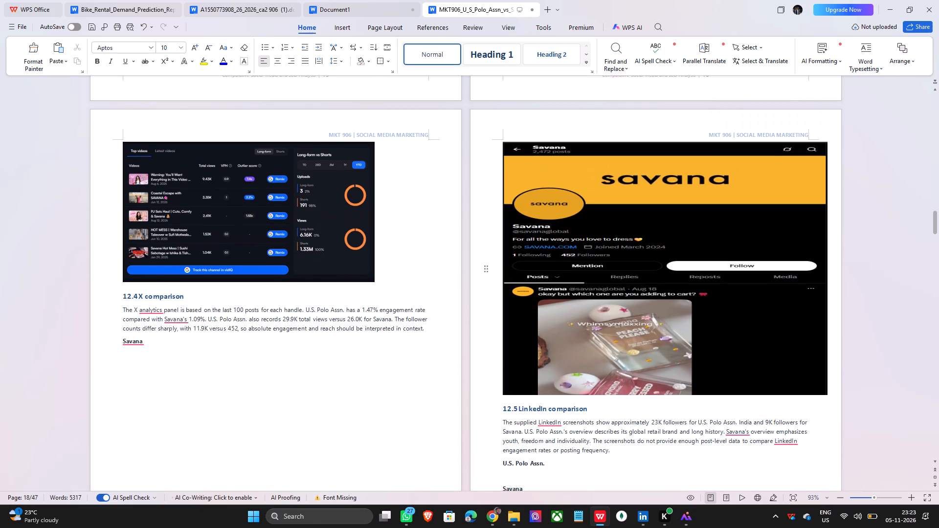
{"action": "scroll", "coordinate": [107, 224], "scroll_direction": "up", "scroll_amount": 7}
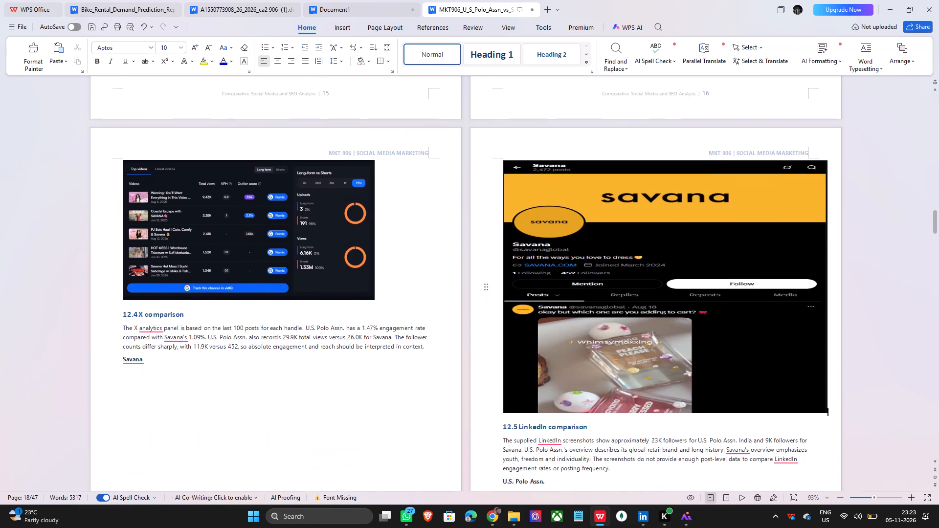
{"action": "scroll", "coordinate": [107, 224], "scroll_direction": "up", "scroll_amount": 9}
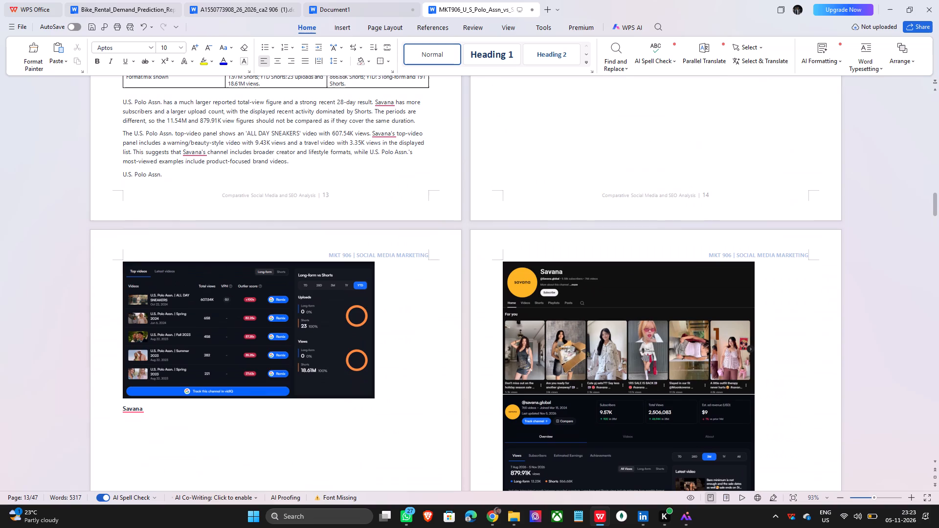
{"action": "scroll", "coordinate": [107, 224], "scroll_direction": "up", "scroll_amount": 4}
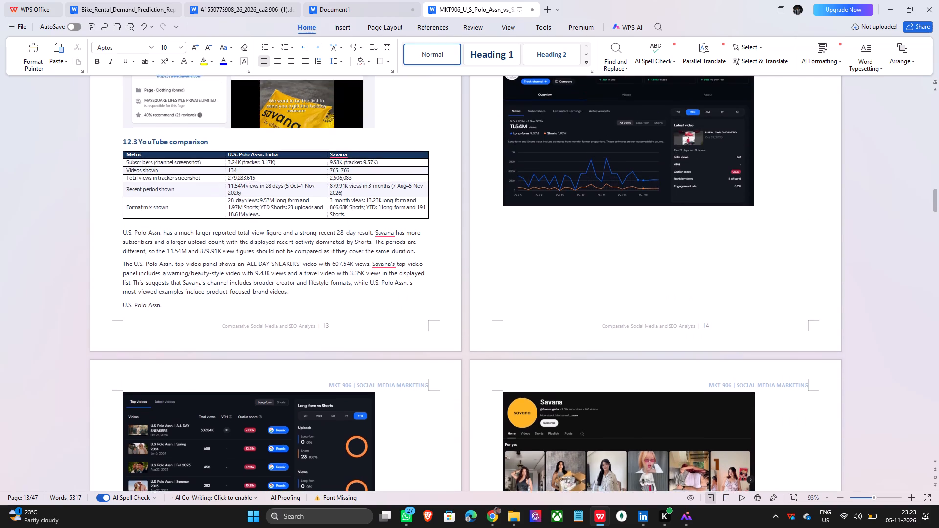
{"action": "scroll", "coordinate": [107, 224], "scroll_direction": "up", "scroll_amount": 3}
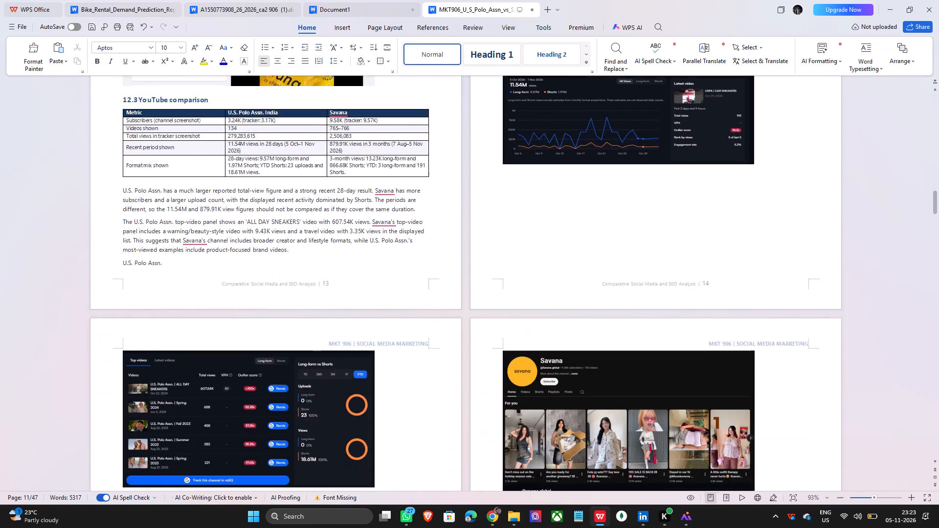
{"action": "scroll", "coordinate": [107, 224], "scroll_direction": "down", "scroll_amount": 4}
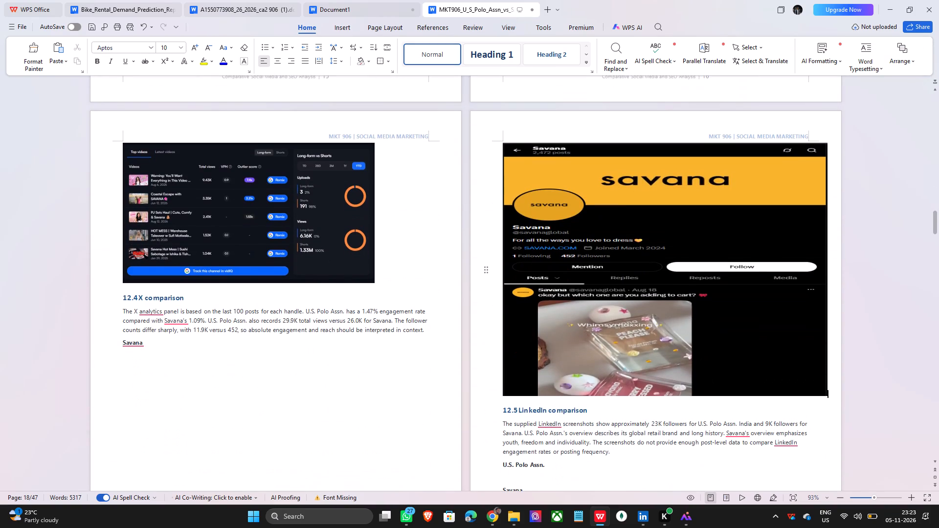
Copy the bold "U.S. Polo Assn." label from section 12.5 and paste it on a new line after the section 12.4 X comparison paragraph.
{"action": "scroll", "coordinate": [181, 295], "scroll_direction": "down", "scroll_amount": 2}
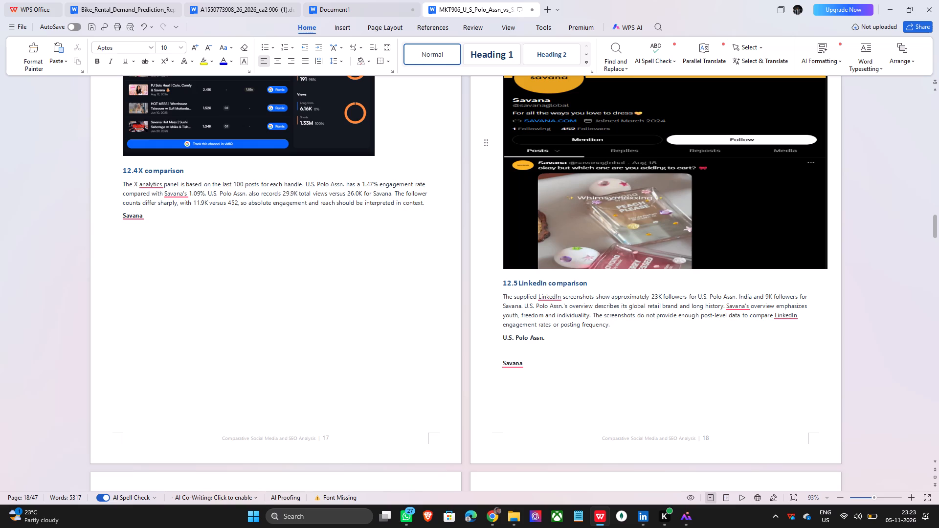
{"action": "left_click_drag", "start_coordinate": [503, 338], "coordinate": [544, 338]}
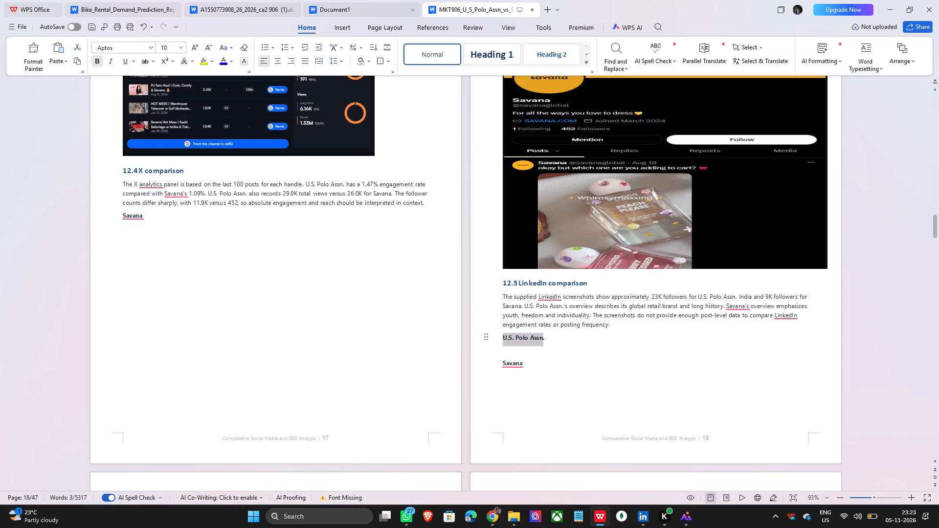
{"action": "left_click", "coordinate": [544, 338]}
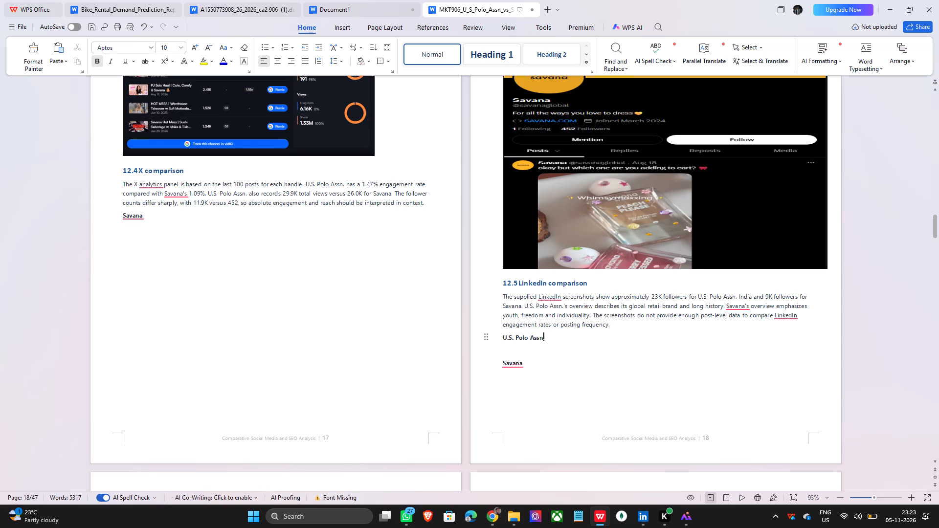
{"action": "left_click", "coordinate": [544, 338]}
{"action": "left_click_drag", "start_coordinate": [544, 338], "coordinate": [504, 338]}
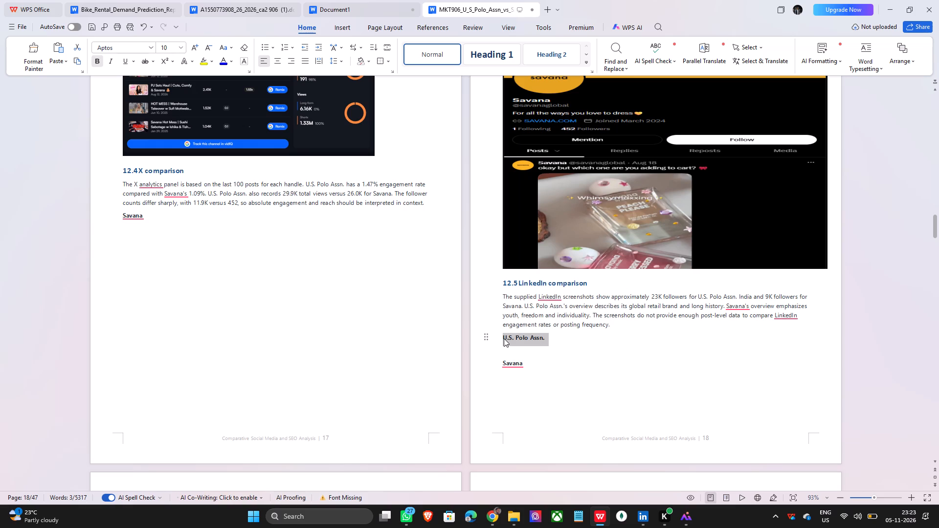
{"action": "key", "text": "ctrl+c"}
{"action": "left_click", "coordinate": [426, 203]}
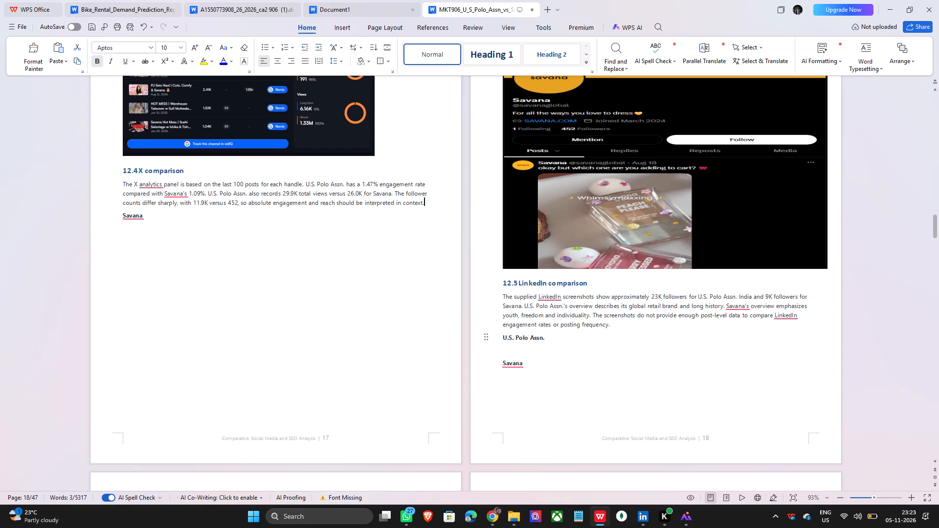
{"action": "key", "text": "Return"}
{"action": "key", "text": "ctrl+v"}
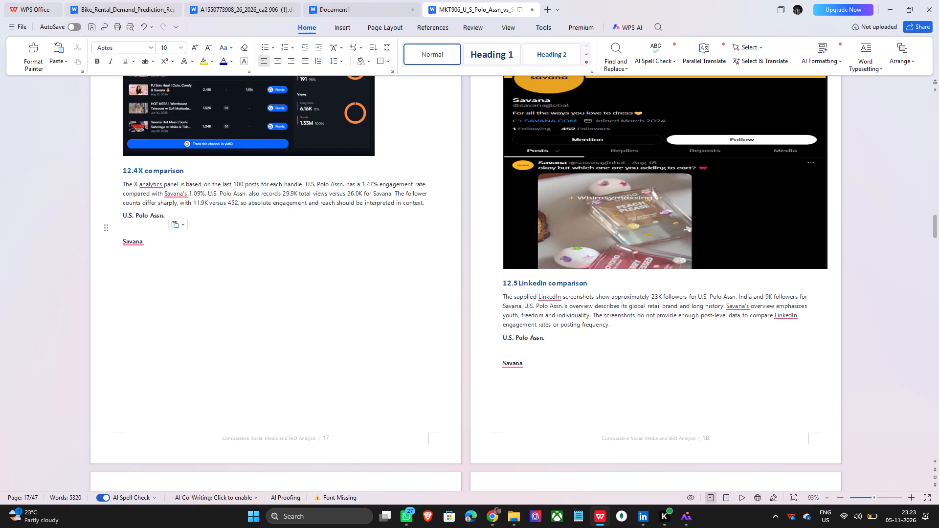
Copy the U.S. Polo Assn. X profile screenshot from Document1 and paste it beneath the U.S. Polo Assn. label in section 12.4.
{"action": "left_click", "coordinate": [346, 6]}
{"action": "scroll", "coordinate": [403, 266], "scroll_direction": "up", "scroll_amount": 6}
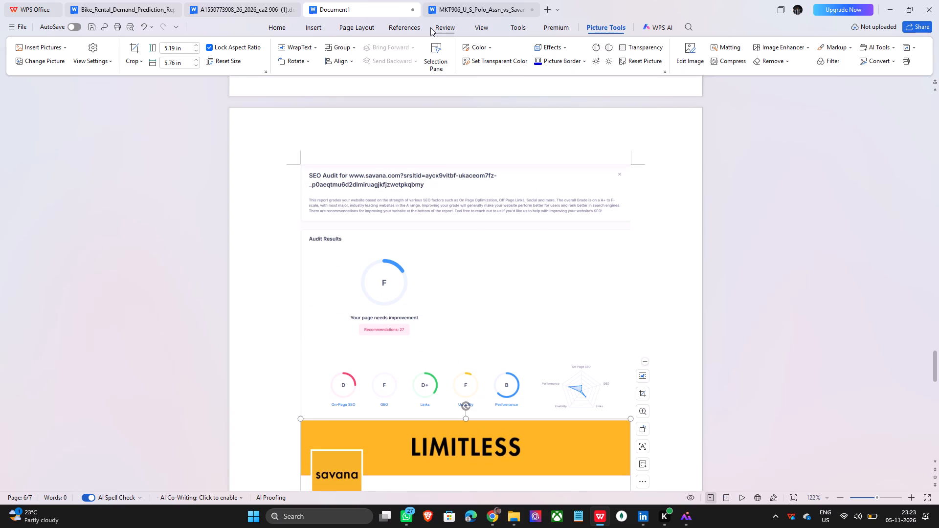
{"action": "left_click", "coordinate": [454, 0]}
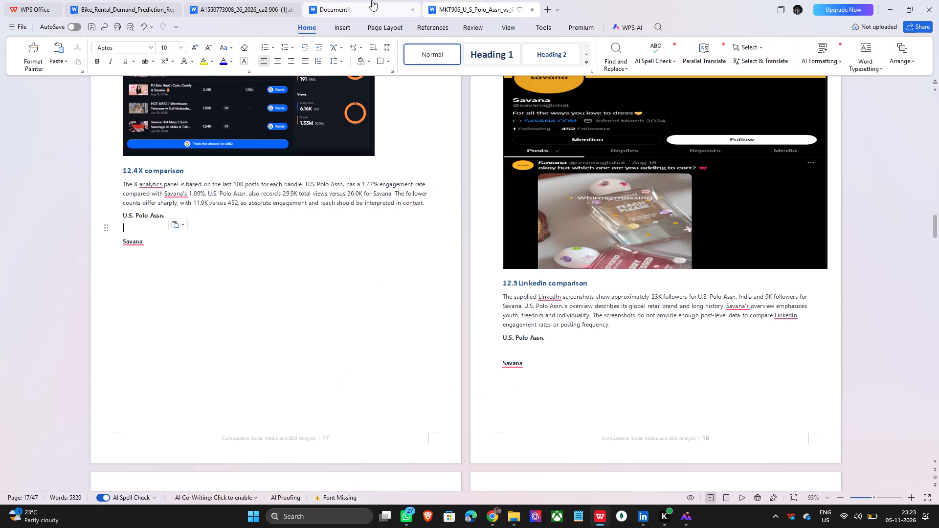
{"action": "left_click", "coordinate": [372, 0]}
{"action": "scroll", "coordinate": [382, 234], "scroll_direction": "up", "scroll_amount": 8}
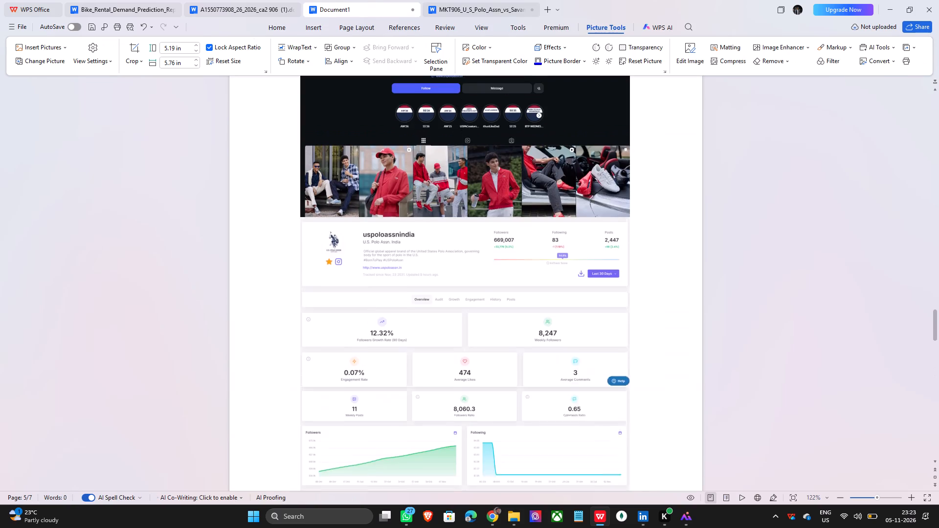
{"action": "scroll", "coordinate": [382, 234], "scroll_direction": "up", "scroll_amount": 4}
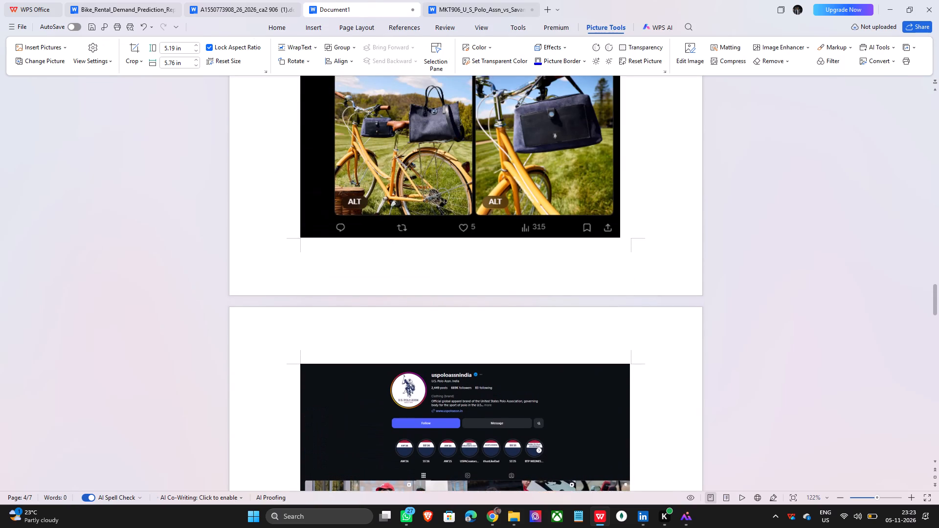
{"action": "scroll", "coordinate": [382, 234], "scroll_direction": "up", "scroll_amount": 4}
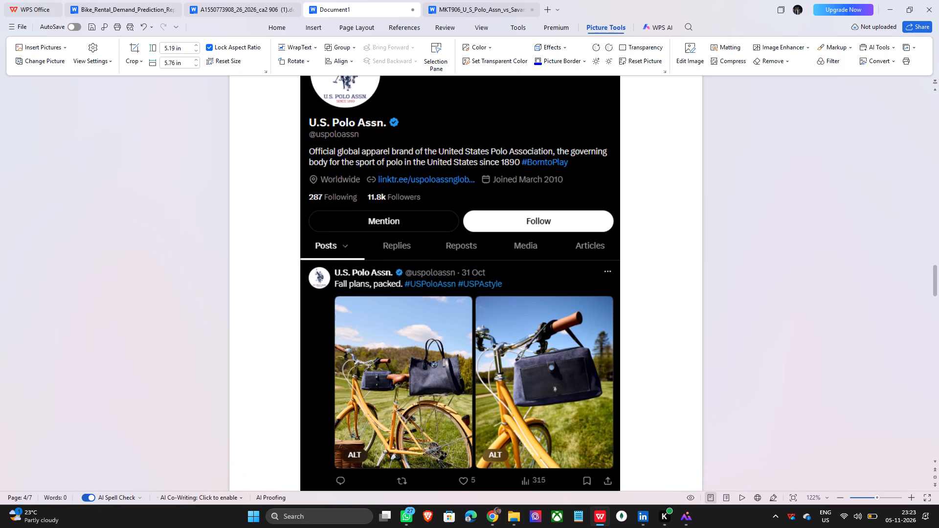
{"action": "left_click", "coordinate": [377, 179]}
{"action": "scroll", "coordinate": [377, 179], "scroll_direction": "down", "scroll_amount": 5}
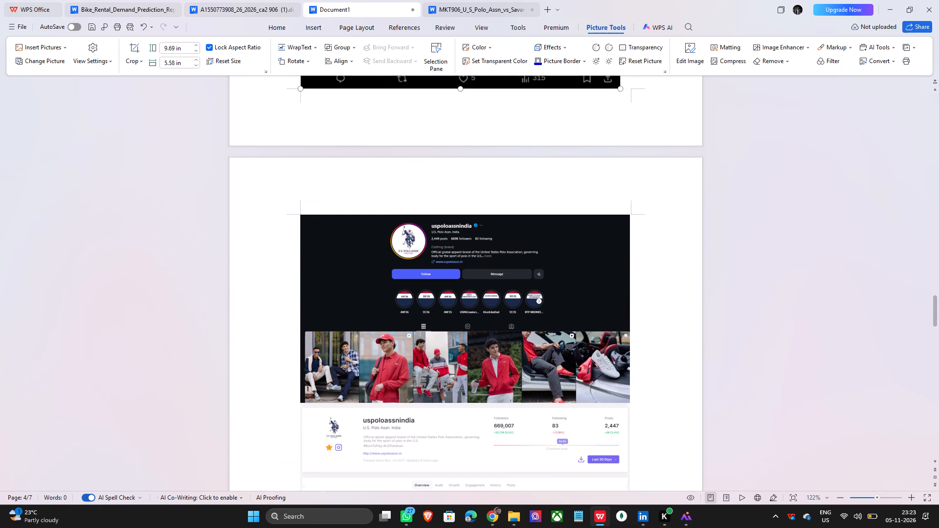
{"action": "scroll", "coordinate": [377, 179], "scroll_direction": "up", "scroll_amount": 5}
{"action": "left_click", "coordinate": [380, 126]}
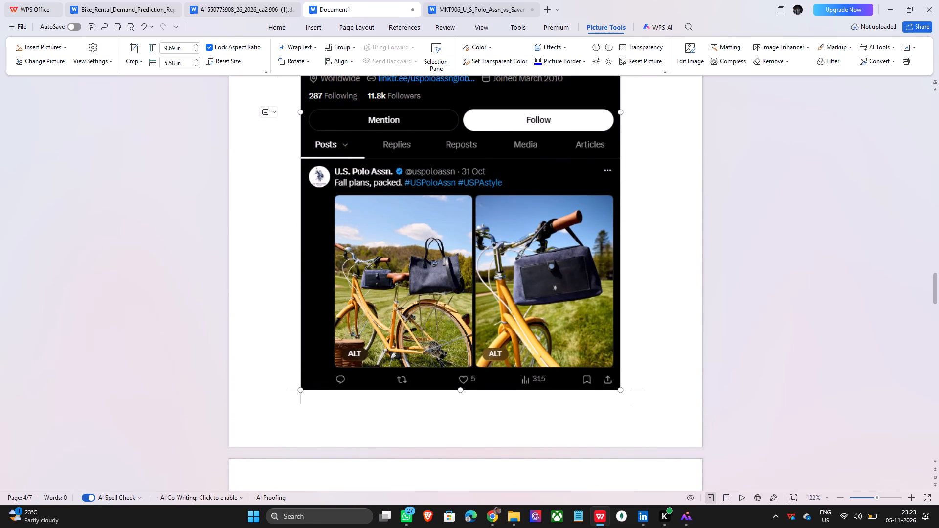
{"action": "key", "text": "ctrl+c"}
{"action": "left_click", "coordinate": [471, 0]}
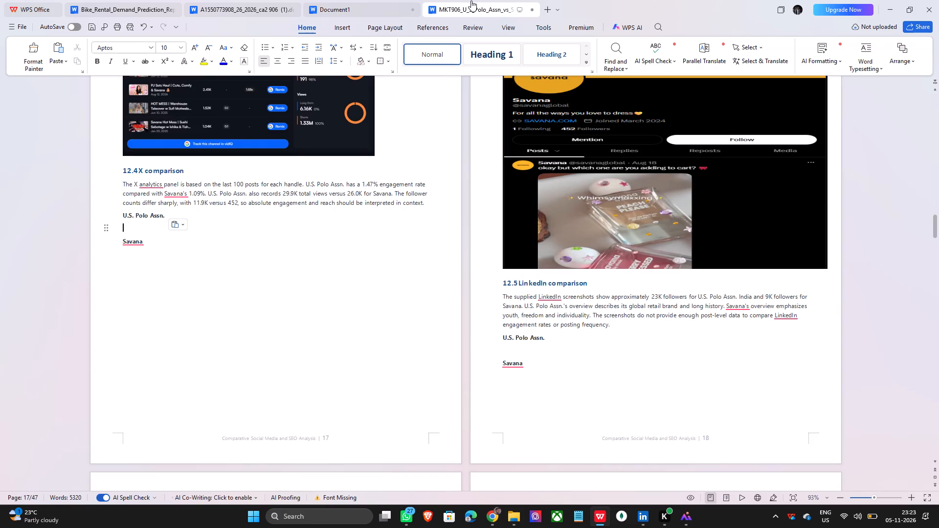
{"action": "key", "text": "ctrl+v"}
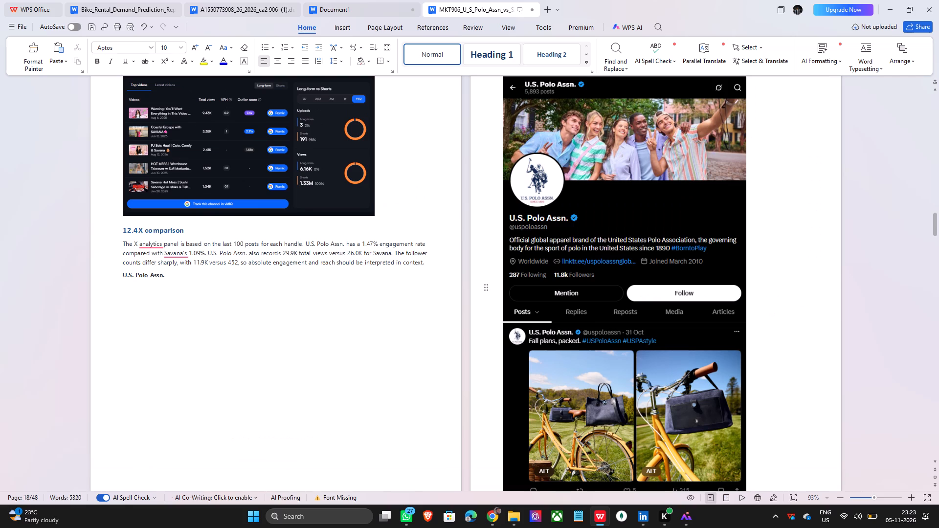
Shorten the pasted U.S. Polo Assn. X screenshot to about 5.8 in high and stretch its width slightly past the right text margin.
{"action": "scroll", "coordinate": [224, 334], "scroll_direction": "down", "scroll_amount": 4}
{"action": "left_click", "coordinate": [518, 164]}
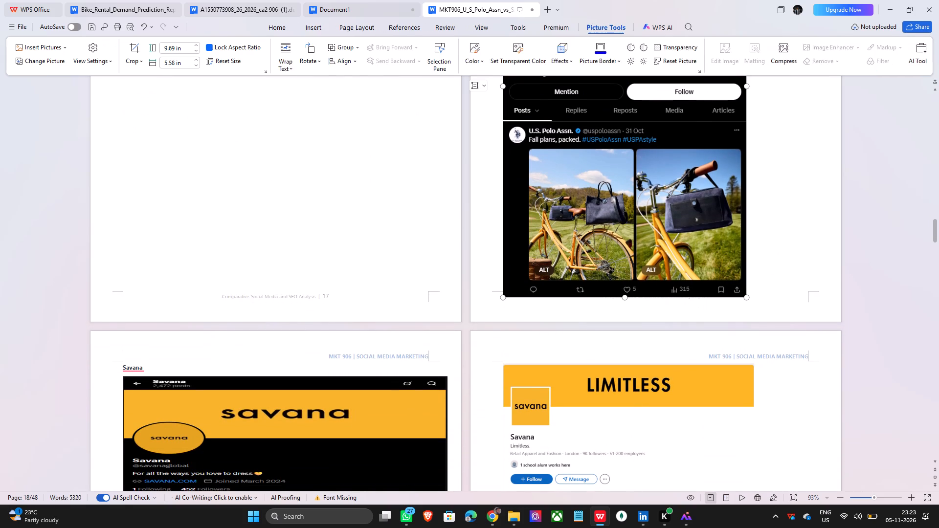
{"action": "left_click_drag", "start_coordinate": [625, 300], "coordinate": [615, 145]}
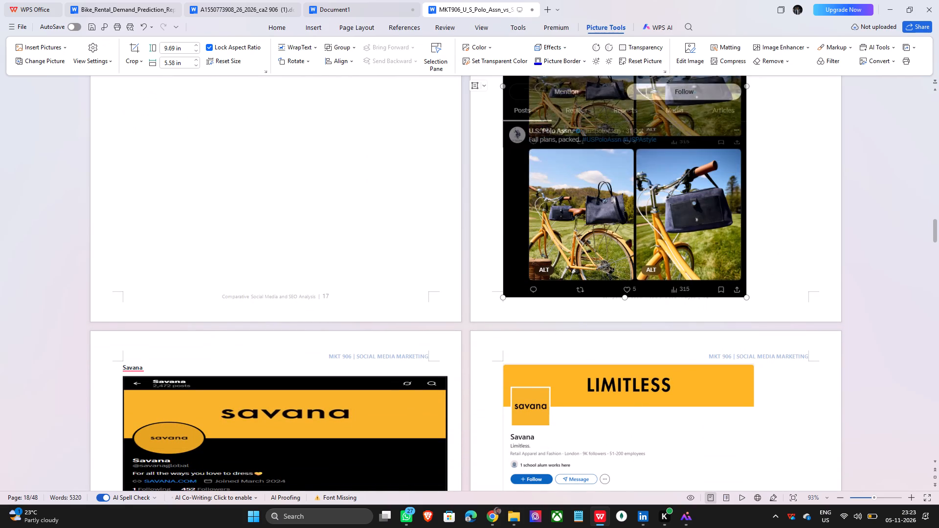
{"action": "left_click_drag", "start_coordinate": [615, 145], "coordinate": [615, 131]}
{"action": "scroll", "coordinate": [785, 210], "scroll_direction": "up", "scroll_amount": 4}
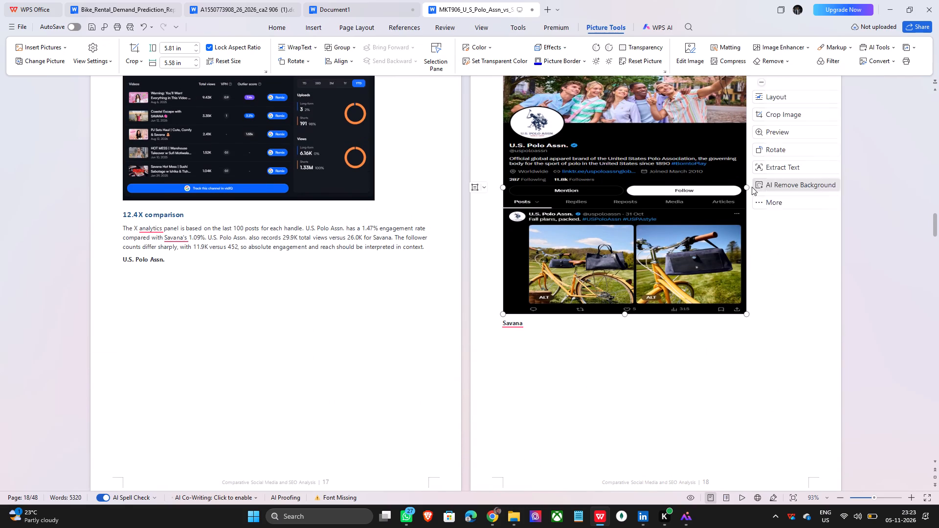
{"action": "left_click_drag", "start_coordinate": [746, 188], "coordinate": [825, 186]}
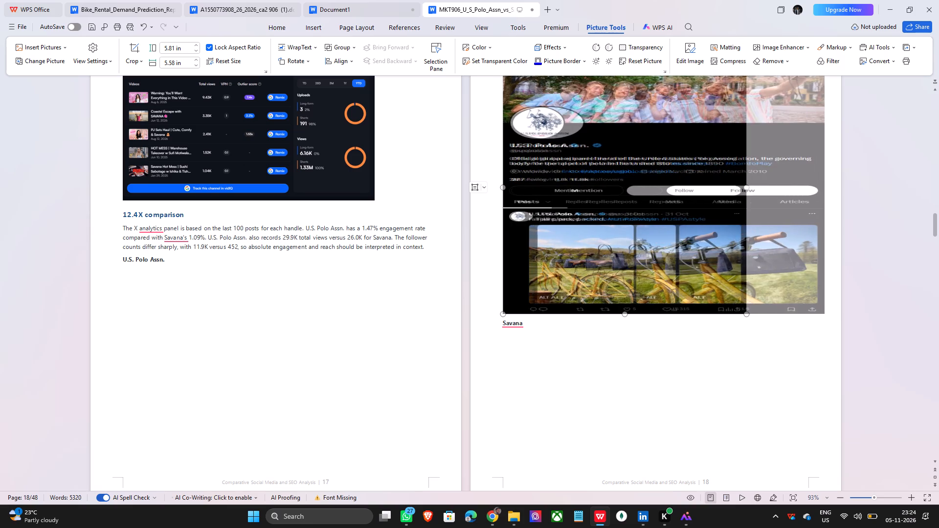
{"action": "left_click_drag", "start_coordinate": [825, 186], "coordinate": [825, 187]}
{"action": "left_click", "coordinate": [884, 220]}
Review the report's earlier pages, from the profile and content strategy sections to the Facebook and YouTube comparisons, checking the inserted screenshots.
{"action": "scroll", "coordinate": [625, 363], "scroll_direction": "up", "scroll_amount": 2}
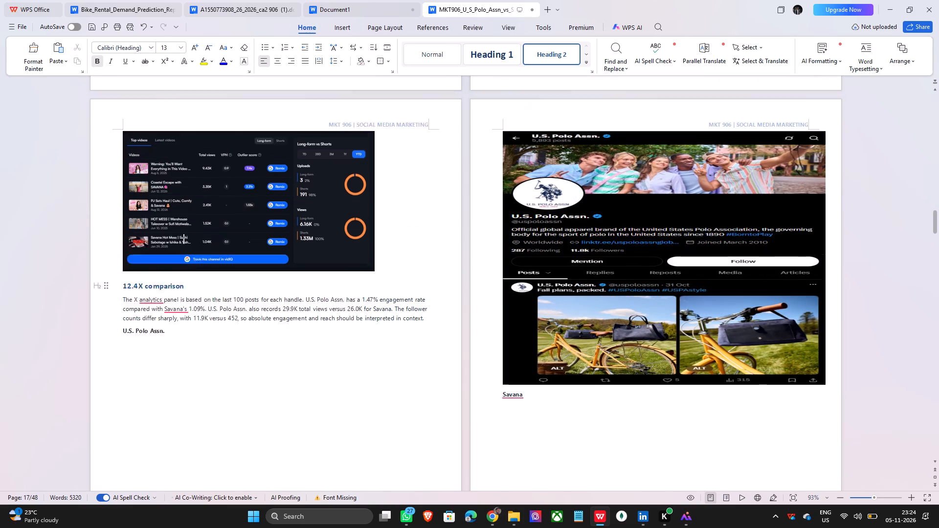
{"action": "scroll", "coordinate": [625, 363], "scroll_direction": "up", "scroll_amount": 17}
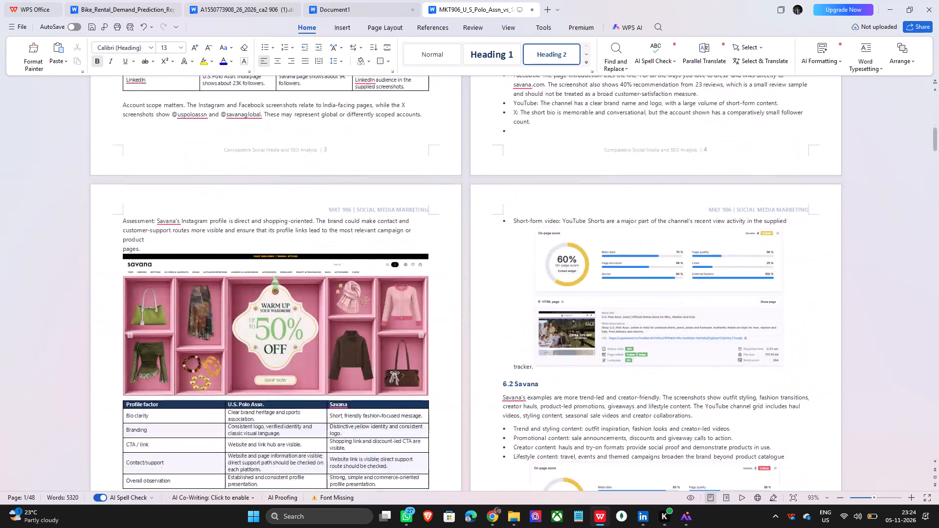
{"action": "scroll", "coordinate": [625, 363], "scroll_direction": "up", "scroll_amount": 5}
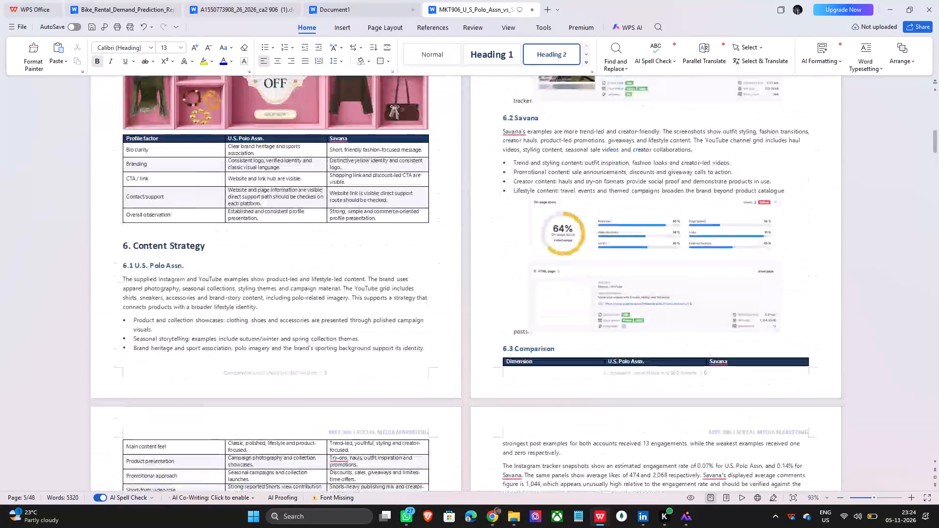
{"action": "scroll", "coordinate": [625, 363], "scroll_direction": "up", "scroll_amount": 3}
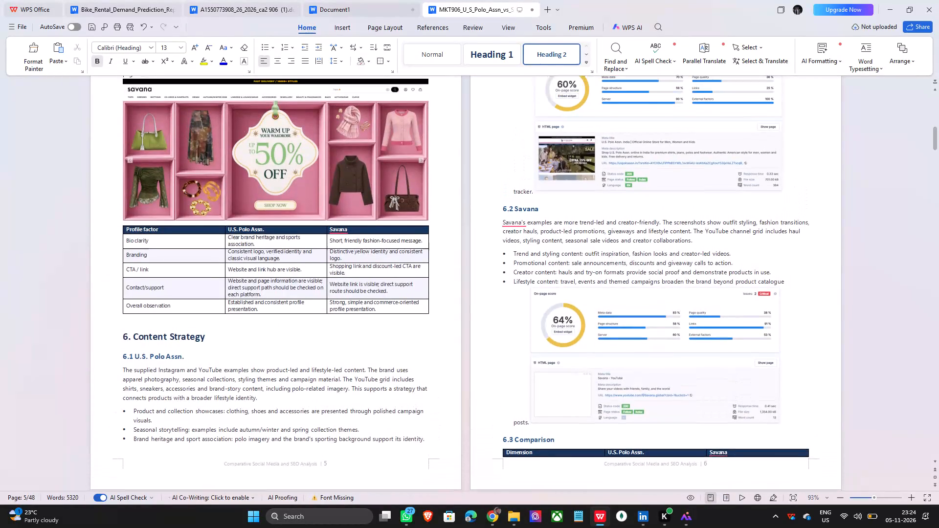
{"action": "scroll", "coordinate": [625, 363], "scroll_direction": "up", "scroll_amount": 3}
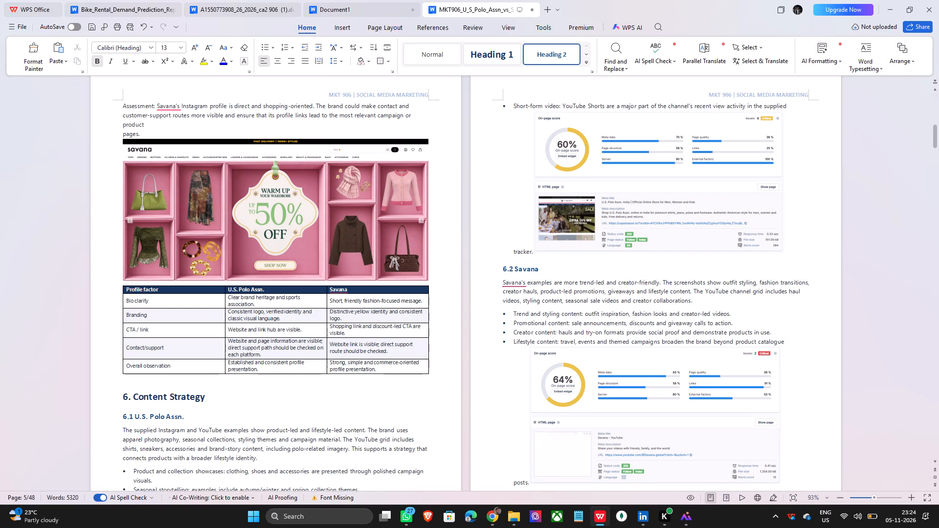
{"action": "scroll", "coordinate": [501, 422], "scroll_direction": "down", "scroll_amount": 16}
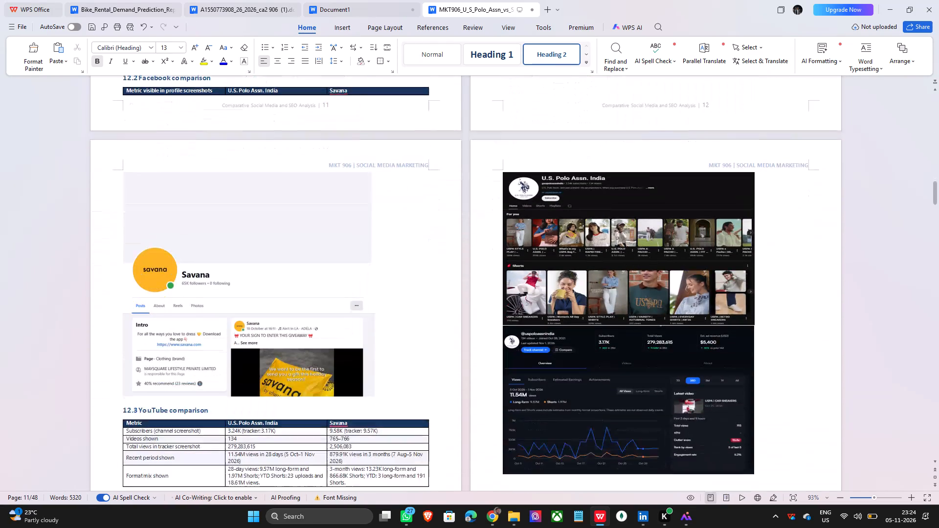
{"action": "scroll", "coordinate": [501, 422], "scroll_direction": "down", "scroll_amount": 4}
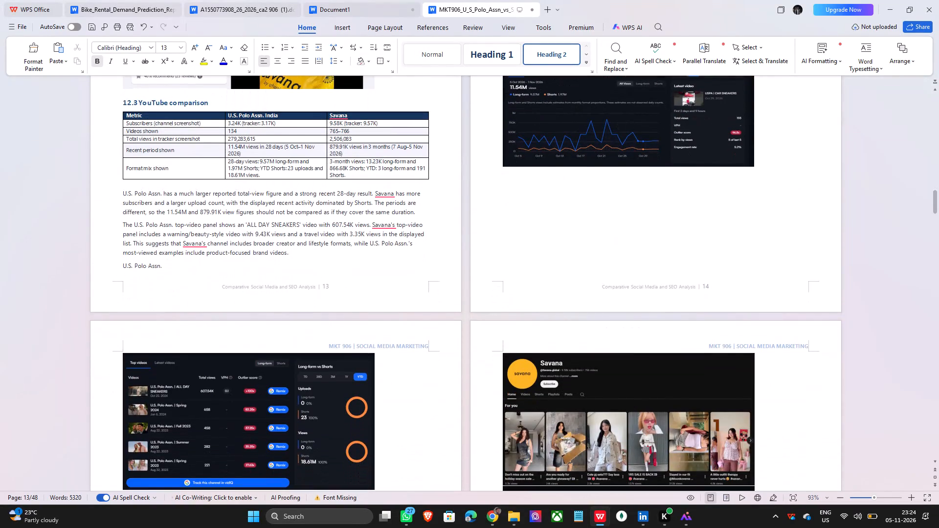
In Document1, copy the U.S. Polo Assn. India LinkedIn profile screenshot.
{"action": "left_click", "coordinate": [488, 512]}
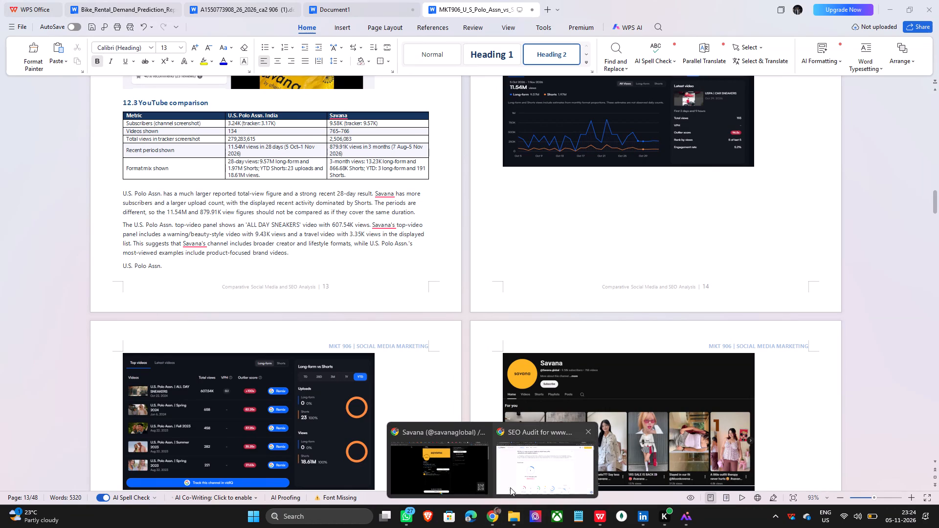
{"action": "left_click", "coordinate": [597, 527]}
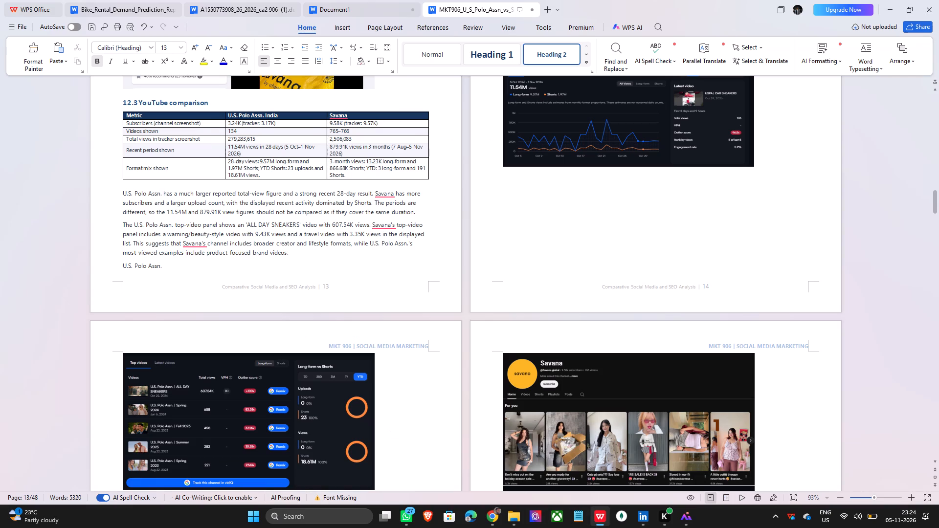
{"action": "left_click", "coordinate": [348, 2]}
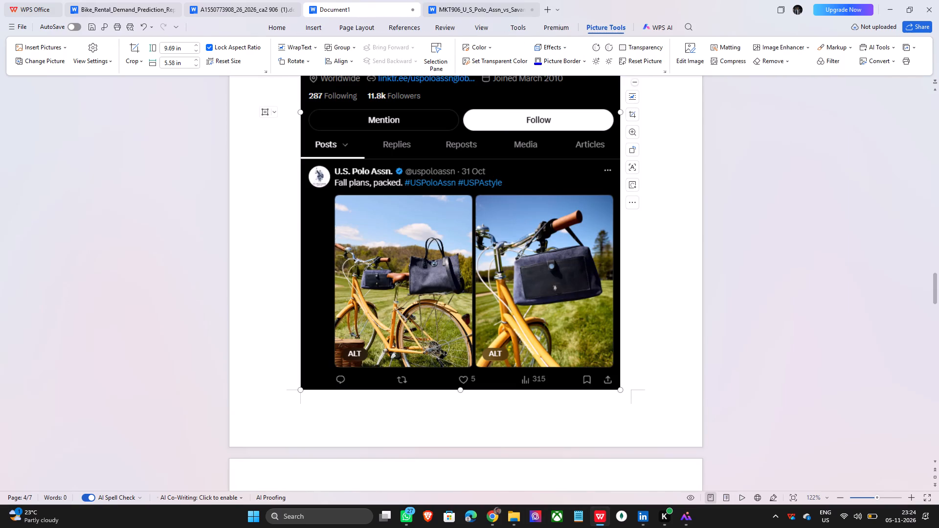
{"action": "left_click", "coordinate": [379, 172]}
{"action": "scroll", "coordinate": [379, 172], "scroll_direction": "up", "scroll_amount": 7}
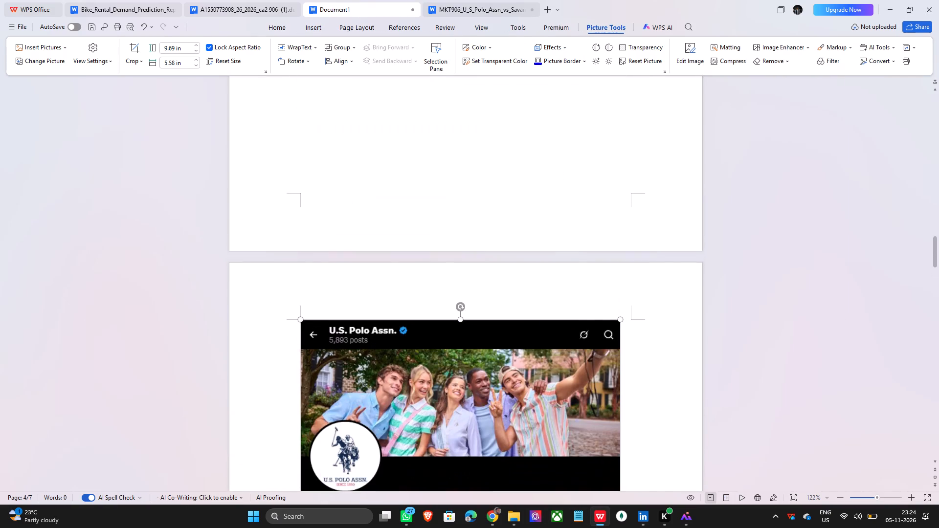
{"action": "scroll", "coordinate": [379, 172], "scroll_direction": "up", "scroll_amount": 4}
{"action": "scroll", "coordinate": [379, 172], "scroll_direction": "down", "scroll_amount": 1}
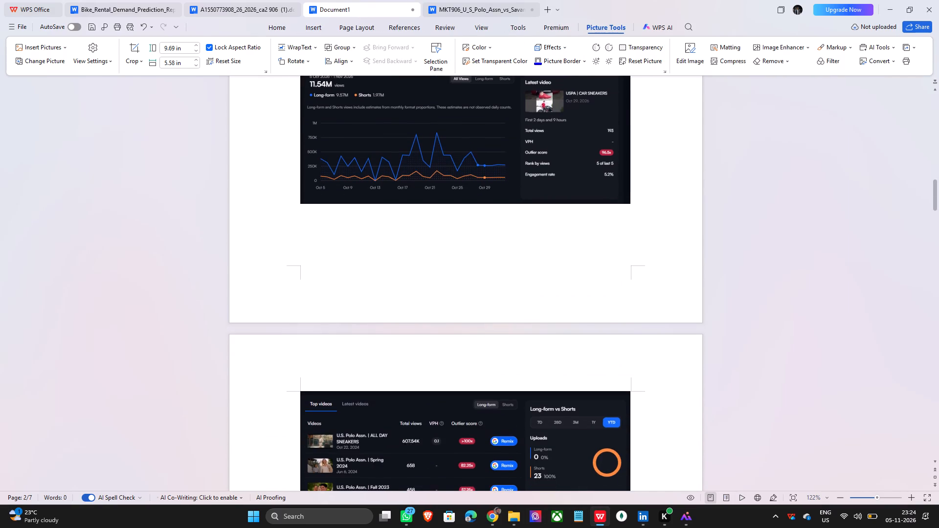
{"action": "scroll", "coordinate": [379, 172], "scroll_direction": "up", "scroll_amount": 8}
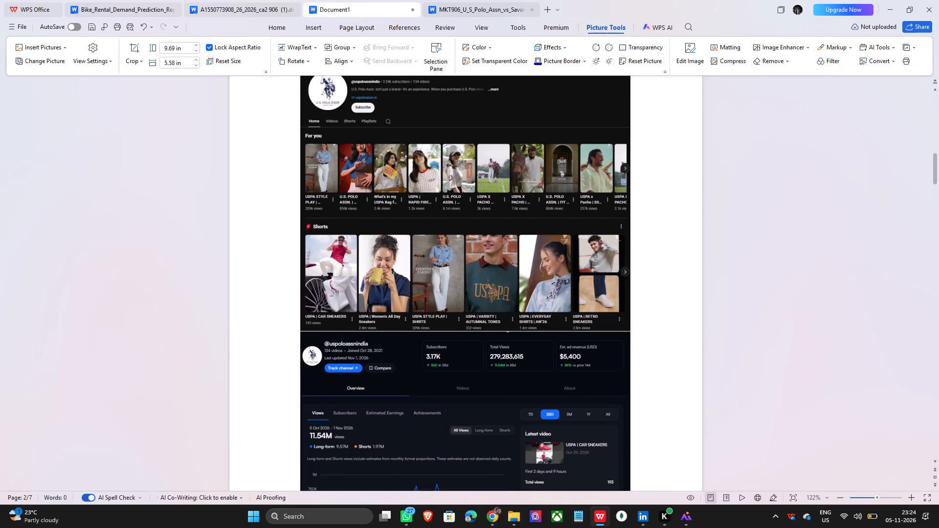
{"action": "scroll", "coordinate": [379, 172], "scroll_direction": "up", "scroll_amount": 6}
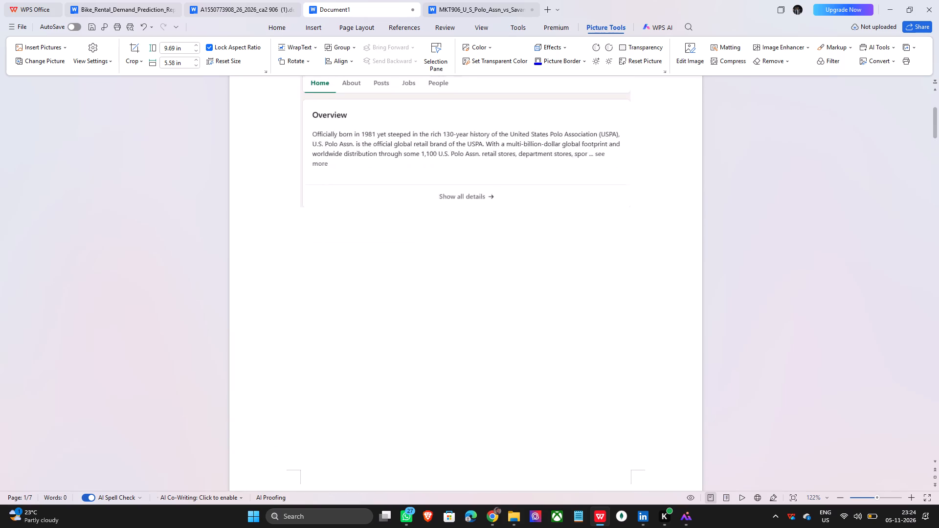
{"action": "scroll", "coordinate": [379, 172], "scroll_direction": "up", "scroll_amount": 2}
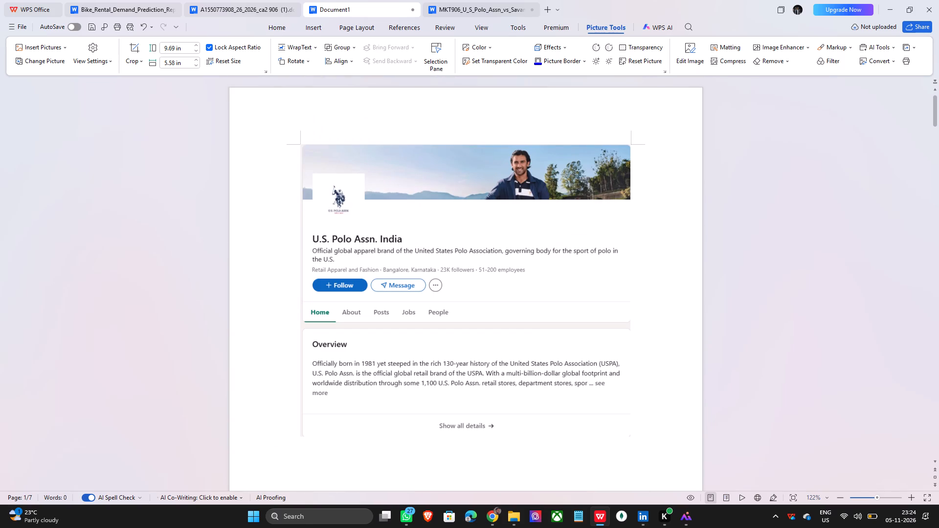
{"action": "scroll", "coordinate": [379, 172], "scroll_direction": "down", "scroll_amount": 1}
{"action": "left_click", "coordinate": [380, 177]}
{"action": "key", "text": "ctrl+c"}
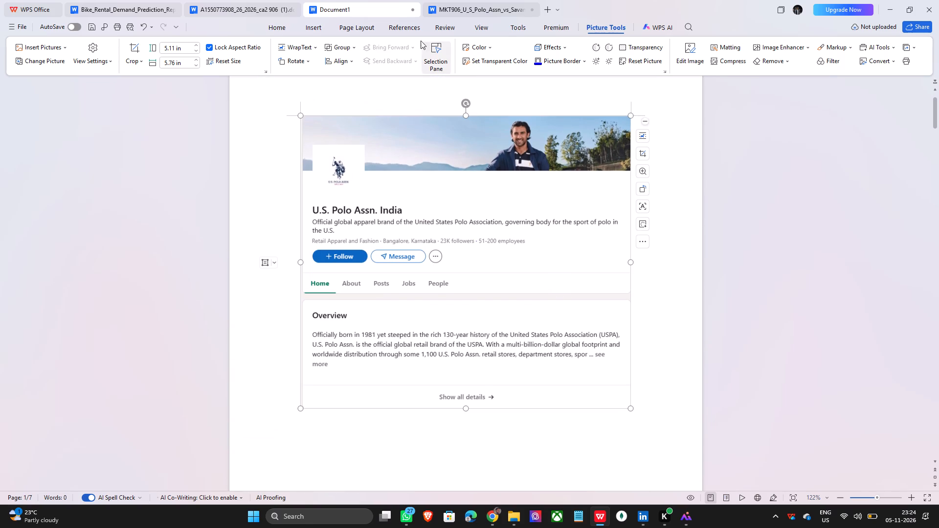
Paste the copied LinkedIn screenshot beneath the U.S. Polo Assn. label in the report's section 12.5 LinkedIn comparison.
{"action": "left_click", "coordinate": [437, 13]}
{"action": "scroll", "coordinate": [342, 313], "scroll_direction": "down", "scroll_amount": 5}
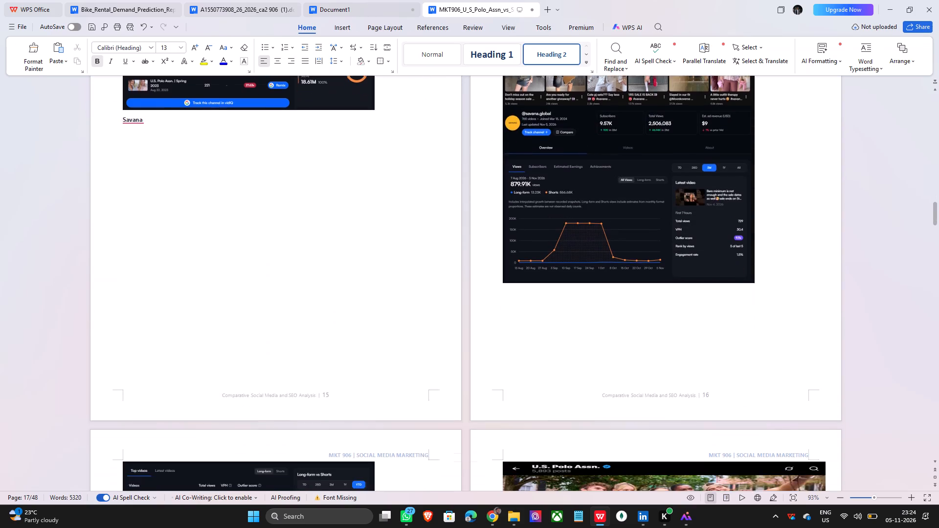
{"action": "scroll", "coordinate": [342, 313], "scroll_direction": "down", "scroll_amount": 6}
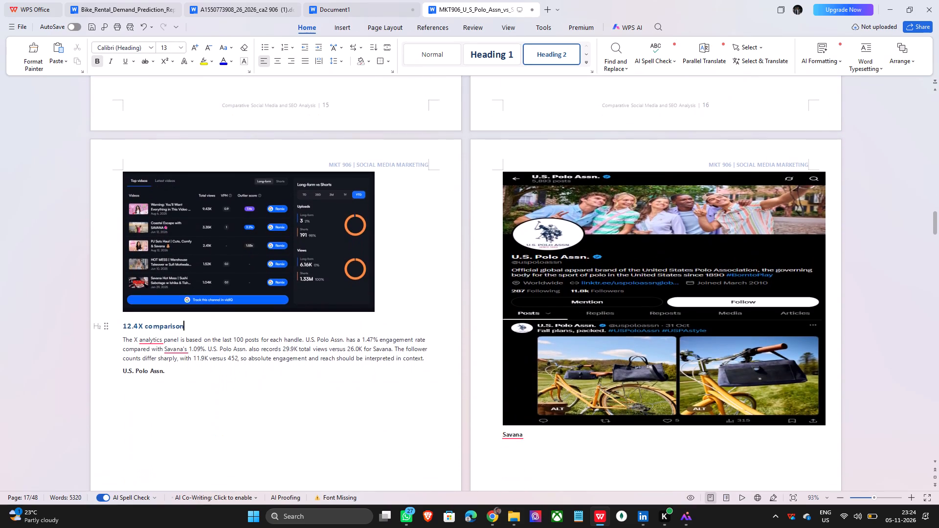
{"action": "scroll", "coordinate": [342, 313], "scroll_direction": "down", "scroll_amount": 5}
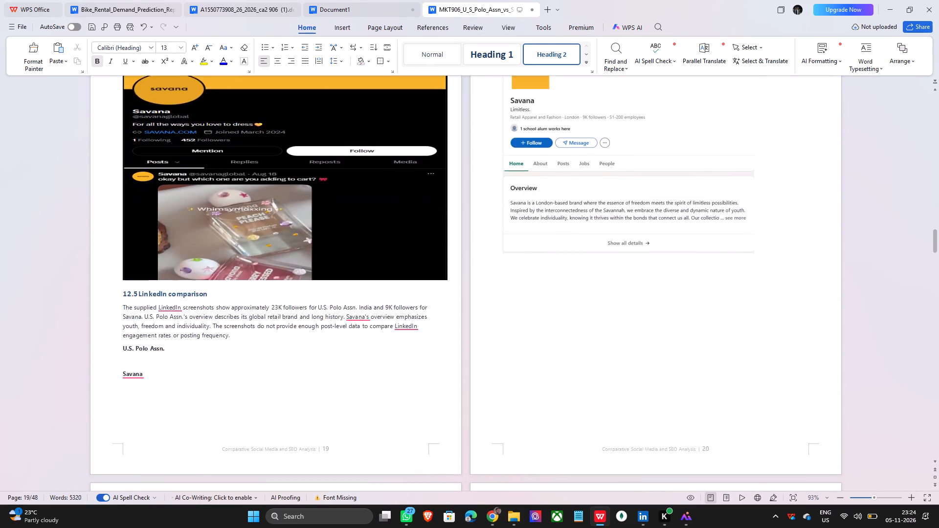
{"action": "scroll", "coordinate": [342, 313], "scroll_direction": "up", "scroll_amount": 8}
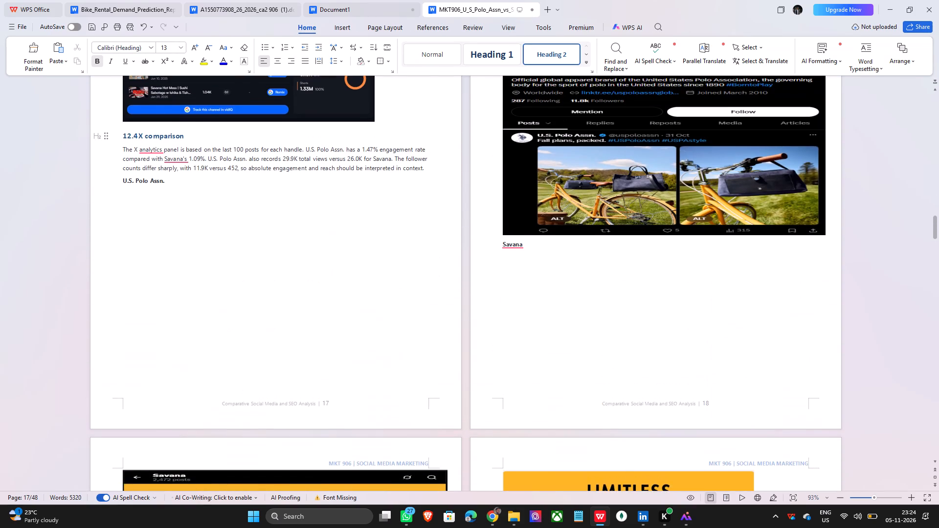
{"action": "scroll", "coordinate": [342, 313], "scroll_direction": "down", "scroll_amount": 5}
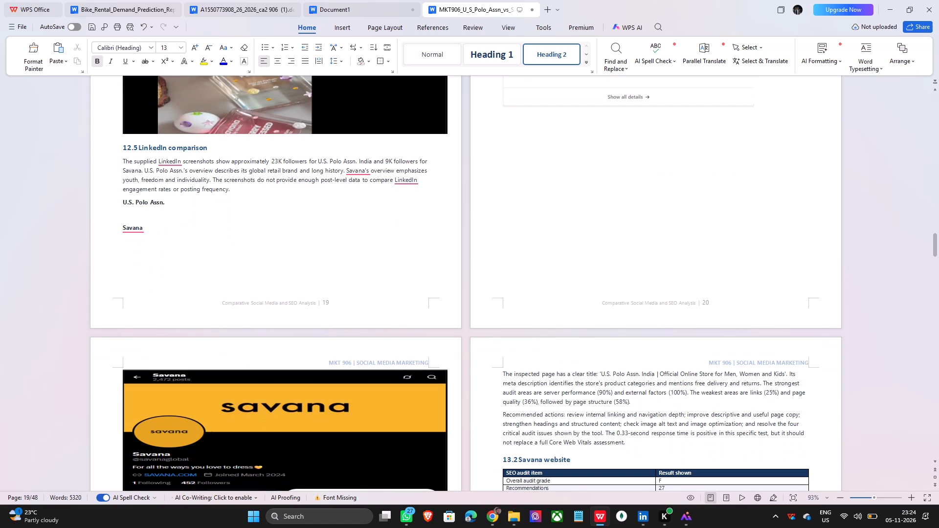
{"action": "left_click", "coordinate": [147, 212]}
{"action": "key", "text": "ctrl+v"}
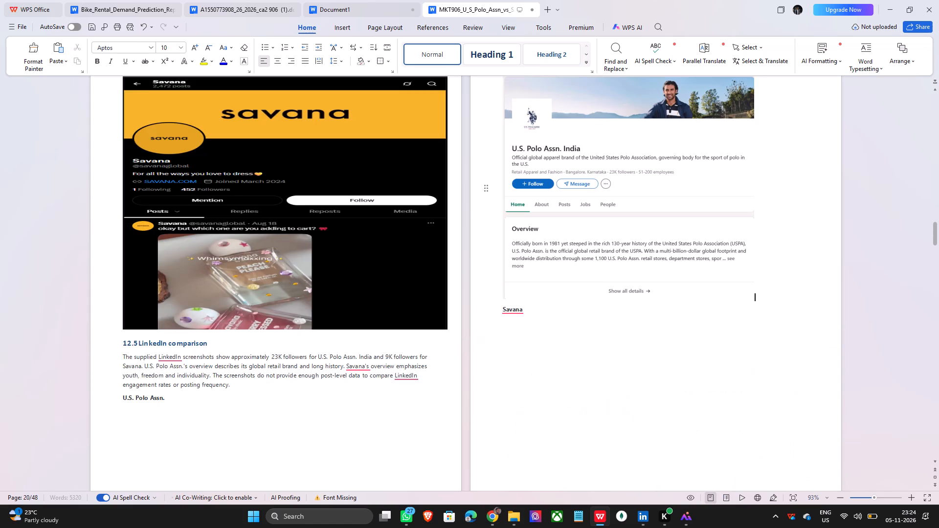
Delete the duplicate Savana X profile screenshot just above the section 13 Website SEO Analysis heading.
{"action": "scroll", "coordinate": [353, 317], "scroll_direction": "down", "scroll_amount": 4}
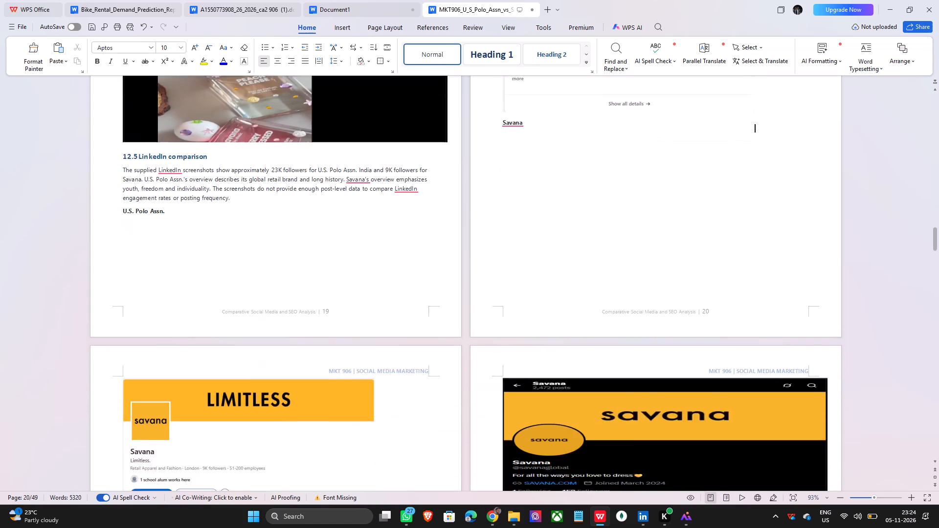
{"action": "scroll", "coordinate": [353, 317], "scroll_direction": "down", "scroll_amount": 2}
{"action": "scroll", "coordinate": [353, 317], "scroll_direction": "up", "scroll_amount": 4}
{"action": "scroll", "coordinate": [353, 317], "scroll_direction": "down", "scroll_amount": 2}
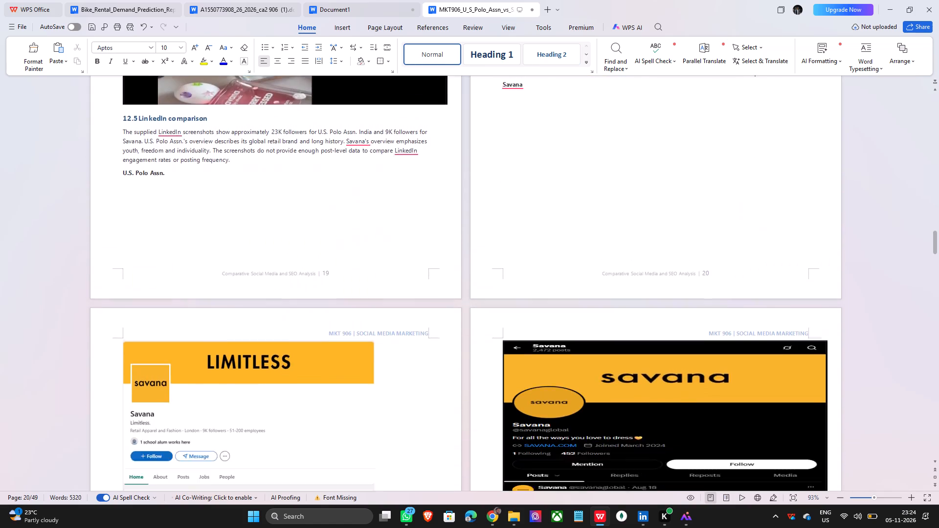
{"action": "scroll", "coordinate": [353, 317], "scroll_direction": "down", "scroll_amount": 1}
{"action": "left_click", "coordinate": [578, 227]}
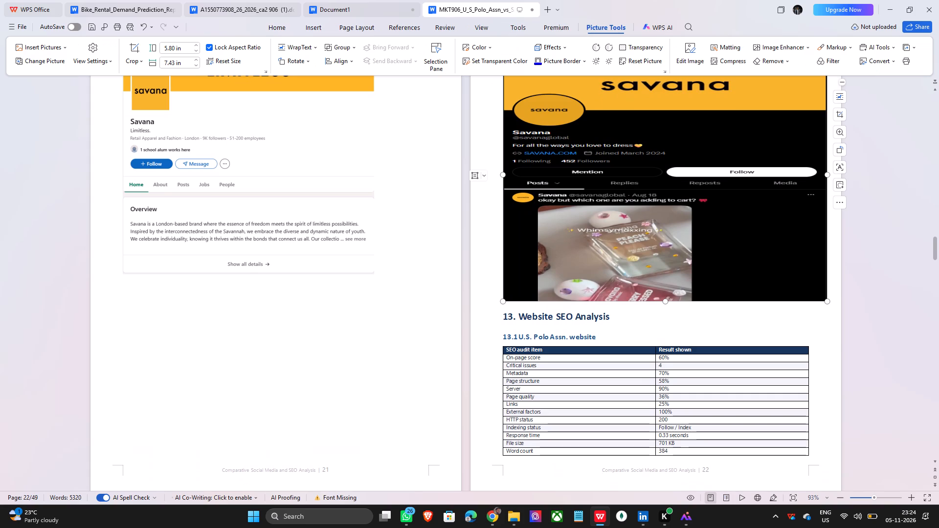
{"action": "key", "text": "Delete"}
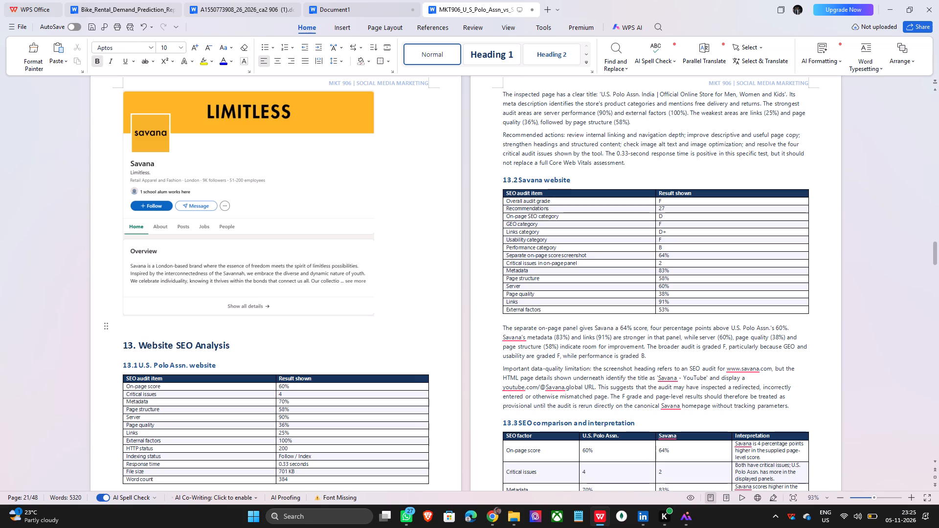
Look through Document1 to its last page, checking its screenshots for any still missing from the report.
{"action": "scroll", "coordinate": [415, 309], "scroll_direction": "down", "scroll_amount": 1}
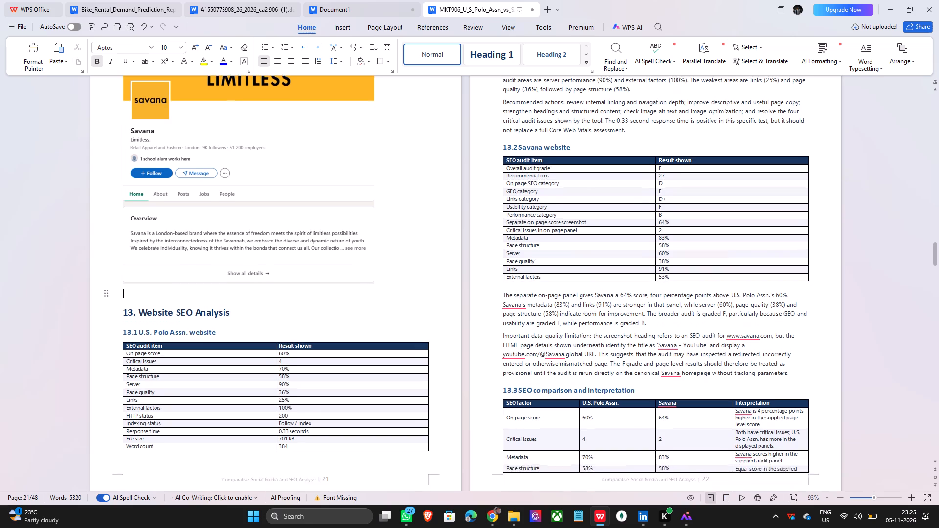
{"action": "scroll", "coordinate": [415, 309], "scroll_direction": "down", "scroll_amount": 1}
{"action": "scroll", "coordinate": [415, 309], "scroll_direction": "up", "scroll_amount": 2}
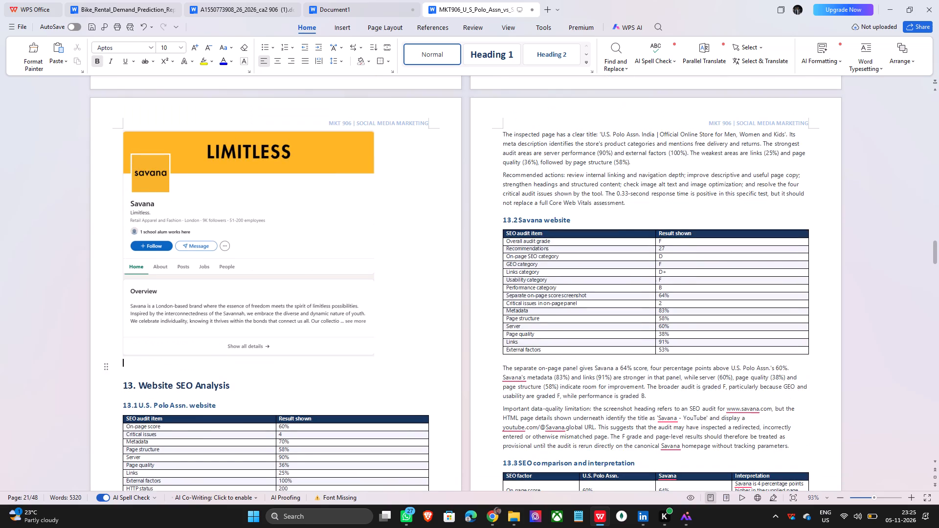
{"action": "left_click", "coordinate": [364, 8]}
{"action": "scroll", "coordinate": [386, 181], "scroll_direction": "up", "scroll_amount": 5}
{"action": "scroll", "coordinate": [386, 181], "scroll_direction": "down", "scroll_amount": 7}
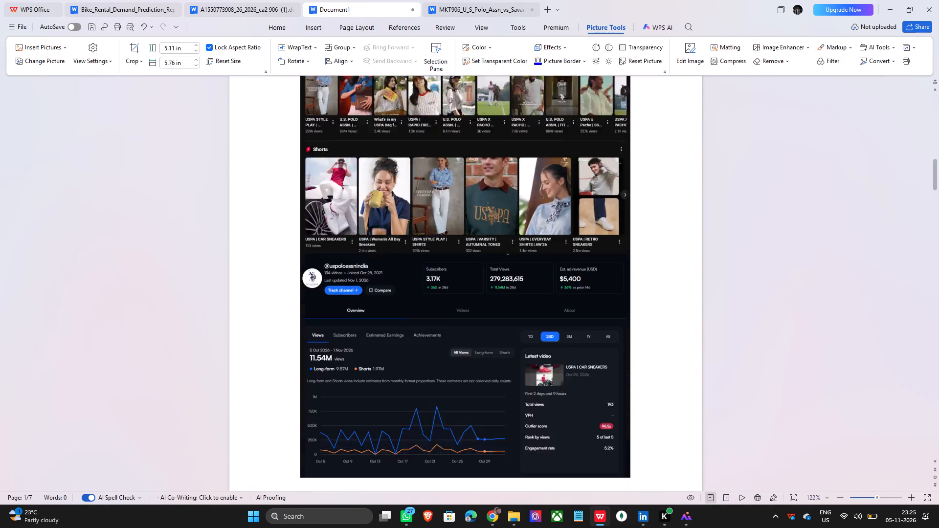
{"action": "scroll", "coordinate": [386, 181], "scroll_direction": "down", "scroll_amount": 6}
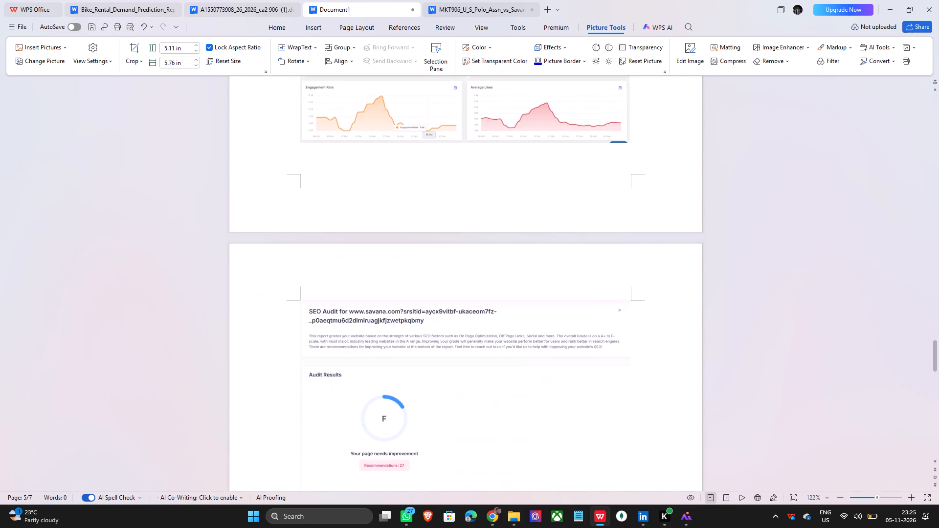
{"action": "scroll", "coordinate": [386, 181], "scroll_direction": "down", "scroll_amount": 4}
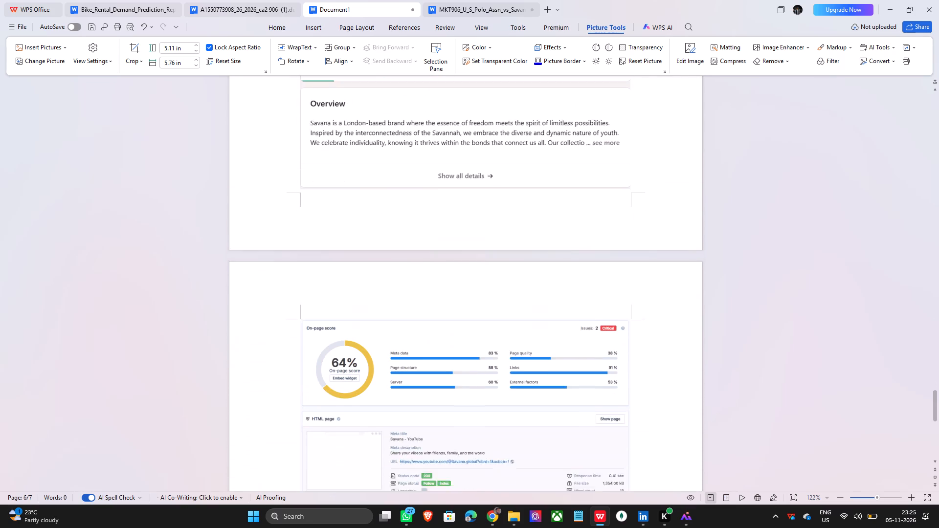
{"action": "scroll", "coordinate": [386, 181], "scroll_direction": "down", "scroll_amount": 9}
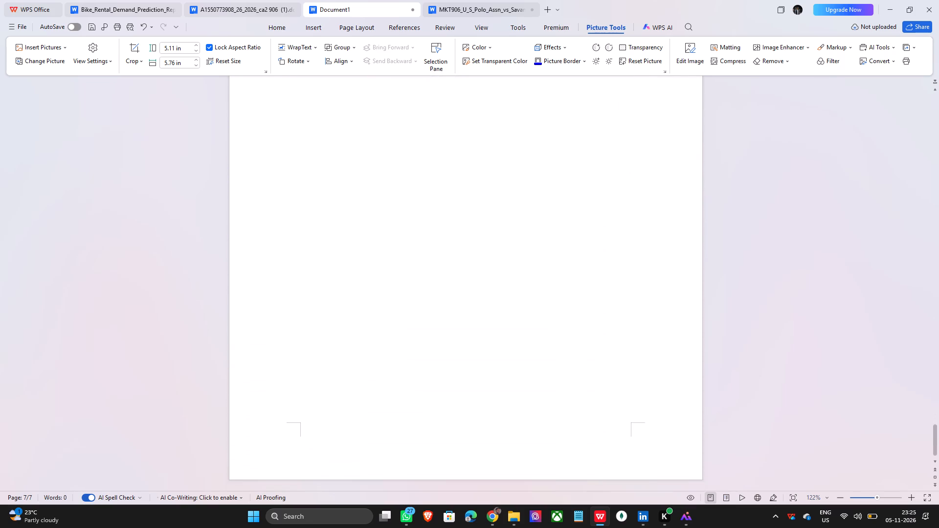
{"action": "scroll", "coordinate": [386, 181], "scroll_direction": "down", "scroll_amount": 3}
{"action": "scroll", "coordinate": [386, 181], "scroll_direction": "up", "scroll_amount": 5}
Return to the MKT906 report and look over sections 13 Website SEO Analysis to 15 Brand Performance Ratings for missing screenshots.
{"action": "left_click", "coordinate": [429, 0]}
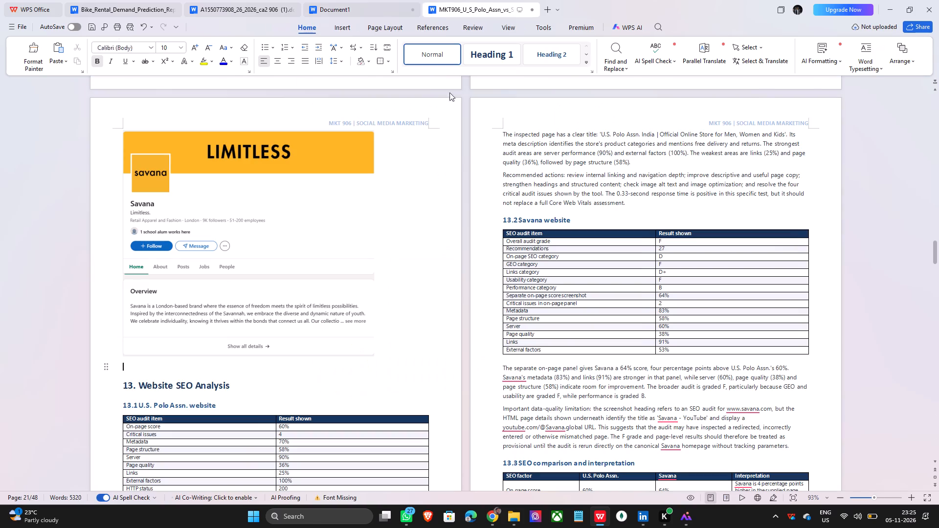
{"action": "scroll", "coordinate": [482, 276], "scroll_direction": "down", "scroll_amount": 5}
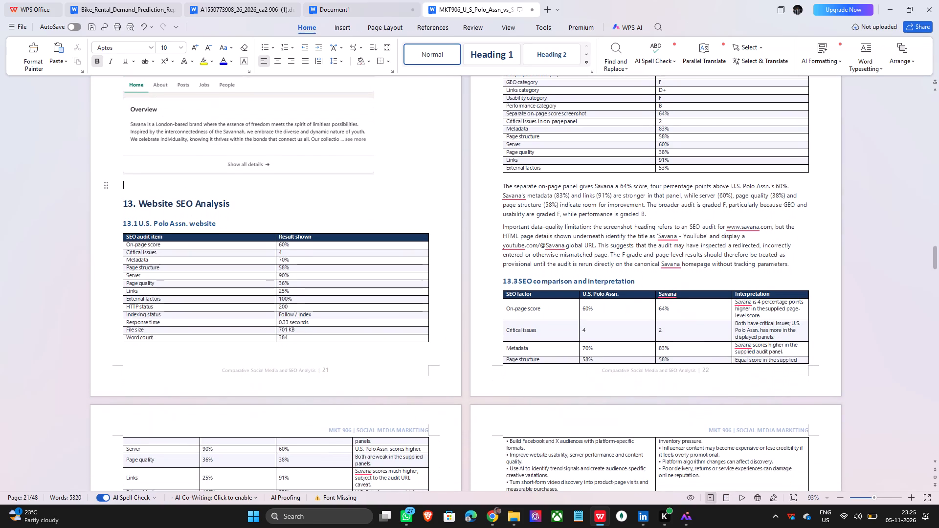
{"action": "scroll", "coordinate": [482, 276], "scroll_direction": "up", "scroll_amount": 4}
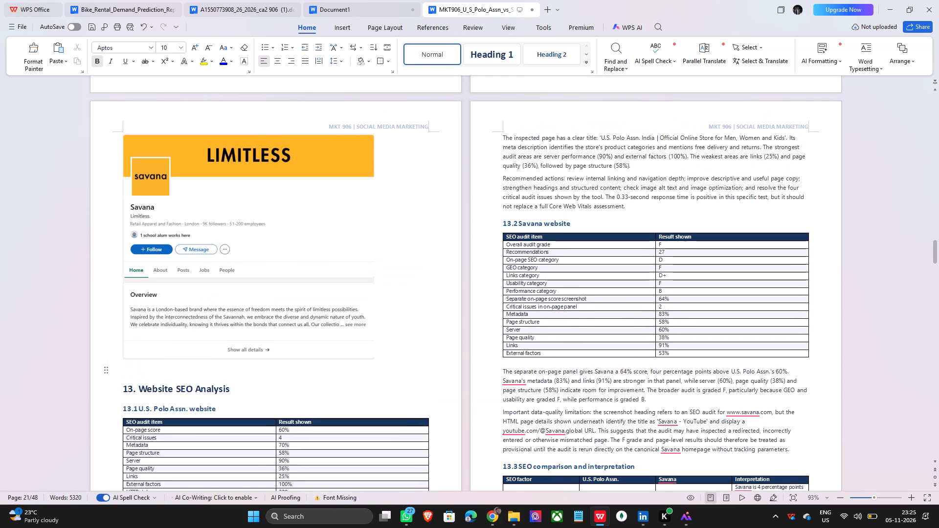
{"action": "scroll", "coordinate": [482, 276], "scroll_direction": "down", "scroll_amount": 3}
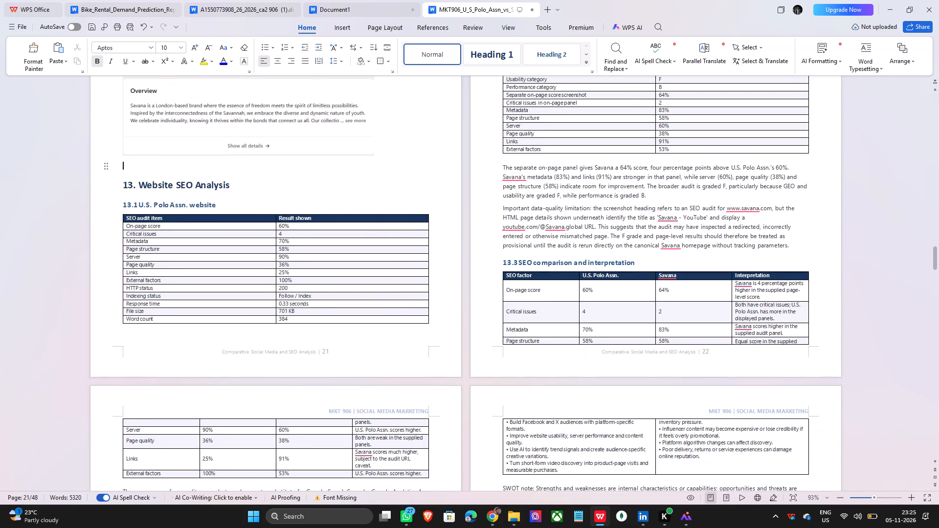
{"action": "scroll", "coordinate": [482, 276], "scroll_direction": "down", "scroll_amount": 2}
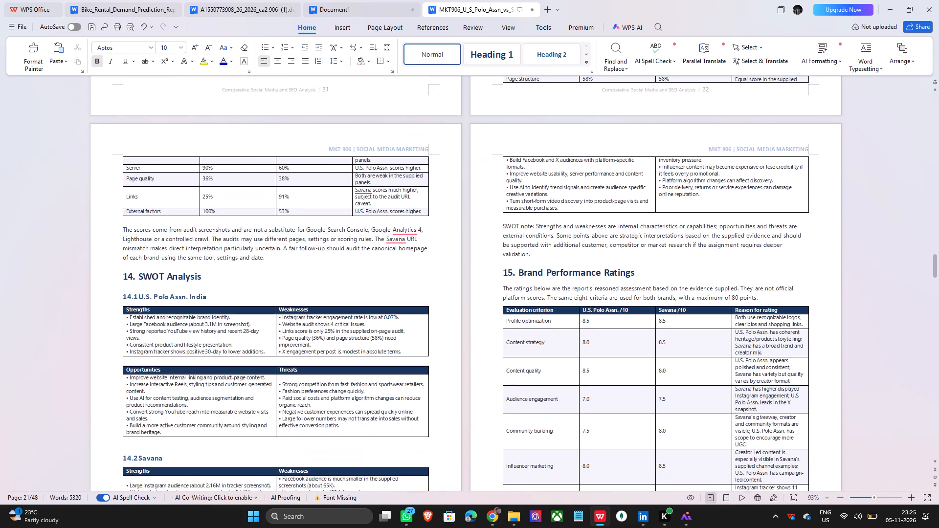
{"action": "scroll", "coordinate": [482, 276], "scroll_direction": "up", "scroll_amount": 19}
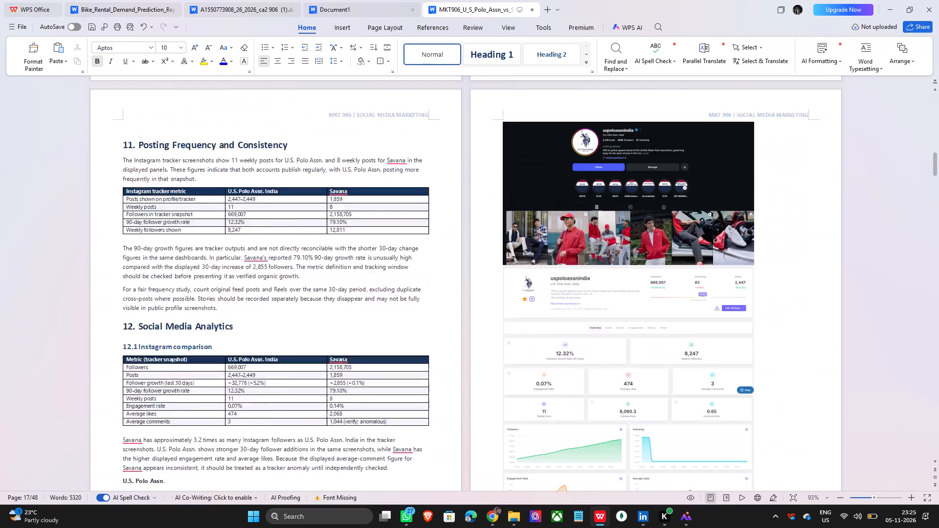
Look through the report's evidence appendix down to the LinkedIn overview screenshots under Evidence 22 and Evidence 23.
{"action": "scroll", "coordinate": [482, 276], "scroll_direction": "down", "scroll_amount": 20}
{"action": "scroll", "coordinate": [482, 276], "scroll_direction": "down", "scroll_amount": 8}
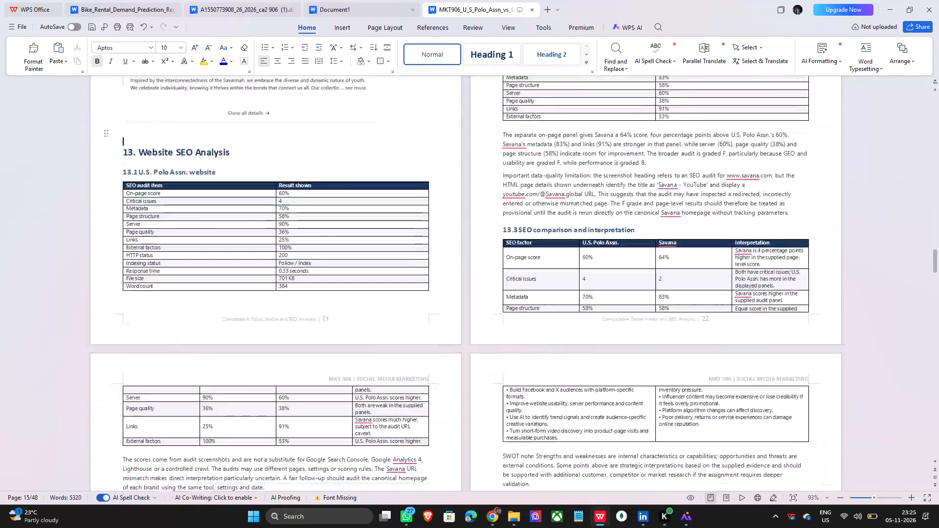
{"action": "scroll", "coordinate": [482, 276], "scroll_direction": "down", "scroll_amount": 9}
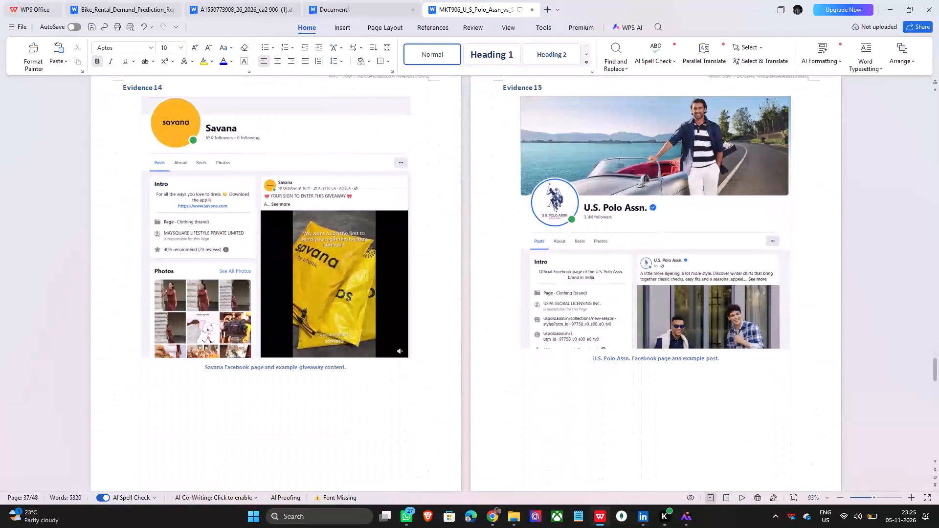
{"action": "scroll", "coordinate": [482, 276], "scroll_direction": "down", "scroll_amount": 7}
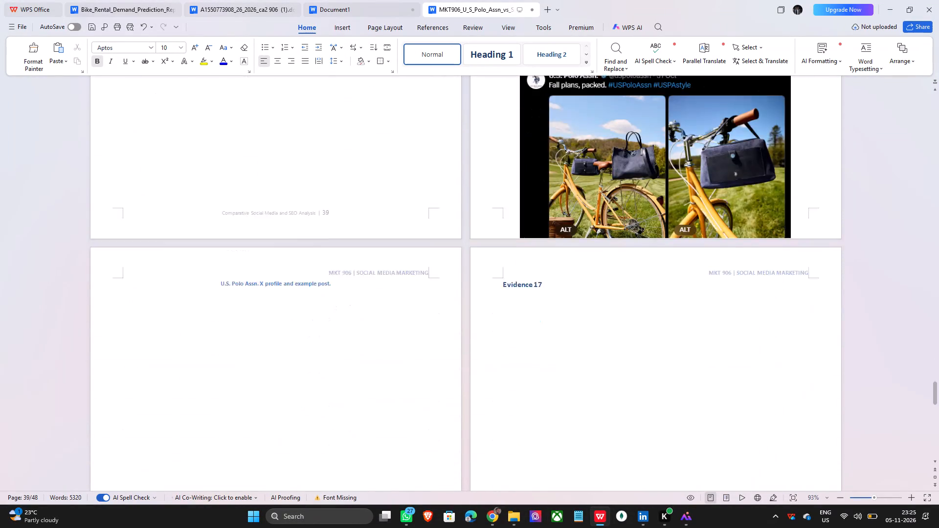
{"action": "scroll", "coordinate": [482, 276], "scroll_direction": "down", "scroll_amount": 13}
{"action": "scroll", "coordinate": [482, 276], "scroll_direction": "up", "scroll_amount": 2}
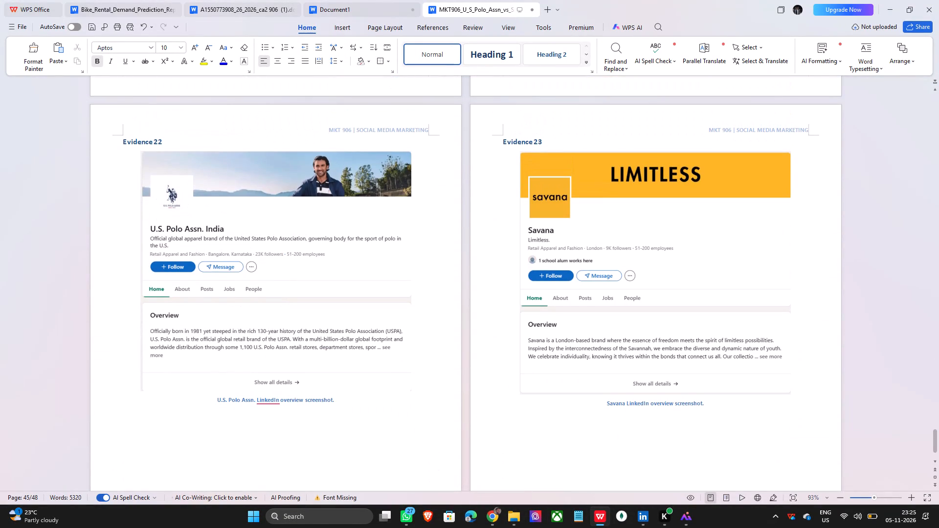
{"action": "scroll", "coordinate": [482, 276], "scroll_direction": "down", "scroll_amount": 1}
{"action": "scroll", "coordinate": [482, 276], "scroll_direction": "up", "scroll_amount": 3}
{"action": "scroll", "coordinate": [482, 276], "scroll_direction": "down", "scroll_amount": 3}
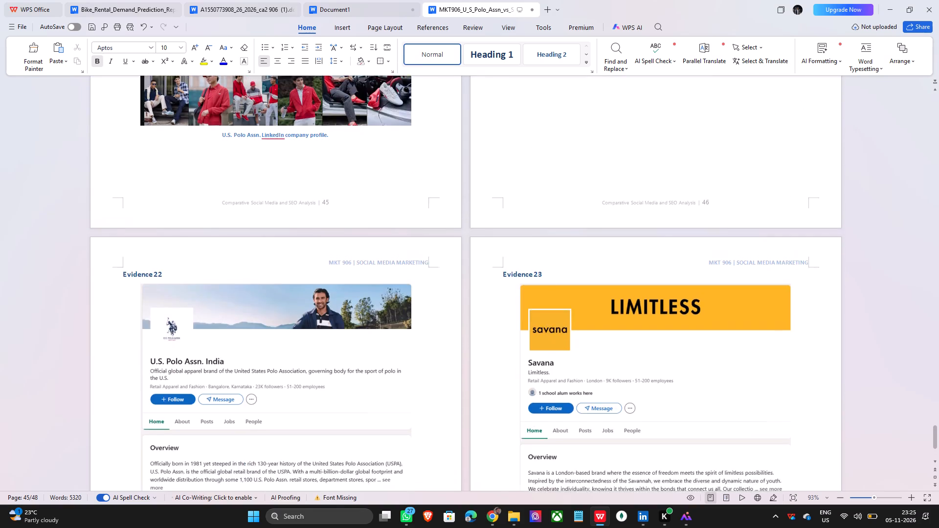
{"action": "scroll", "coordinate": [482, 276], "scroll_direction": "down", "scroll_amount": 1}
{"action": "scroll", "coordinate": [482, 276], "scroll_direction": "up", "scroll_amount": 7}
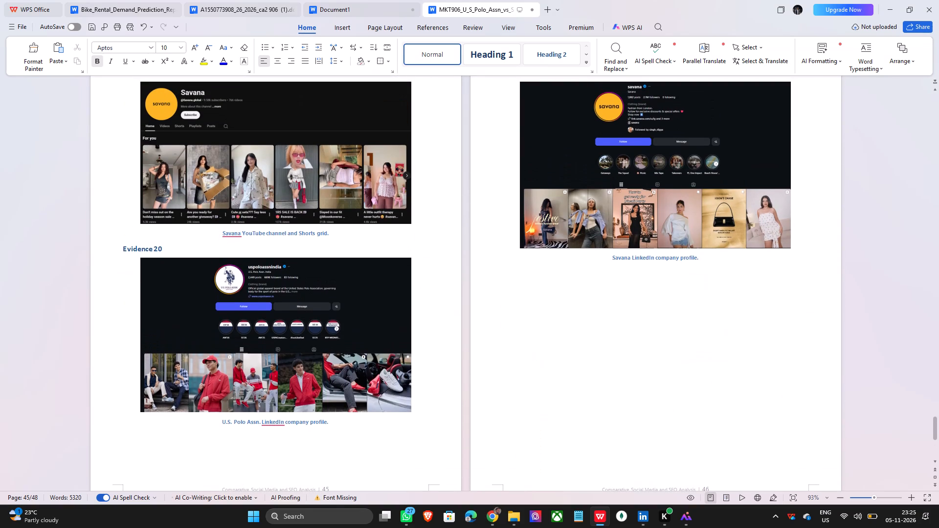
Review the appendix screenshots backwards from Evidence 21 to Evidence 5, checking the profile and analytics images against their captions.
{"action": "scroll", "coordinate": [482, 276], "scroll_direction": "up", "scroll_amount": 10}
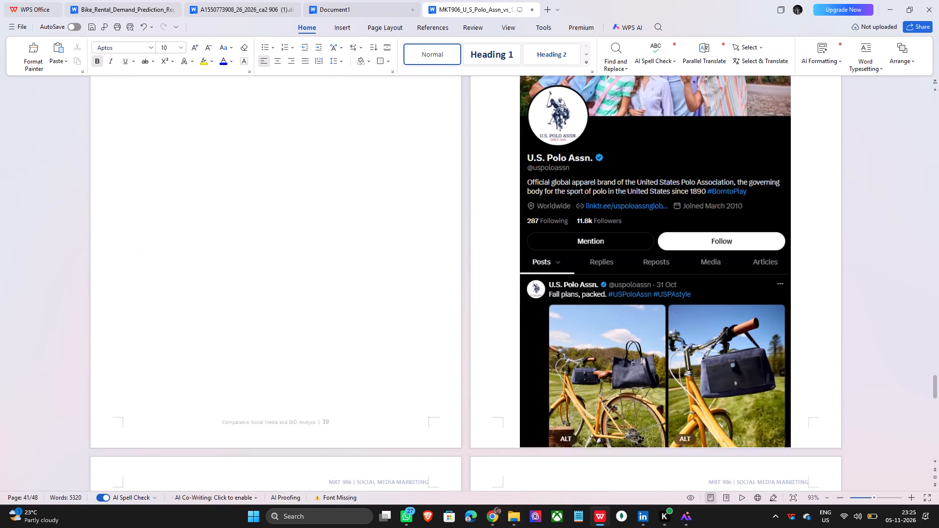
{"action": "scroll", "coordinate": [482, 276], "scroll_direction": "up", "scroll_amount": 3}
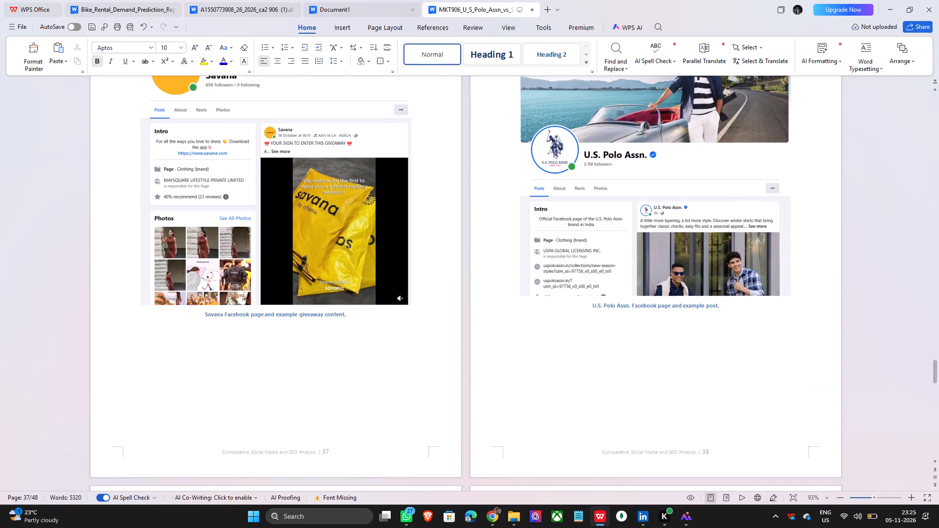
{"action": "scroll", "coordinate": [482, 276], "scroll_direction": "up", "scroll_amount": 8}
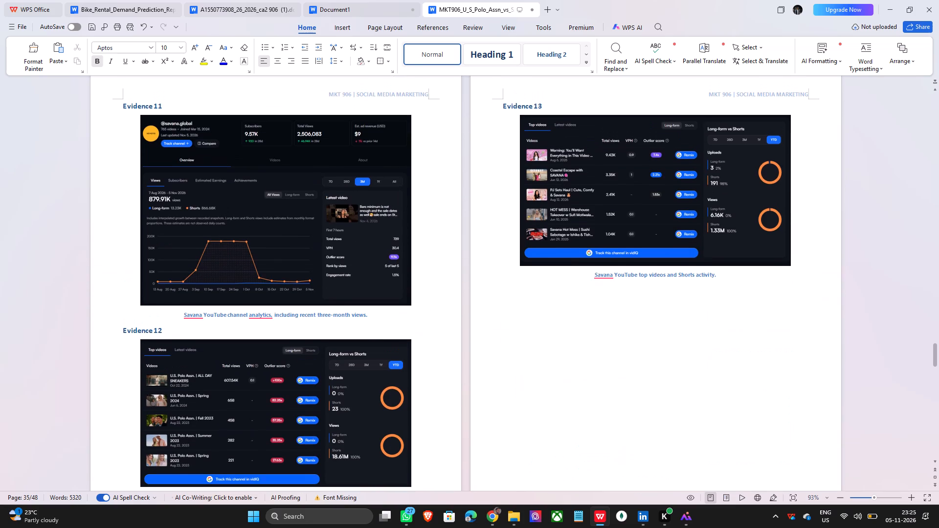
{"action": "scroll", "coordinate": [482, 276], "scroll_direction": "up", "scroll_amount": 3}
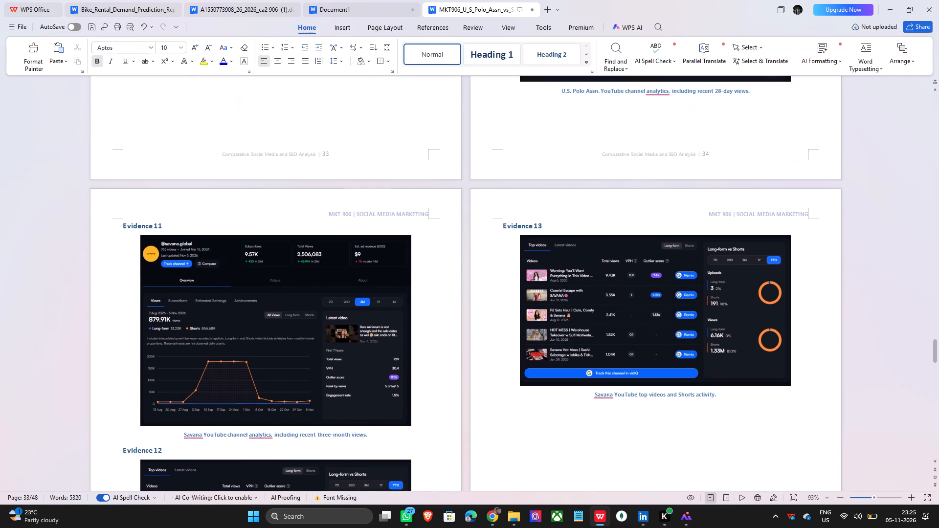
{"action": "scroll", "coordinate": [482, 276], "scroll_direction": "up", "scroll_amount": 3}
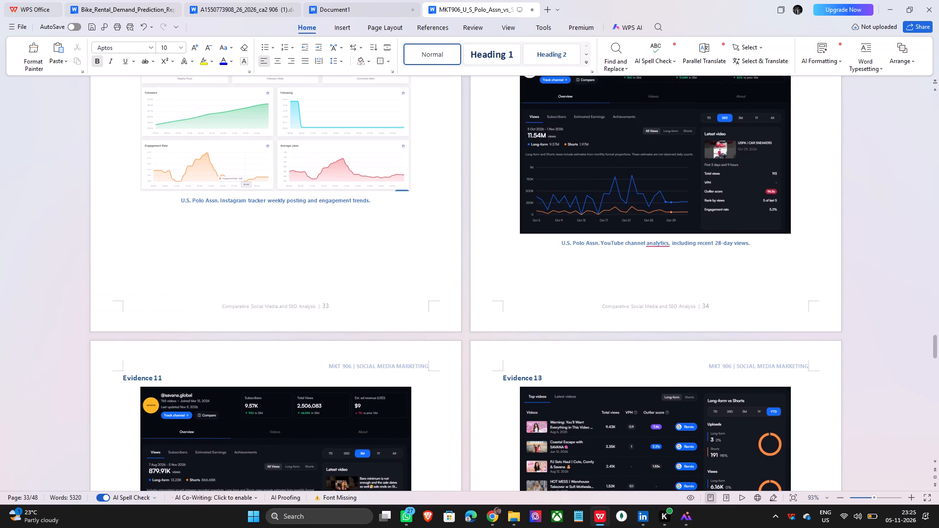
{"action": "scroll", "coordinate": [482, 276], "scroll_direction": "up", "scroll_amount": 4}
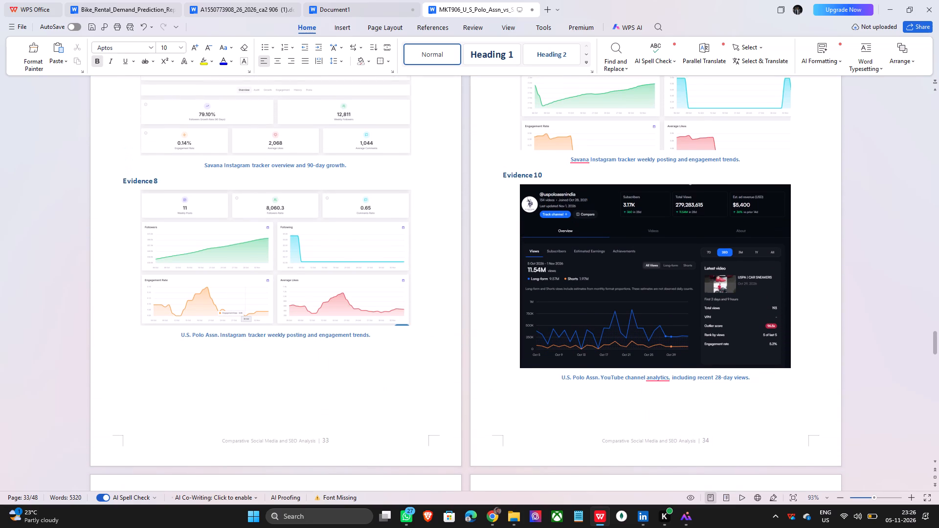
{"action": "scroll", "coordinate": [482, 276], "scroll_direction": "up", "scroll_amount": 4}
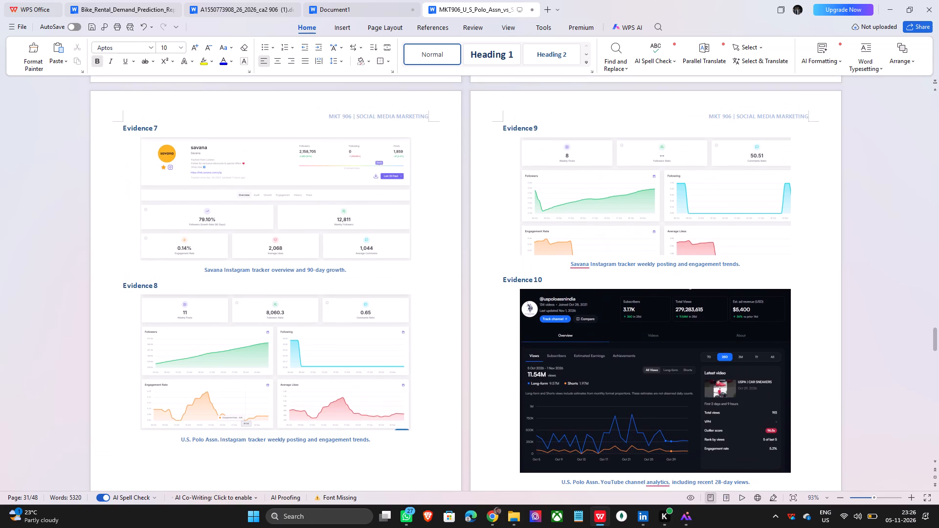
{"action": "scroll", "coordinate": [482, 276], "scroll_direction": "up", "scroll_amount": 4}
{"action": "scroll", "coordinate": [482, 276], "scroll_direction": "down", "scroll_amount": 1}
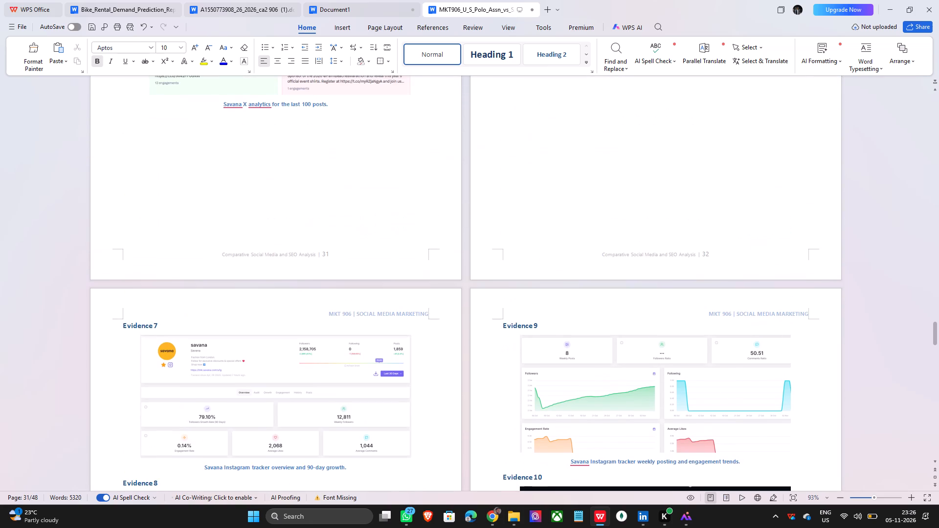
{"action": "scroll", "coordinate": [482, 276], "scroll_direction": "down", "scroll_amount": 1}
{"action": "scroll", "coordinate": [482, 276], "scroll_direction": "up", "scroll_amount": 4}
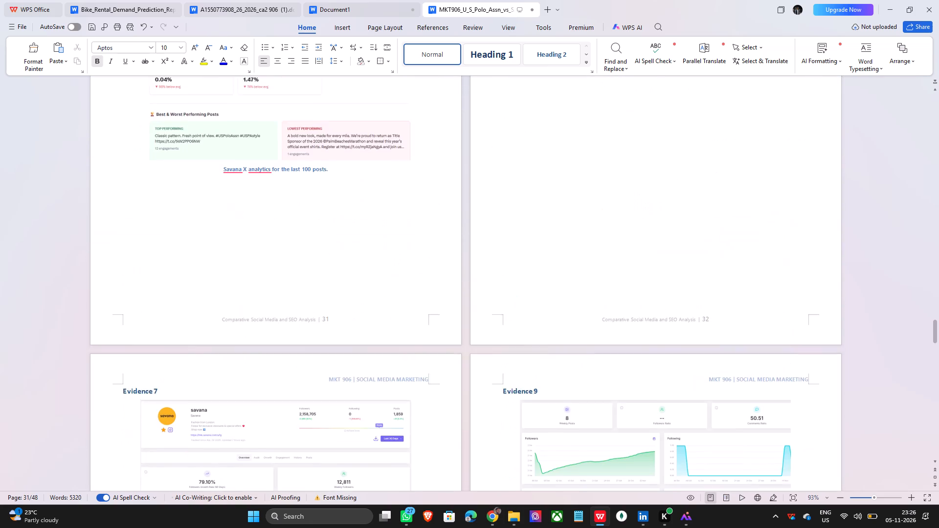
{"action": "scroll", "coordinate": [482, 276], "scroll_direction": "up", "scroll_amount": 2}
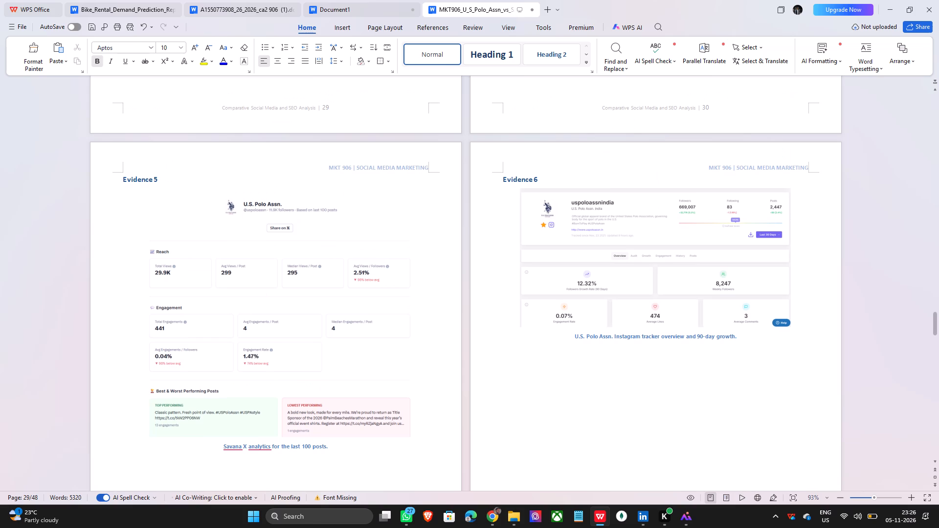
{"action": "scroll", "coordinate": [482, 276], "scroll_direction": "down", "scroll_amount": 4}
{"action": "scroll", "coordinate": [482, 276], "scroll_direction": "up", "scroll_amount": 6}
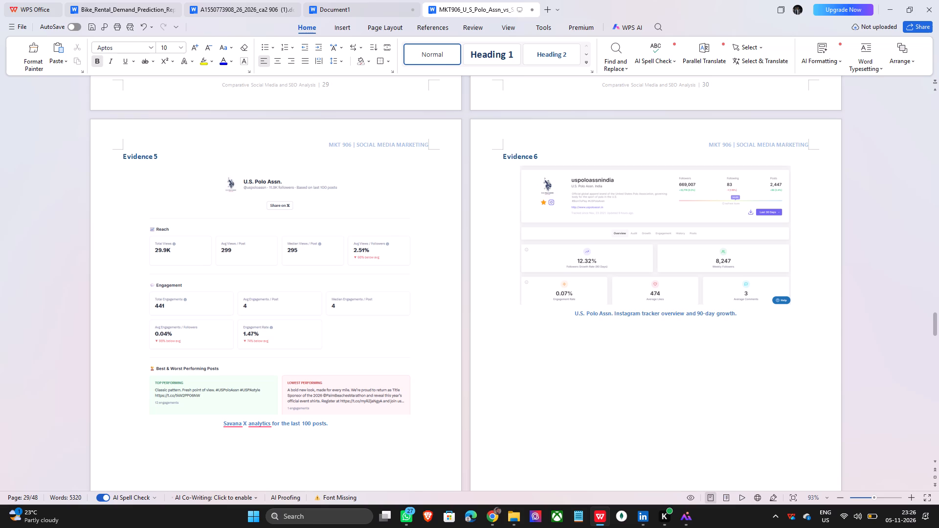
Inspect the X analytics screenshots under Evidence 5 and Evidence 4 and the SEO audit under Evidence 3, and return to section 13.
{"action": "left_click", "coordinate": [253, 392]}
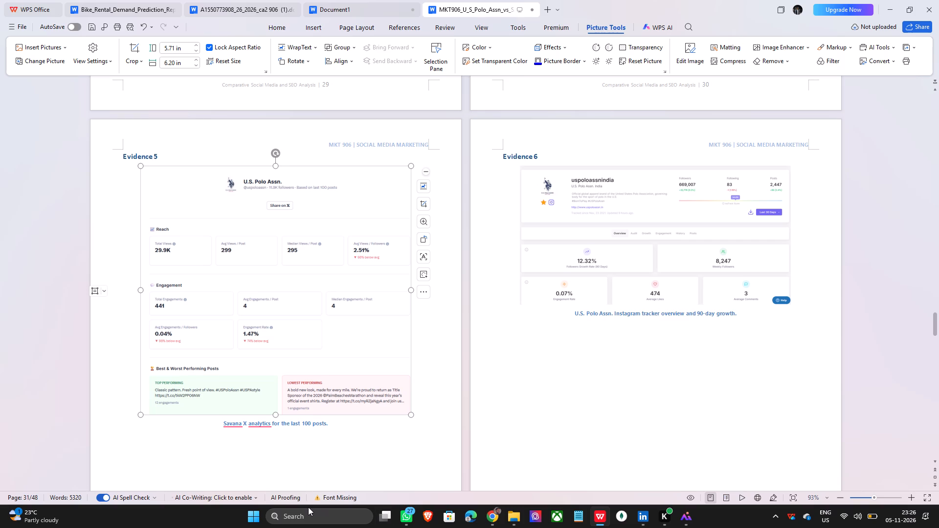
{"action": "scroll", "coordinate": [510, 403], "scroll_direction": "up", "scroll_amount": 4}
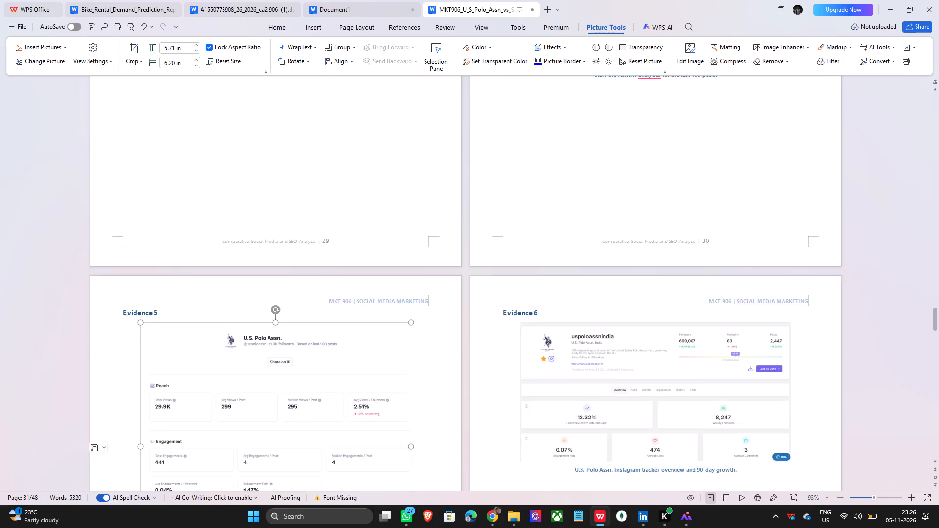
{"action": "scroll", "coordinate": [510, 403], "scroll_direction": "up", "scroll_amount": 4}
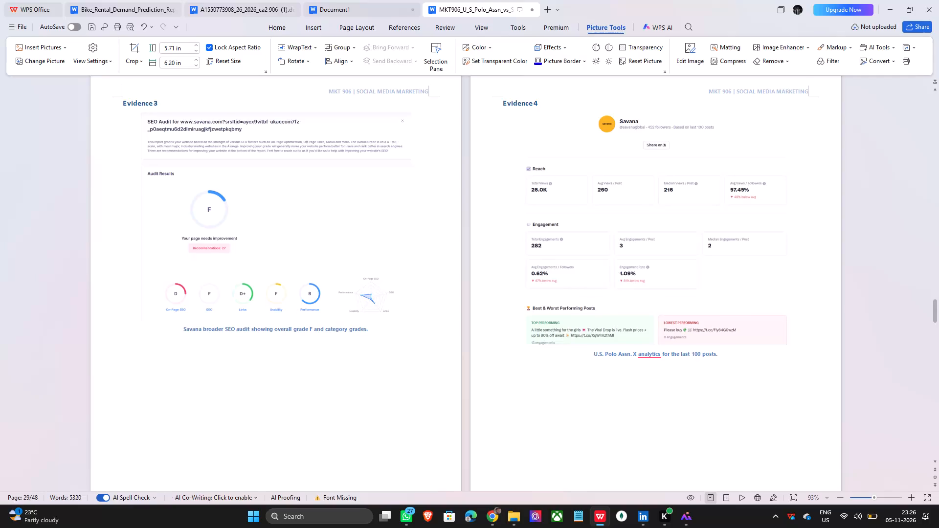
{"action": "scroll", "coordinate": [510, 403], "scroll_direction": "up", "scroll_amount": 1}
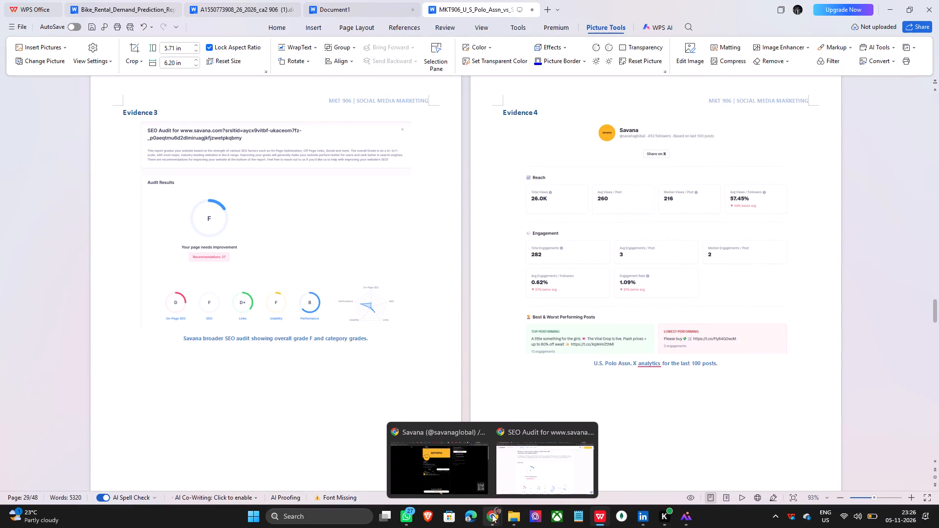
{"action": "left_click", "coordinate": [458, 9]}
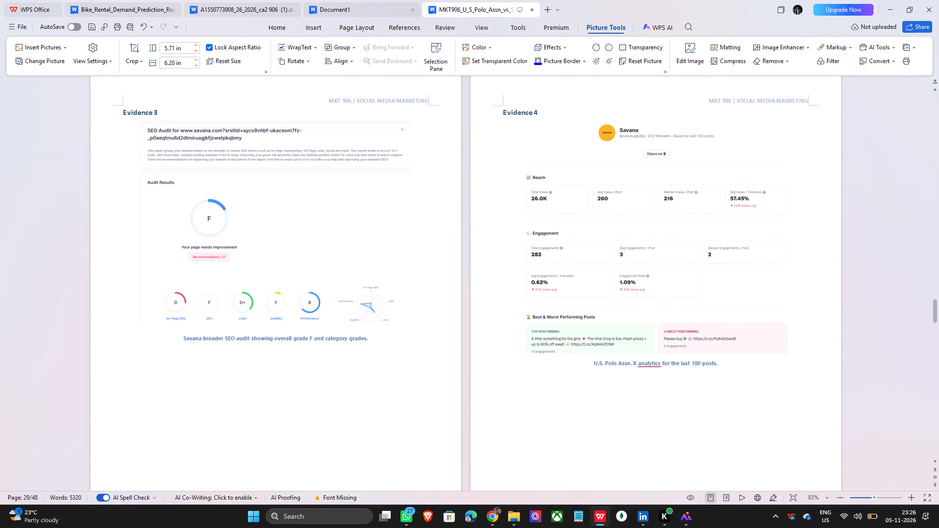
{"action": "scroll", "coordinate": [476, 163], "scroll_direction": "up", "scroll_amount": 14}
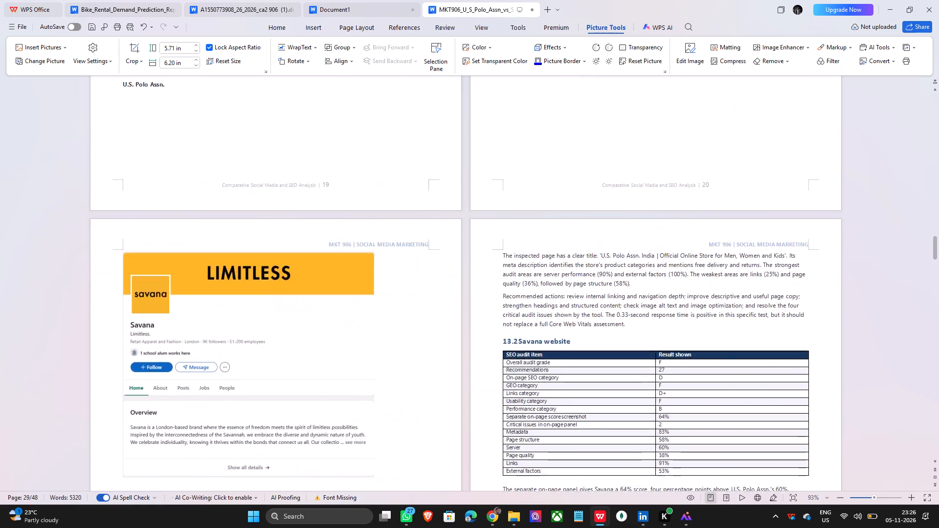
Look back through the report from section 13 to section 6, checking the social media screenshots placed in each comparison.
{"action": "scroll", "coordinate": [476, 163], "scroll_direction": "up", "scroll_amount": 6}
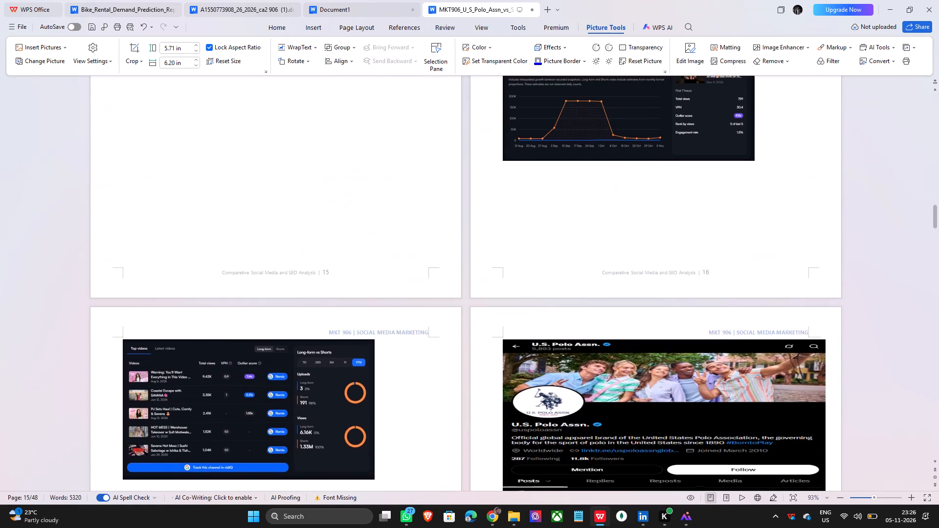
{"action": "scroll", "coordinate": [476, 163], "scroll_direction": "up", "scroll_amount": 6}
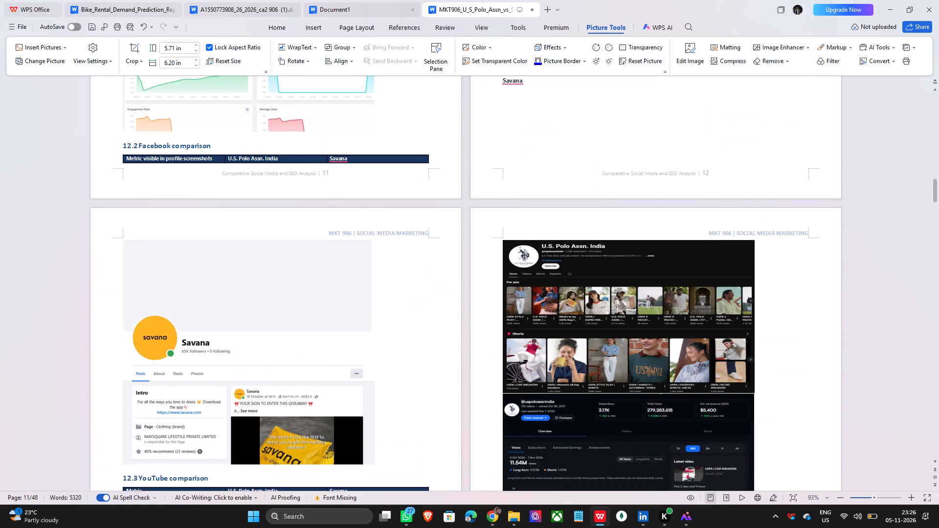
{"action": "scroll", "coordinate": [476, 163], "scroll_direction": "up", "scroll_amount": 2}
{"action": "scroll", "coordinate": [476, 163], "scroll_direction": "down", "scroll_amount": 1}
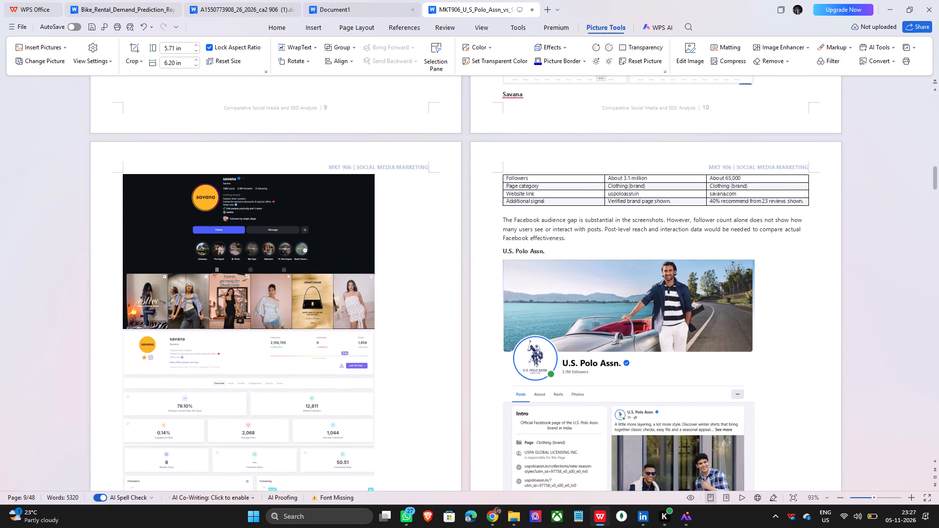
{"action": "scroll", "coordinate": [476, 163], "scroll_direction": "down", "scroll_amount": 1}
{"action": "scroll", "coordinate": [476, 163], "scroll_direction": "up", "scroll_amount": 6}
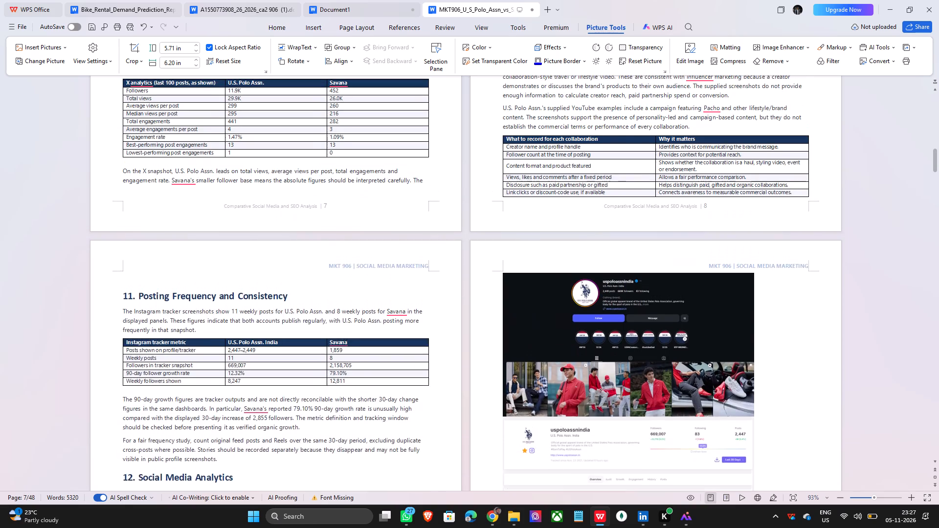
{"action": "scroll", "coordinate": [476, 163], "scroll_direction": "up", "scroll_amount": 8}
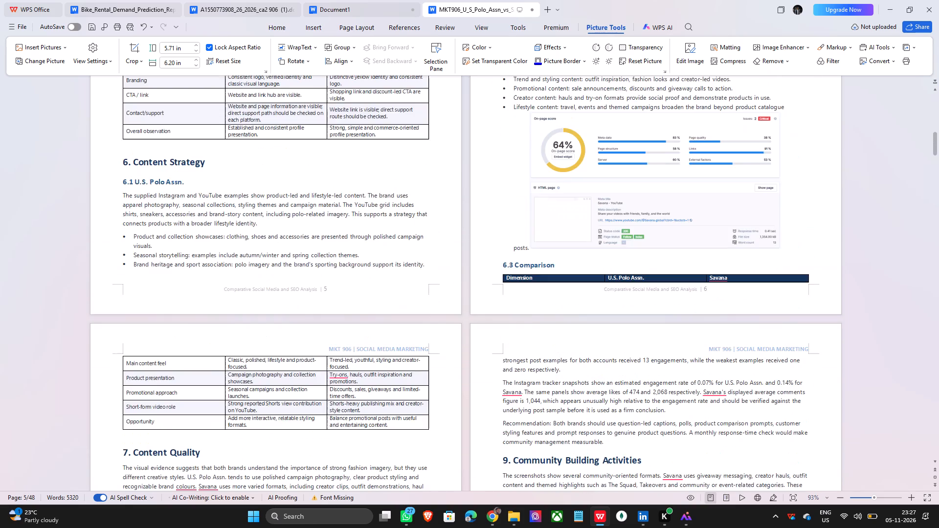
Delete the Savana and U.S. Polo Assn. LinkedIn overview screenshots under Evidence 23 and Evidence 22 at the report's end.
{"action": "scroll", "coordinate": [476, 163], "scroll_direction": "down", "scroll_amount": 20}
{"action": "scroll", "coordinate": [476, 163], "scroll_direction": "down", "scroll_amount": 12}
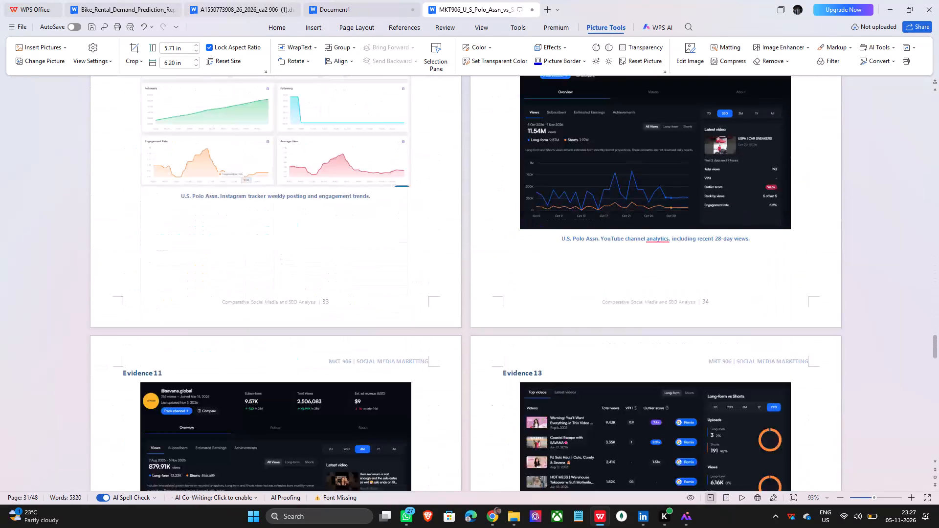
{"action": "scroll", "coordinate": [476, 163], "scroll_direction": "down", "scroll_amount": 11}
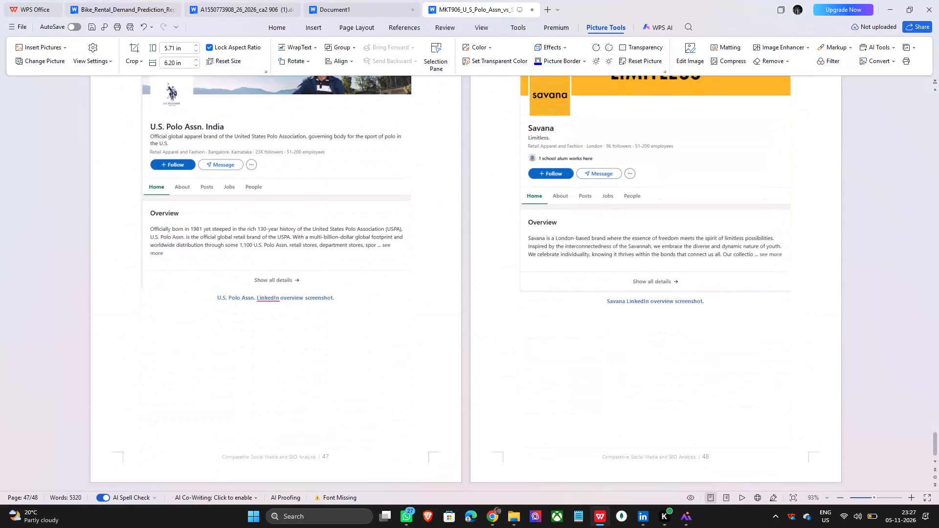
{"action": "scroll", "coordinate": [476, 163], "scroll_direction": "up", "scroll_amount": 1}
{"action": "left_click", "coordinate": [559, 220]}
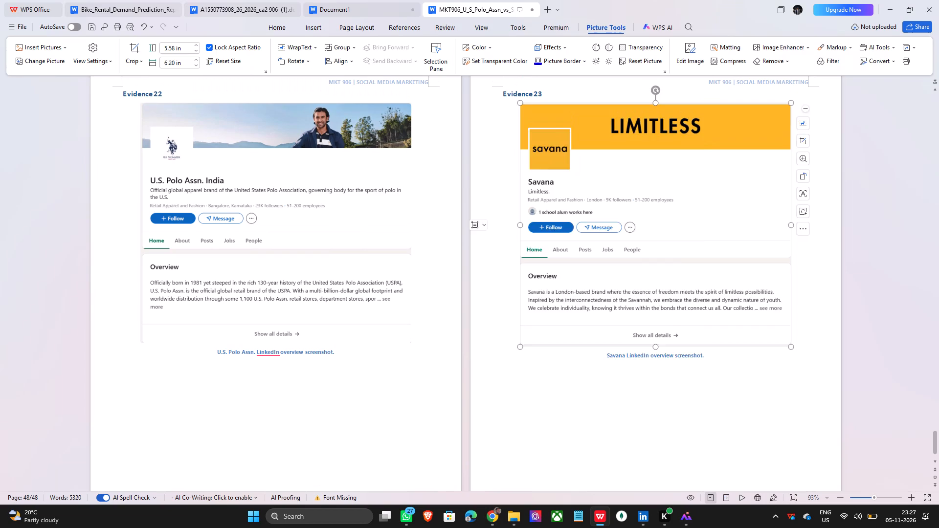
{"action": "key", "text": "Delete"}
{"action": "left_click", "coordinate": [338, 195]}
{"action": "key", "text": "Delete"}
Delete the Instagram profile screenshots under Evidence 20 and 21 and the Savana YouTube channel screenshot under Evidence 19.
{"action": "scroll", "coordinate": [392, 260], "scroll_direction": "up", "scroll_amount": 5}
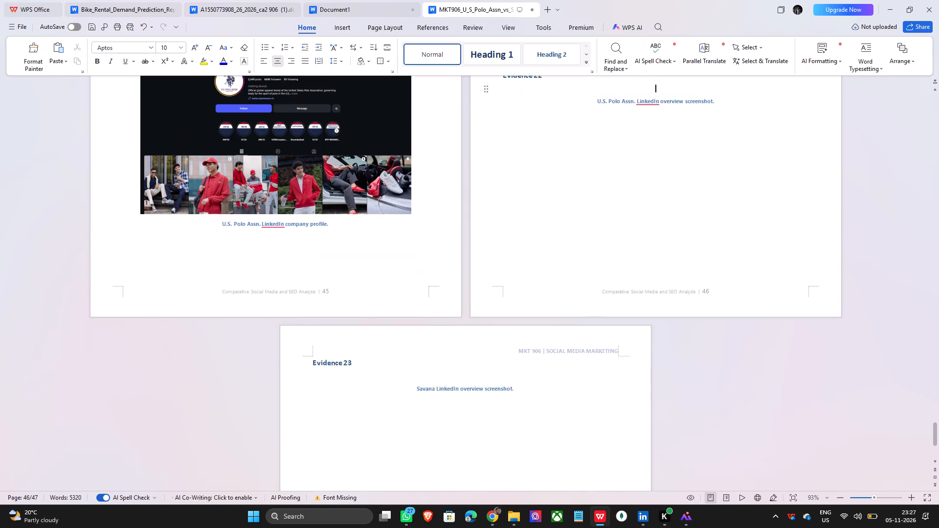
{"action": "left_click", "coordinate": [358, 225]}
{"action": "key", "text": "Delete"}
{"action": "scroll", "coordinate": [358, 225], "scroll_direction": "up", "scroll_amount": 4}
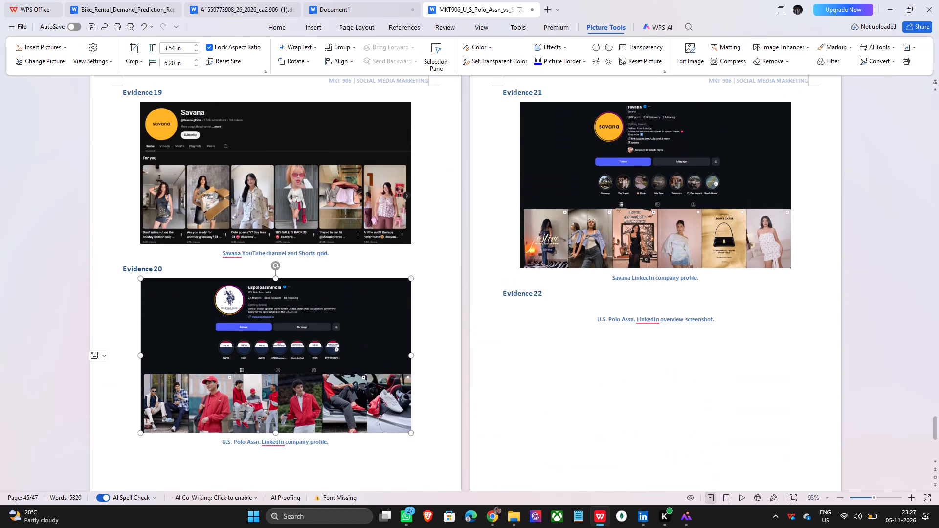
{"action": "left_click", "coordinate": [547, 234]}
{"action": "key", "text": "Delete"}
{"action": "left_click", "coordinate": [362, 206]}
{"action": "key", "text": "Delete"}
{"action": "left_click", "coordinate": [336, 347]}
{"action": "key", "text": "Delete"}
{"action": "left_click", "coordinate": [623, 172]}
{"action": "key", "text": "Delete"}
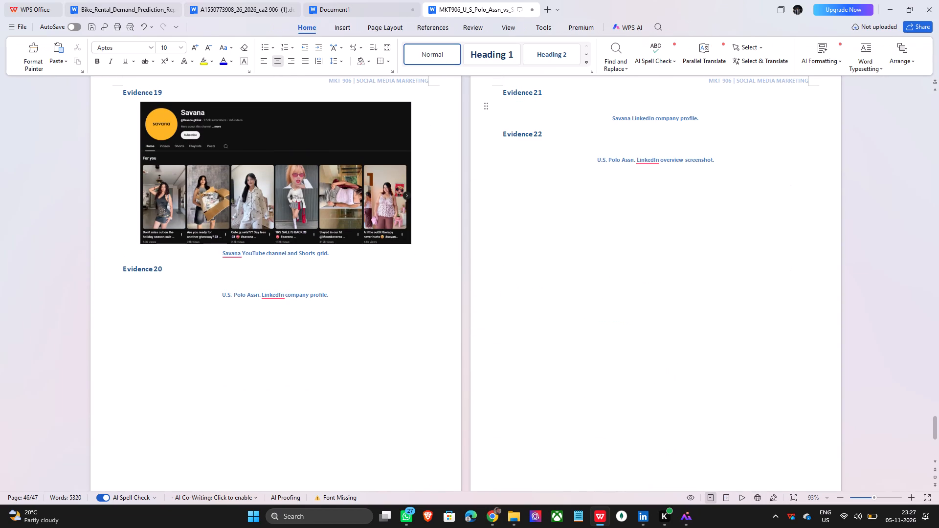
{"action": "left_click", "coordinate": [343, 134]}
{"action": "key", "text": "Delete"}
{"action": "scroll", "coordinate": [343, 134], "scroll_direction": "up", "scroll_amount": 5}
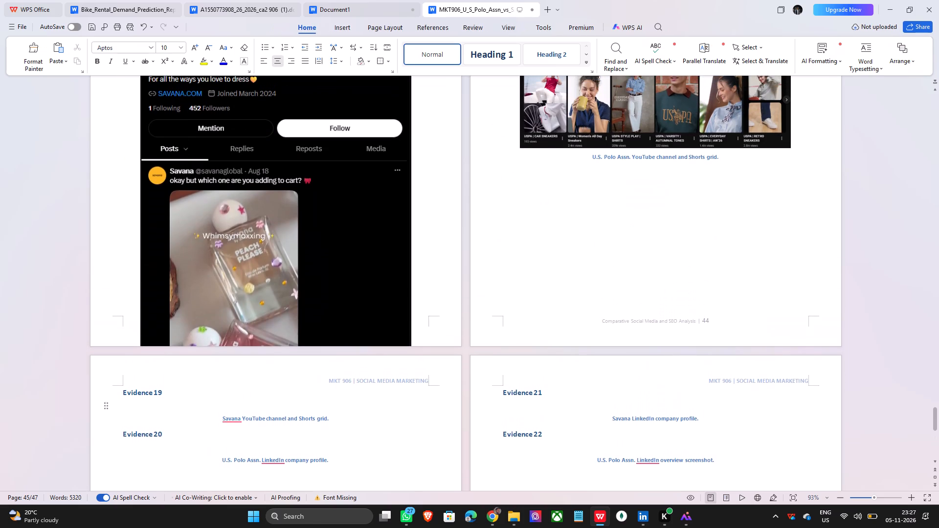
Delete the Savana X profile, U.S. Polo Assn. YouTube channel and U.S. Polo Assn. X profile screenshots under Evidence 17, 18 and 16.
{"action": "left_click", "coordinate": [342, 140]}
{"action": "key", "text": "Delete"}
{"action": "scroll", "coordinate": [535, 119], "scroll_direction": "up", "scroll_amount": 5}
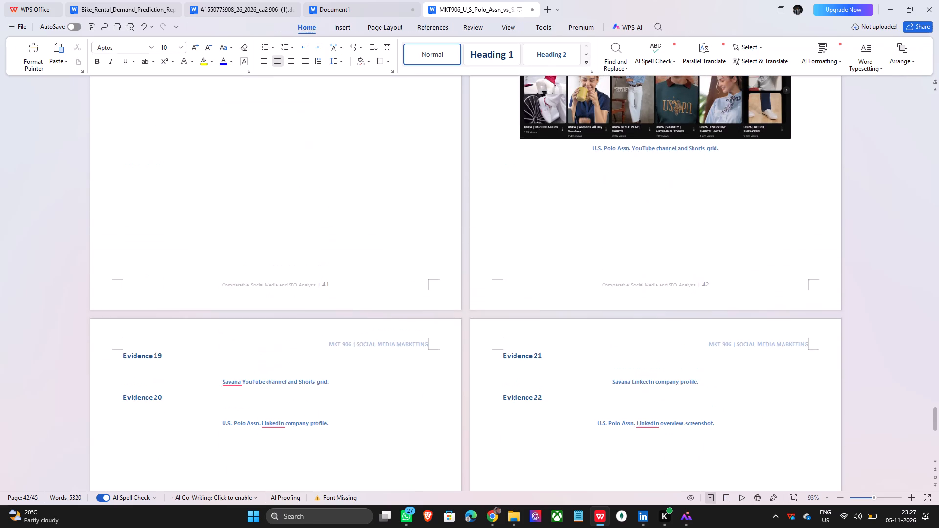
{"action": "scroll", "coordinate": [534, 144], "scroll_direction": "up", "scroll_amount": 3}
{"action": "left_click", "coordinate": [559, 174]}
{"action": "key", "text": "Delete"}
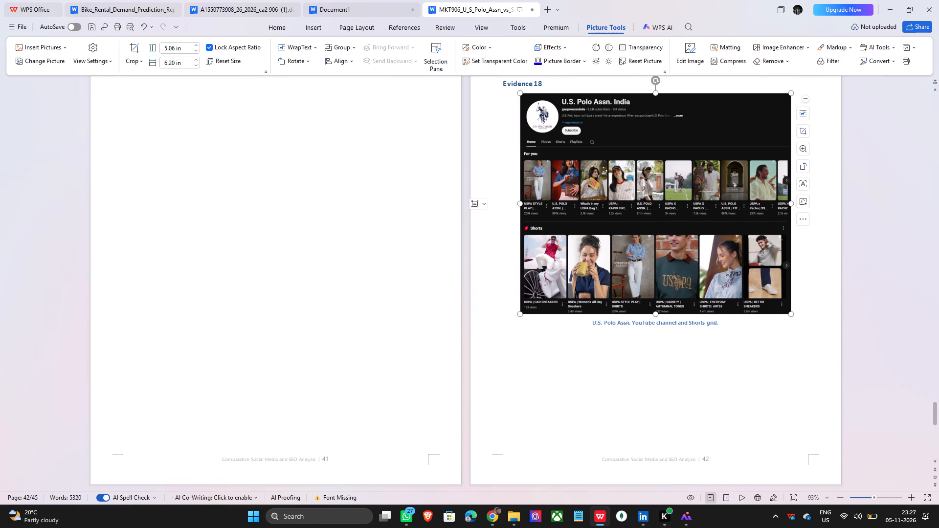
{"action": "key", "text": "Delete"}
{"action": "scroll", "coordinate": [454, 232], "scroll_direction": "up", "scroll_amount": 6}
{"action": "left_click", "coordinate": [588, 270]}
{"action": "key", "text": "Delete"}
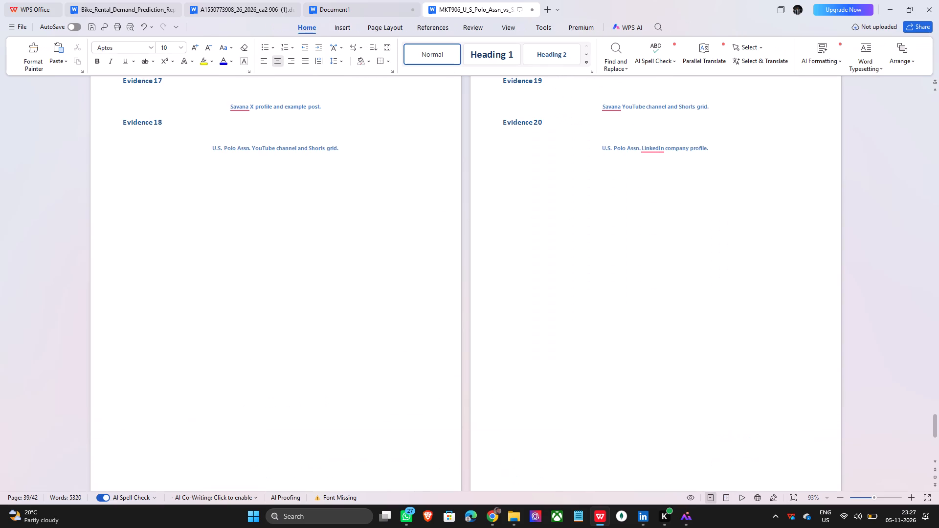
Delete the Savana and U.S. Polo Assn. Facebook page screenshots under Evidence 14 and Evidence 15.
{"action": "scroll", "coordinate": [383, 242], "scroll_direction": "up", "scroll_amount": 6}
{"action": "left_click", "coordinate": [306, 214]}
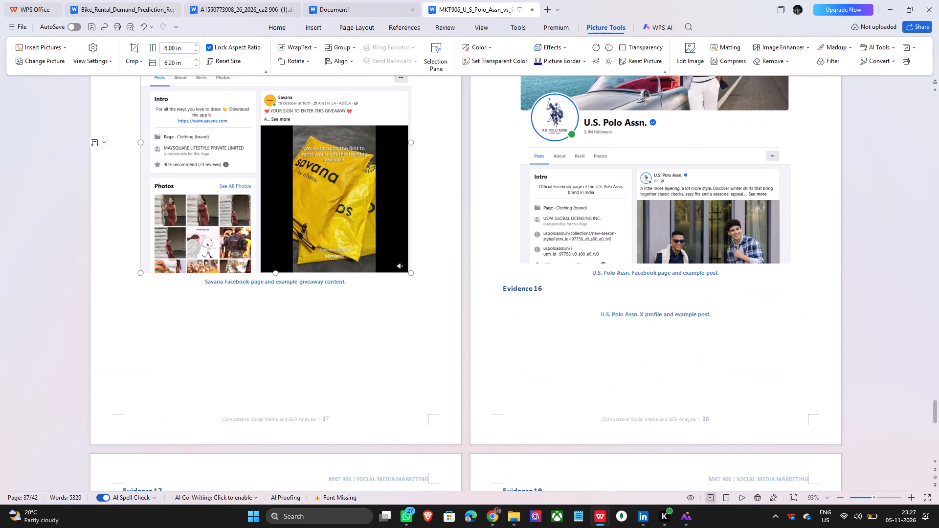
{"action": "key", "text": "Delete"}
{"action": "left_click", "coordinate": [343, 262]}
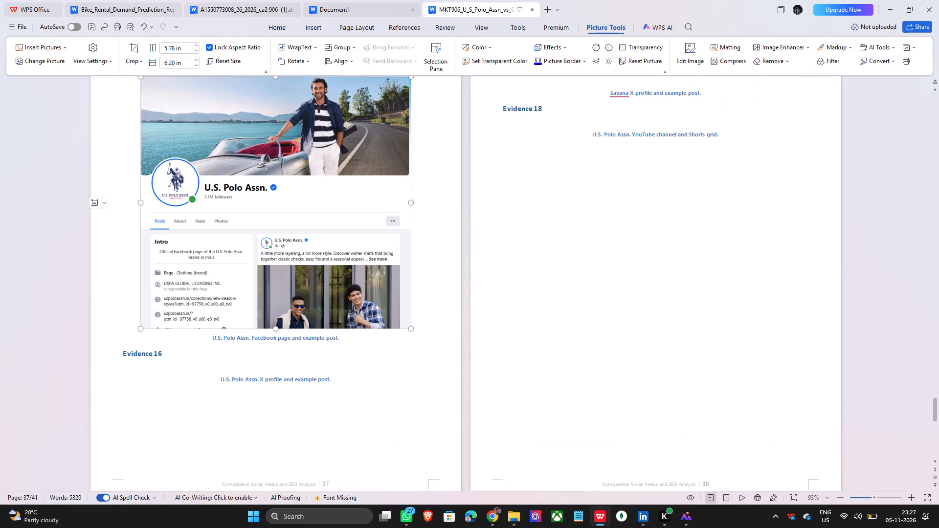
{"action": "key", "text": "Delete"}
Delete the YouTube top-videos screenshots under Evidence 12 and 13 and the Savana YouTube channel analytics screenshot under Evidence 11.
{"action": "scroll", "coordinate": [343, 262], "scroll_direction": "up", "scroll_amount": 7}
{"action": "left_click", "coordinate": [343, 262]}
{"action": "key", "text": "Delete"}
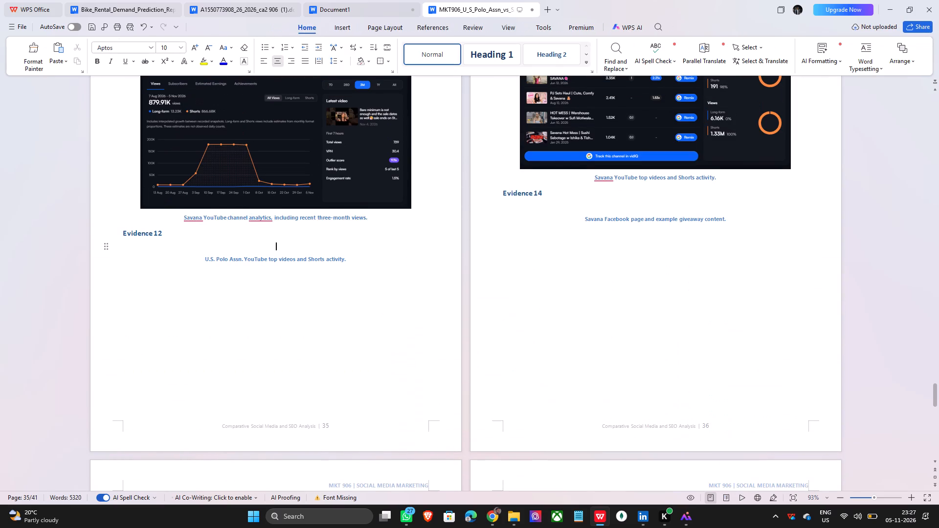
{"action": "left_click", "coordinate": [309, 164]}
{"action": "key", "text": "Delete"}
{"action": "scroll", "coordinate": [309, 164], "scroll_direction": "up", "scroll_amount": 3}
{"action": "left_click", "coordinate": [529, 254]}
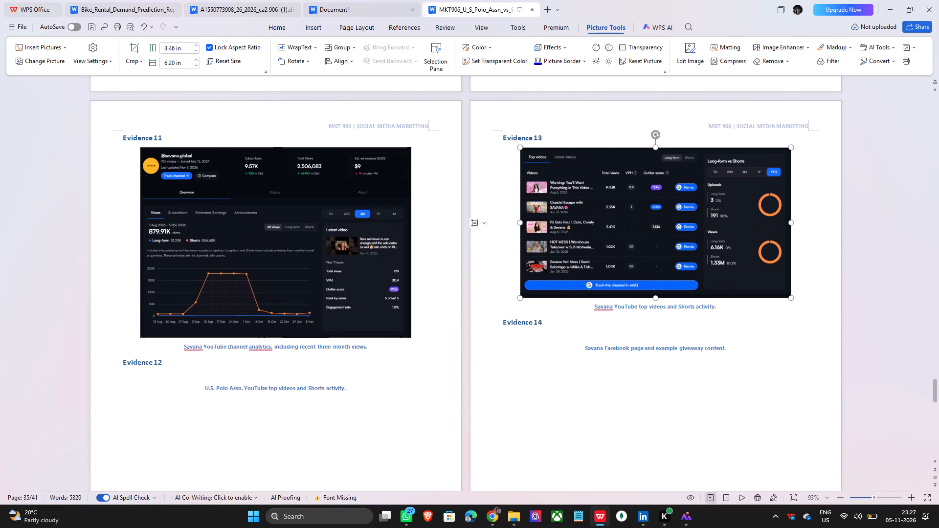
{"action": "key", "text": "Delete"}
{"action": "left_click", "coordinate": [401, 250]}
{"action": "key", "text": "Delete"}
Delete the U.S. Polo Assn. YouTube channel analytics screenshot under Evidence 10.
{"action": "scroll", "coordinate": [401, 250], "scroll_direction": "up", "scroll_amount": 3}
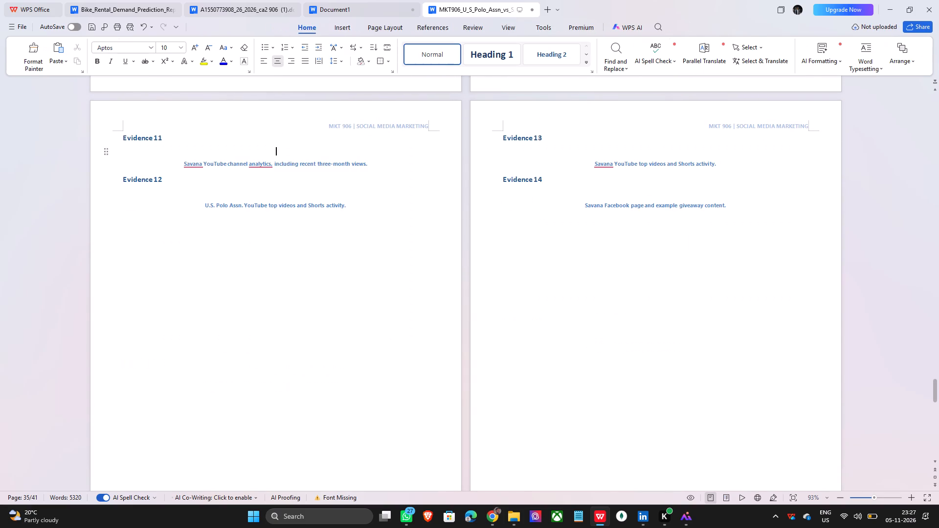
{"action": "scroll", "coordinate": [401, 250], "scroll_direction": "up", "scroll_amount": 4}
{"action": "left_click", "coordinate": [530, 296]}
{"action": "key", "text": "Delete"}
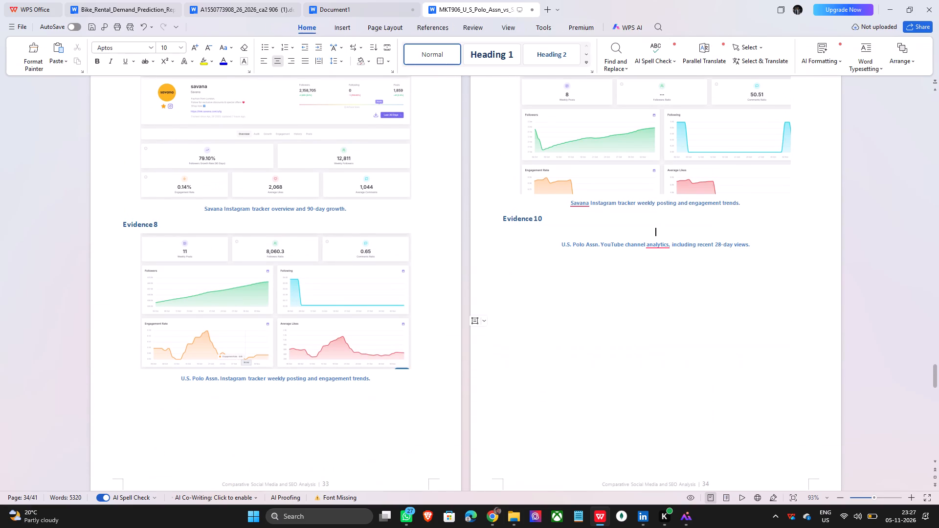
Delete the Savana and U.S. Polo Assn. Instagram tracker screenshots under Evidence 8, 9, 7 and 6.
{"action": "left_click", "coordinate": [403, 276]}
{"action": "key", "text": "Delete"}
{"action": "left_click", "coordinate": [341, 145]}
{"action": "key", "text": "Delete"}
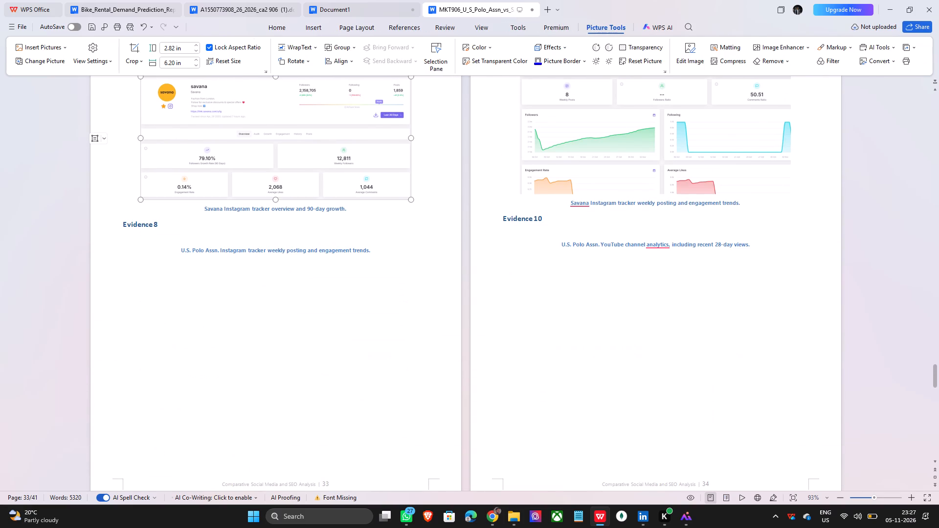
{"action": "left_click", "coordinate": [554, 180]}
{"action": "key", "text": "Delete"}
{"action": "scroll", "coordinate": [554, 180], "scroll_direction": "up", "scroll_amount": 4}
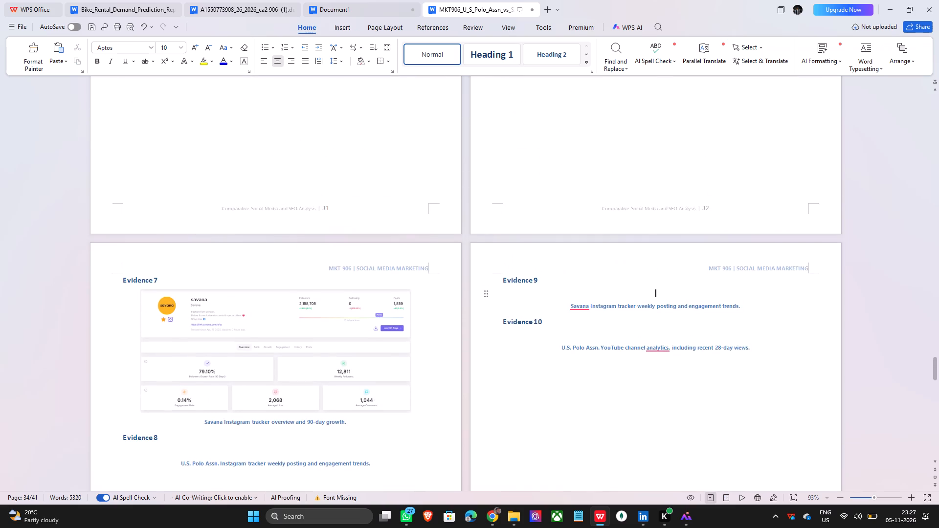
{"action": "left_click", "coordinate": [268, 324]}
{"action": "key", "text": "Delete"}
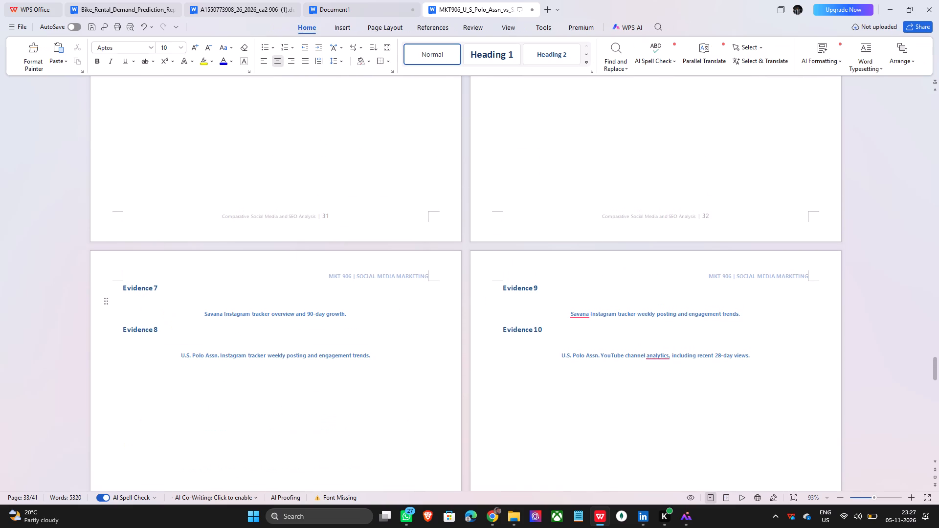
{"action": "scroll", "coordinate": [397, 288], "scroll_direction": "up", "scroll_amount": 5}
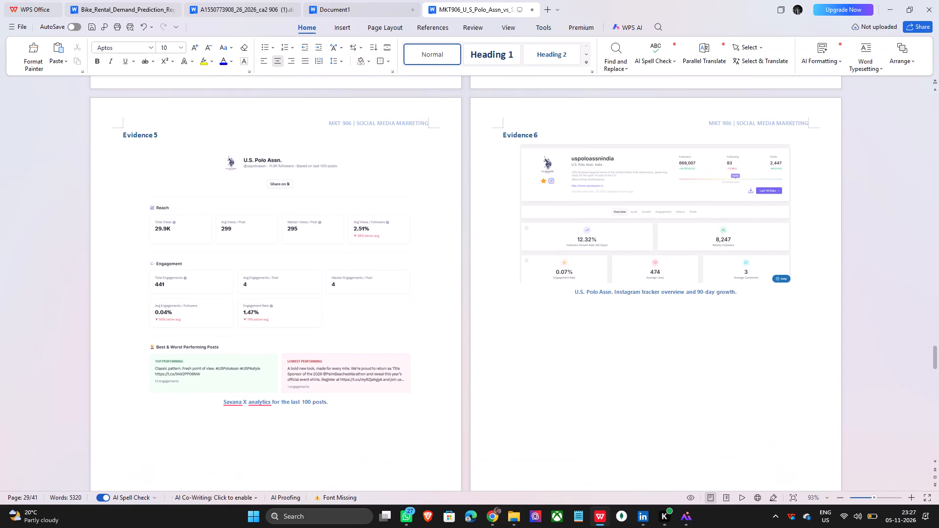
{"action": "left_click", "coordinate": [603, 229]}
{"action": "key", "text": "Delete"}
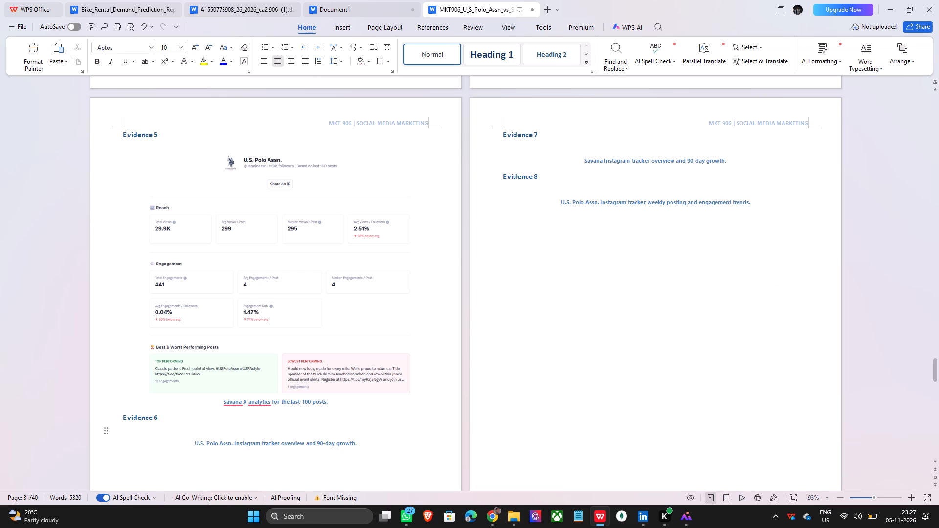
Select the Evidence 5 screenshot, then switch to Chrome and examine the U.S. Polo Assn. X metrics page on tweethunter for comparison.
{"action": "left_click", "coordinate": [157, 374]}
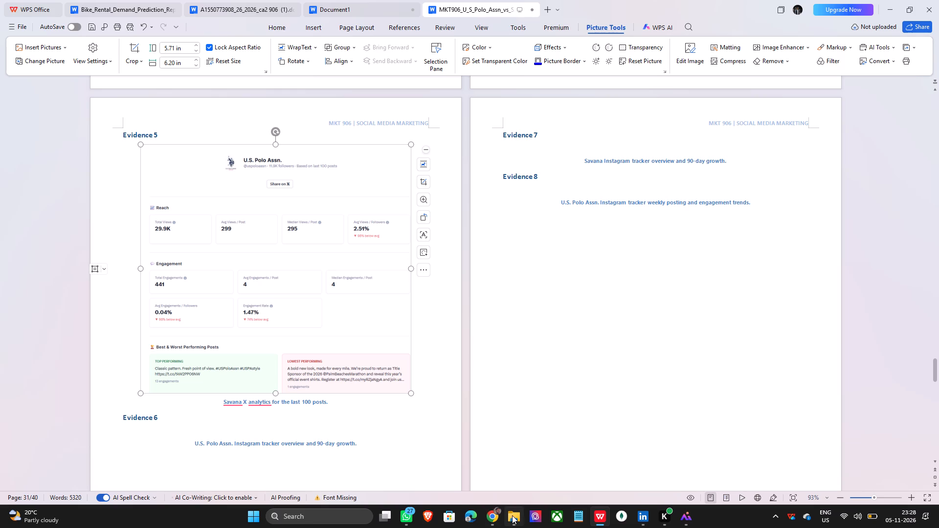
{"action": "left_click", "coordinate": [537, 449]}
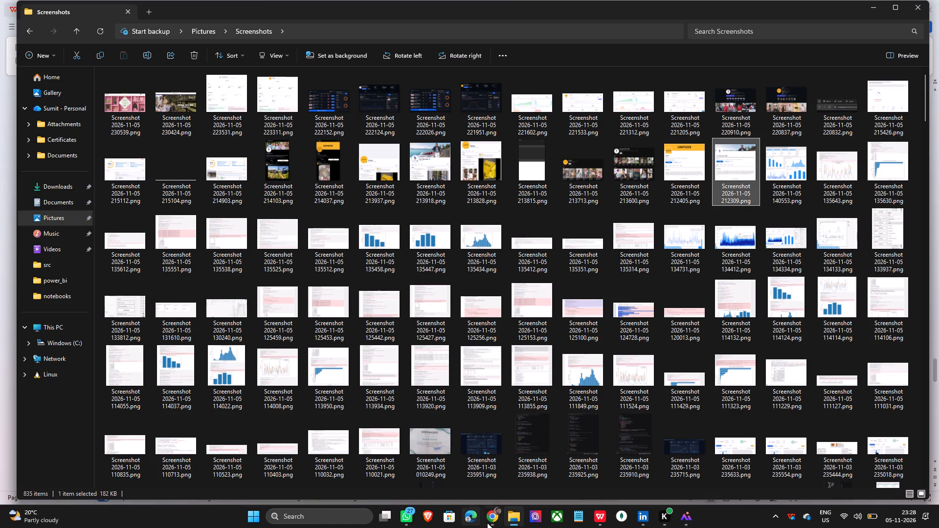
{"action": "left_click", "coordinate": [516, 475]}
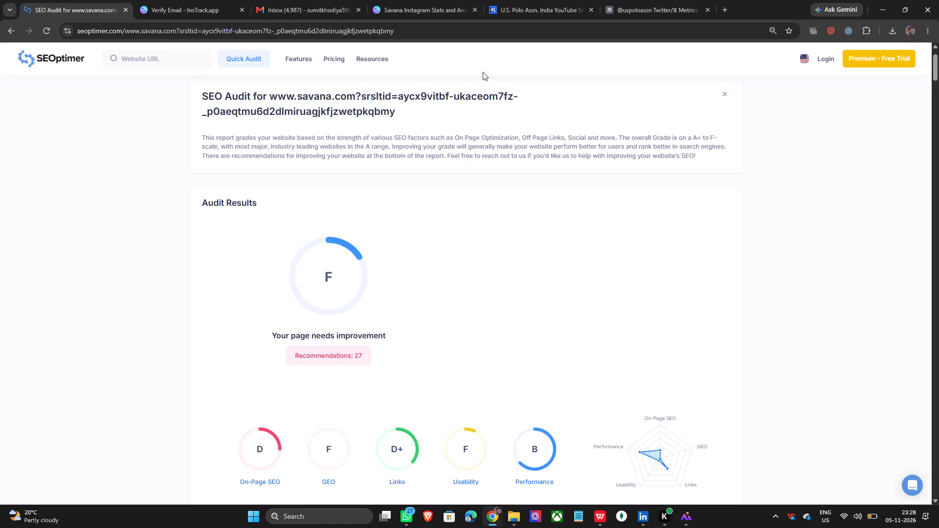
{"action": "left_click", "coordinate": [516, 0]}
{"action": "left_click", "coordinate": [441, 0]}
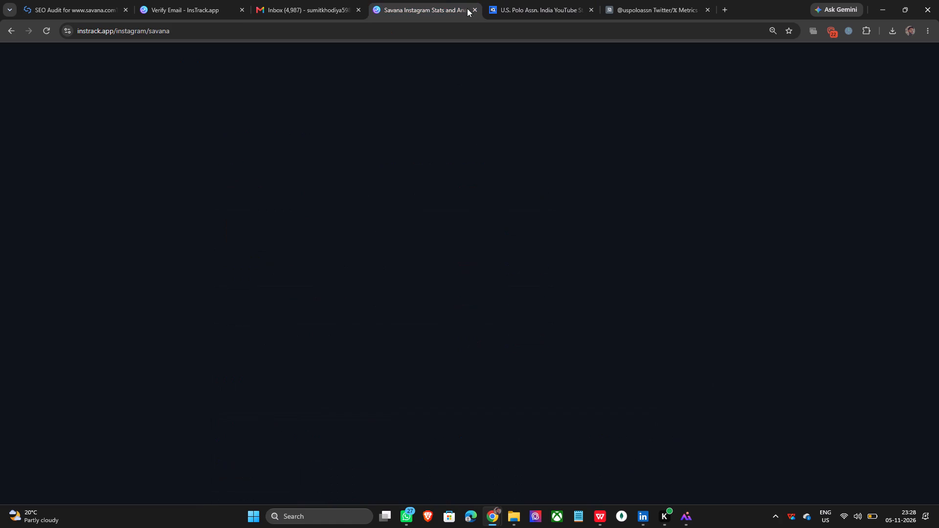
{"action": "left_click", "coordinate": [649, 0]}
{"action": "scroll", "coordinate": [534, 120], "scroll_direction": "up", "scroll_amount": 4}
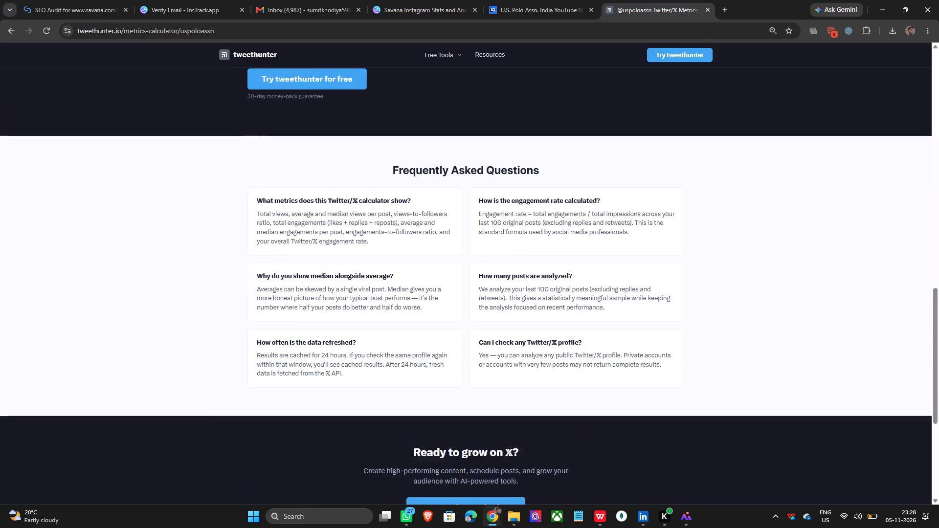
{"action": "scroll", "coordinate": [534, 120], "scroll_direction": "up", "scroll_amount": 8}
{"action": "scroll", "coordinate": [534, 120], "scroll_direction": "down", "scroll_amount": 1}
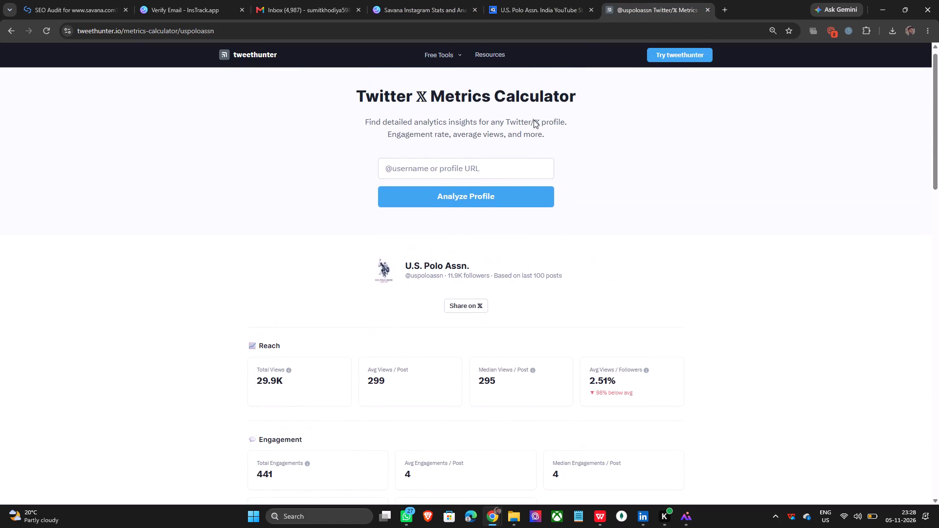
{"action": "scroll", "coordinate": [534, 120], "scroll_direction": "down", "scroll_amount": 4}
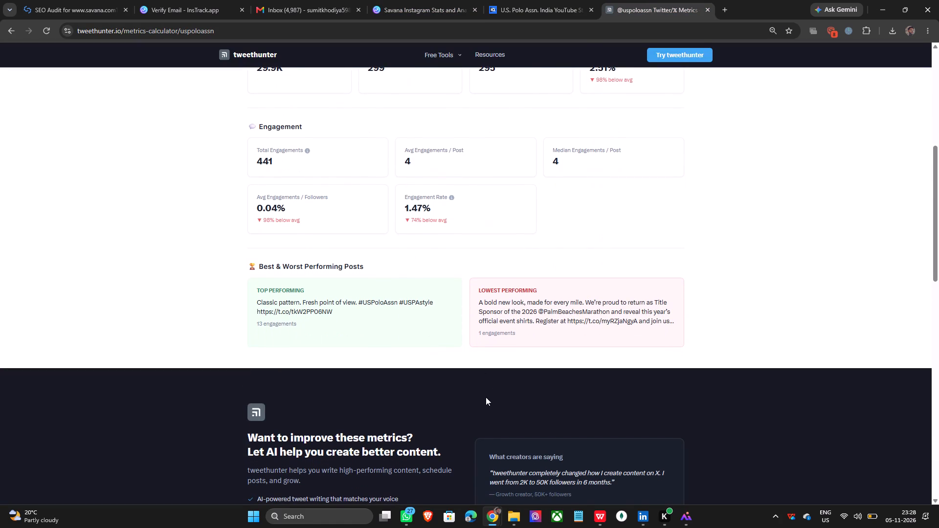
{"action": "left_click", "coordinate": [508, 466]}
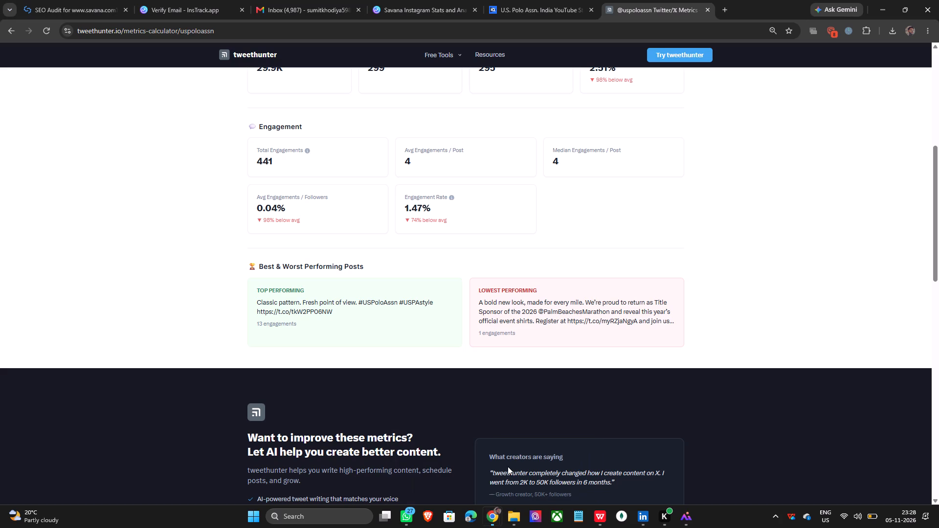
{"action": "scroll", "coordinate": [496, 493], "scroll_direction": "up", "scroll_amount": 3}
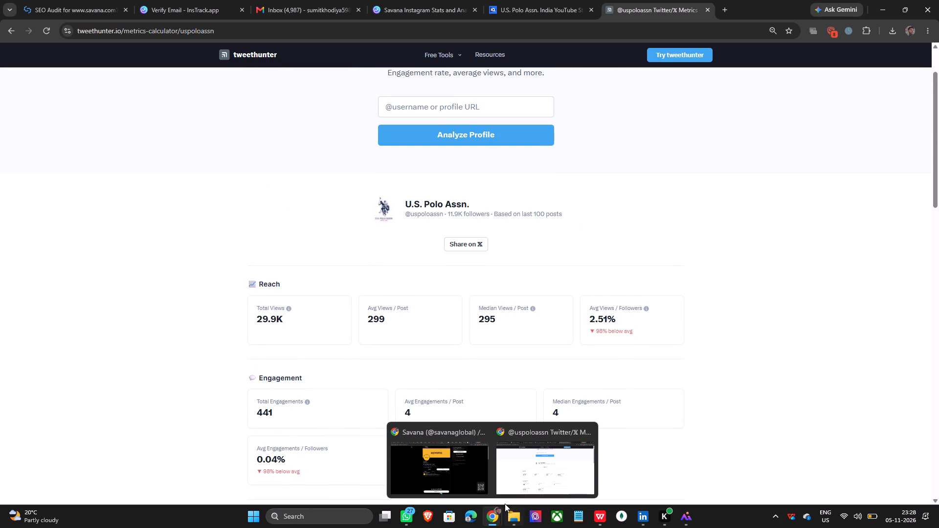
Switch to File Explorer to look through the Screenshots folder.
{"action": "left_click", "coordinate": [512, 515]}
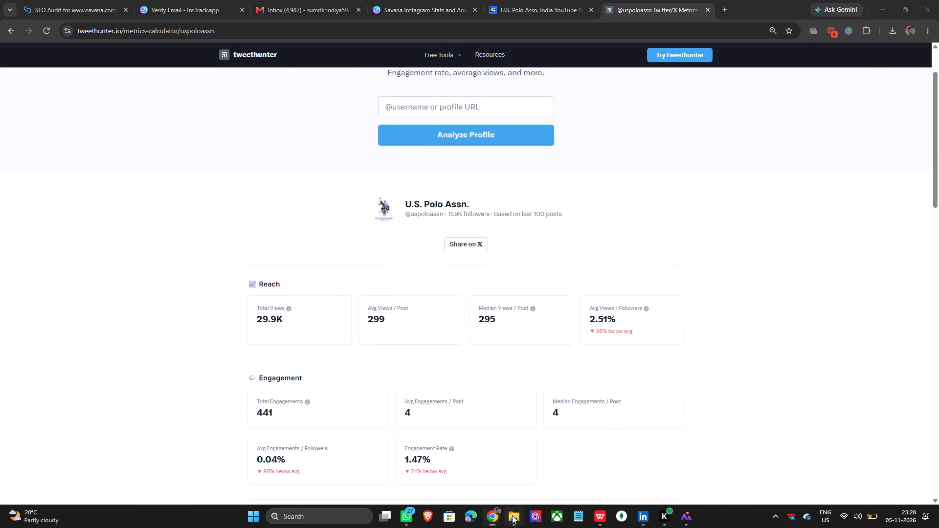
Switch back to the MKT 906 report in WPS Office and copy the Savana X analytics screenshot under Evidence 4.
{"action": "left_click", "coordinate": [595, 512]}
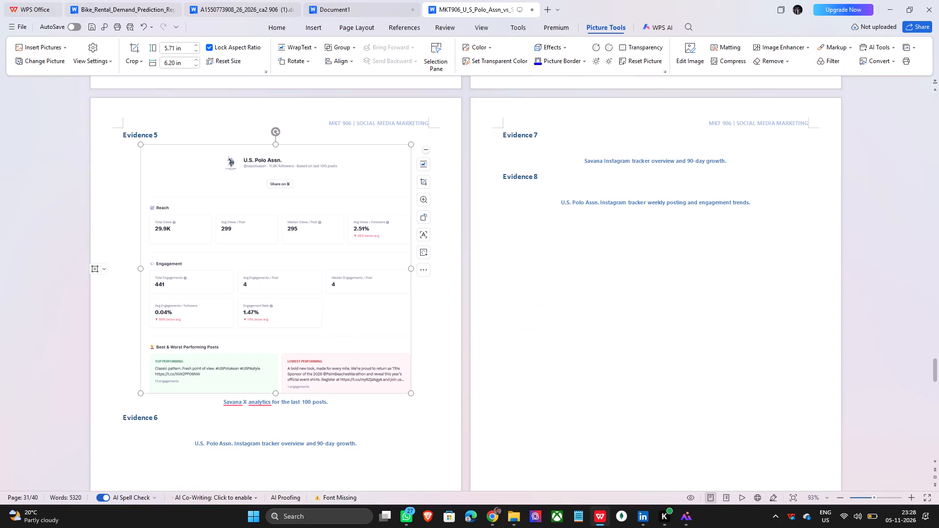
{"action": "scroll", "coordinate": [420, 351], "scroll_direction": "up", "scroll_amount": 6}
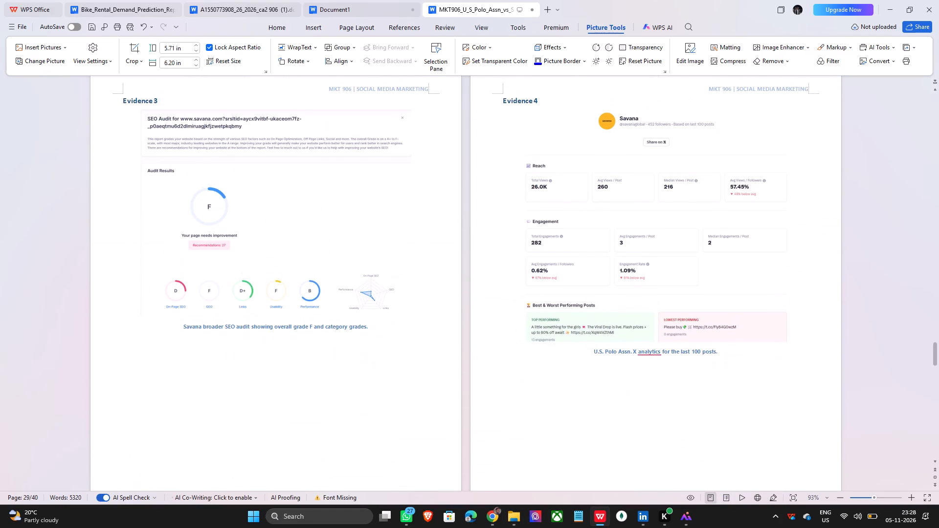
{"action": "scroll", "coordinate": [420, 351], "scroll_direction": "down", "scroll_amount": 1}
{"action": "left_click", "coordinate": [561, 257]}
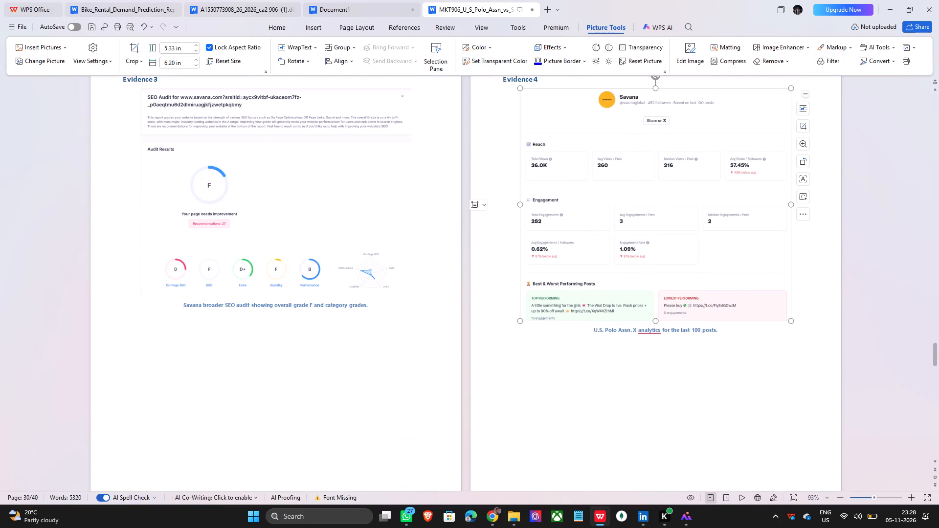
{"action": "key", "text": "ctrl+c"}
Look through report sections 12.4 to 15 for the place where the X analytics screenshot belongs.
{"action": "scroll", "coordinate": [561, 257], "scroll_direction": "up", "scroll_amount": 16}
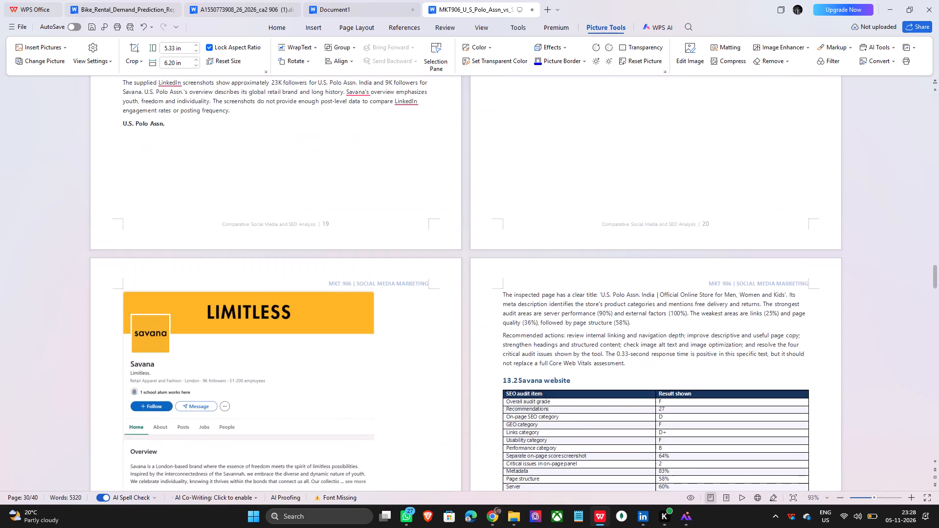
{"action": "scroll", "coordinate": [561, 257], "scroll_direction": "up", "scroll_amount": 8}
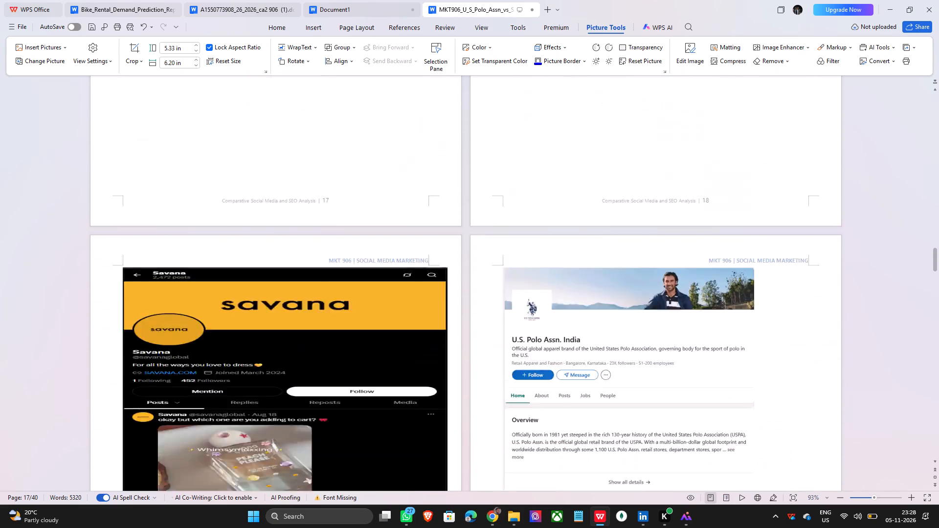
{"action": "scroll", "coordinate": [561, 257], "scroll_direction": "up", "scroll_amount": 4}
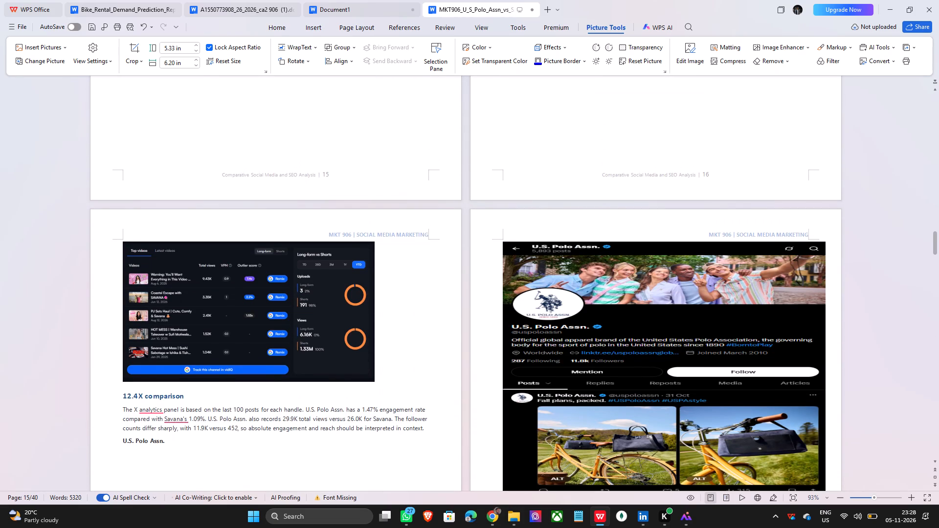
{"action": "scroll", "coordinate": [561, 257], "scroll_direction": "up", "scroll_amount": 1}
{"action": "scroll", "coordinate": [561, 257], "scroll_direction": "down", "scroll_amount": 3}
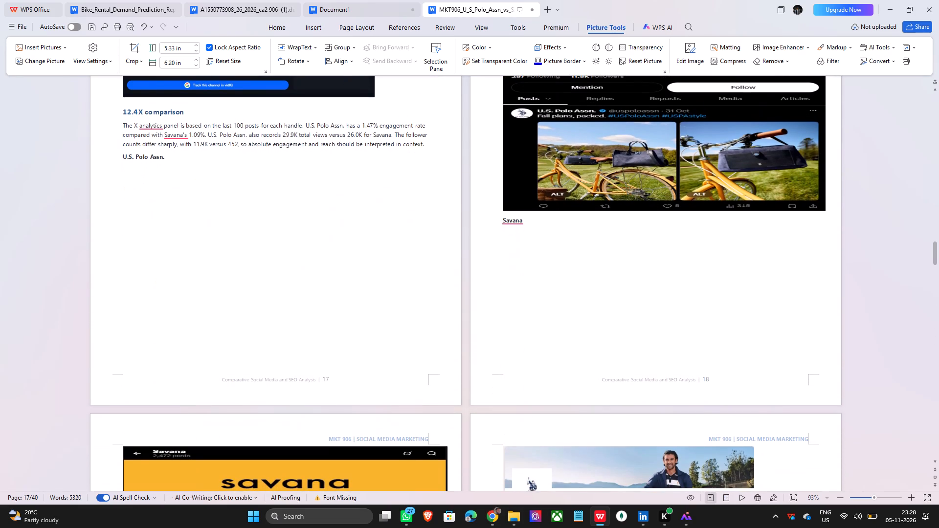
{"action": "scroll", "coordinate": [828, 210], "scroll_direction": "down", "scroll_amount": 9}
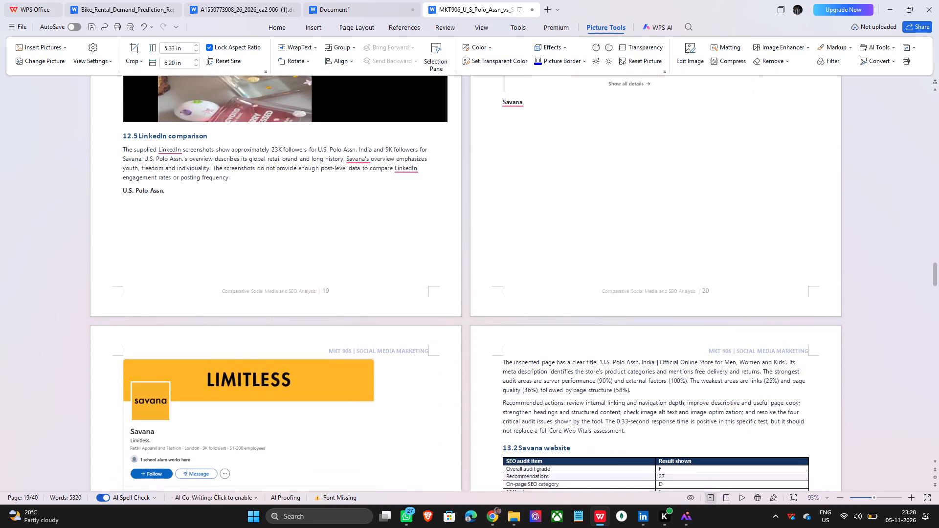
{"action": "scroll", "coordinate": [828, 210], "scroll_direction": "down", "scroll_amount": 6}
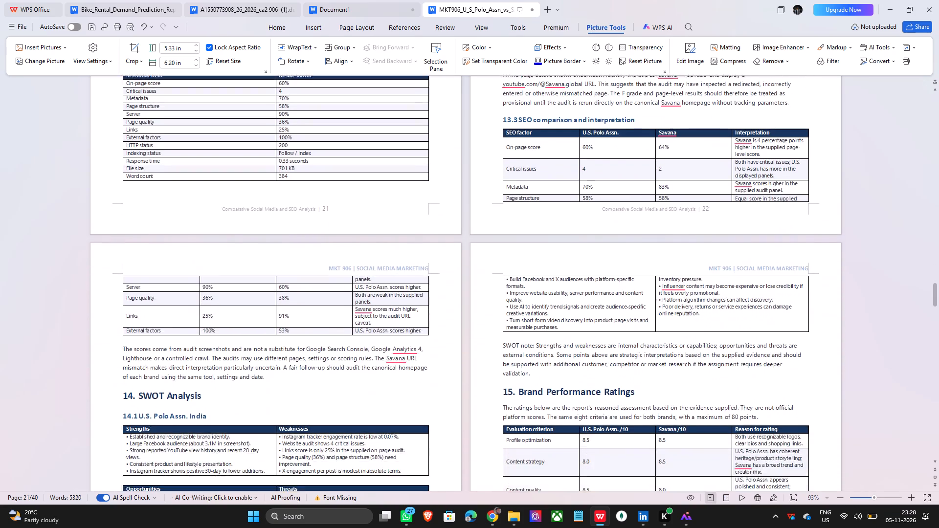
{"action": "scroll", "coordinate": [828, 210], "scroll_direction": "down", "scroll_amount": 4}
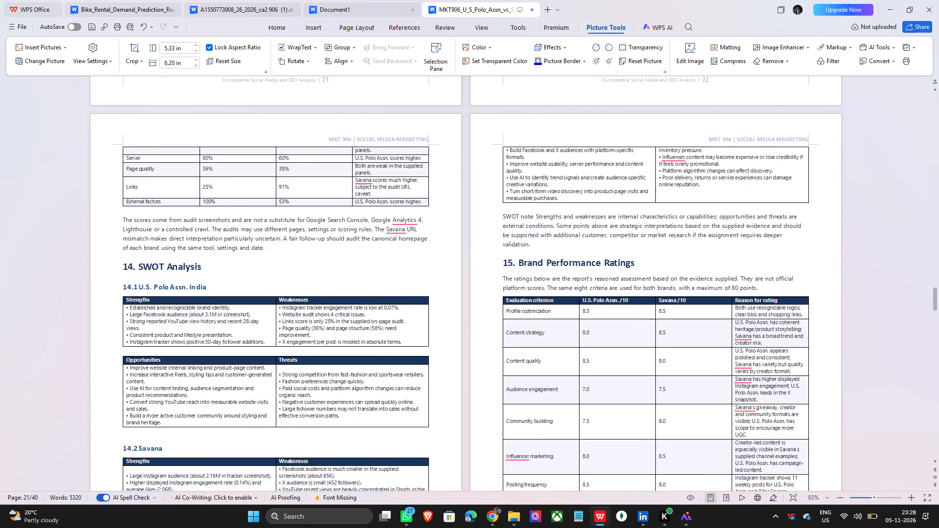
{"action": "scroll", "coordinate": [828, 210], "scroll_direction": "down", "scroll_amount": 2}
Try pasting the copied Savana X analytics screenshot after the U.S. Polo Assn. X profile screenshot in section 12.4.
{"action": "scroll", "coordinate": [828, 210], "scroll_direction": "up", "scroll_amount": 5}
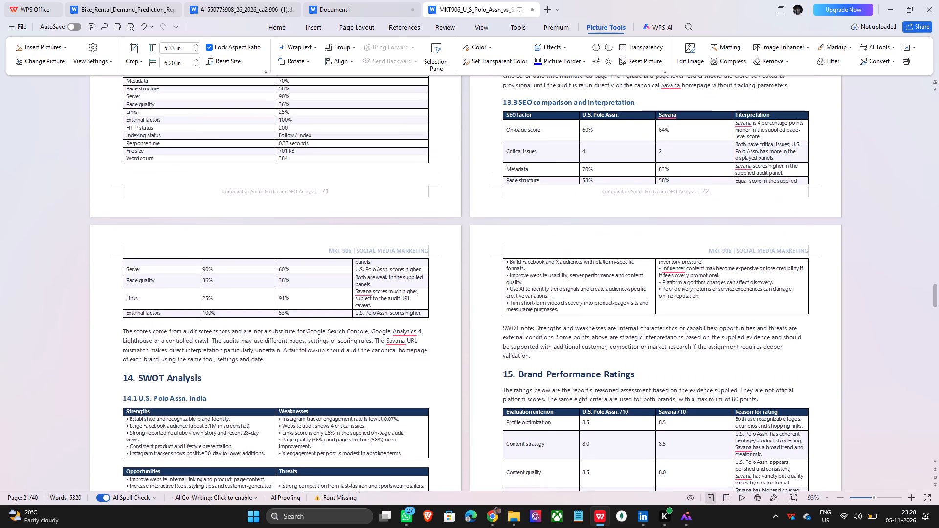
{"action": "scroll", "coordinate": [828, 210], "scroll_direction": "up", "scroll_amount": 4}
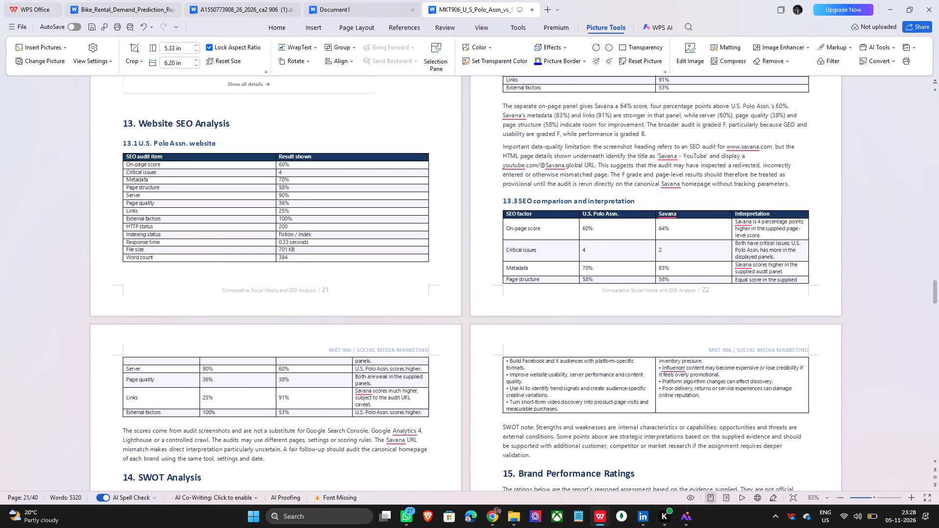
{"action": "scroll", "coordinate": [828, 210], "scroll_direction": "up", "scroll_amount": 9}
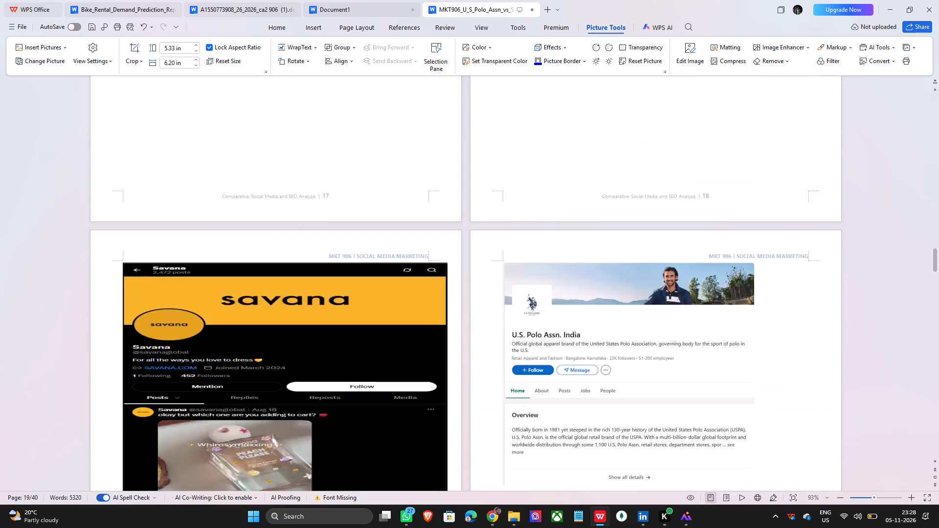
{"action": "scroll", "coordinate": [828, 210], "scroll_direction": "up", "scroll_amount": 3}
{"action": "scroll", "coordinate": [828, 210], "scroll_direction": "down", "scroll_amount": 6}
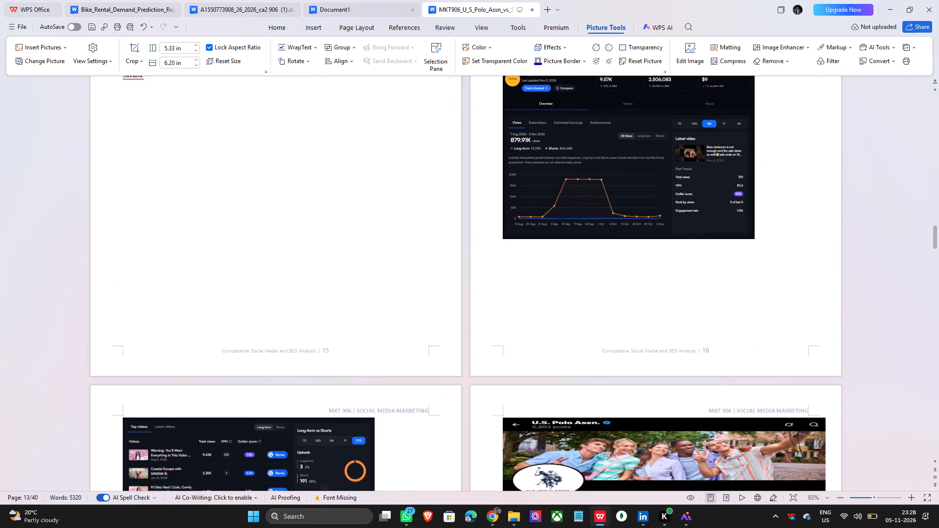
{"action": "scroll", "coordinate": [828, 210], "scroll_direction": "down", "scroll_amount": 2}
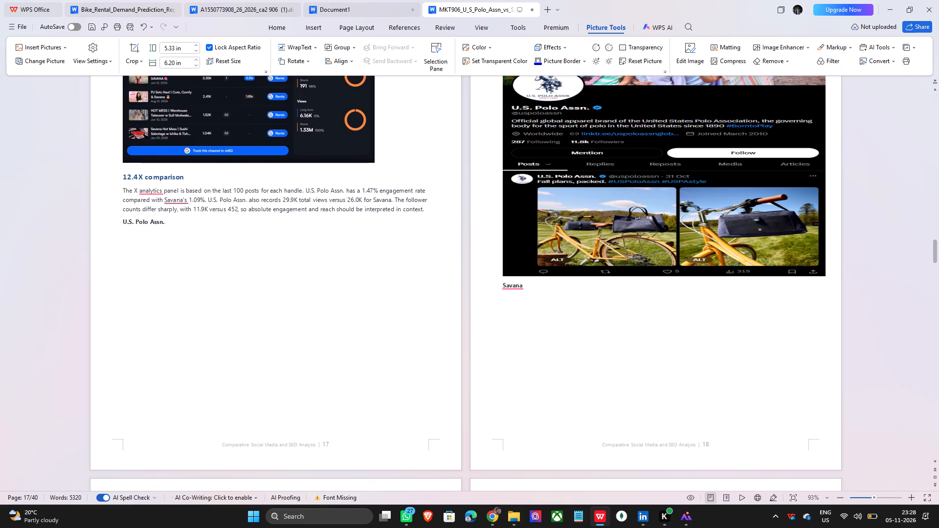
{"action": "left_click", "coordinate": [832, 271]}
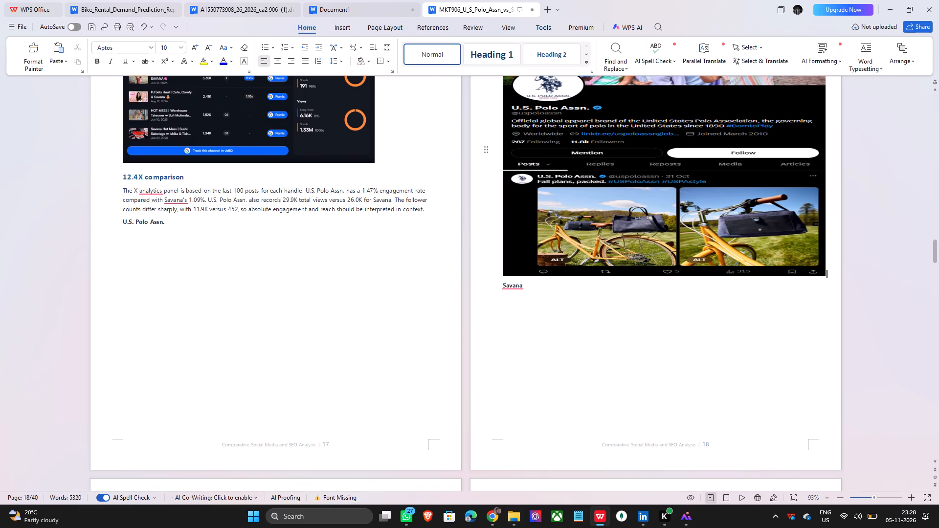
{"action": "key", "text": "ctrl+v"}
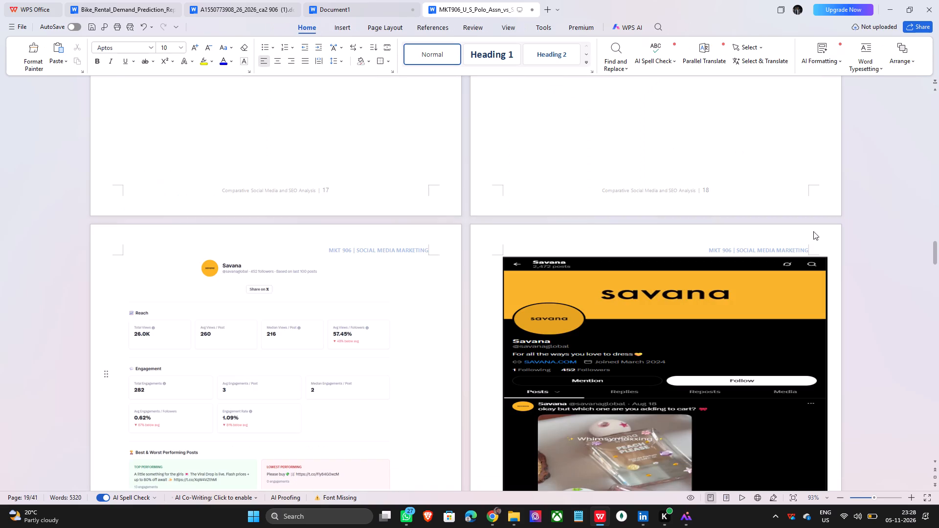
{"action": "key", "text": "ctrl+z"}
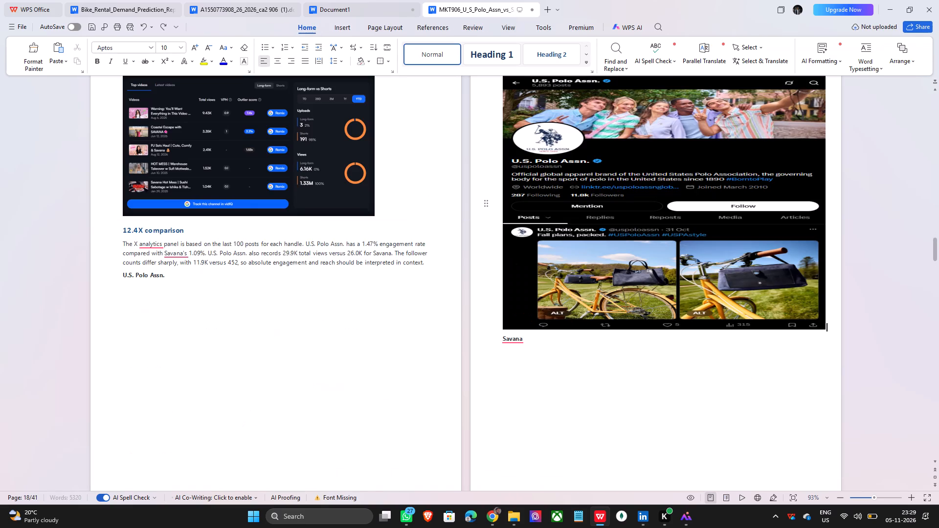
Paste the copied Savana X analytics screenshot after the Savana X profile screenshot, just before section 12.5 LinkedIn comparison.
{"action": "scroll", "coordinate": [360, 322], "scroll_direction": "down", "scroll_amount": 7}
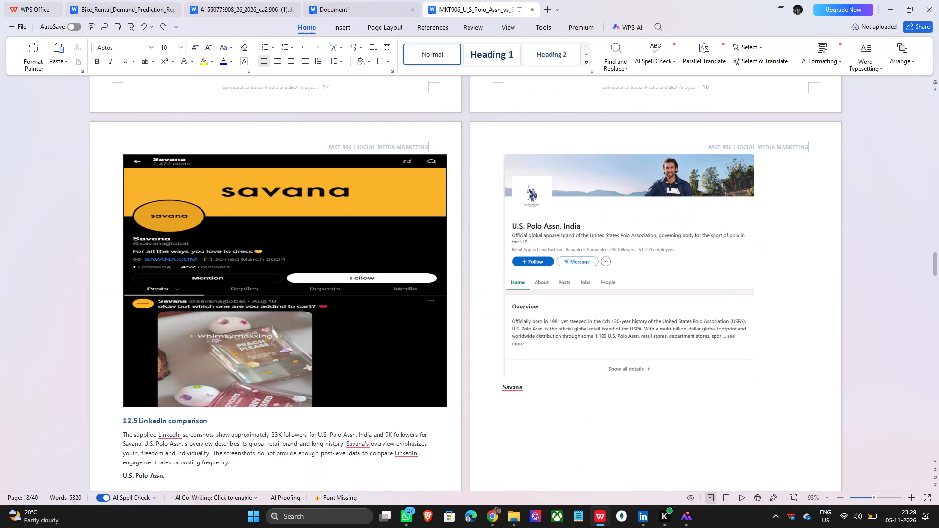
{"action": "left_click", "coordinate": [450, 397]}
{"action": "key", "text": "ctrl+v"}
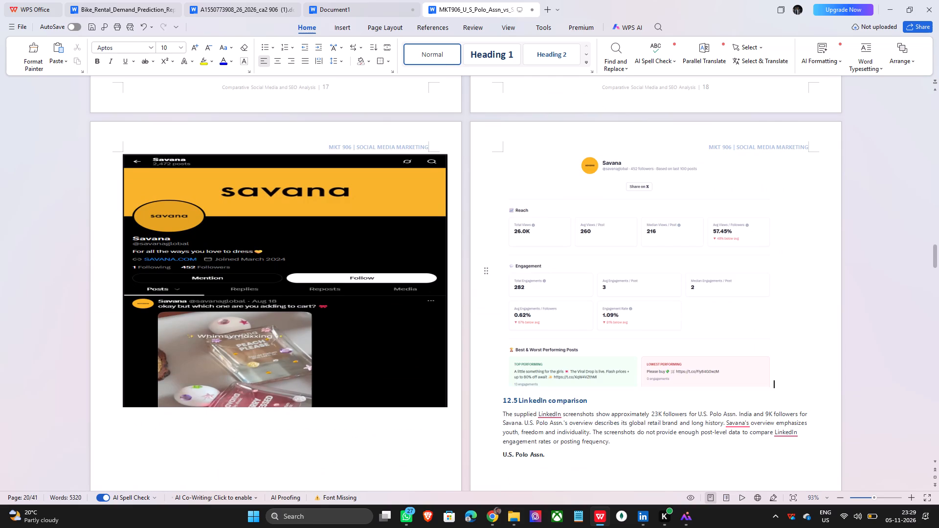
Copy the U.S. Polo Assn. X analytics screenshot under Evidence 5 in Appendix A.
{"action": "scroll", "coordinate": [456, 386], "scroll_direction": "down", "scroll_amount": 20}
{"action": "scroll", "coordinate": [456, 386], "scroll_direction": "down", "scroll_amount": 16}
{"action": "scroll", "coordinate": [456, 386], "scroll_direction": "up", "scroll_amount": 3}
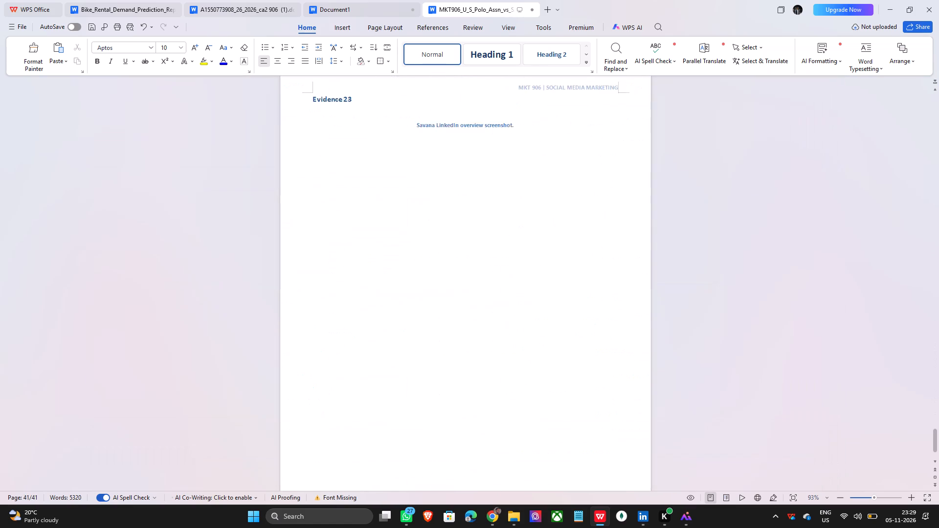
{"action": "scroll", "coordinate": [456, 386], "scroll_direction": "up", "scroll_amount": 14}
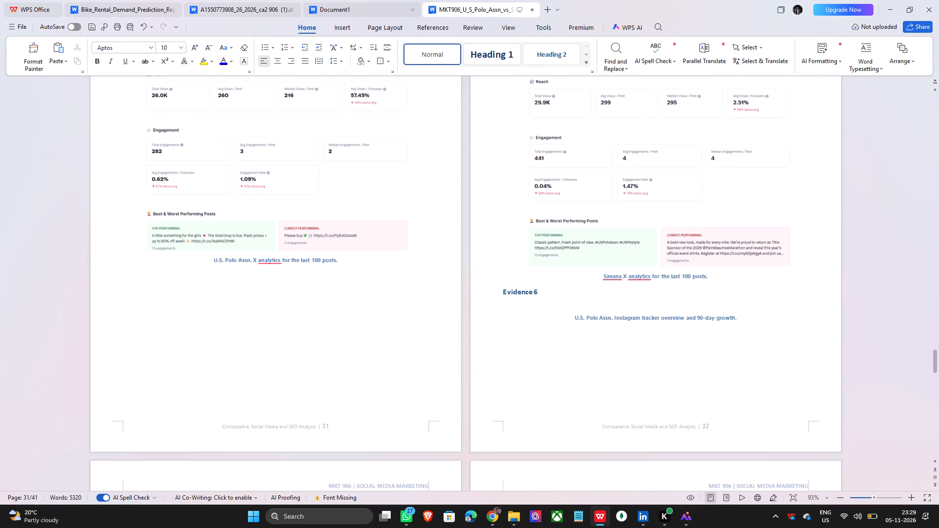
{"action": "scroll", "coordinate": [456, 386], "scroll_direction": "up", "scroll_amount": 2}
{"action": "left_click", "coordinate": [616, 198]}
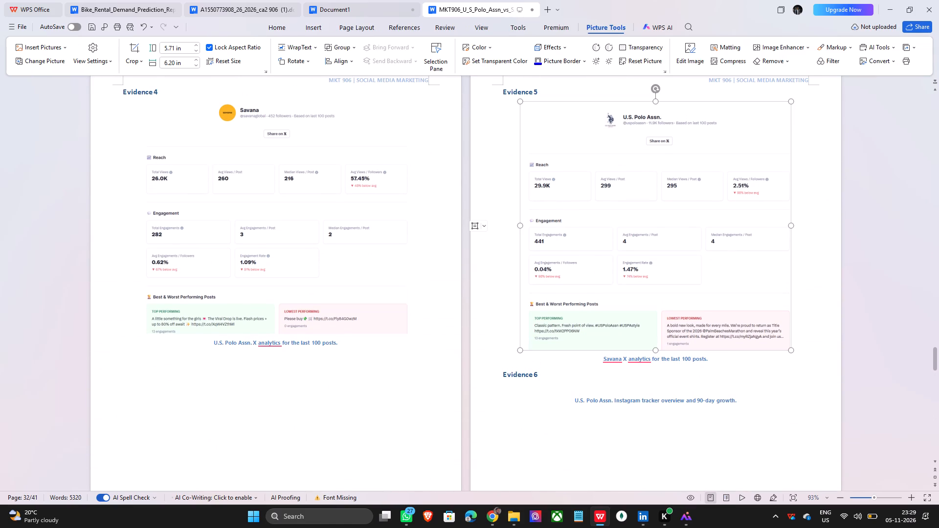
{"action": "key", "text": "ctrl+c"}
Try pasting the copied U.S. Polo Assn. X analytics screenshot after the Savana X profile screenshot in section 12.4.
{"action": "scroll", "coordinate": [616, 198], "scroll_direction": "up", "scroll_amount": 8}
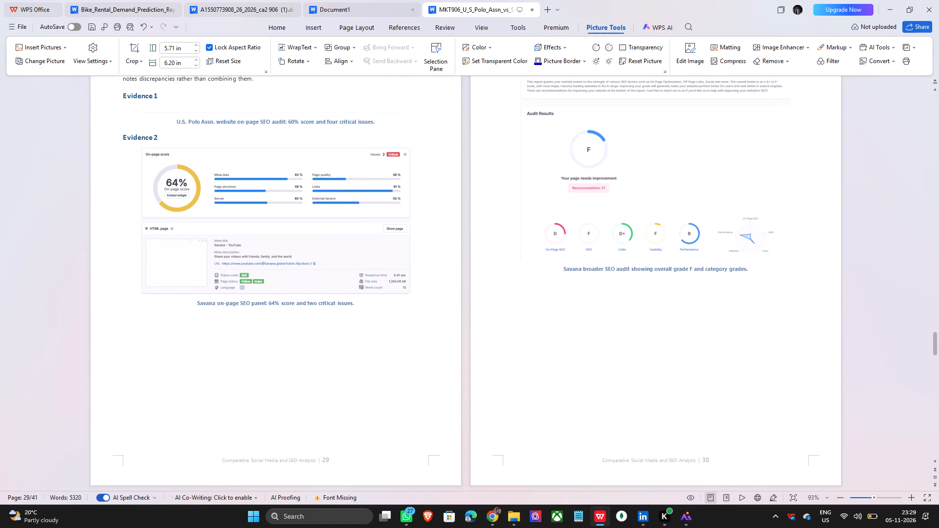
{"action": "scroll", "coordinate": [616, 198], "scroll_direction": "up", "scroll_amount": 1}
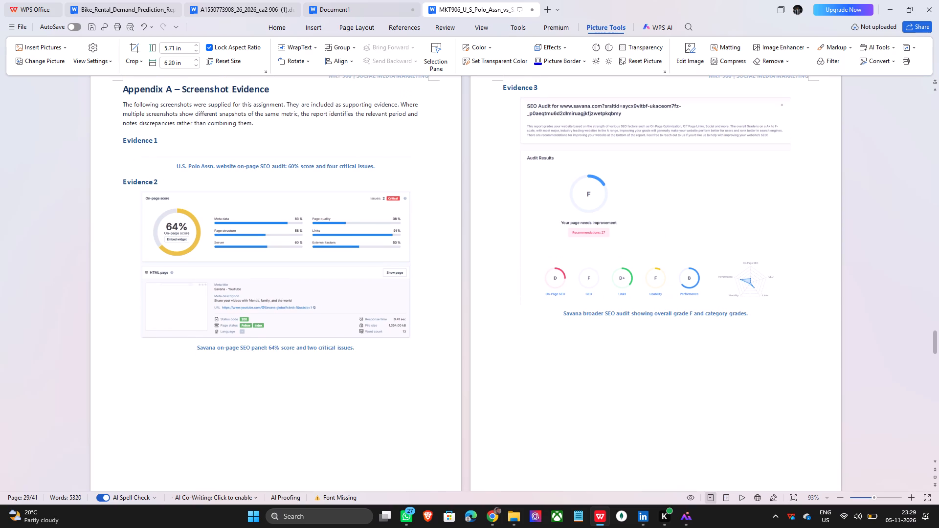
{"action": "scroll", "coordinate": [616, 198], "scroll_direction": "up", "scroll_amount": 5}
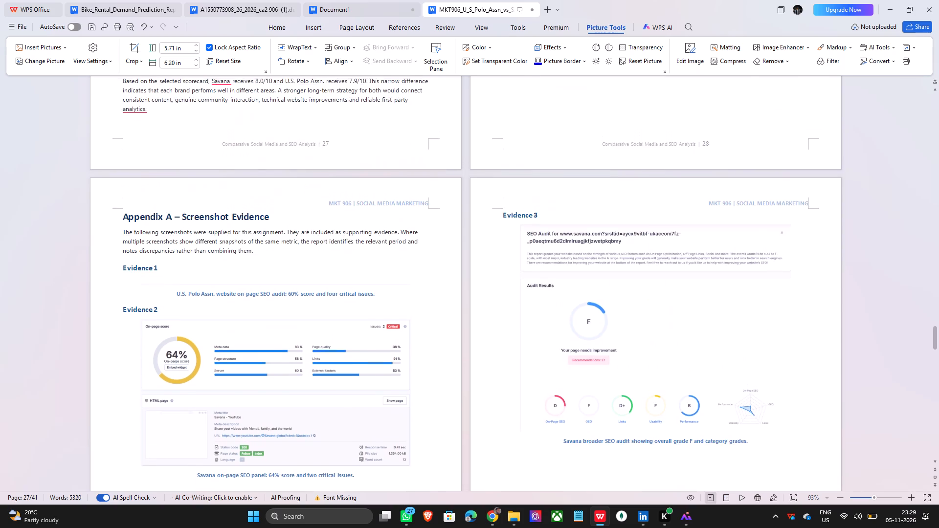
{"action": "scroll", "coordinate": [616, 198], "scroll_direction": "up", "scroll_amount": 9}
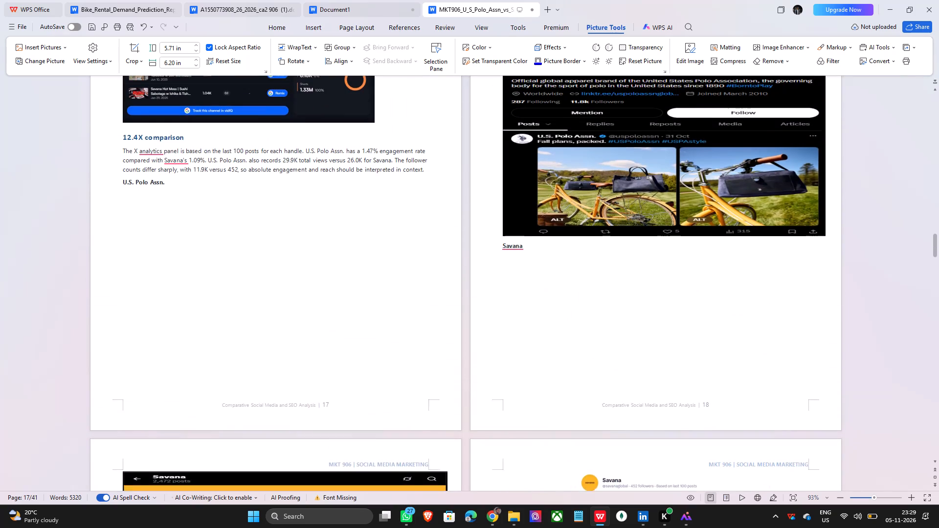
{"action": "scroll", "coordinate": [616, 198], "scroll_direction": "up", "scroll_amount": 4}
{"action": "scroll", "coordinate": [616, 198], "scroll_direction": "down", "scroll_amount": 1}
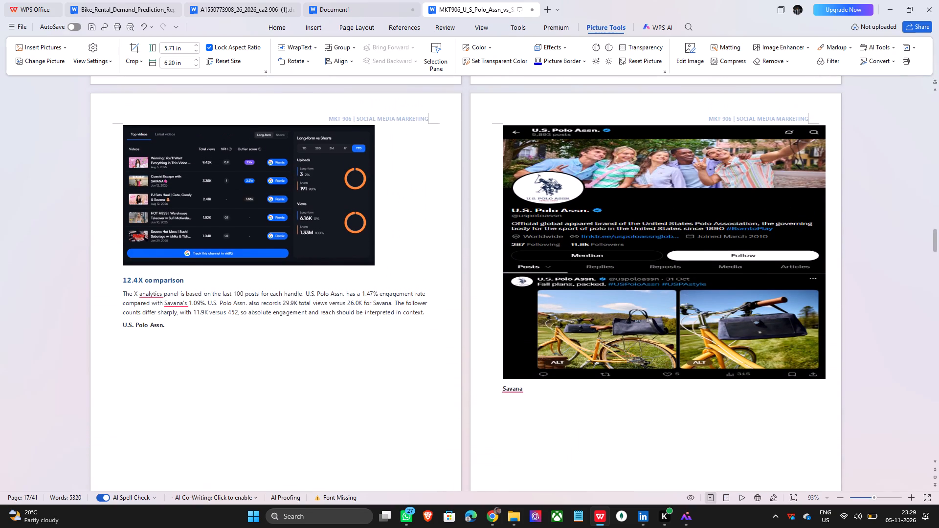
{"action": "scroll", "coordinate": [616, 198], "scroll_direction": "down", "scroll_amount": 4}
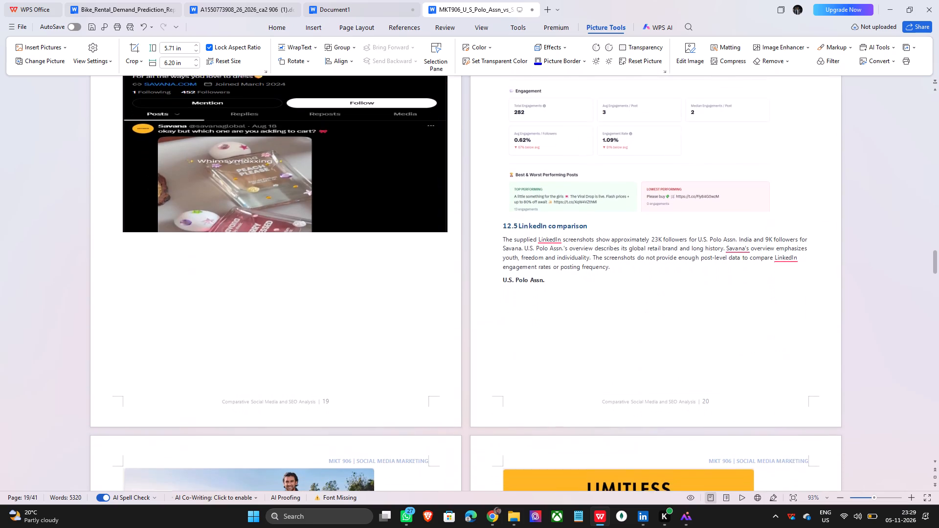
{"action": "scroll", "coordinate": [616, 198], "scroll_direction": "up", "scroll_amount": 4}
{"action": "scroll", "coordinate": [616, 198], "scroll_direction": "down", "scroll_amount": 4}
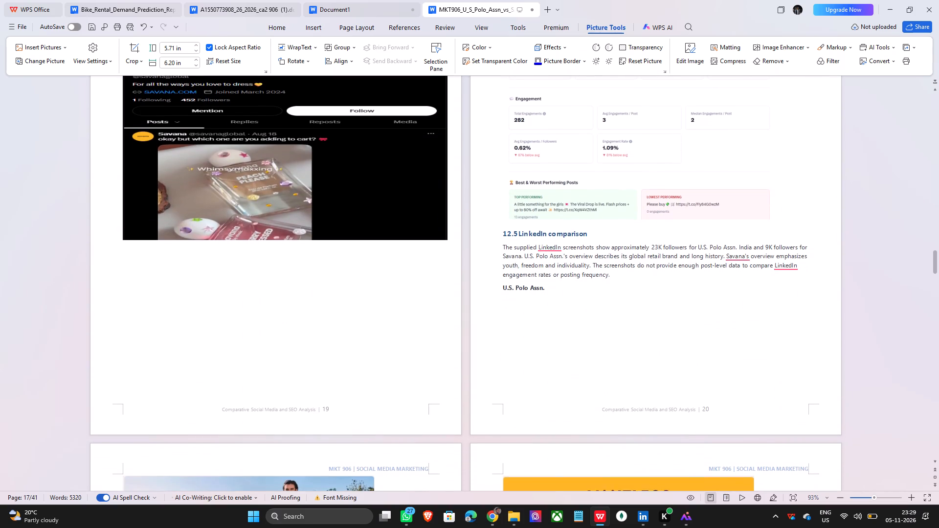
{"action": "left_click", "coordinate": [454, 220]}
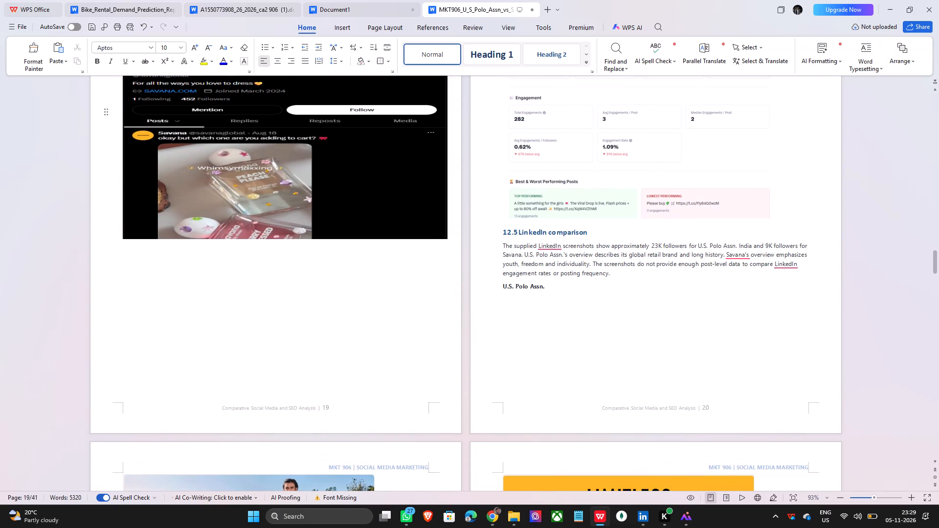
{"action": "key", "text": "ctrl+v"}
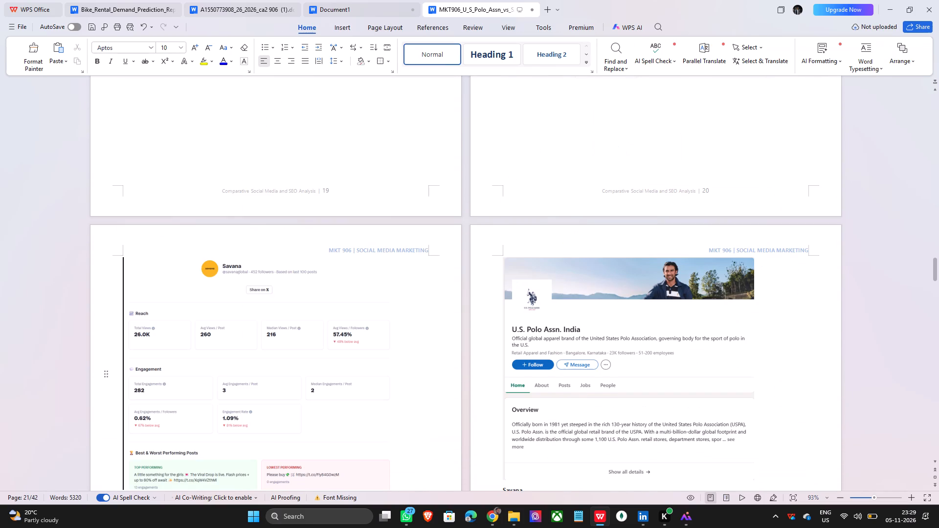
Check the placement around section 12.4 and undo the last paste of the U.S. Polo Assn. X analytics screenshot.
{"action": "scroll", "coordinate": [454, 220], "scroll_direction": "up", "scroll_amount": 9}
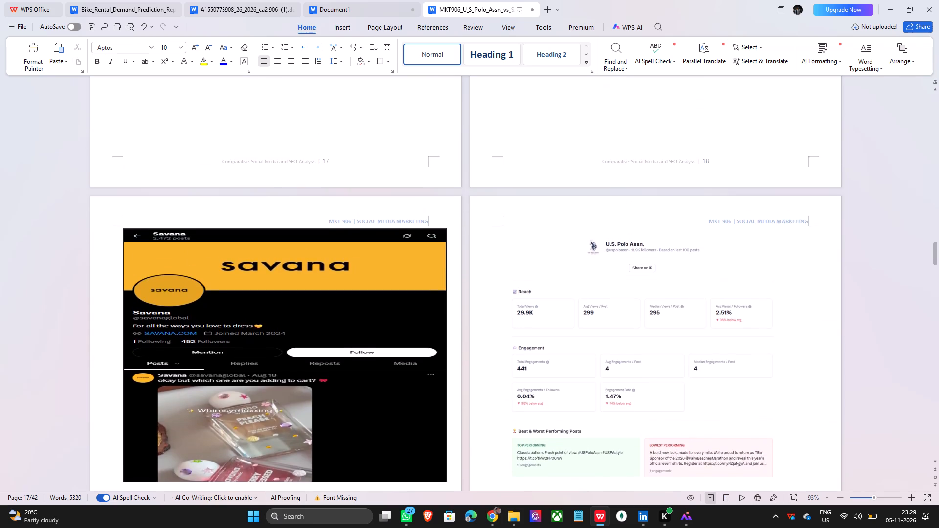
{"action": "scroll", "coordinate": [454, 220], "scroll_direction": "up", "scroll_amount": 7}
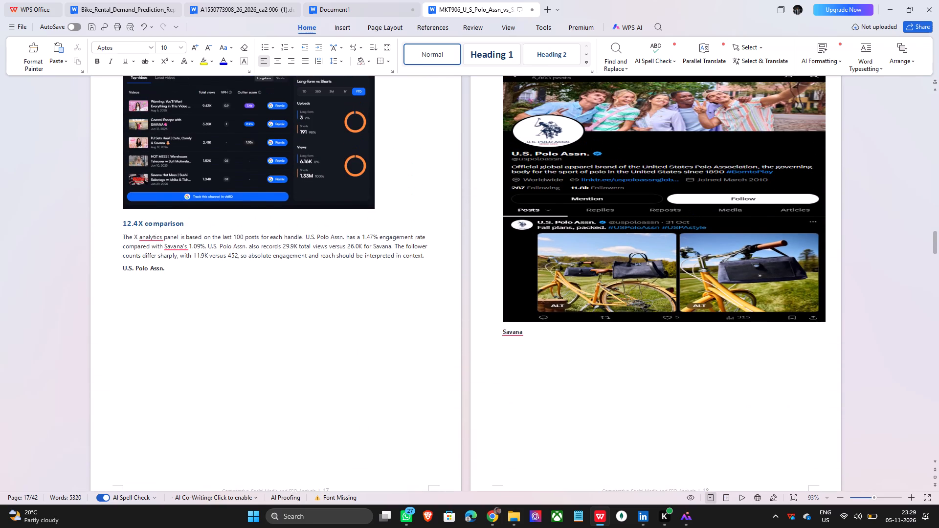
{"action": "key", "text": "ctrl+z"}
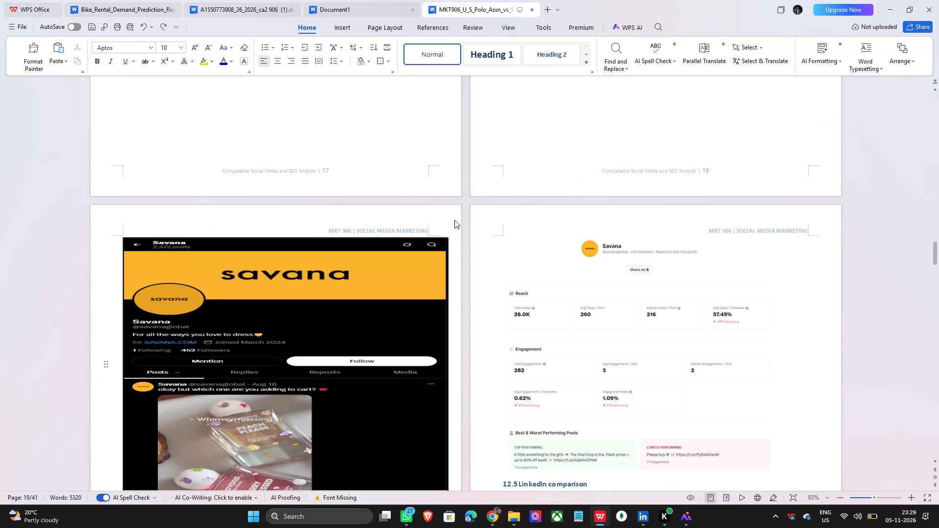
Paste the copied U.S. Polo Assn. X analytics screenshot directly after the U.S. Polo Assn. X profile screenshot in section 12.4.
{"action": "scroll", "coordinate": [454, 220], "scroll_direction": "down", "scroll_amount": 5}
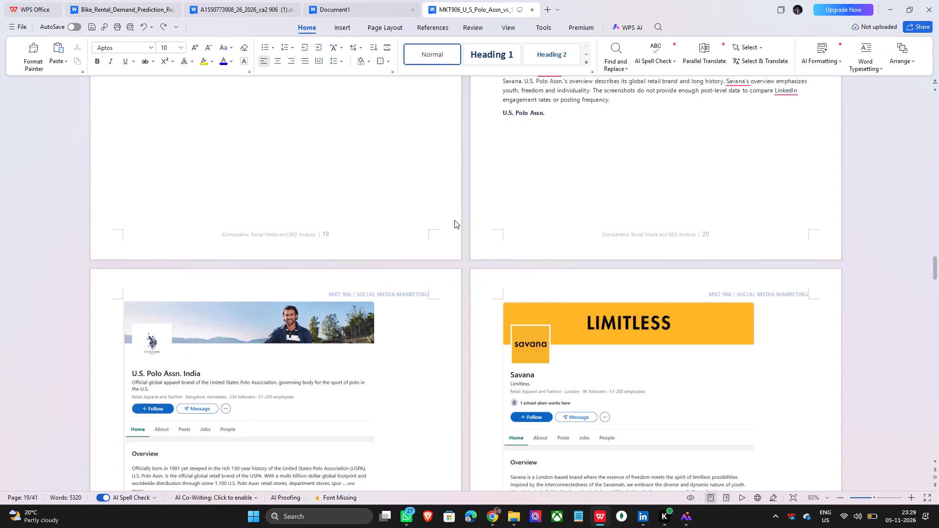
{"action": "scroll", "coordinate": [454, 220], "scroll_direction": "up", "scroll_amount": 5}
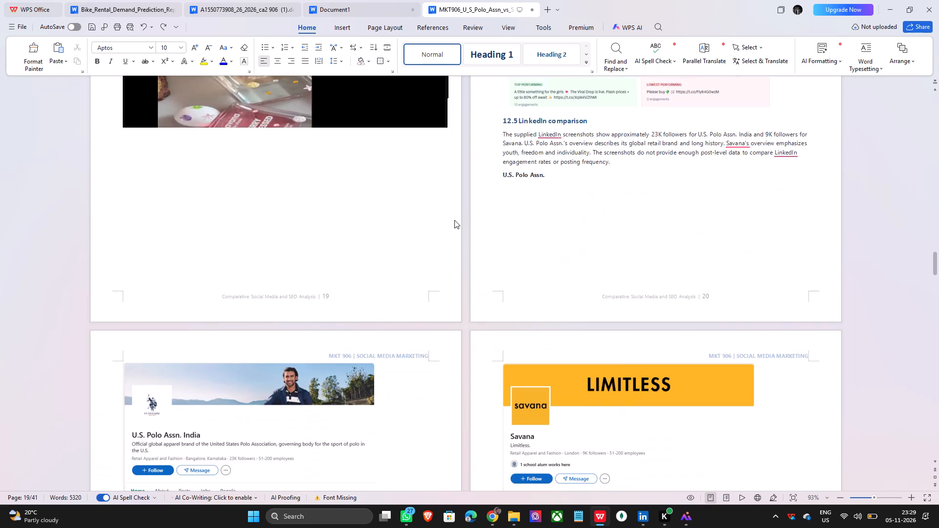
{"action": "scroll", "coordinate": [454, 220], "scroll_direction": "up", "scroll_amount": 7}
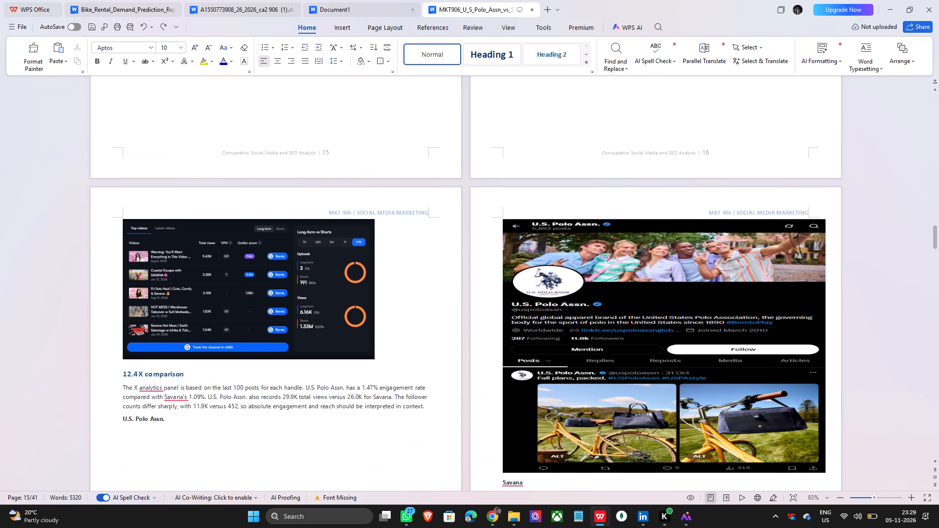
{"action": "left_click", "coordinate": [828, 466]}
{"action": "key", "text": "ctrl+v"}
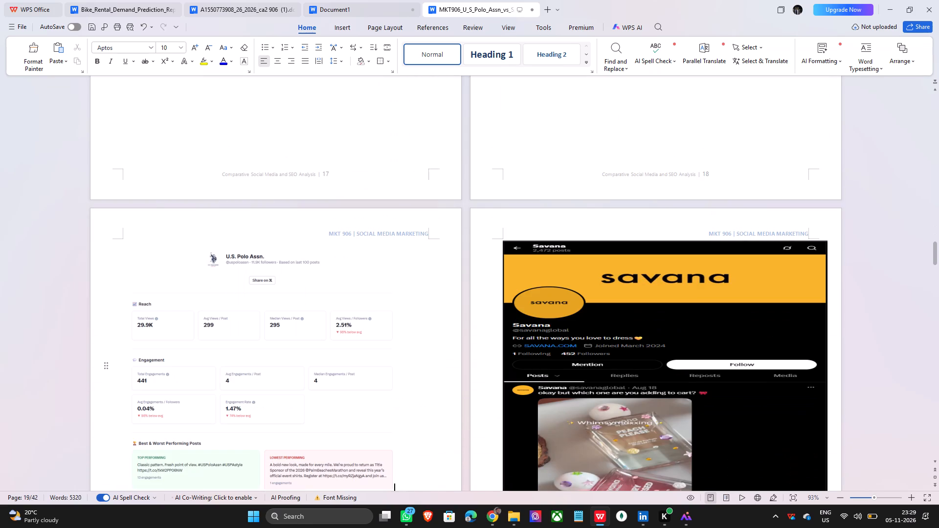
Delete the duplicate U.S. Polo Assn. X analytics screenshot under Evidence 5, keeping its heading and caption.
{"action": "scroll", "coordinate": [719, 385], "scroll_direction": "up", "scroll_amount": 8}
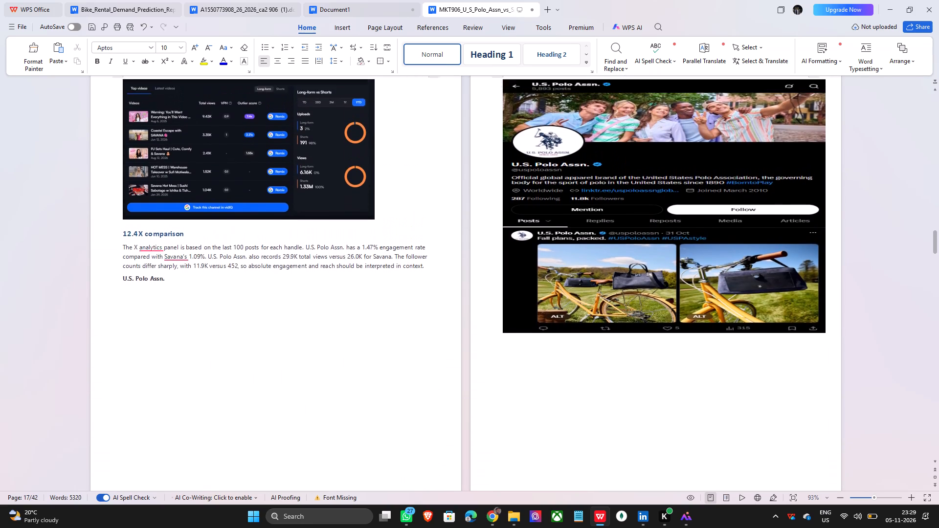
{"action": "scroll", "coordinate": [719, 385], "scroll_direction": "up", "scroll_amount": 2}
{"action": "scroll", "coordinate": [719, 385], "scroll_direction": "down", "scroll_amount": 5}
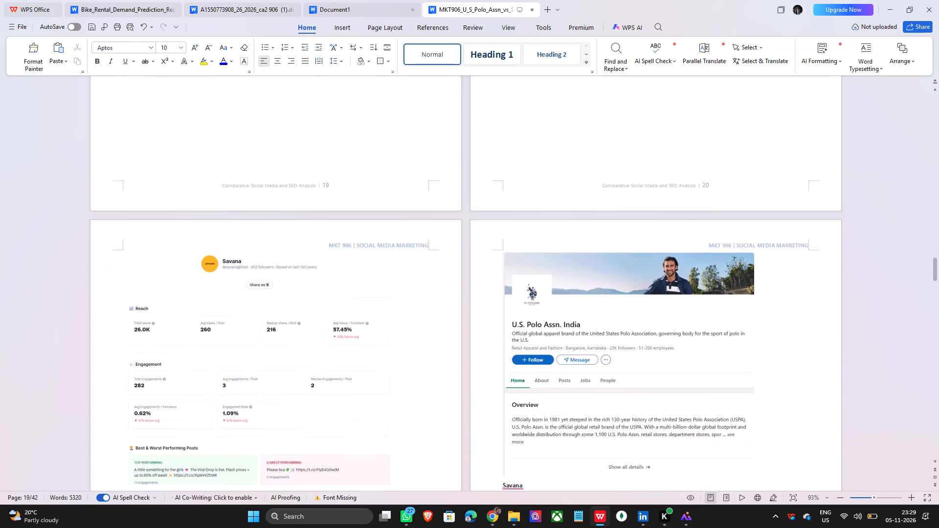
{"action": "scroll", "coordinate": [719, 385], "scroll_direction": "down", "scroll_amount": 5}
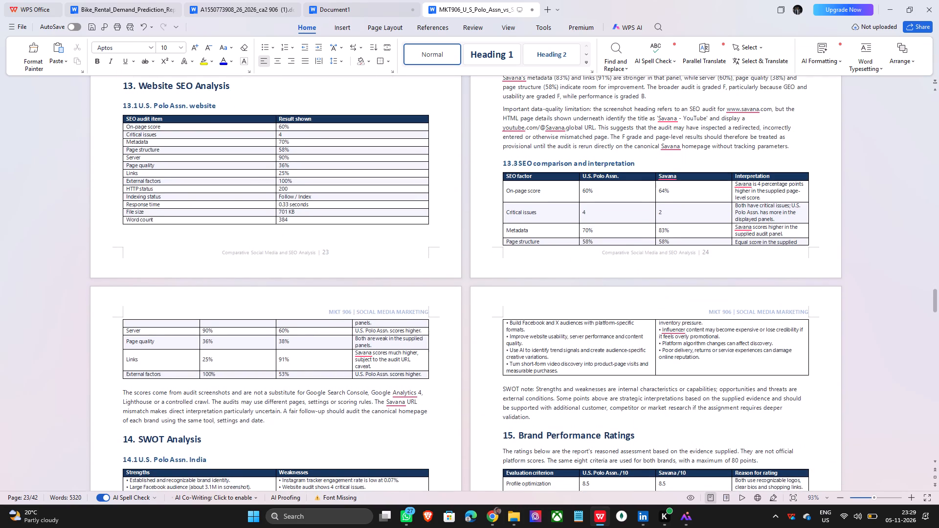
{"action": "scroll", "coordinate": [719, 385], "scroll_direction": "down", "scroll_amount": 19}
{"action": "scroll", "coordinate": [719, 385], "scroll_direction": "down", "scroll_amount": 5}
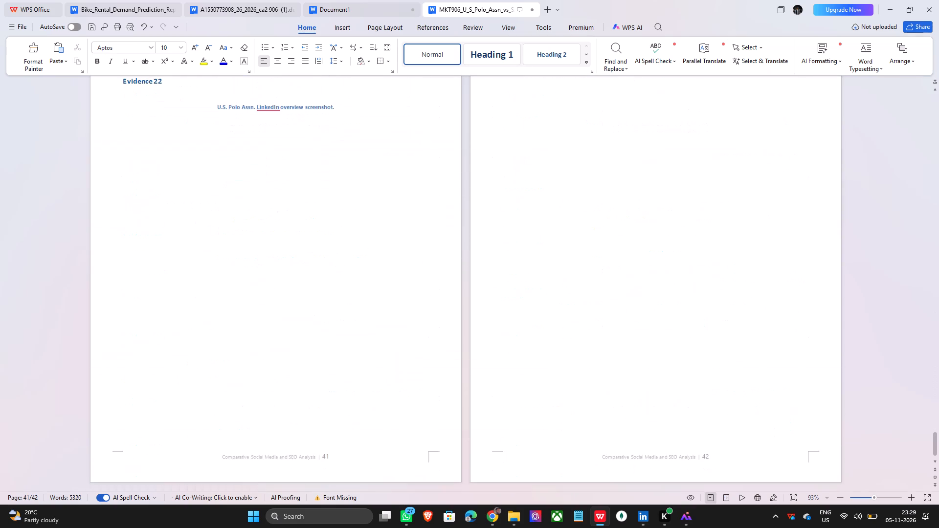
{"action": "scroll", "coordinate": [719, 385], "scroll_direction": "up", "scroll_amount": 13}
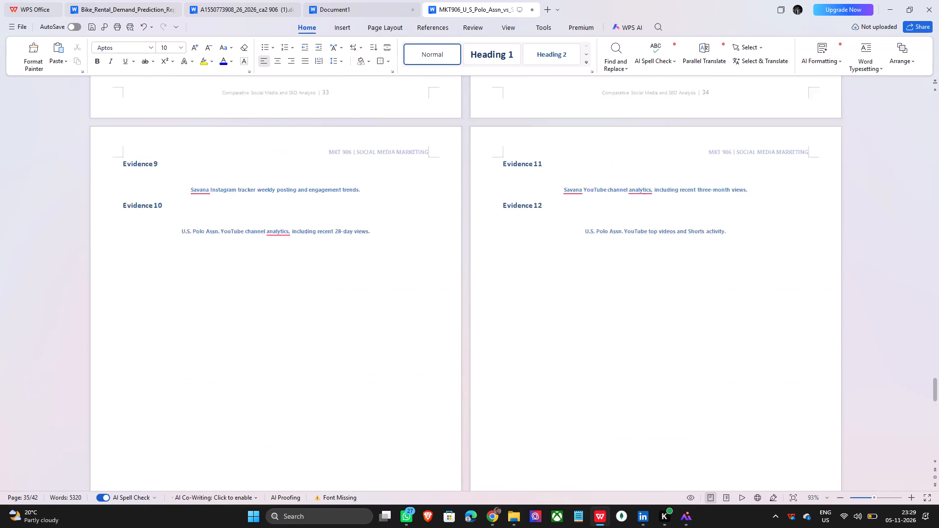
{"action": "scroll", "coordinate": [719, 385], "scroll_direction": "up", "scroll_amount": 5}
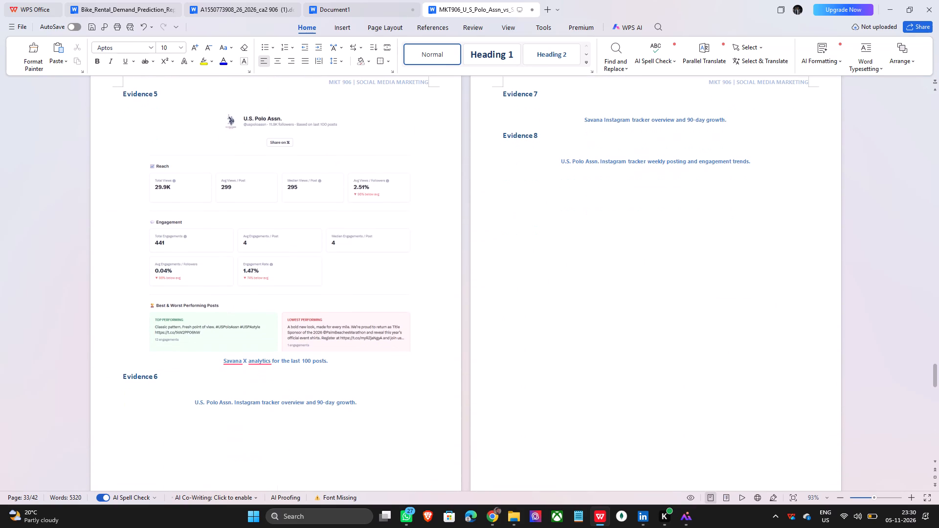
{"action": "left_click", "coordinate": [403, 275]}
{"action": "key", "text": "Delete"}
Delete the duplicate Savana X analytics screenshot under Evidence 4, keeping its heading and caption.
{"action": "scroll", "coordinate": [450, 269], "scroll_direction": "up", "scroll_amount": 7}
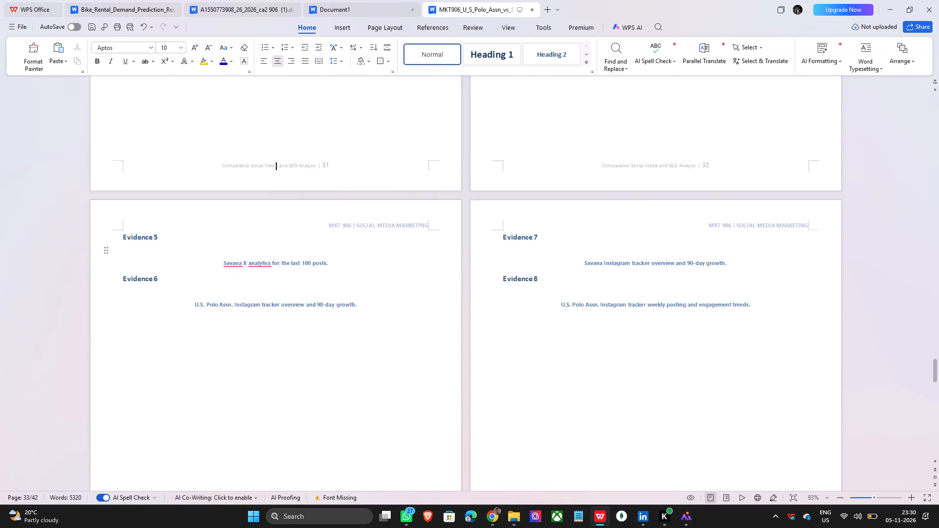
{"action": "scroll", "coordinate": [450, 269], "scroll_direction": "up", "scroll_amount": 1}
{"action": "left_click", "coordinate": [594, 312]}
{"action": "key", "text": "Delete"}
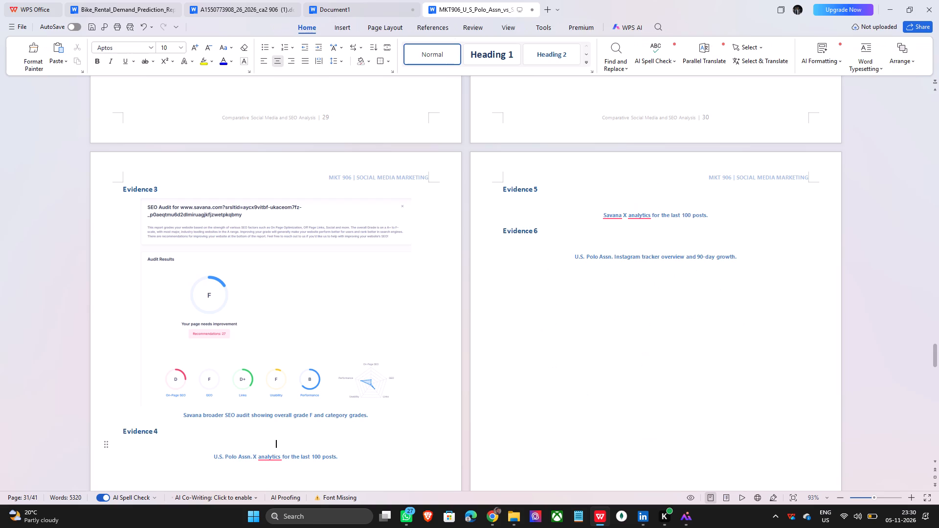
Review the remaining evidence, switch to File Explorer's Screenshots folder and open screenshots 214903 and 215112 to examine their on-page SEO panels.
{"action": "scroll", "coordinate": [479, 277], "scroll_direction": "up", "scroll_amount": 6}
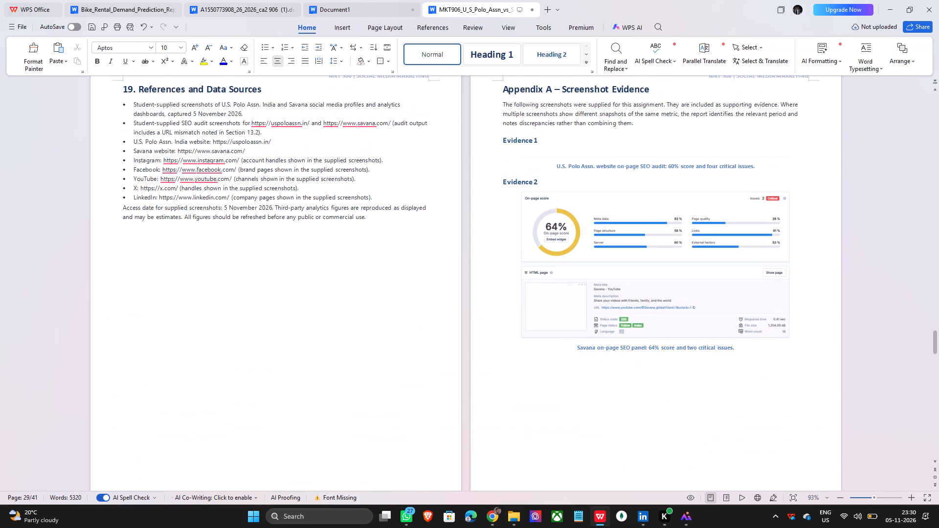
{"action": "scroll", "coordinate": [479, 277], "scroll_direction": "down", "scroll_amount": 6}
{"action": "scroll", "coordinate": [479, 277], "scroll_direction": "up", "scroll_amount": 1}
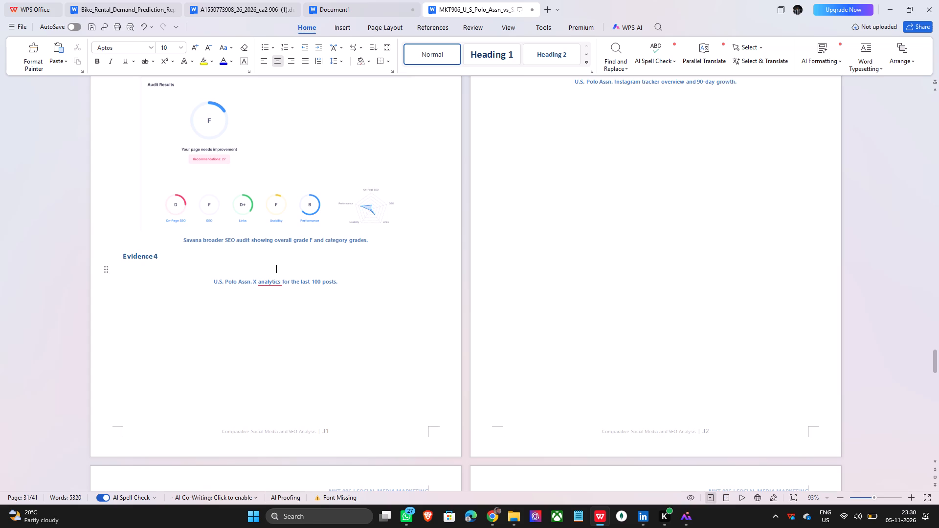
{"action": "left_click", "coordinate": [516, 525]}
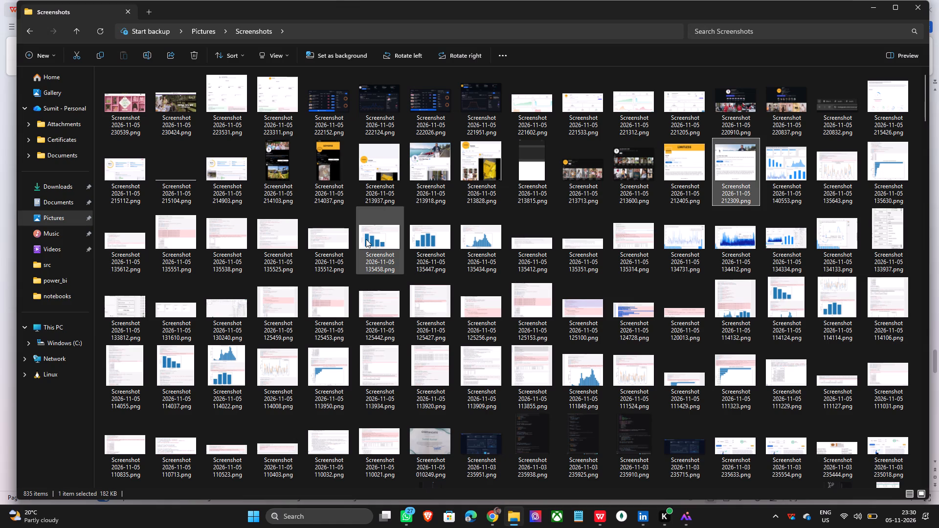
{"action": "left_click", "coordinate": [223, 170]}
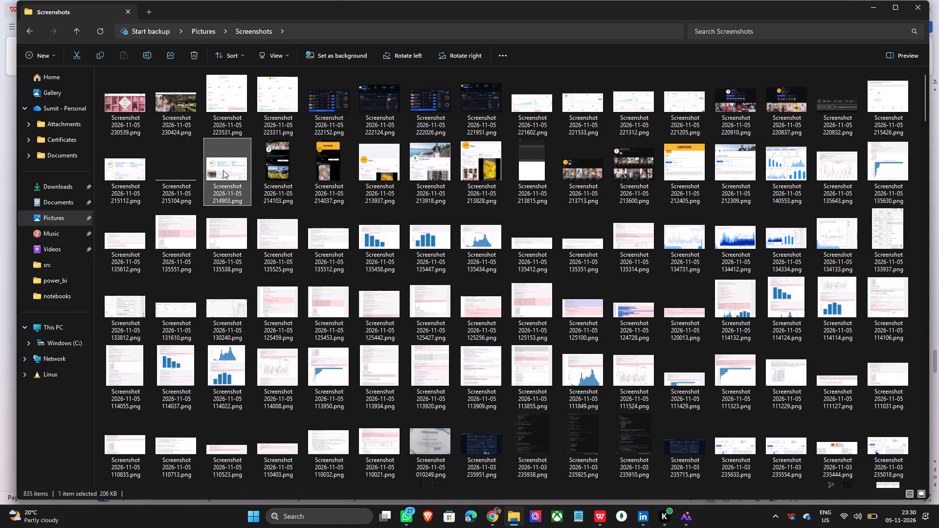
{"action": "left_click", "coordinate": [125, 166]}
{"action": "double_click", "coordinate": [208, 167]}
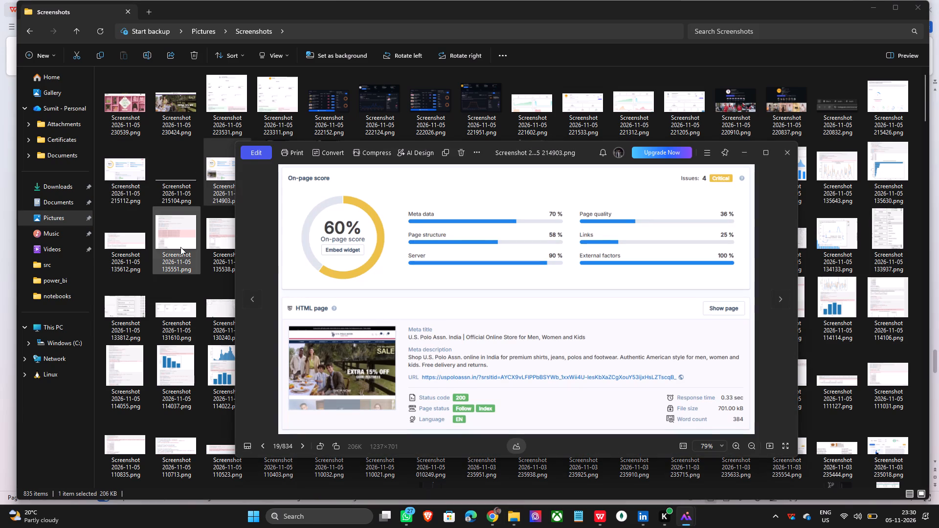
{"action": "triple_click", "coordinate": [134, 193]}
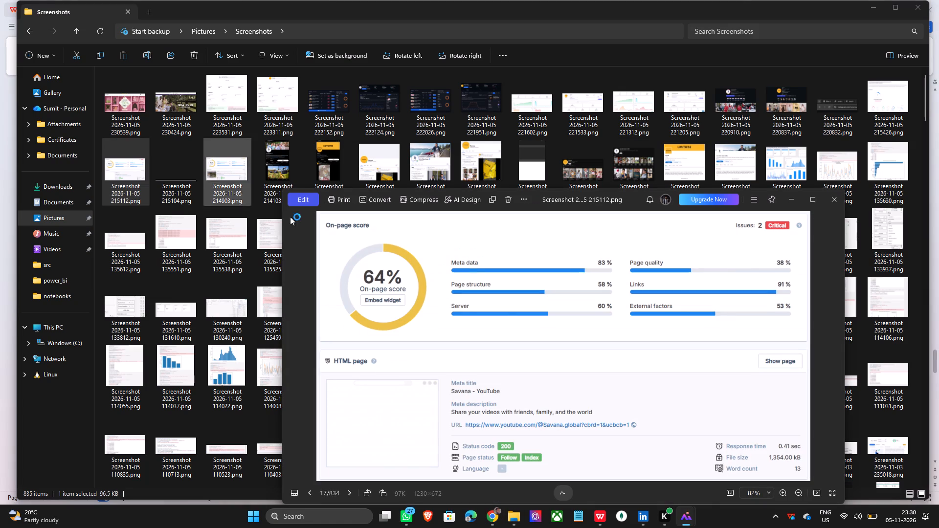
{"action": "left_click", "coordinate": [358, 186]}
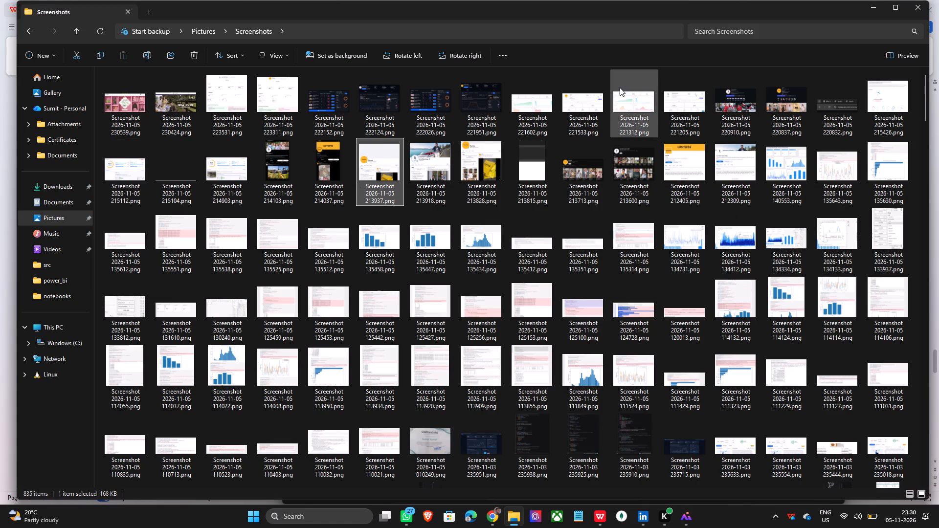
Open screenshots 215426 and 221205 in turn to examine the Savana SEO audit and the U.S. Polo Assn. Instagram tracker.
{"action": "double_click", "coordinate": [895, 105]}
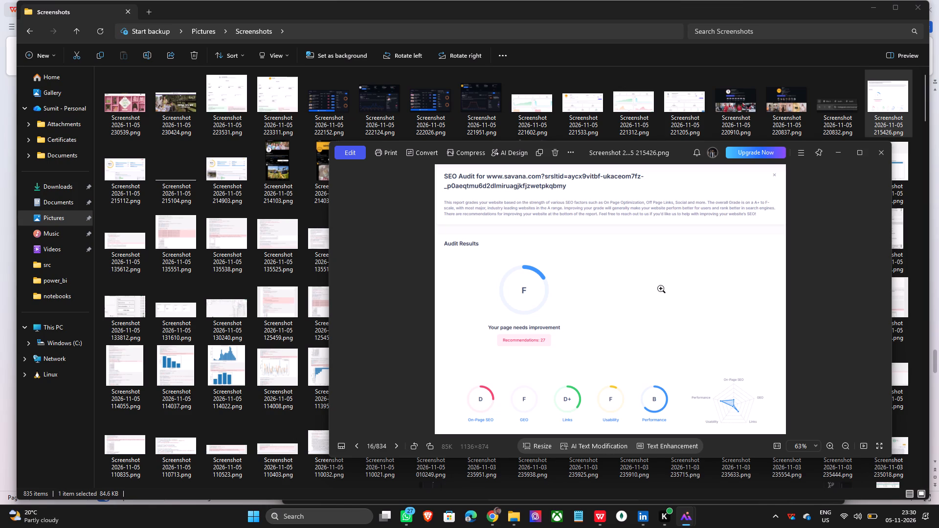
{"action": "left_click", "coordinate": [880, 153]}
{"action": "double_click", "coordinate": [682, 111]}
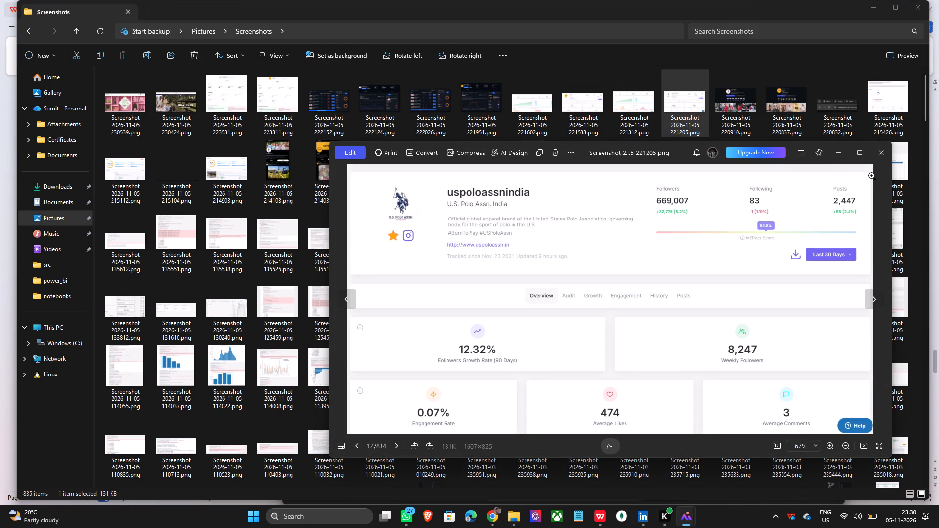
{"action": "left_click", "coordinate": [881, 153]}
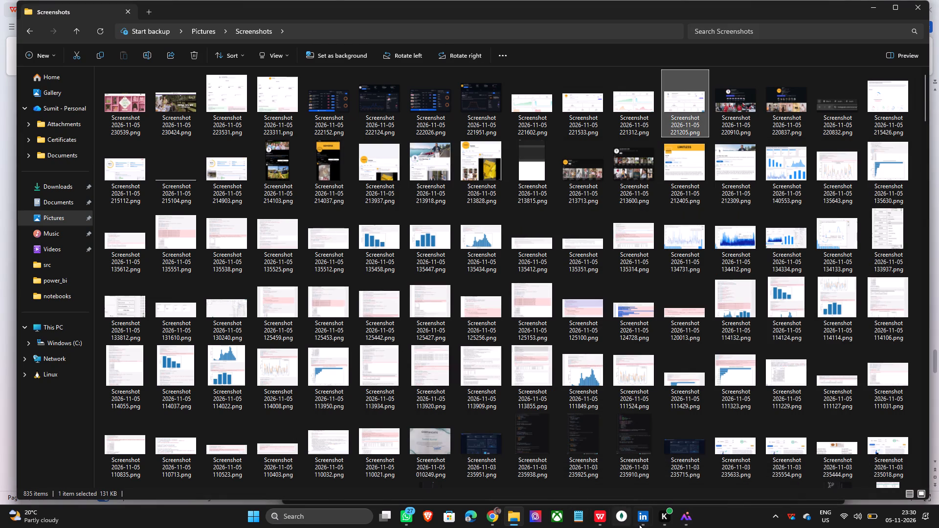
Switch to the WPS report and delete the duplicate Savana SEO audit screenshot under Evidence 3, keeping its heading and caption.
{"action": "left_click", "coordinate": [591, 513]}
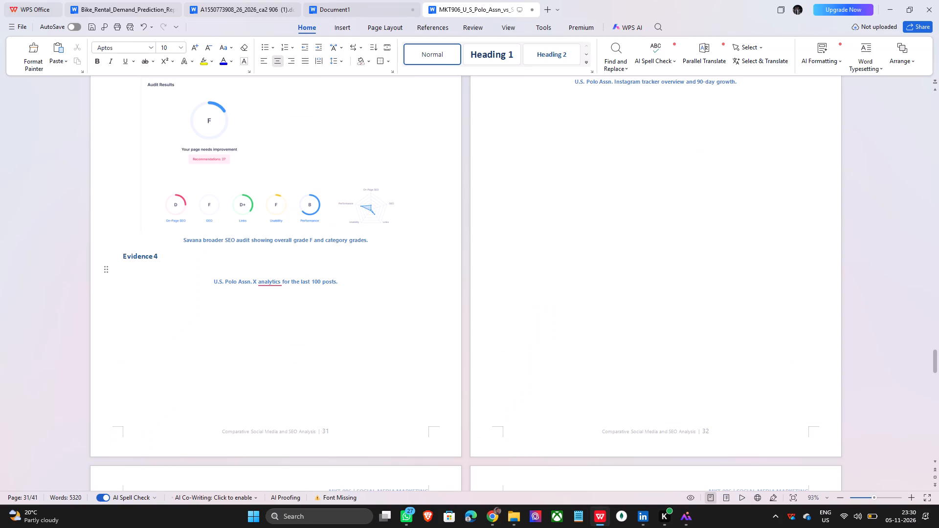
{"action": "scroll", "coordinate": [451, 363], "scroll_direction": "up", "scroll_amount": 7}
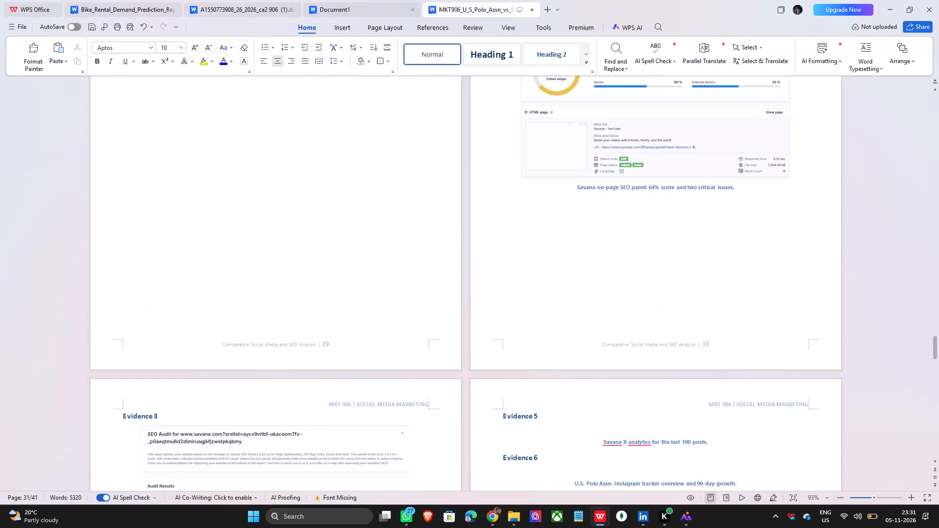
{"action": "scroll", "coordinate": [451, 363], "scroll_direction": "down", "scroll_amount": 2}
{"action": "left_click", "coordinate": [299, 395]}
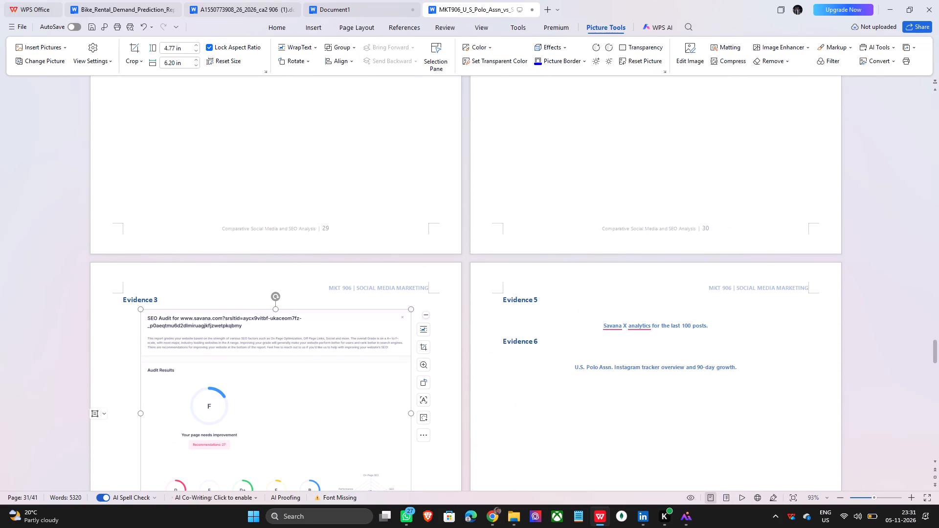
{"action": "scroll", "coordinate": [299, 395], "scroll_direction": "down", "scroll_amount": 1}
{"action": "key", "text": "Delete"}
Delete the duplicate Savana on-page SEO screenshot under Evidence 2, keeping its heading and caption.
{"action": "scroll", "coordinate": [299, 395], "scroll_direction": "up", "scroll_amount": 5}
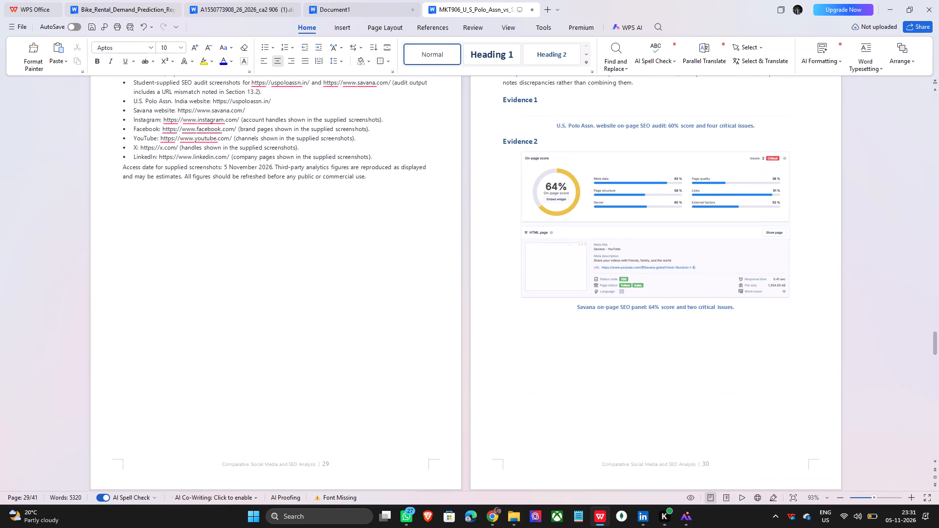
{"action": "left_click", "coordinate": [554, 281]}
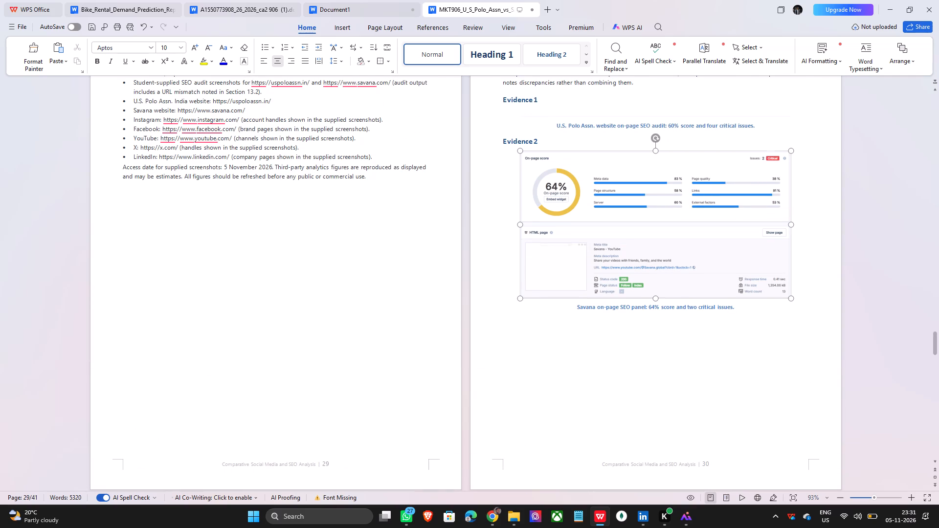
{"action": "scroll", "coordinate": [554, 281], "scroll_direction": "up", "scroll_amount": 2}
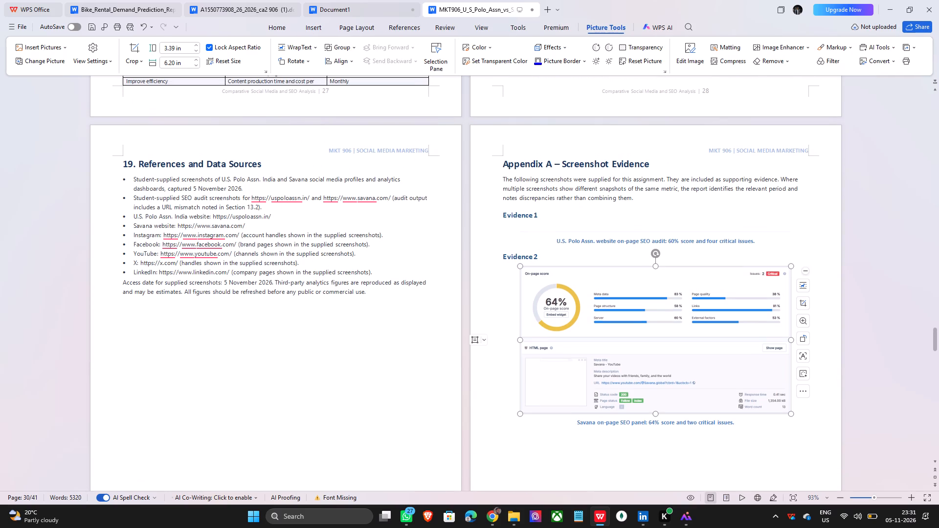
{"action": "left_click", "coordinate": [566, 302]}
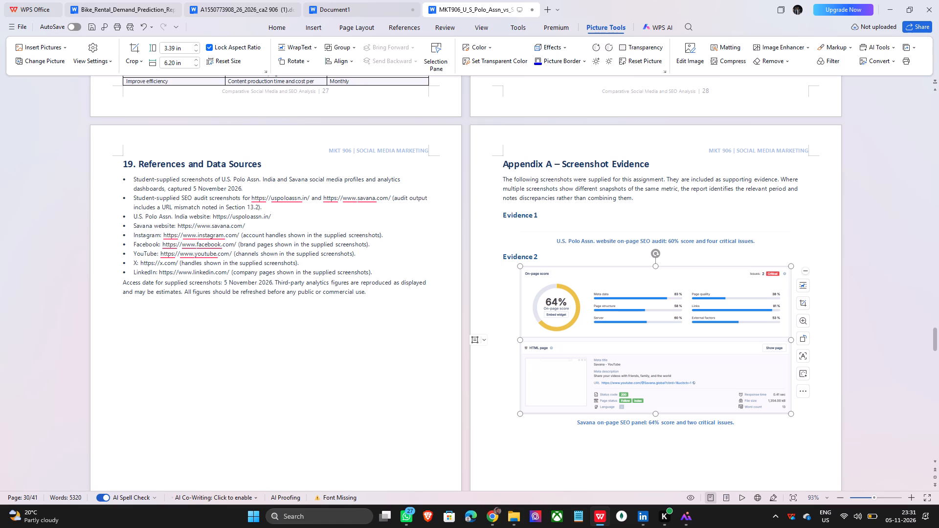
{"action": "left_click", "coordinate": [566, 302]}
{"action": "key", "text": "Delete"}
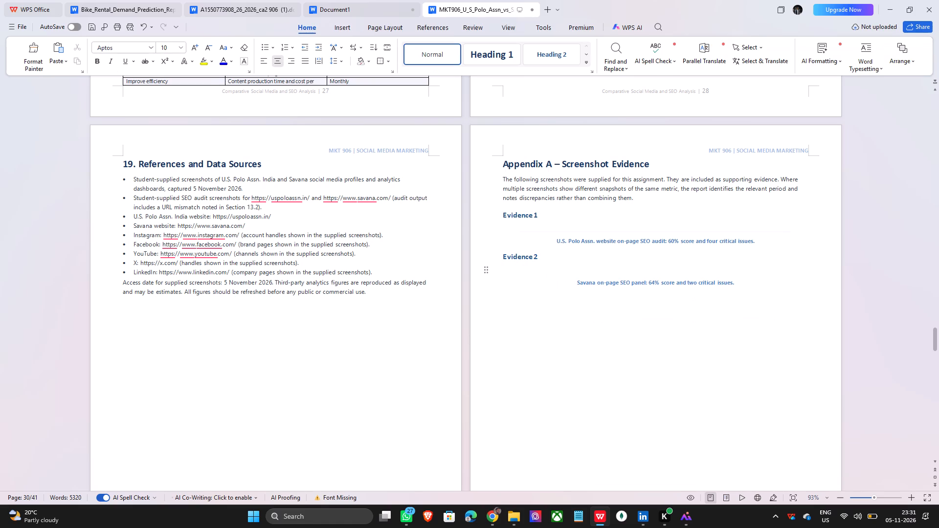
Review the report from the cover page through the appendix, examining the website, SEO and analytics screenshots placed in its sections.
{"action": "scroll", "coordinate": [511, 226], "scroll_direction": "up", "scroll_amount": 20}
{"action": "scroll", "coordinate": [511, 226], "scroll_direction": "up", "scroll_amount": 9}
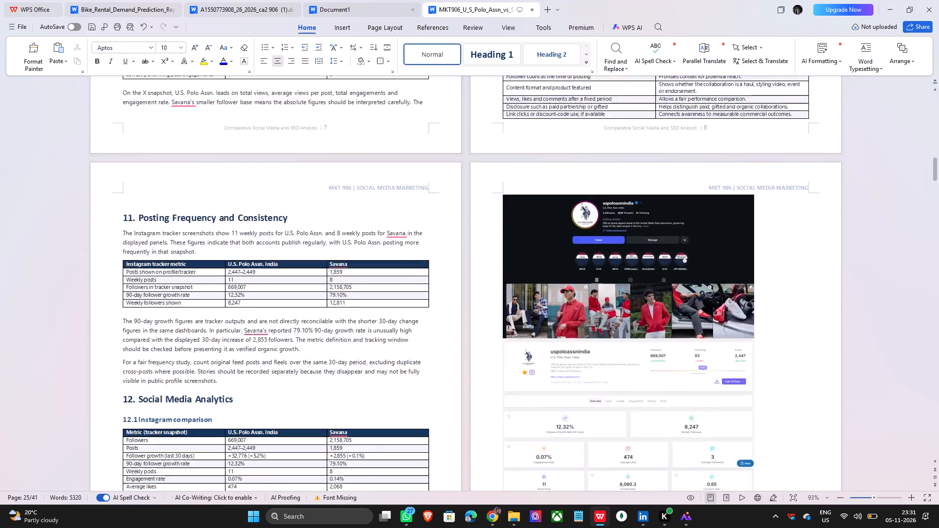
{"action": "scroll", "coordinate": [511, 226], "scroll_direction": "up", "scroll_amount": 18}
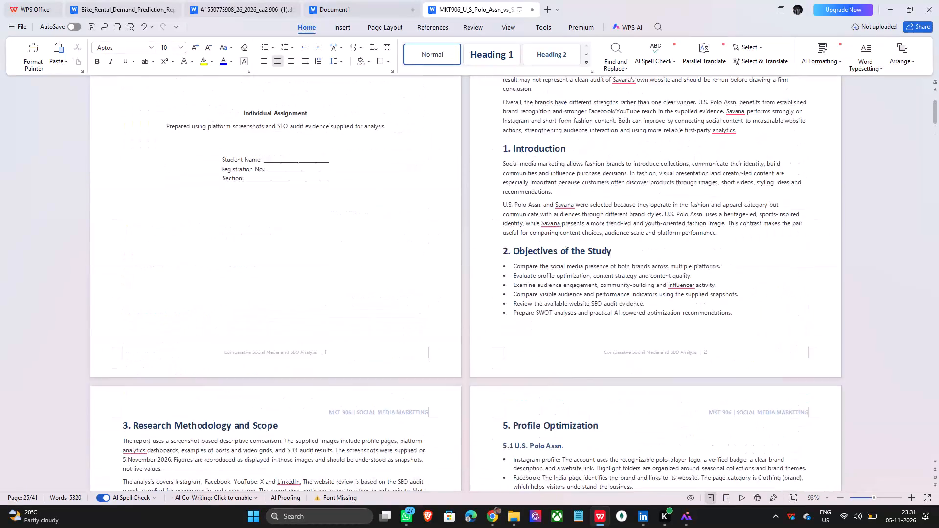
{"action": "scroll", "coordinate": [511, 226], "scroll_direction": "up", "scroll_amount": 4}
{"action": "scroll", "coordinate": [511, 226], "scroll_direction": "down", "scroll_amount": 9}
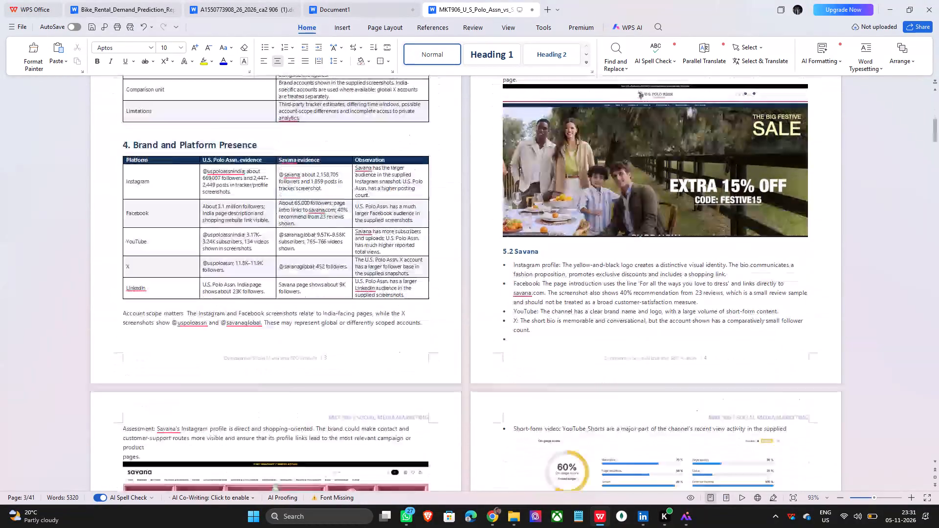
{"action": "scroll", "coordinate": [511, 226], "scroll_direction": "up", "scroll_amount": 3}
{"action": "scroll", "coordinate": [511, 226], "scroll_direction": "down", "scroll_amount": 1}
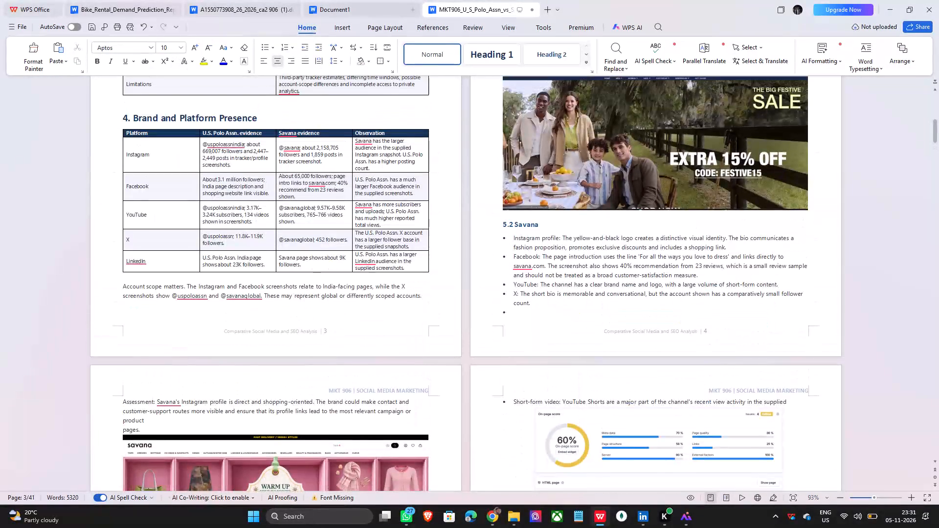
{"action": "scroll", "coordinate": [511, 226], "scroll_direction": "down", "scroll_amount": 5}
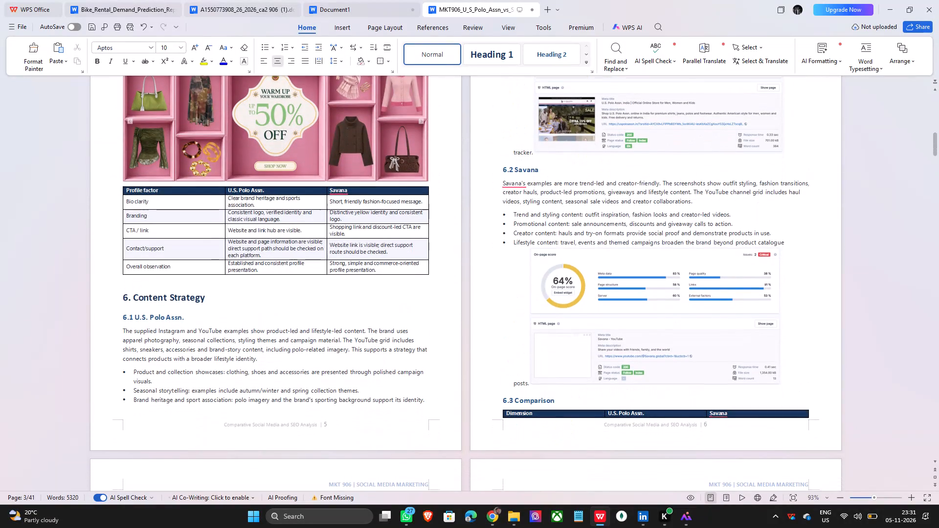
{"action": "scroll", "coordinate": [511, 226], "scroll_direction": "up", "scroll_amount": 3}
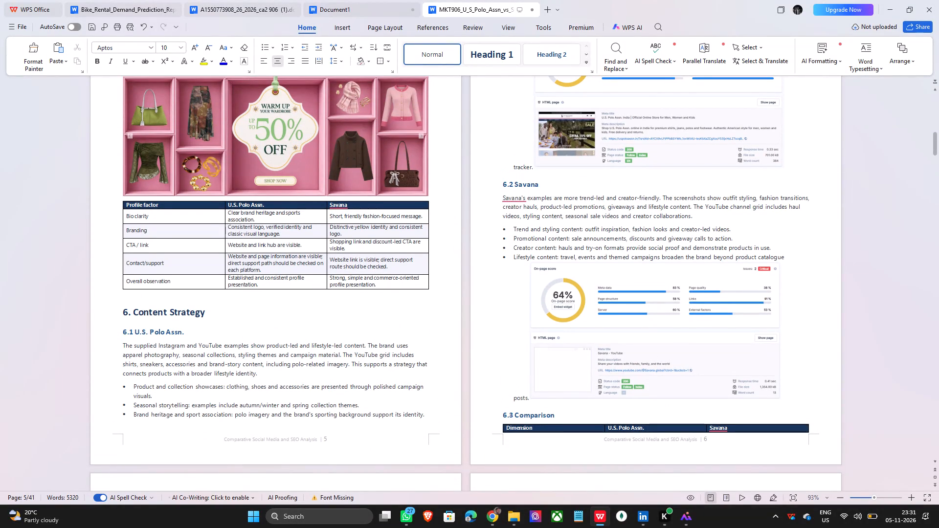
{"action": "scroll", "coordinate": [511, 226], "scroll_direction": "up", "scroll_amount": 2}
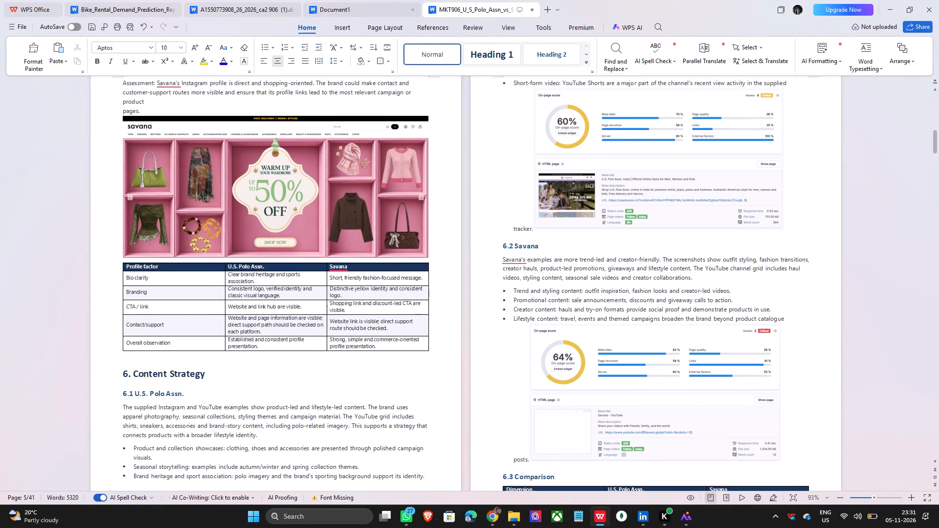
{"action": "scroll", "coordinate": [461, 250], "scroll_direction": "up", "scroll_amount": 8}
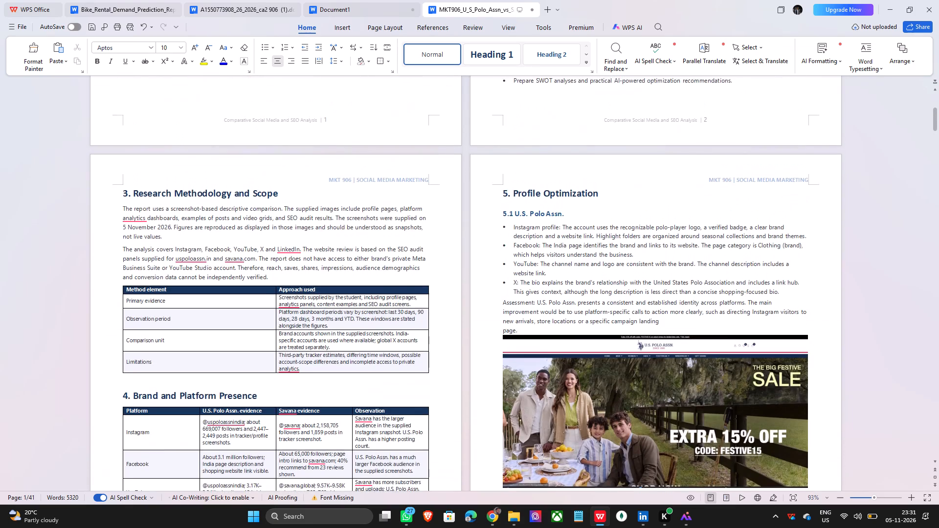
{"action": "scroll", "coordinate": [461, 250], "scroll_direction": "up", "scroll_amount": 2}
{"action": "scroll", "coordinate": [461, 250], "scroll_direction": "down", "scroll_amount": 3}
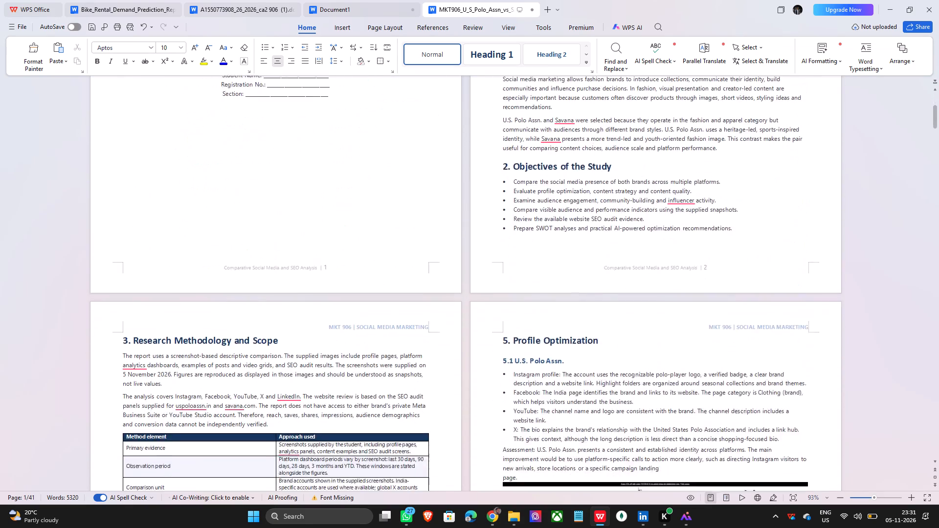
{"action": "scroll", "coordinate": [461, 250], "scroll_direction": "down", "scroll_amount": 19}
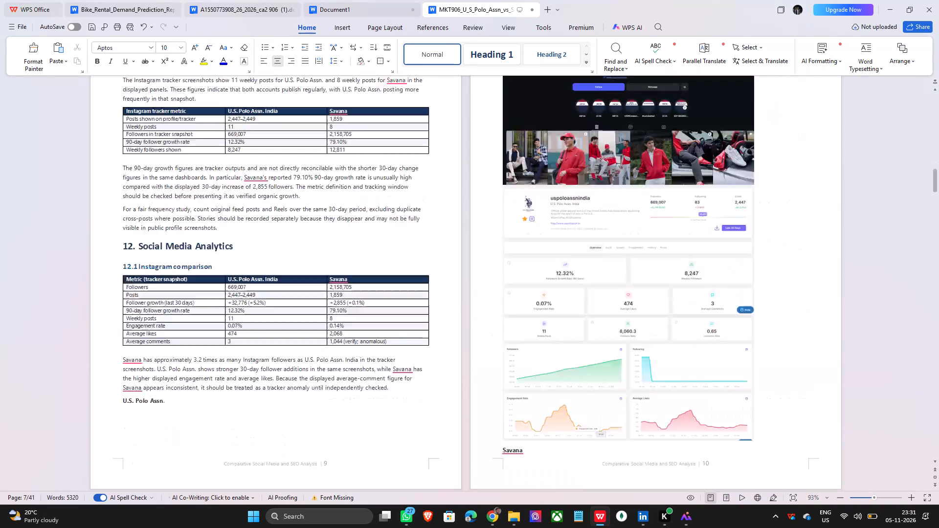
{"action": "scroll", "coordinate": [461, 250], "scroll_direction": "down", "scroll_amount": 9}
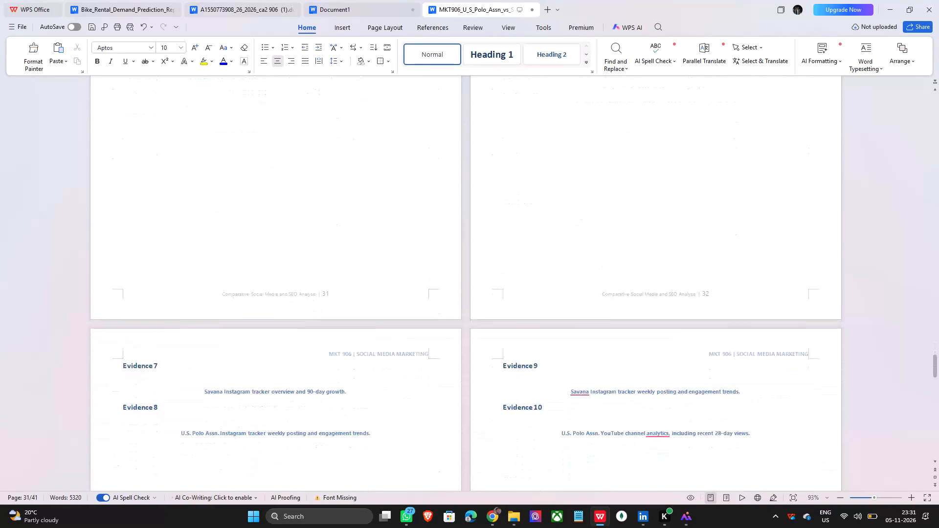
Delete the whole Appendix A – Screenshot Evidence, from its heading and introduction through the last evidence caption.
{"action": "scroll", "coordinate": [461, 250], "scroll_direction": "up", "scroll_amount": 11}
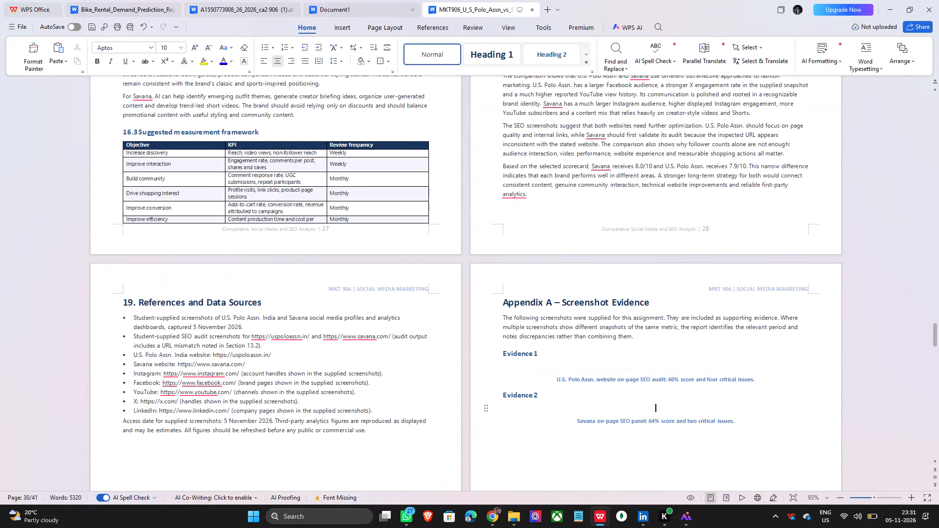
{"action": "left_click_drag", "start_coordinate": [500, 303], "coordinate": [571, 518]}
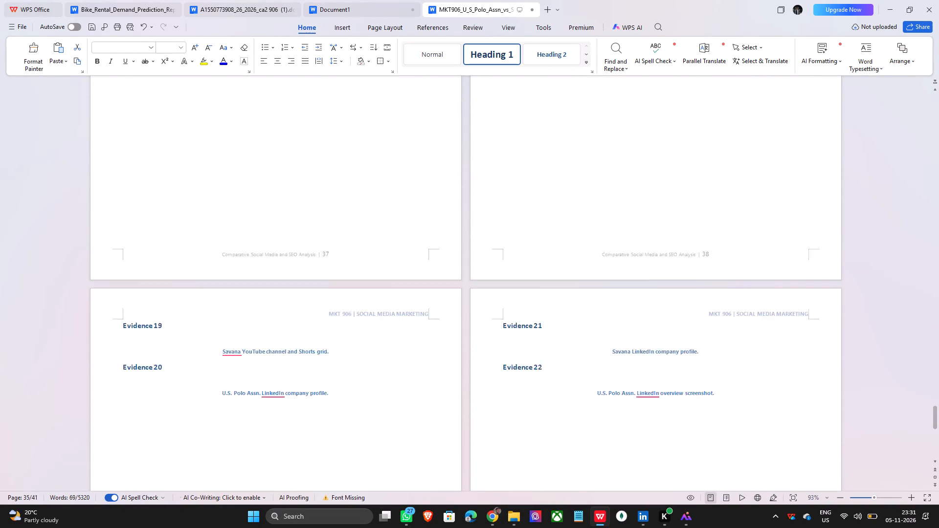
{"action": "left_click_drag", "start_coordinate": [571, 518], "coordinate": [572, 468]}
{"action": "key", "text": "Delete"}
Delete section 19, References and Data Sources, and remove the blank page after the Conclusion.
{"action": "scroll", "coordinate": [541, 382], "scroll_direction": "up", "scroll_amount": 2}
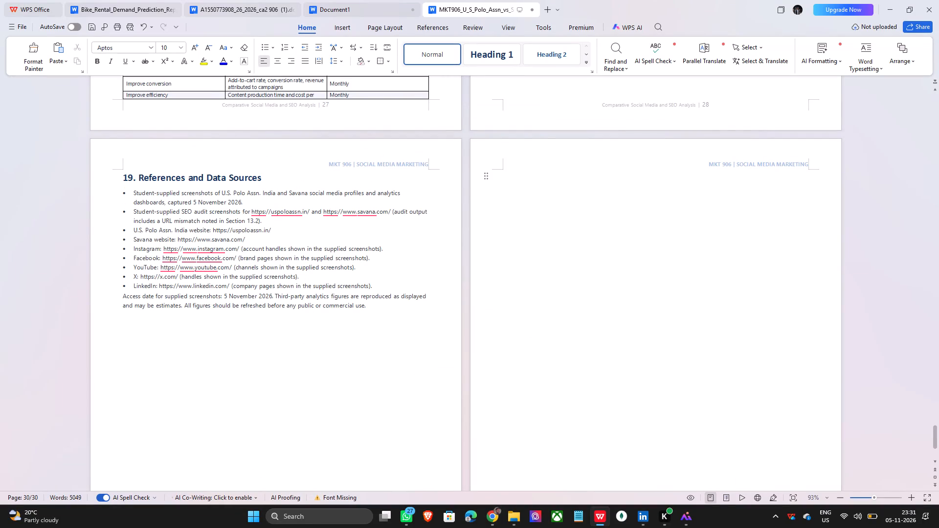
{"action": "left_click_drag", "start_coordinate": [124, 182], "coordinate": [375, 308]}
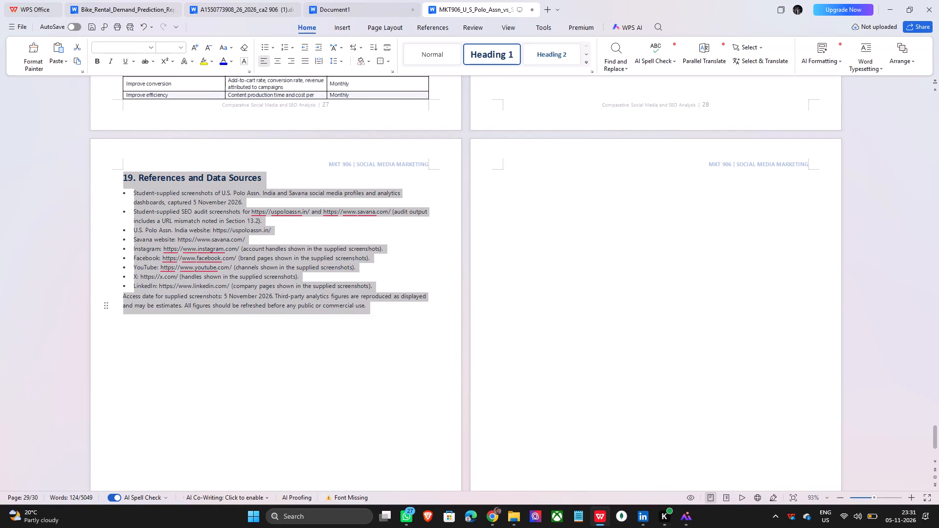
{"action": "key", "text": "Delete"}
{"action": "left_click", "coordinate": [376, 253]}
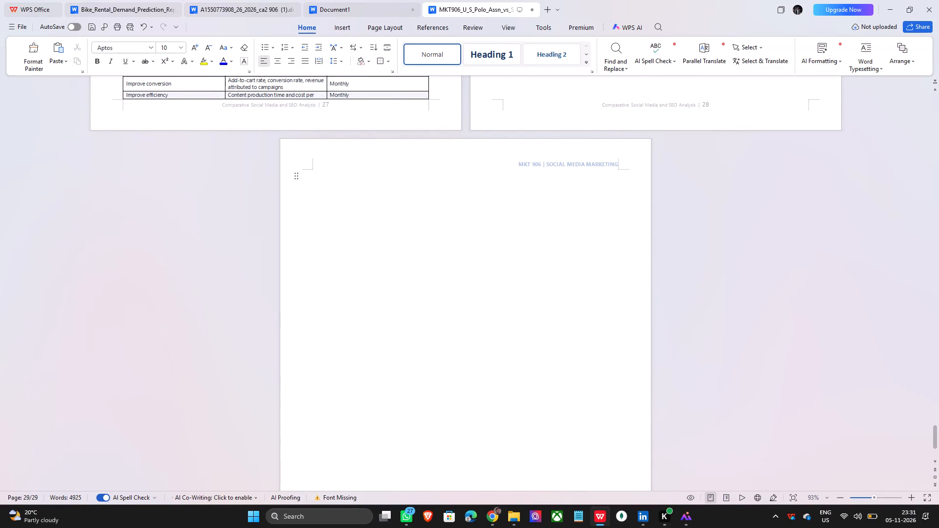
{"action": "key", "text": "BackSpace"}
Review the report backwards from the Conclusion to the cover page, examining the strategy, ratings, SWOT and SEO sections and placed screenshots.
{"action": "scroll", "coordinate": [376, 253], "scroll_direction": "up", "scroll_amount": 1}
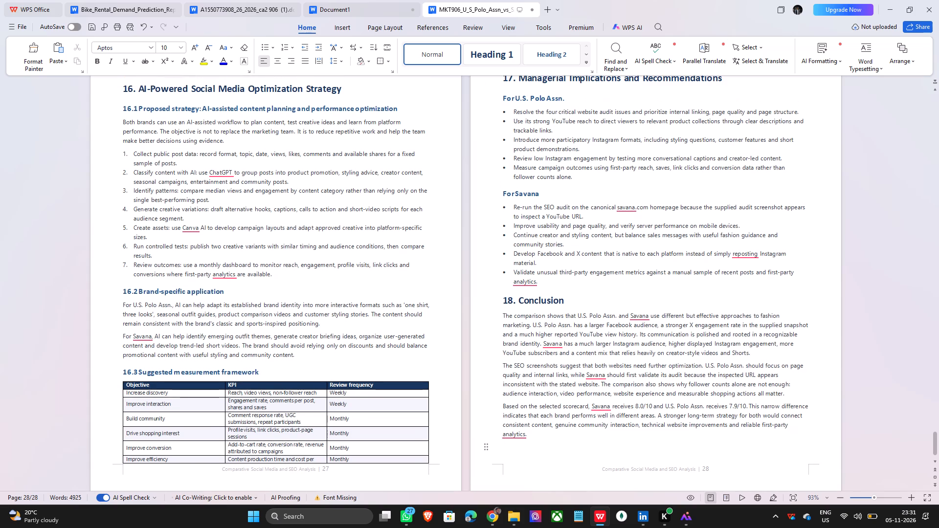
{"action": "scroll", "coordinate": [268, 108], "scroll_direction": "up", "scroll_amount": 1}
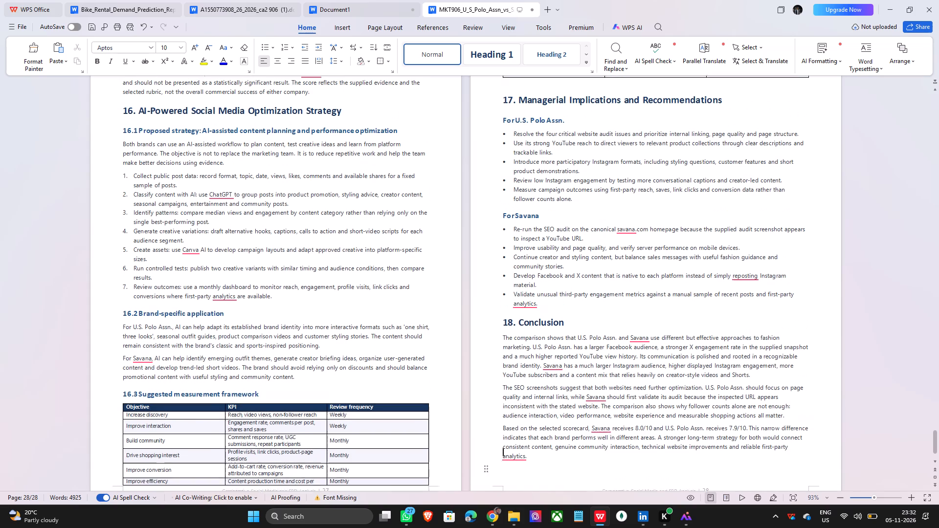
{"action": "scroll", "coordinate": [268, 108], "scroll_direction": "up", "scroll_amount": 1}
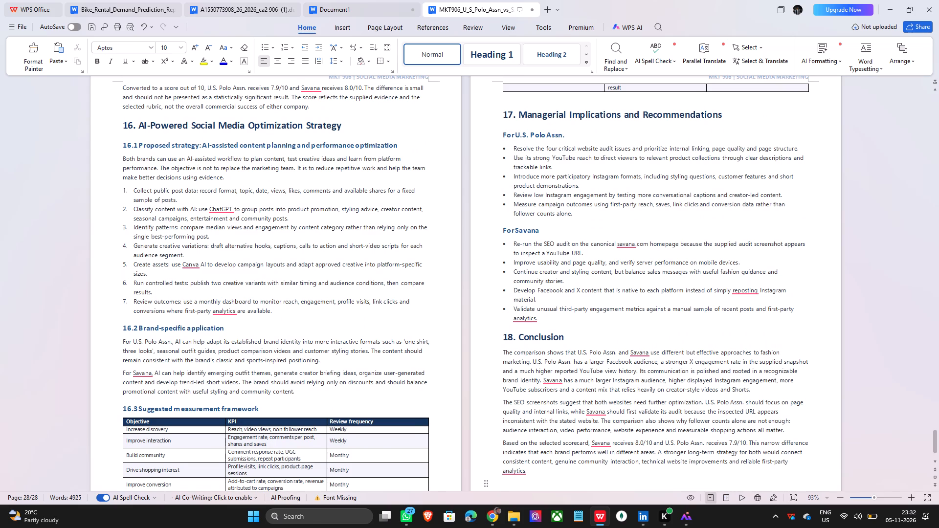
{"action": "scroll", "coordinate": [485, 181], "scroll_direction": "up", "scroll_amount": 2}
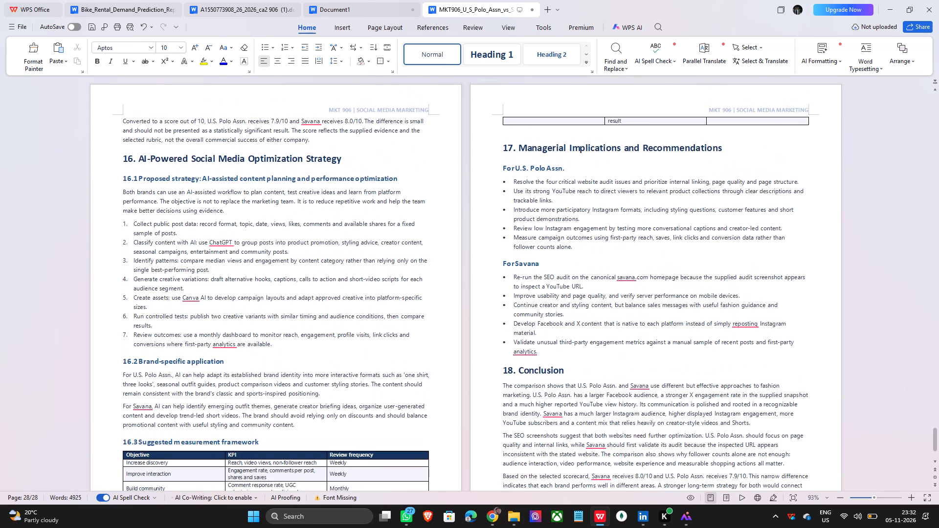
{"action": "scroll", "coordinate": [485, 181], "scroll_direction": "up", "scroll_amount": 5}
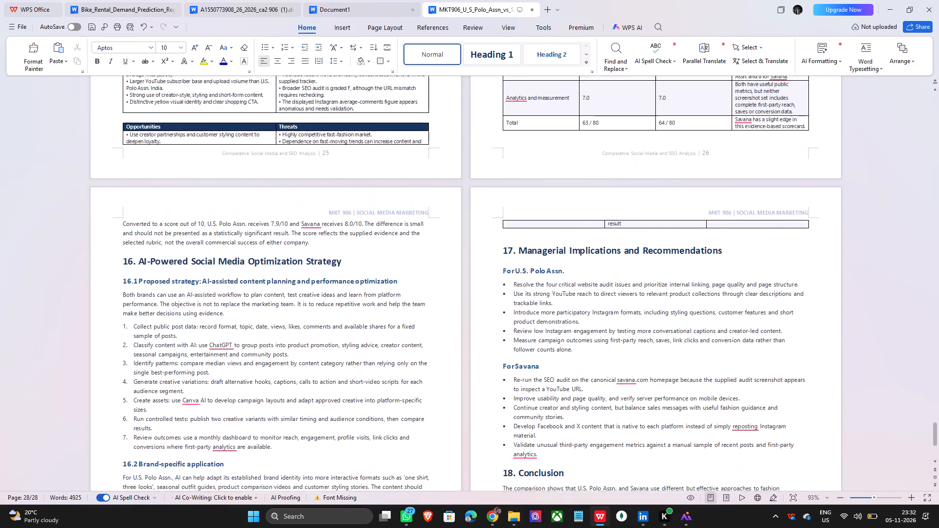
{"action": "scroll", "coordinate": [485, 181], "scroll_direction": "up", "scroll_amount": 5}
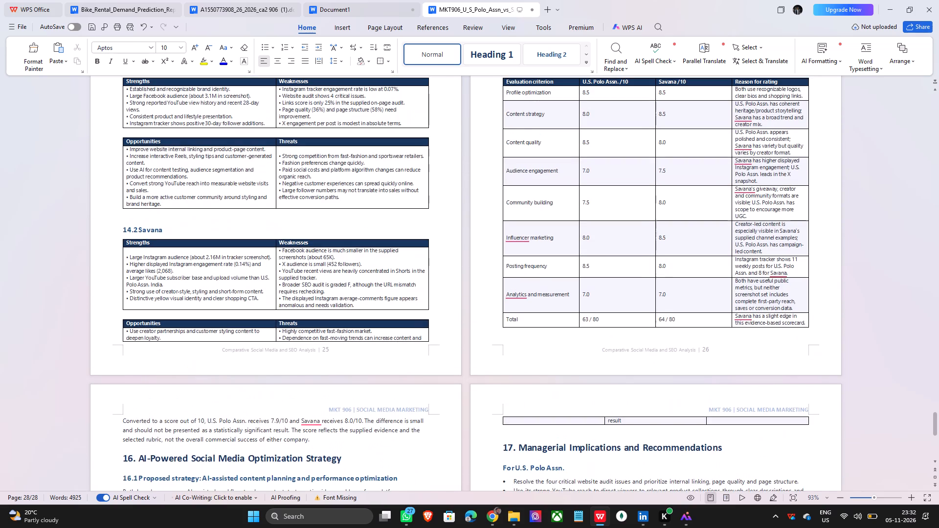
{"action": "scroll", "coordinate": [485, 181], "scroll_direction": "up", "scroll_amount": 2}
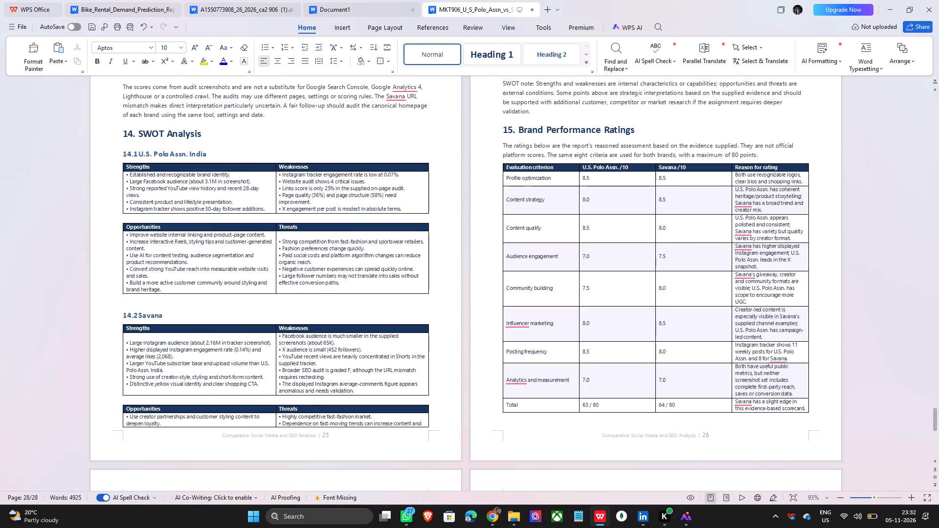
{"action": "scroll", "coordinate": [485, 181], "scroll_direction": "up", "scroll_amount": 4}
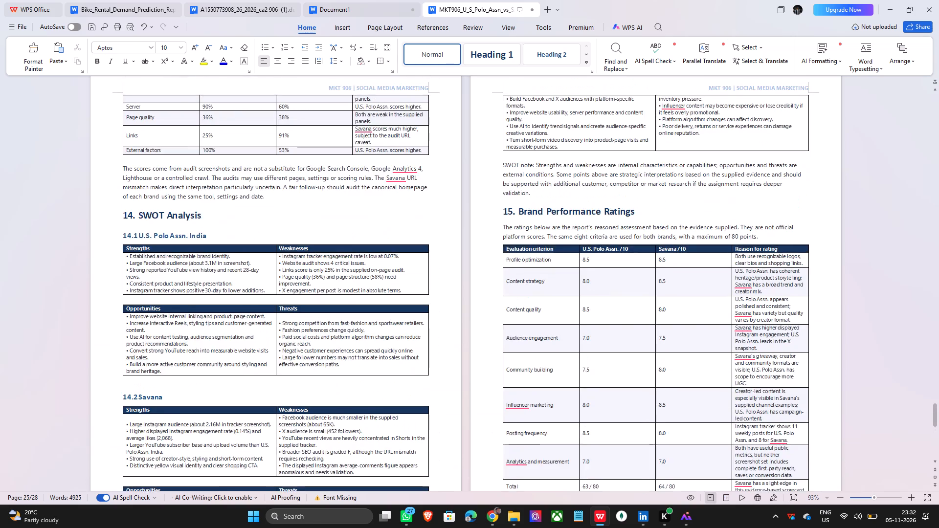
{"action": "scroll", "coordinate": [485, 181], "scroll_direction": "up", "scroll_amount": 3}
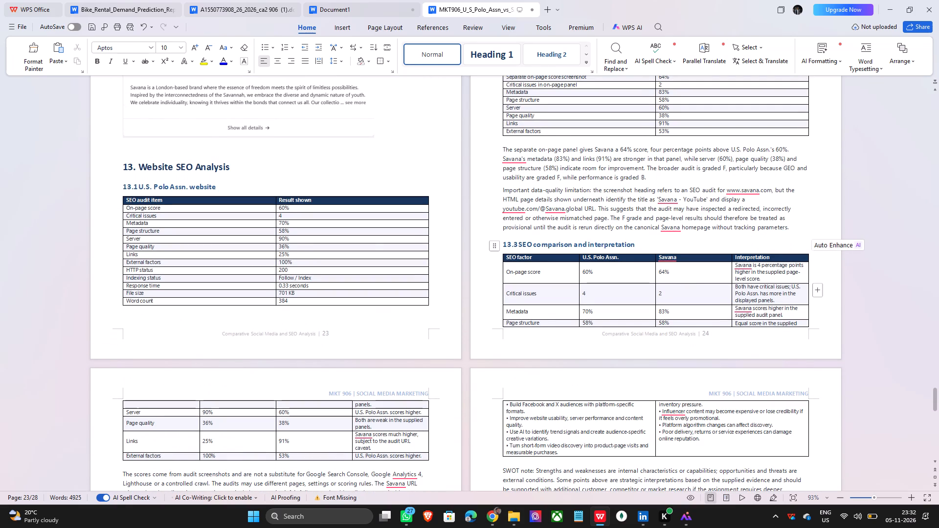
{"action": "scroll", "coordinate": [458, 229], "scroll_direction": "up", "scroll_amount": 16}
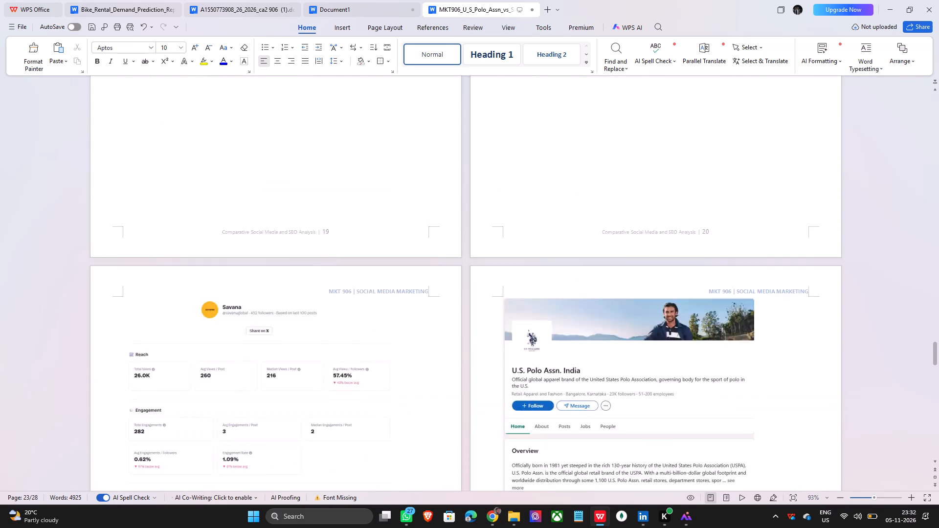
{"action": "scroll", "coordinate": [458, 229], "scroll_direction": "up", "scroll_amount": 11}
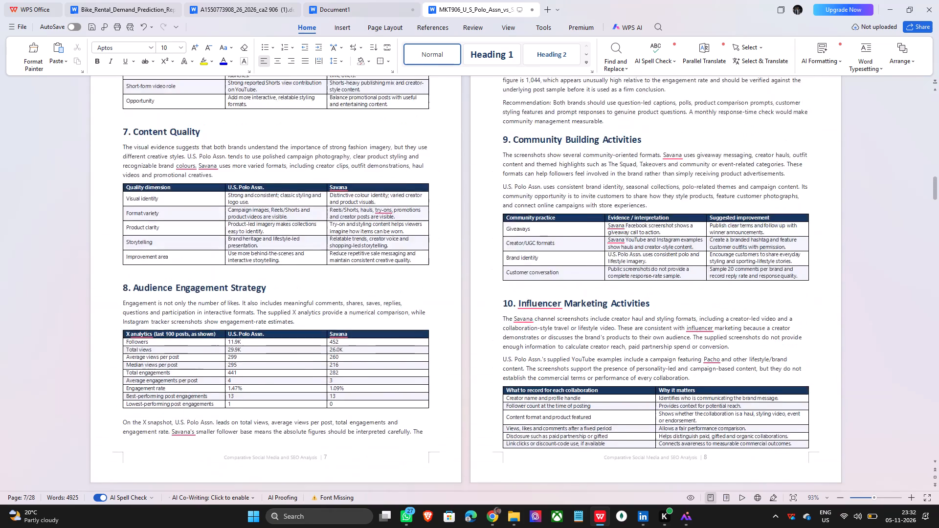
{"action": "scroll", "coordinate": [458, 229], "scroll_direction": "up", "scroll_amount": 9}
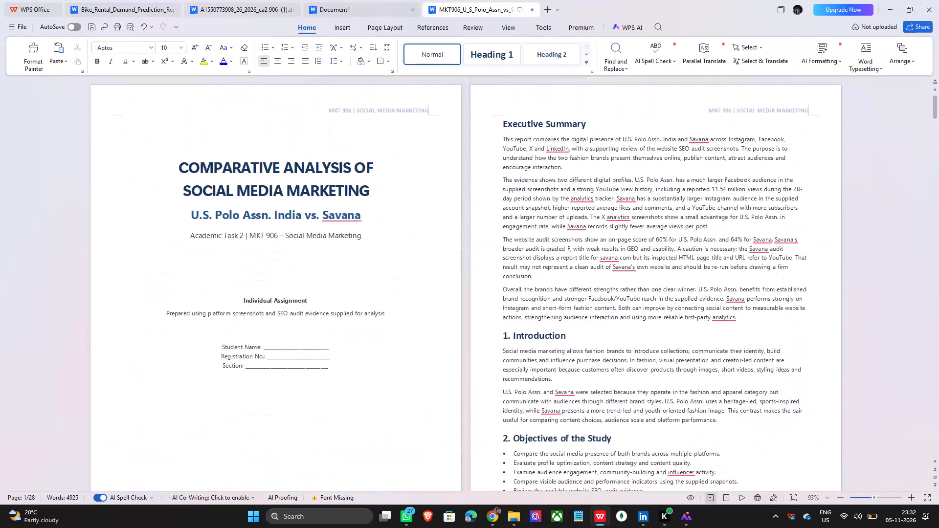
Review the report forward from the cover page, checking the screenshots and page layout through the X and LinkedIn analytics pages.
{"action": "scroll", "coordinate": [458, 229], "scroll_direction": "down", "scroll_amount": 9}
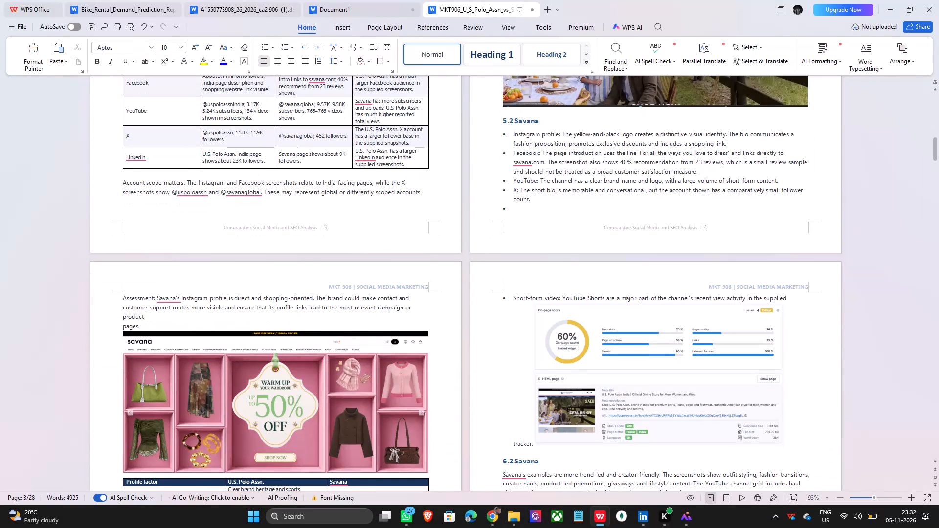
{"action": "scroll", "coordinate": [458, 229], "scroll_direction": "down", "scroll_amount": 2}
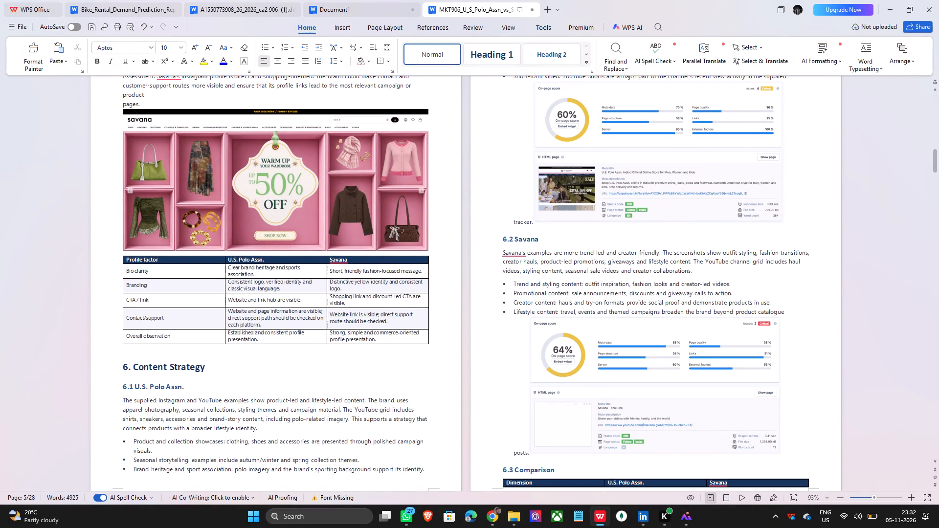
{"action": "scroll", "coordinate": [458, 229], "scroll_direction": "down", "scroll_amount": 1}
{"action": "scroll", "coordinate": [458, 229], "scroll_direction": "down", "scroll_amount": 20}
{"action": "scroll", "coordinate": [458, 229], "scroll_direction": "down", "scroll_amount": 1}
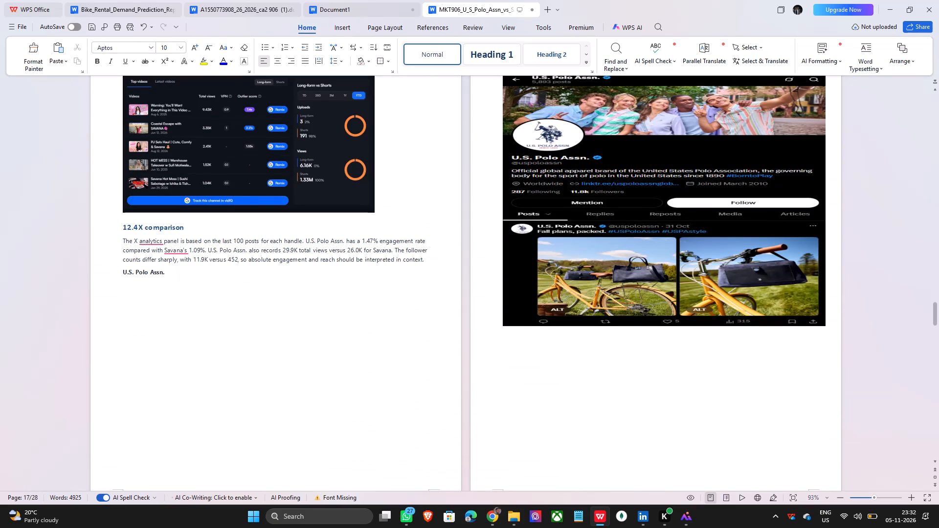
{"action": "scroll", "coordinate": [458, 229], "scroll_direction": "down", "scroll_amount": 1}
{"action": "scroll", "coordinate": [412, 250], "scroll_direction": "down", "scroll_amount": 6}
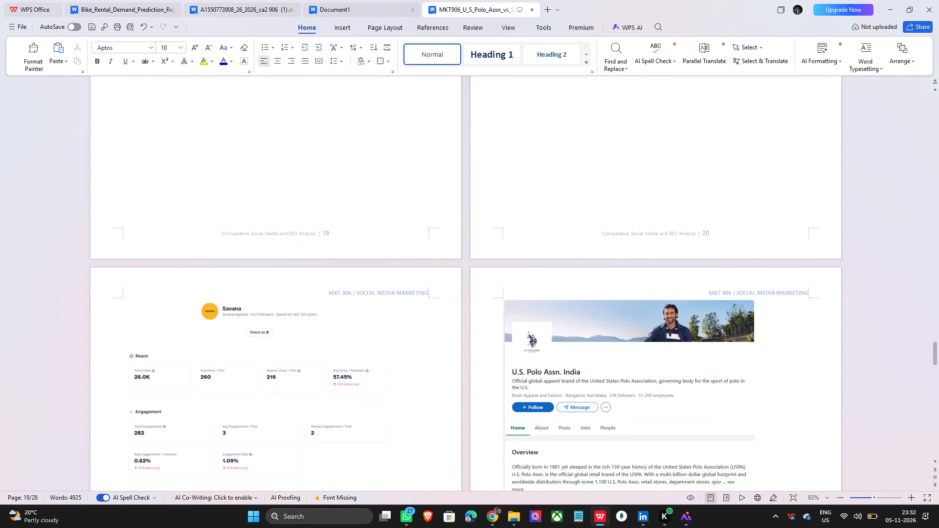